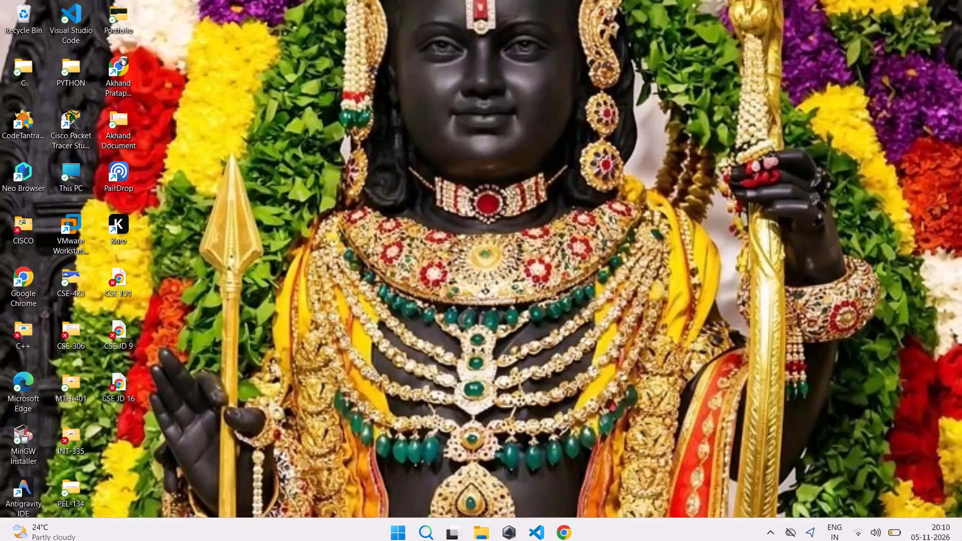
# Check the Wi-Fi connection status of the LPU Hostels network among the available networks.
pyautogui.click(885, 540)
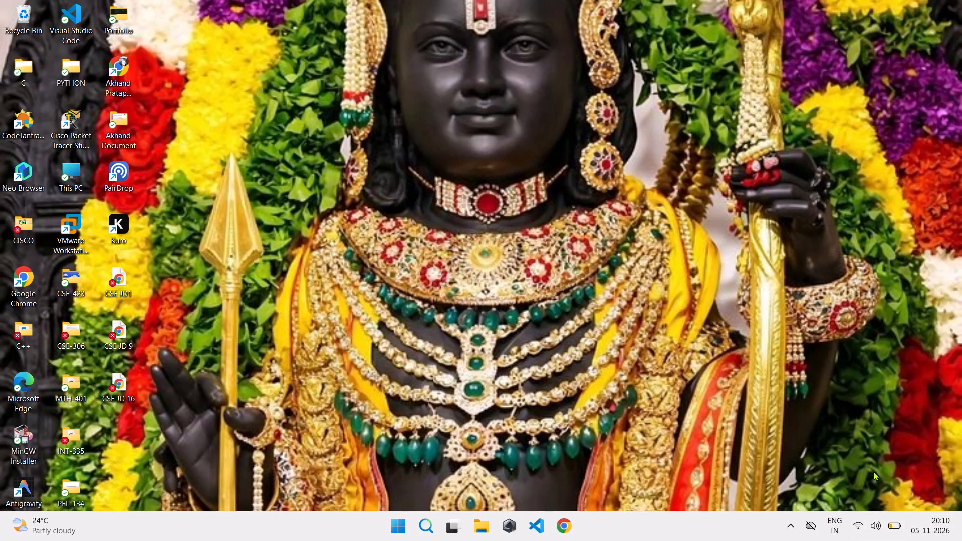
pyautogui.click(870, 534)
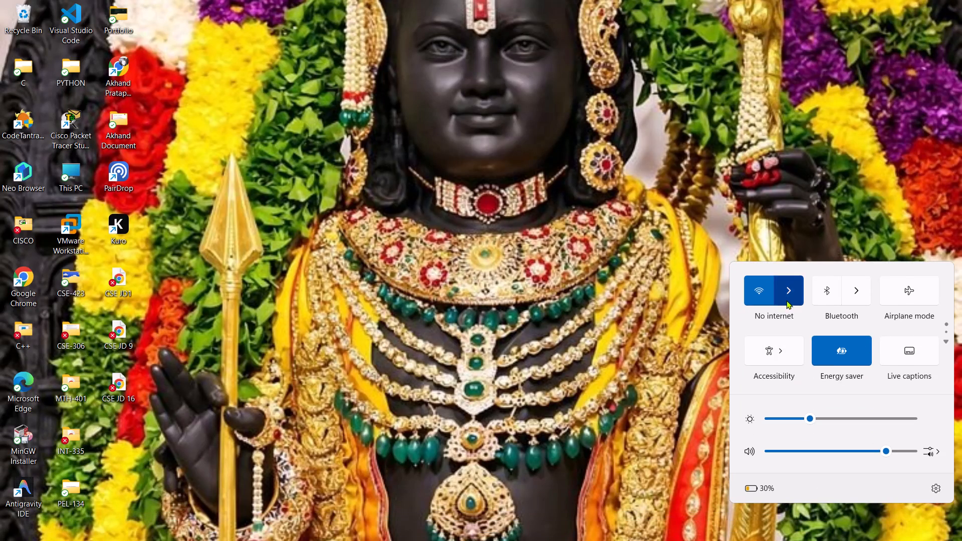
pyautogui.click(787, 297)
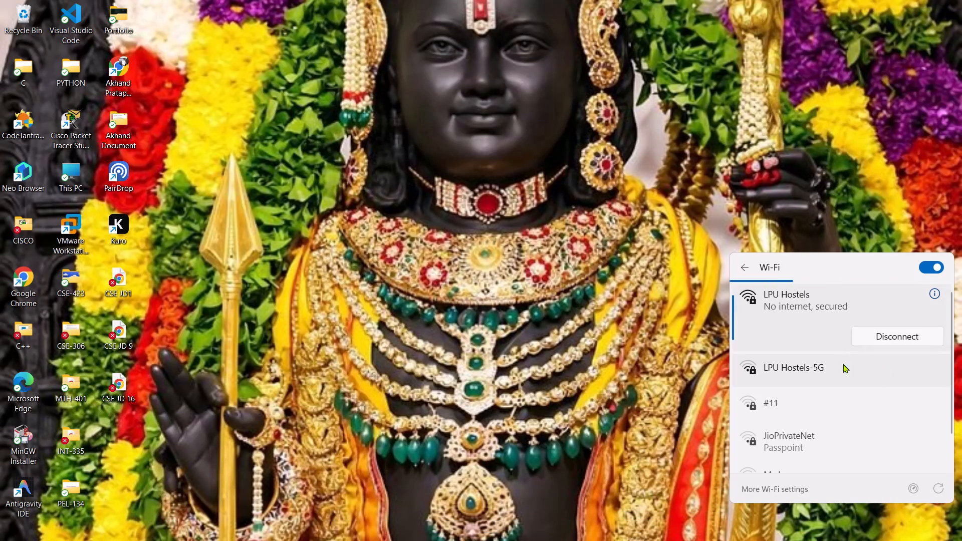
pyautogui.click(792, 377)
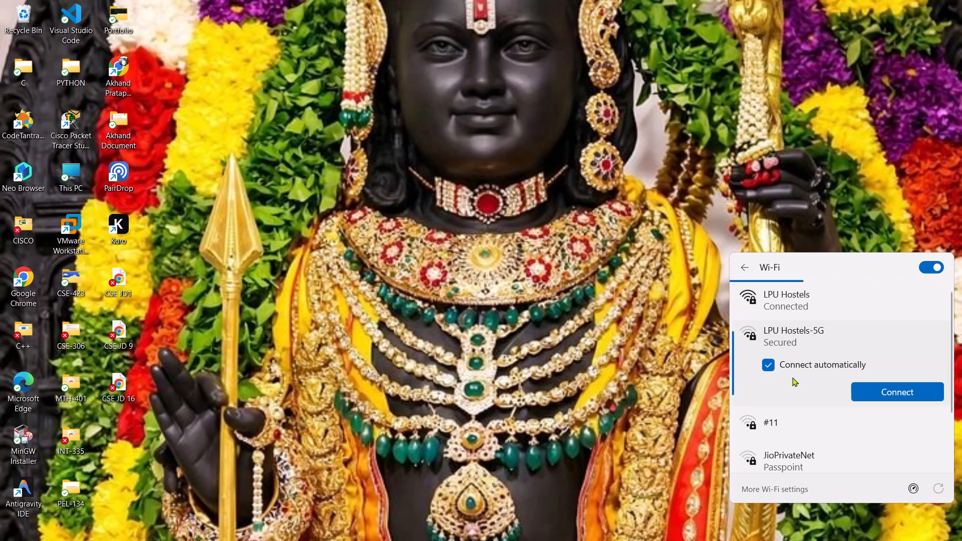
pyautogui.click(806, 306)
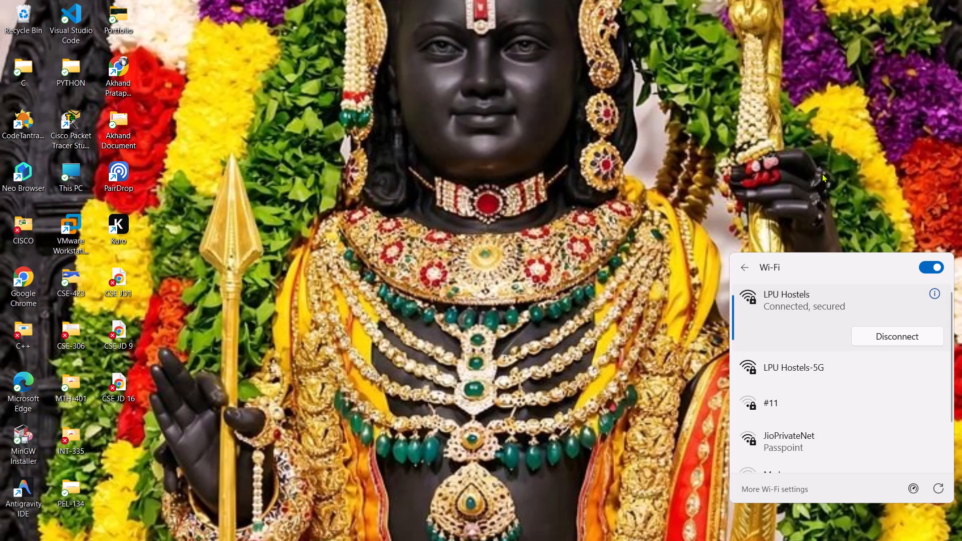
pyautogui.click(813, 127)
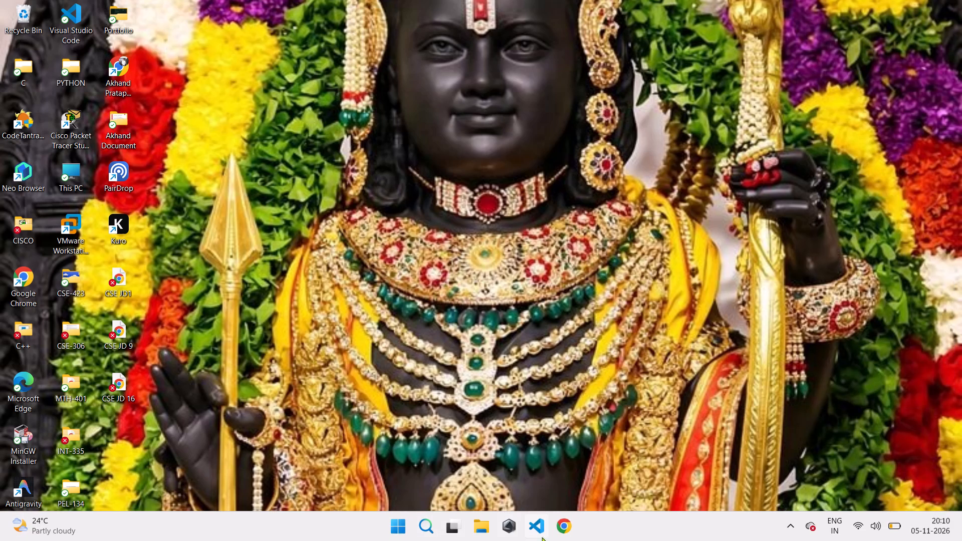
# Open Google Chrome with the Aarambh student organisation profile.
pyautogui.click(561, 535)
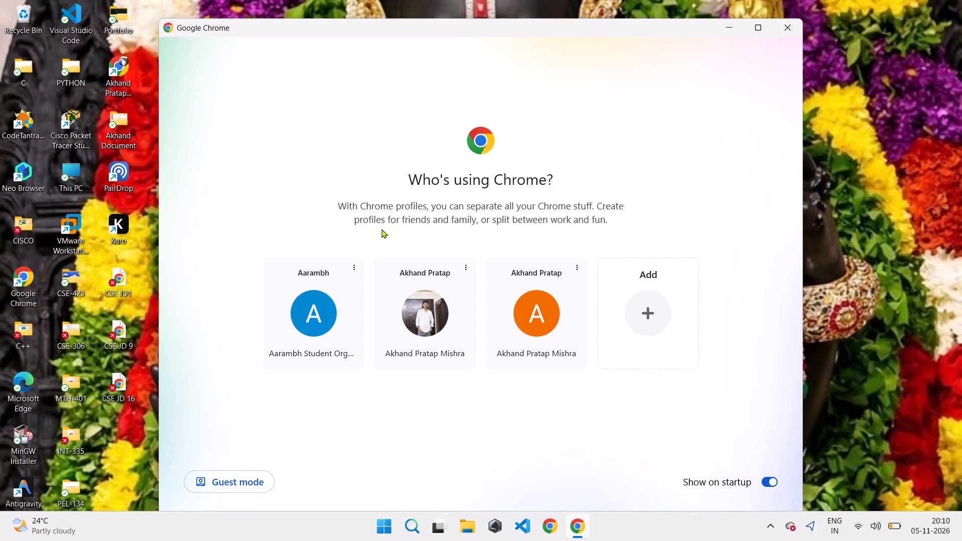
pyautogui.click(325, 314)
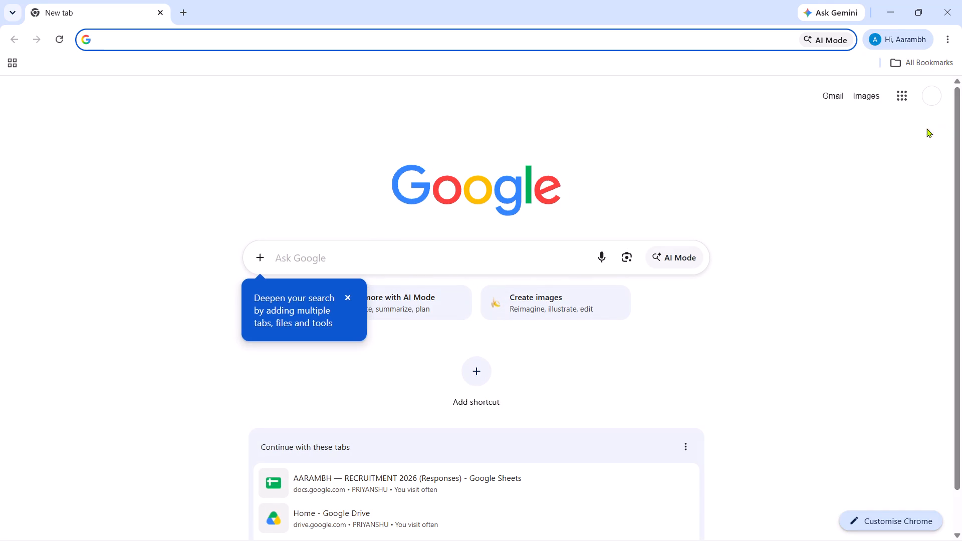
# Open Google Drive from the Google apps for the Aarambh account.
pyautogui.click(899, 86)
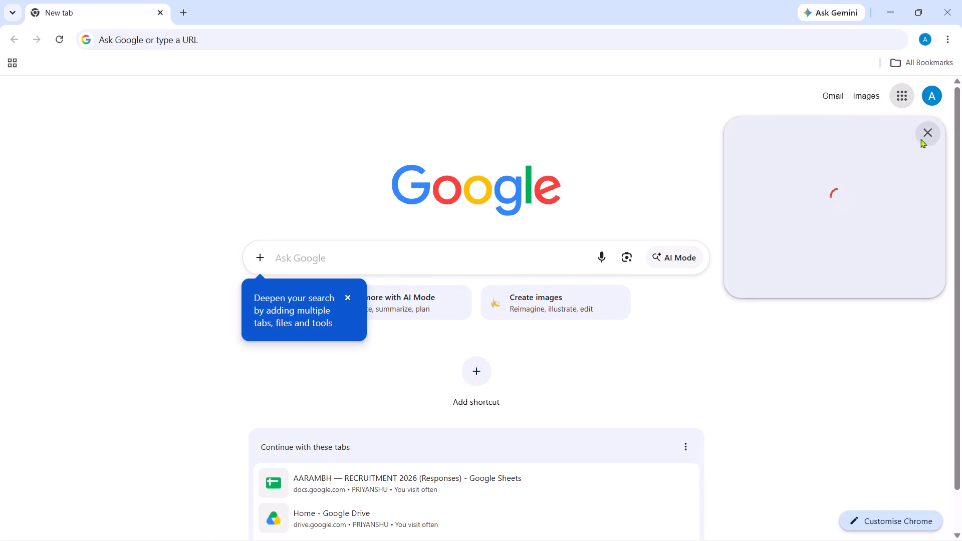
pyautogui.click(839, 185)
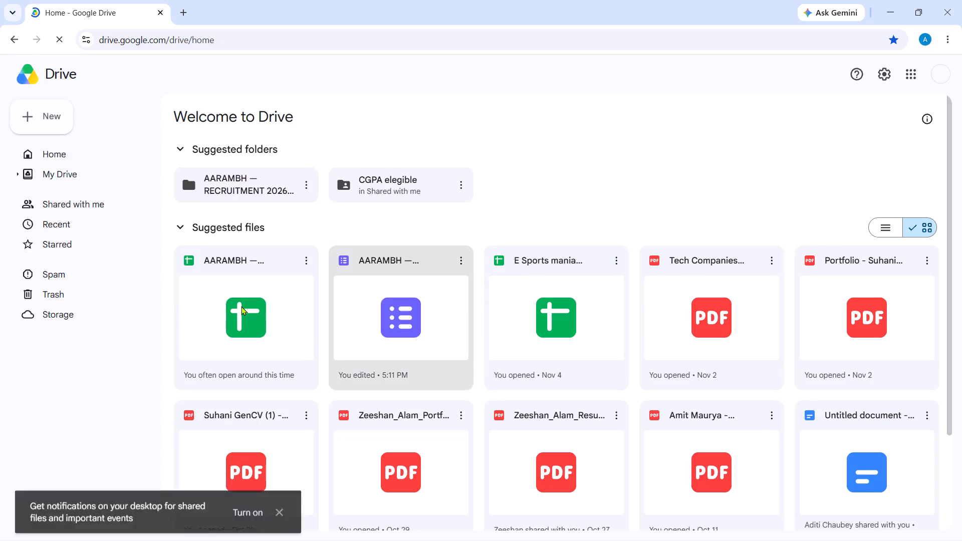
# Open the AARAMBH — RECRUITMENT 2026 (Responses) spreadsheet and look over the response rows.
pyautogui.tripleClick(221, 302)
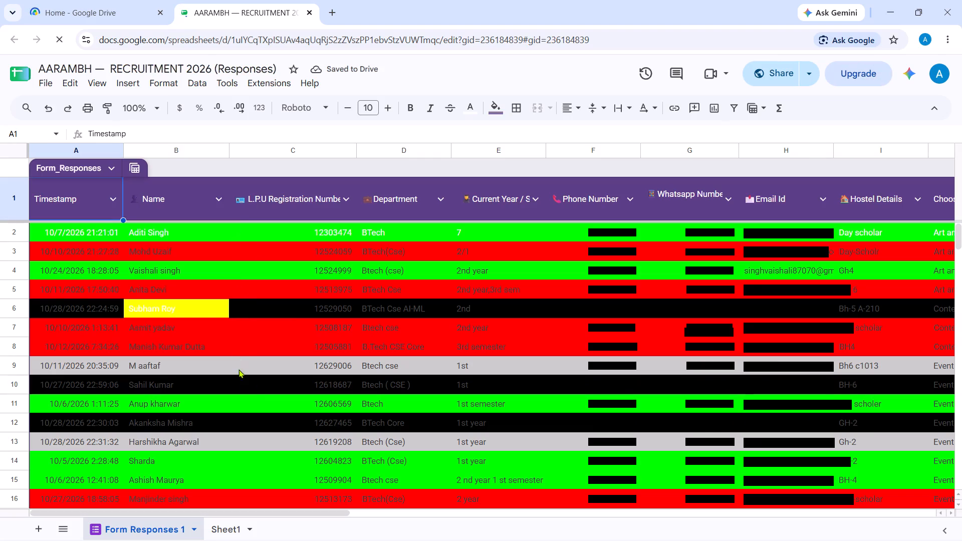
pyautogui.scroll(-1, 191, 353)
pyautogui.hscroll(1, 191, 353)
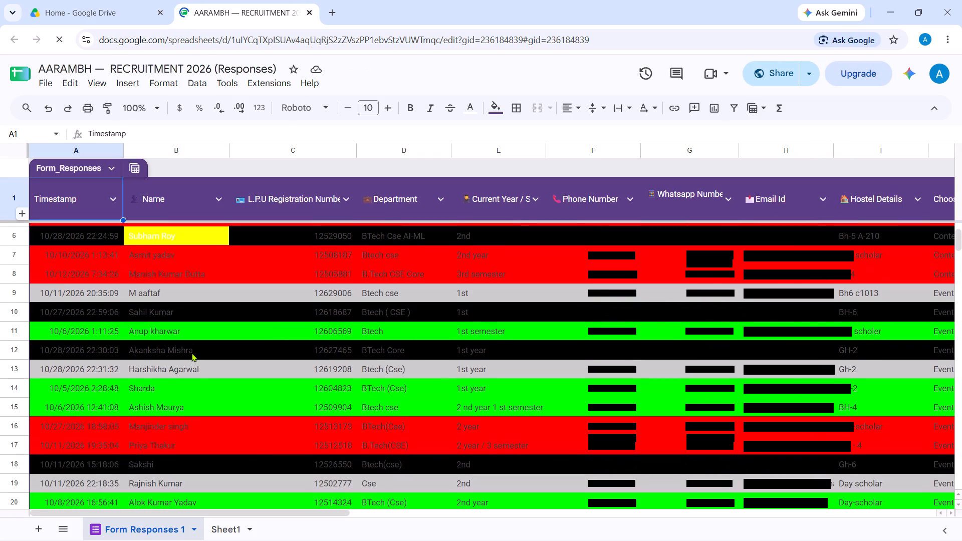
pyautogui.hscroll(1, 191, 353)
pyautogui.scroll(1, 191, 353)
pyautogui.hscroll(1, 191, 353)
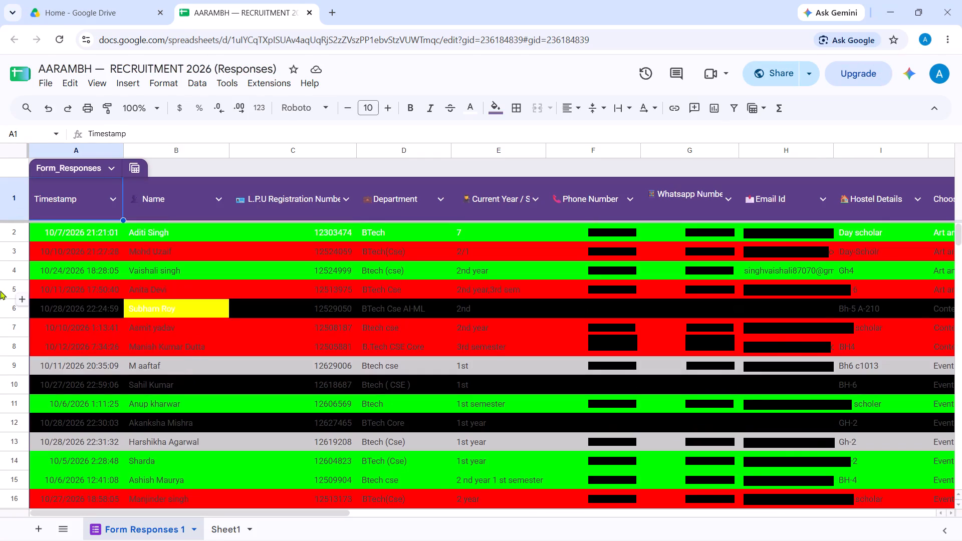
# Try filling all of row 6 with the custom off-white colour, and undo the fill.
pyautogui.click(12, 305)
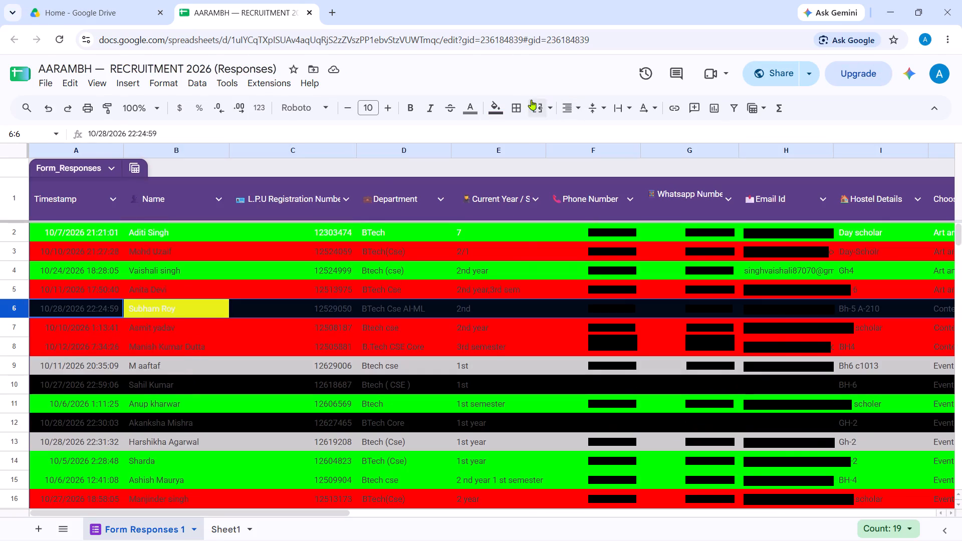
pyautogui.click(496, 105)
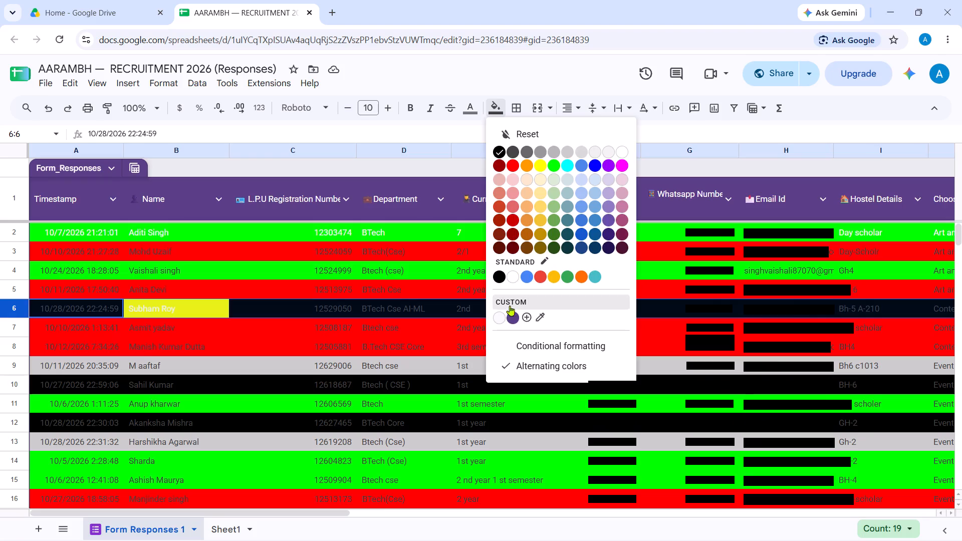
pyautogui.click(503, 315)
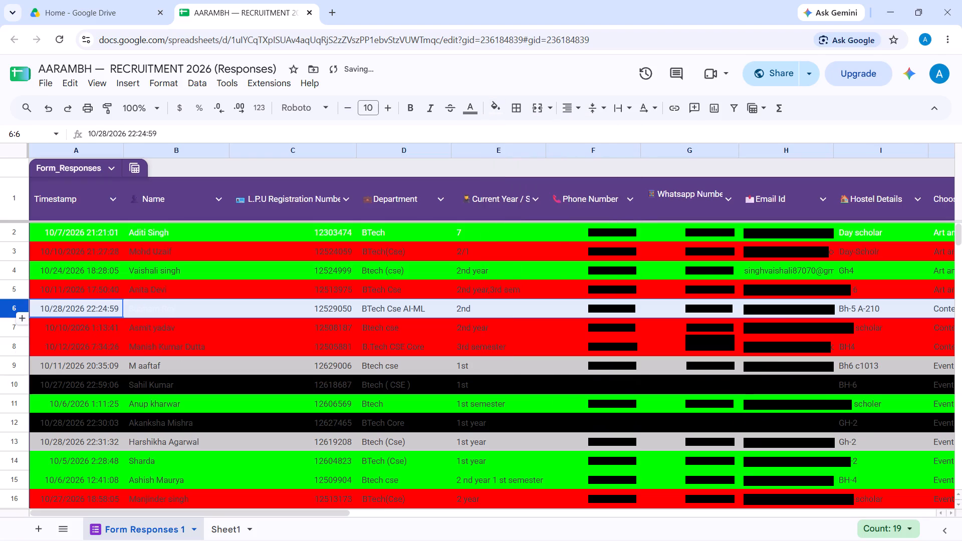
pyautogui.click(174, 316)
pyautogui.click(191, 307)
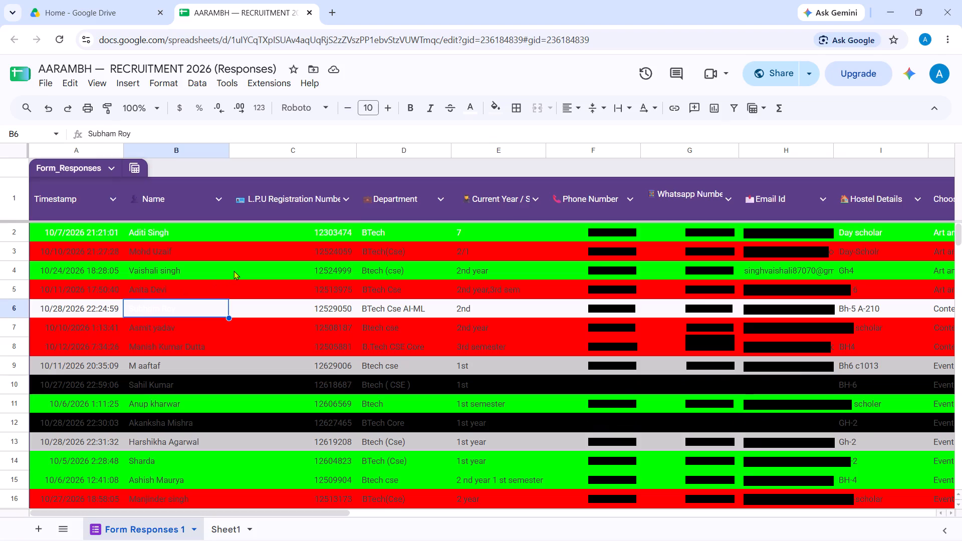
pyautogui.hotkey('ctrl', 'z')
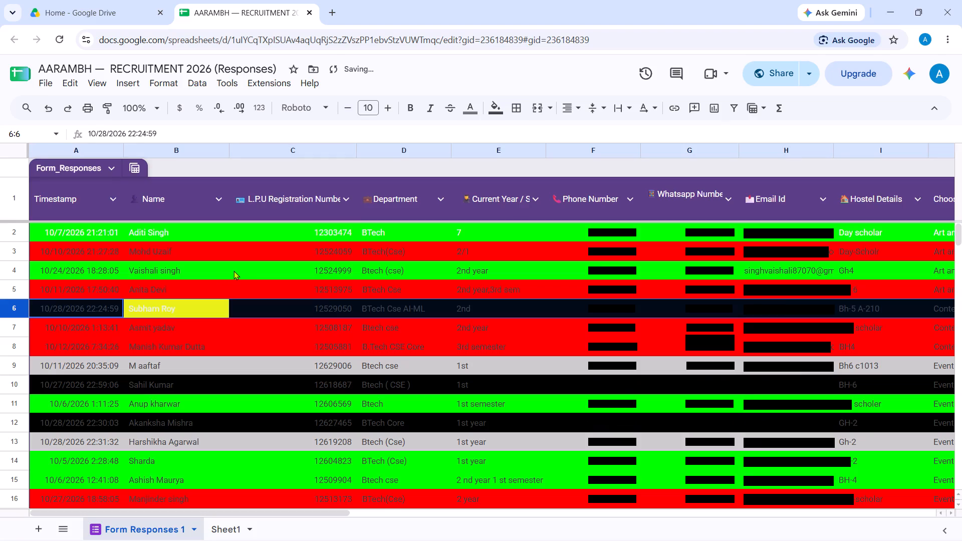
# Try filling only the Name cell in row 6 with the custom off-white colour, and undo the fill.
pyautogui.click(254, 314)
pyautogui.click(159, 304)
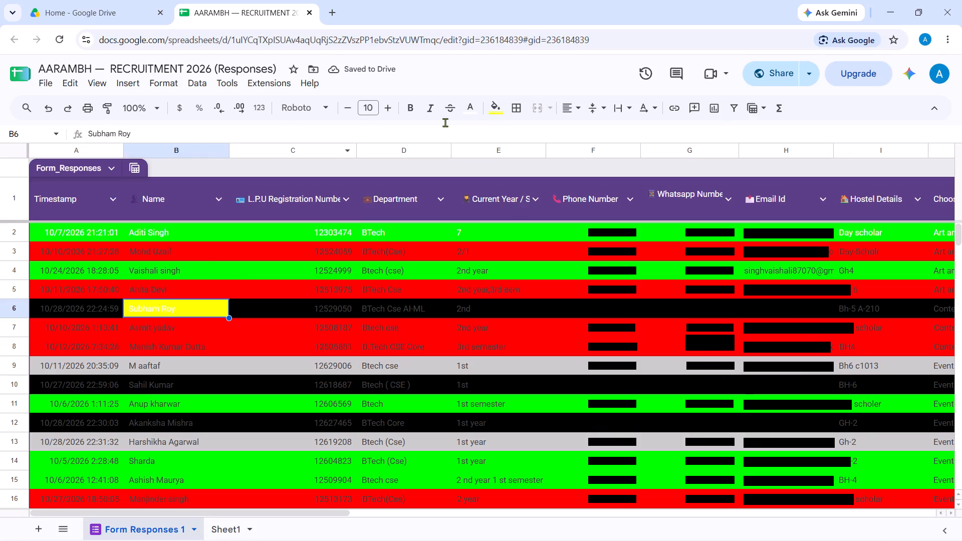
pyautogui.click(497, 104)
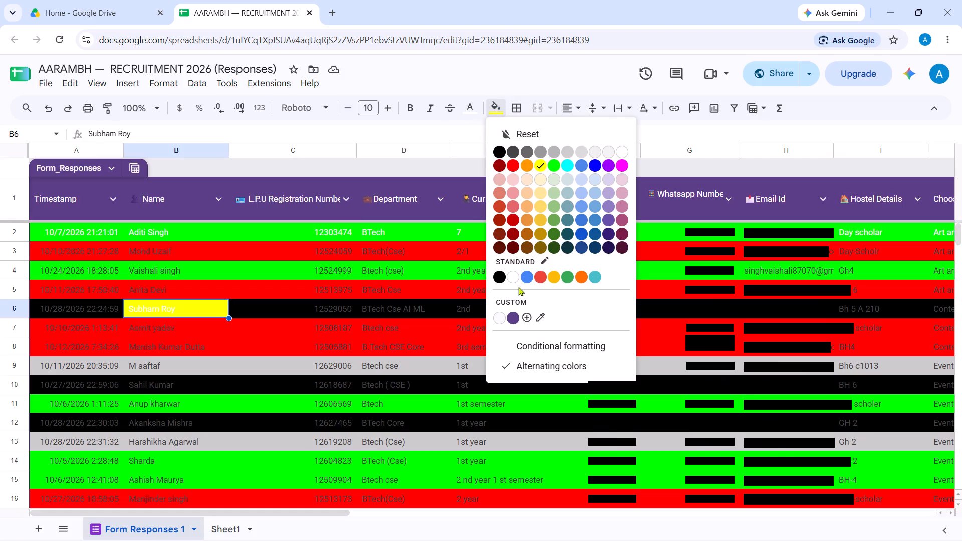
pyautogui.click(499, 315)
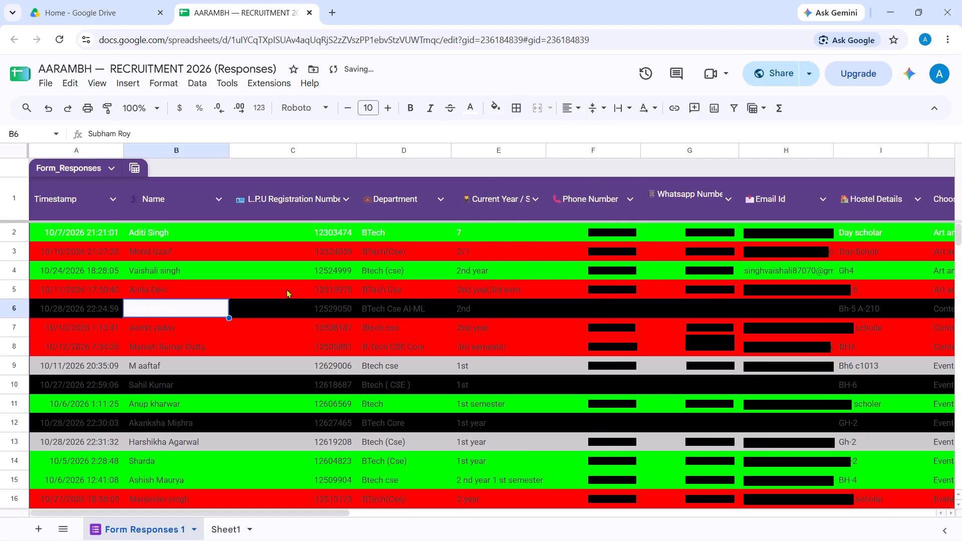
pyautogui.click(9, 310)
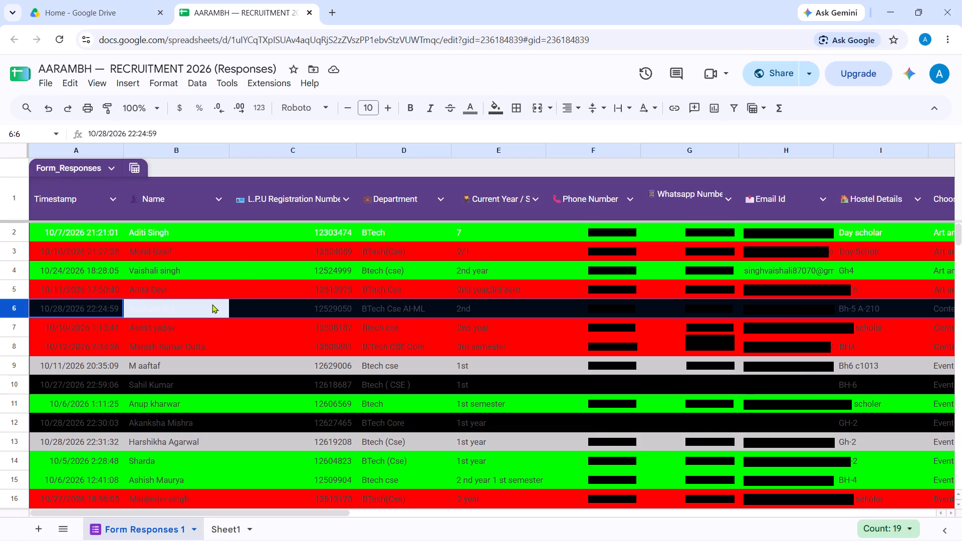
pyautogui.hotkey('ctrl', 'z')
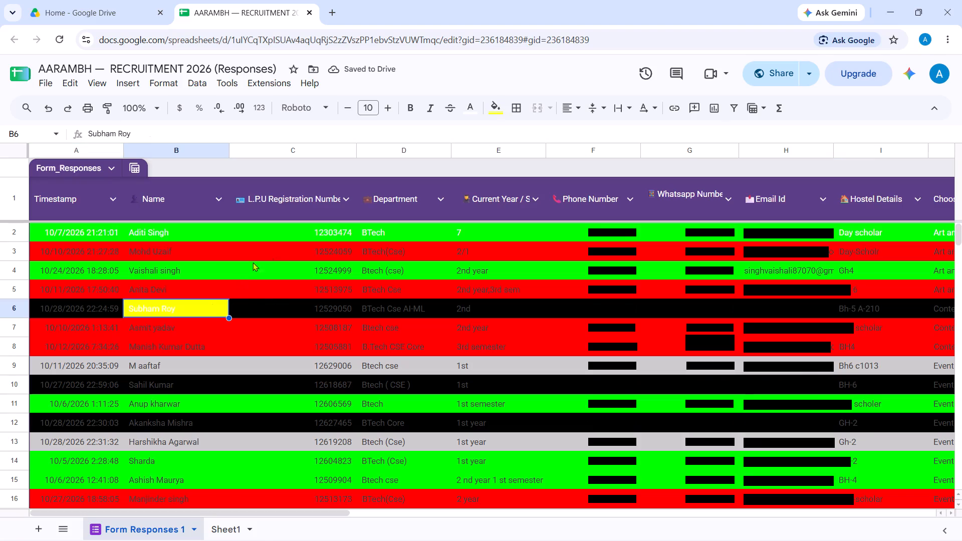
# Set the Name text in row 6 to black and fill the whole row with the custom off-white colour.
pyautogui.click(469, 108)
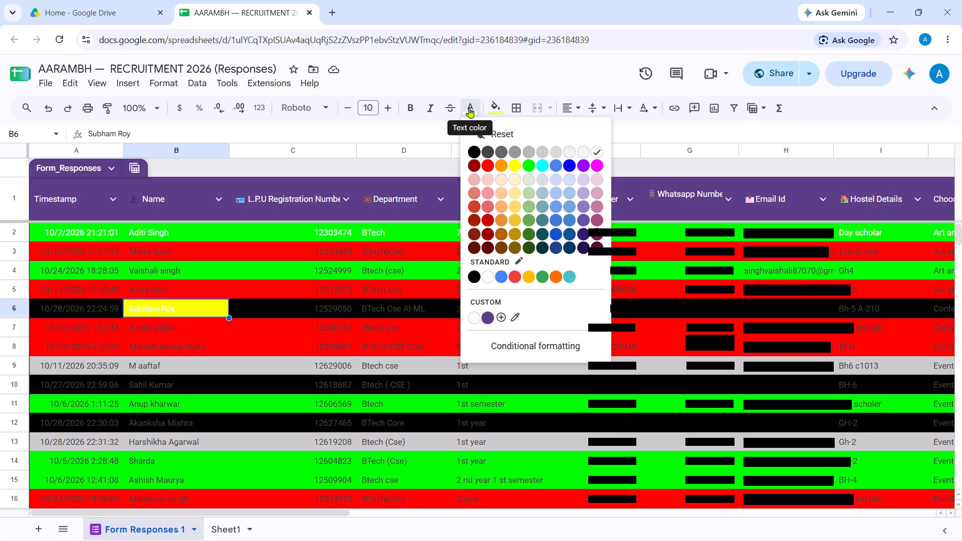
pyautogui.click(474, 147)
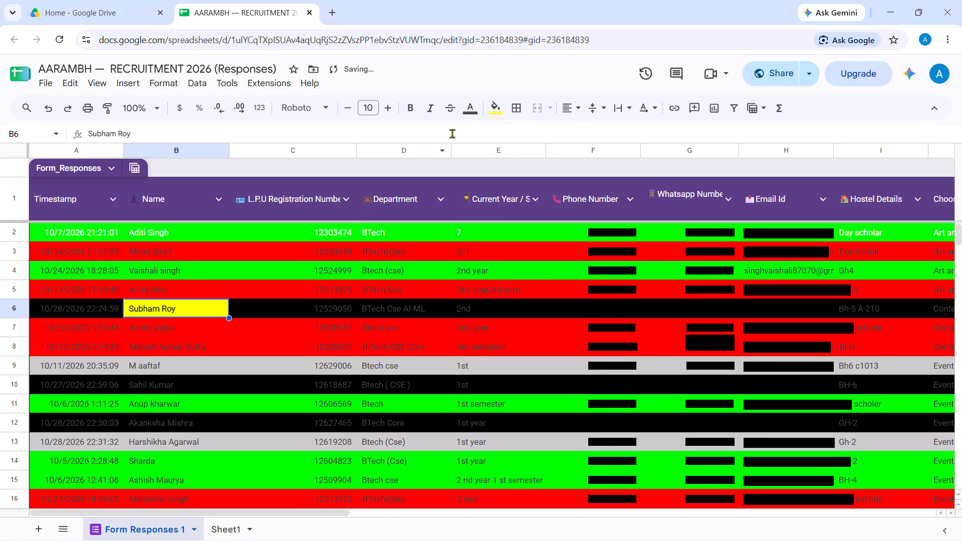
pyautogui.click(11, 309)
pyautogui.click(498, 107)
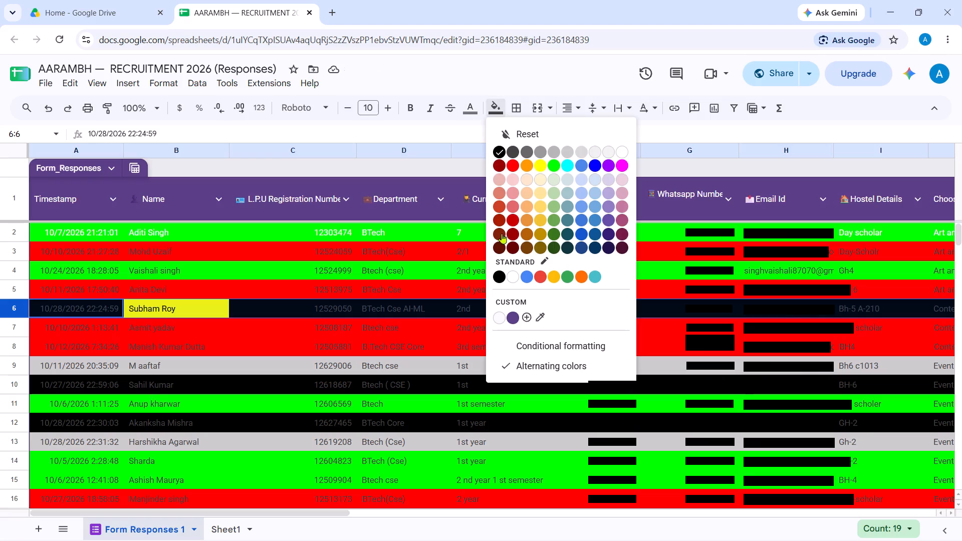
pyautogui.click(500, 320)
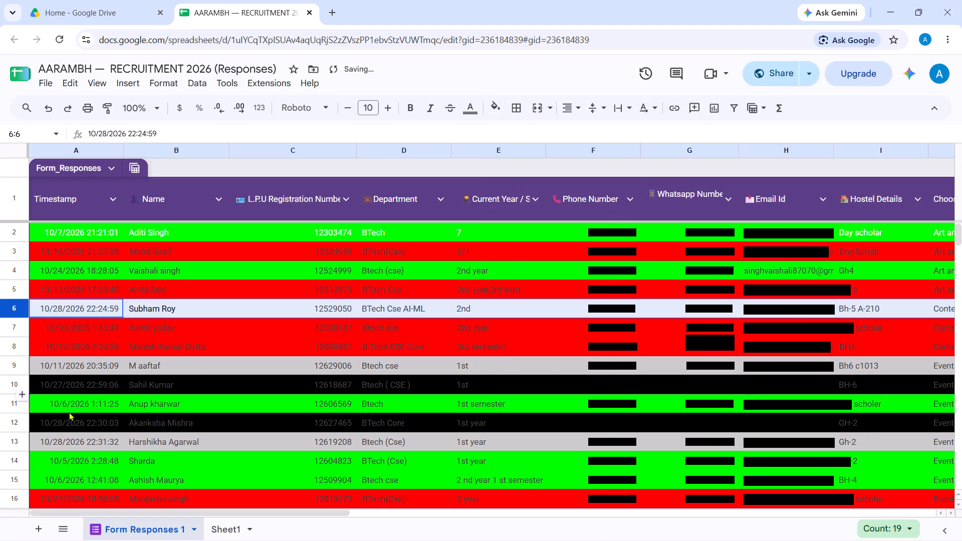
# Fill the black rows 12 and 10 with the custom off-white colour.
pyautogui.click(13, 425)
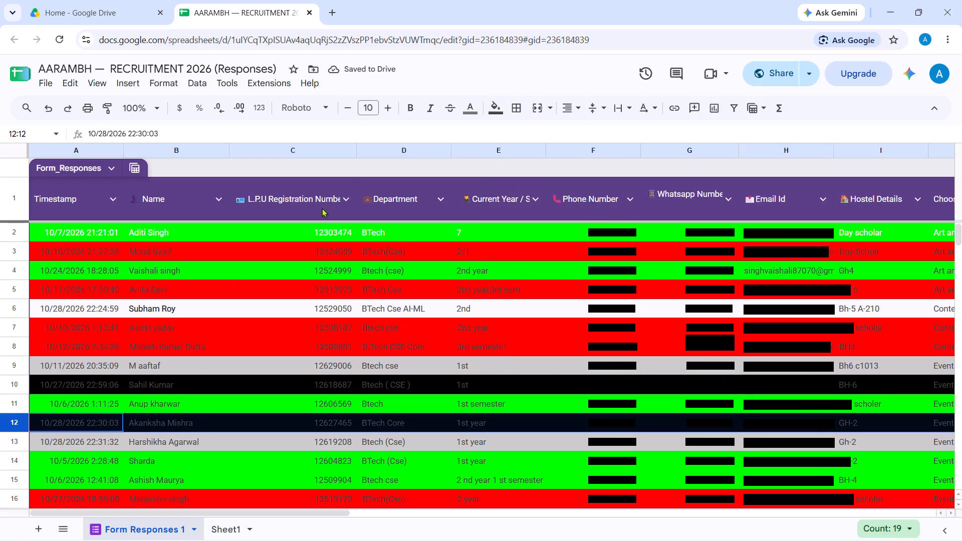
pyautogui.click(503, 111)
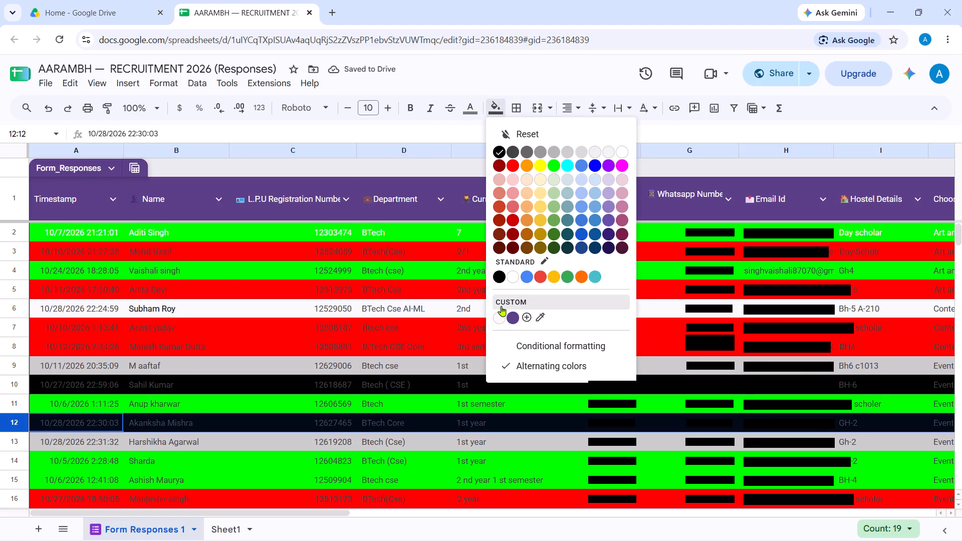
pyautogui.click(499, 322)
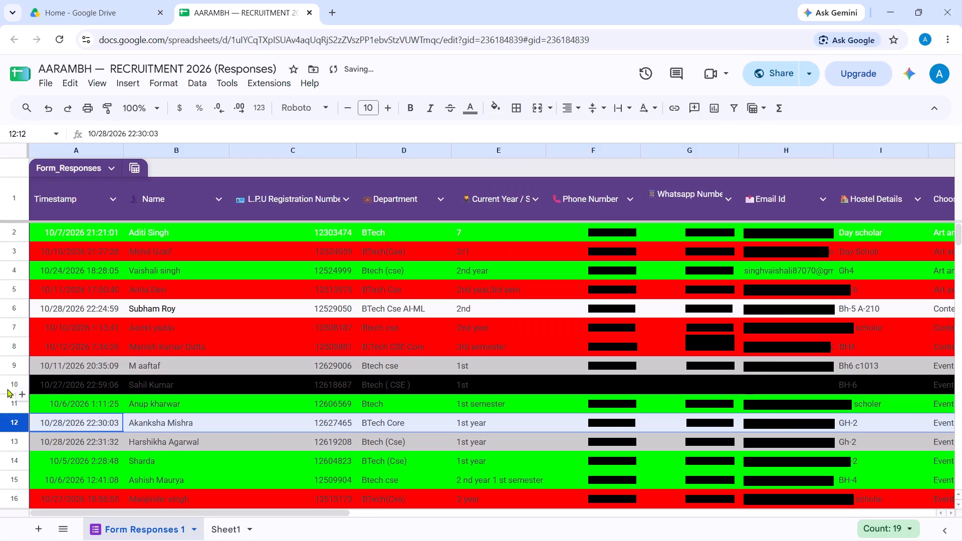
pyautogui.click(8, 382)
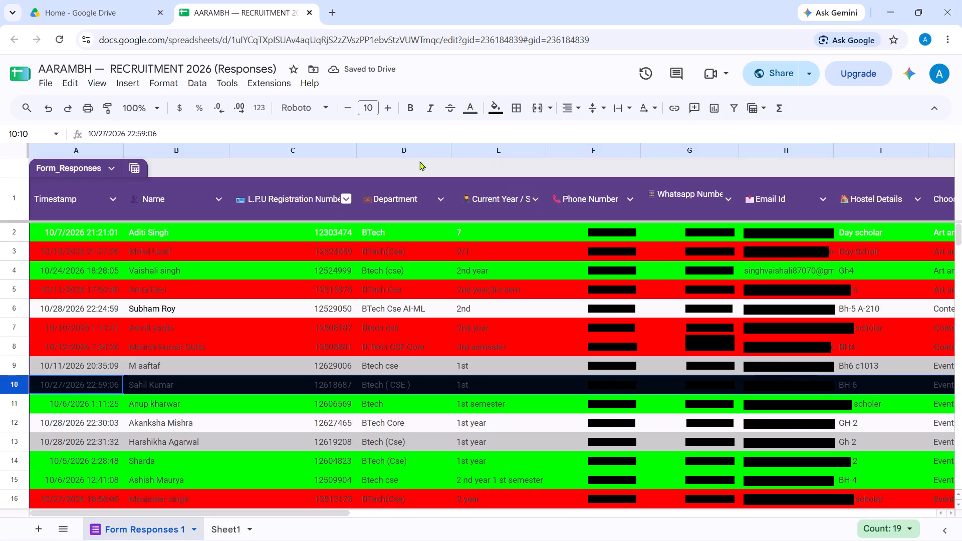
pyautogui.click(496, 115)
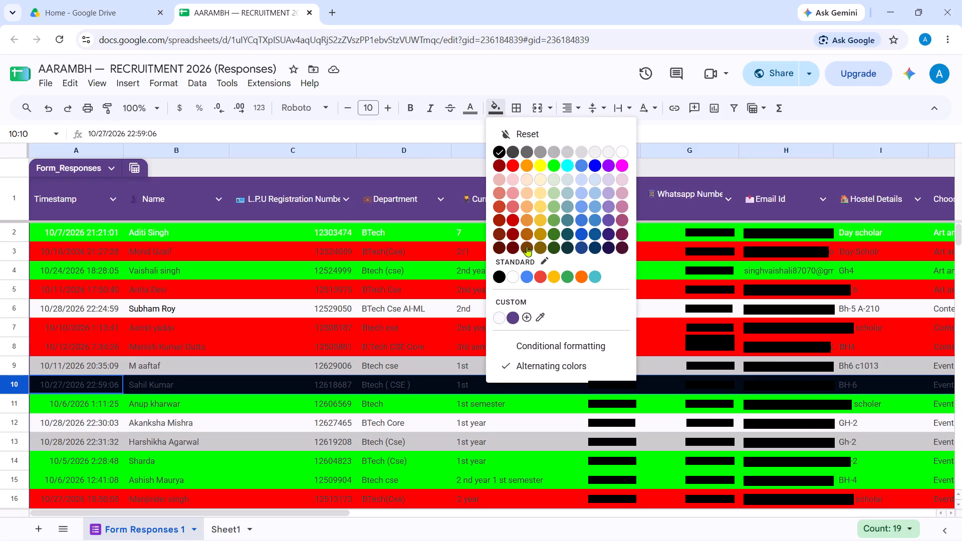
pyautogui.click(500, 318)
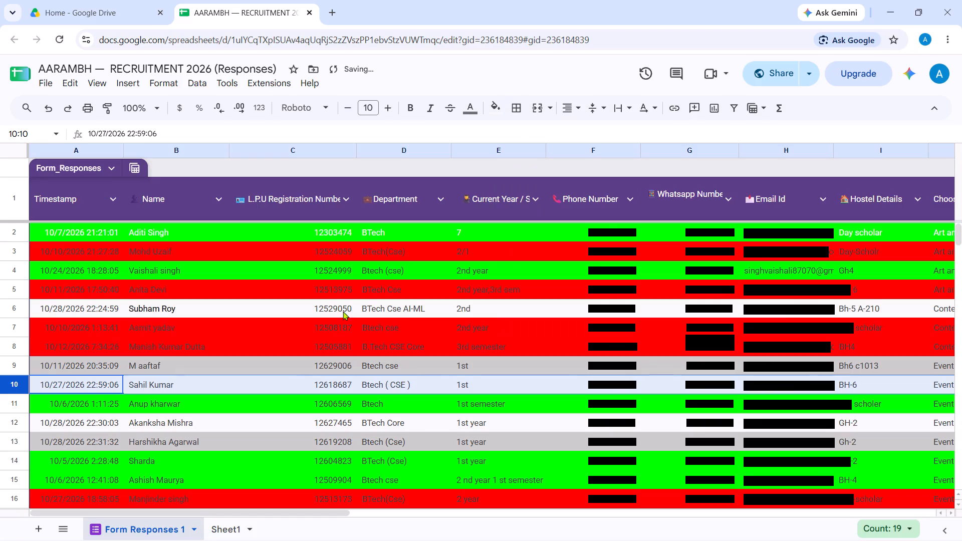
# Fill the green row 14 with the custom off-white colour.
pyautogui.scroll(-2, 130, 370)
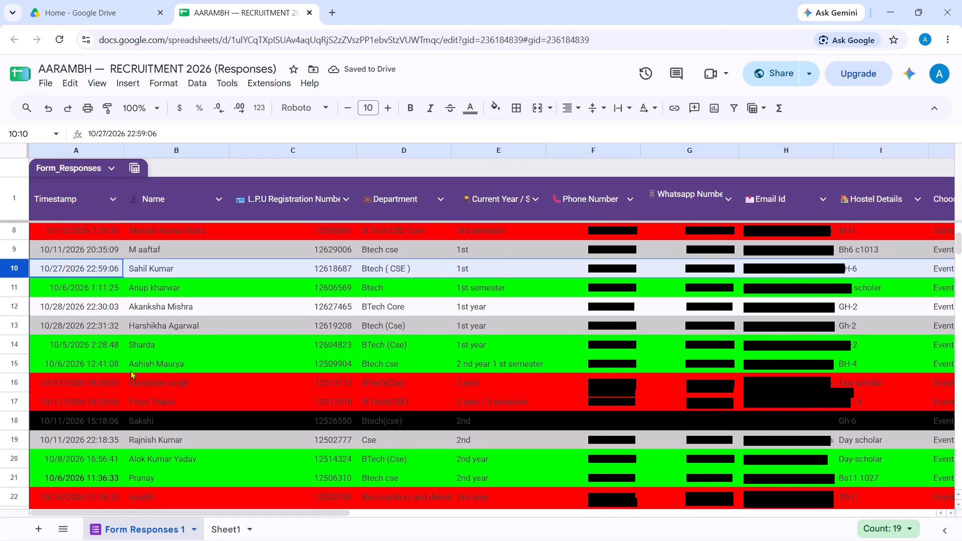
pyautogui.click(14, 344)
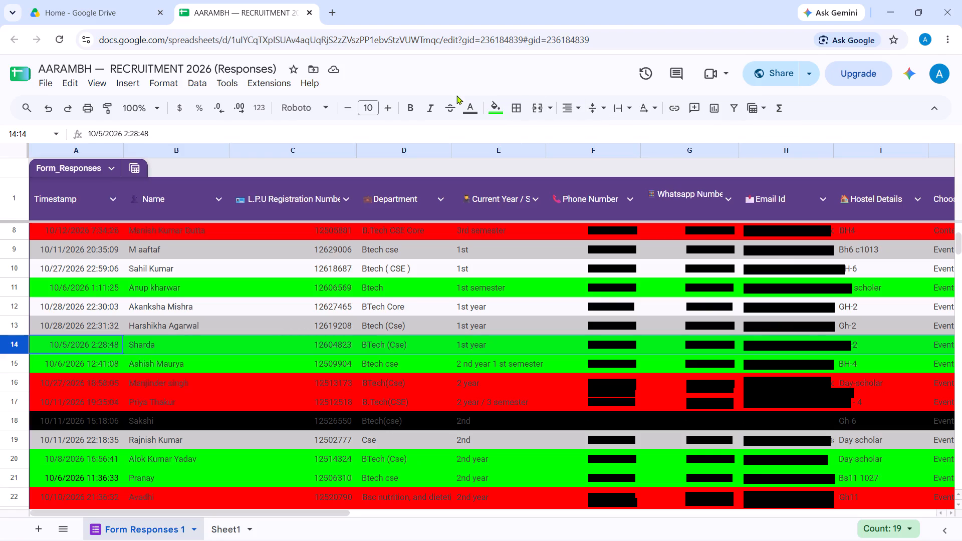
pyautogui.click(491, 109)
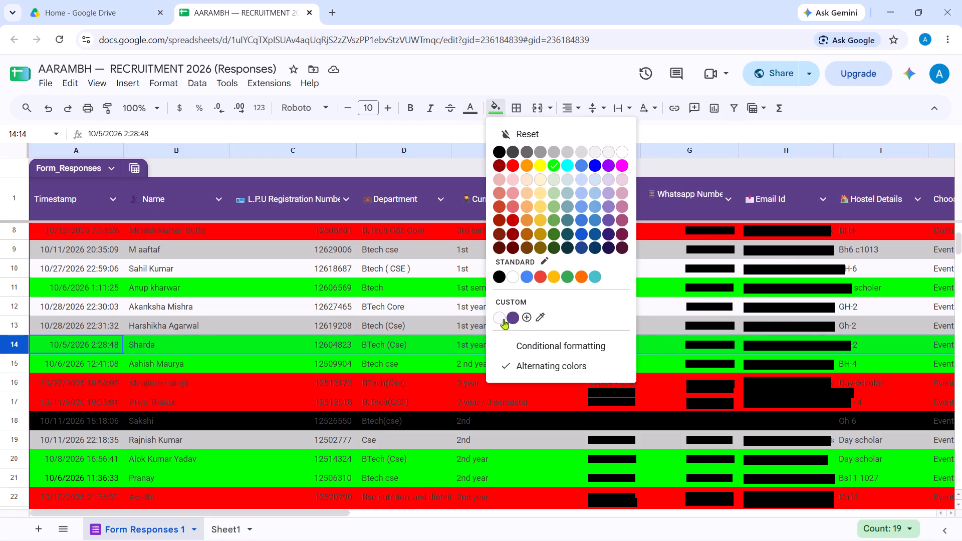
pyautogui.click(505, 319)
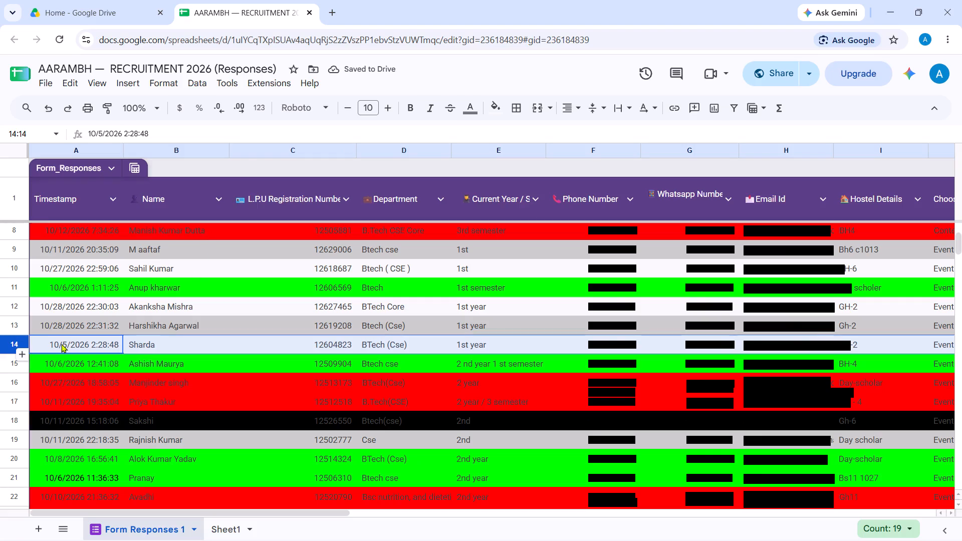
pyautogui.click(21, 348)
pyautogui.click(10, 342)
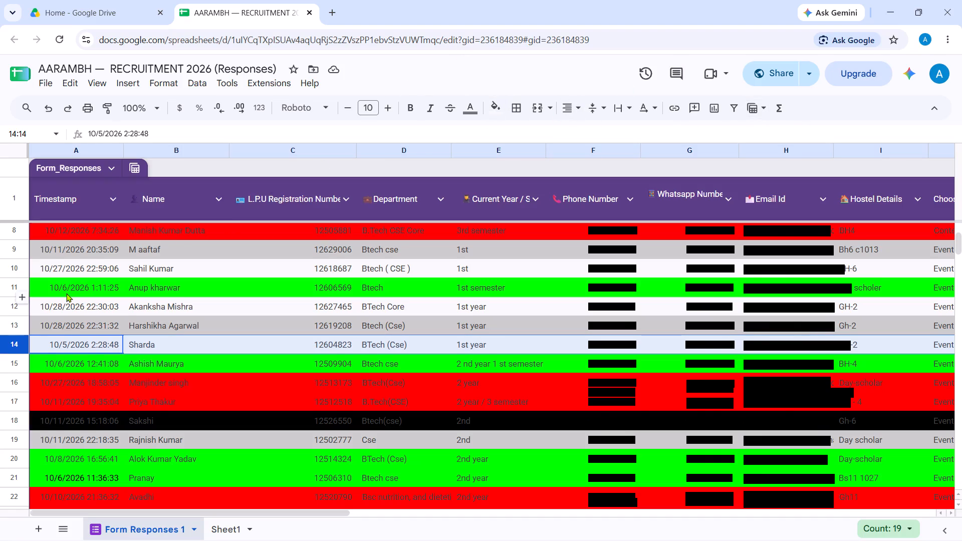
# Fill the black row 18 with the custom off-white colour.
pyautogui.scroll(-1, 66, 293)
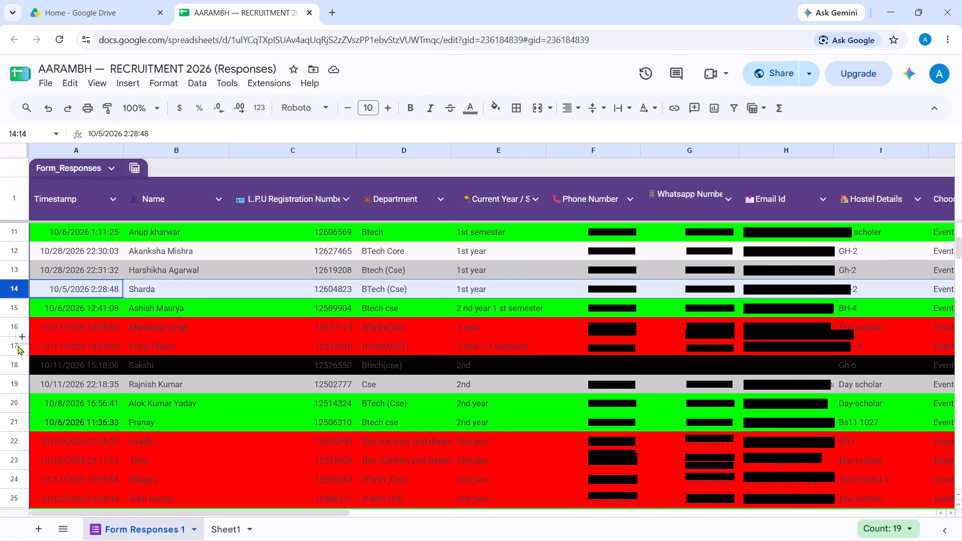
pyautogui.click(6, 366)
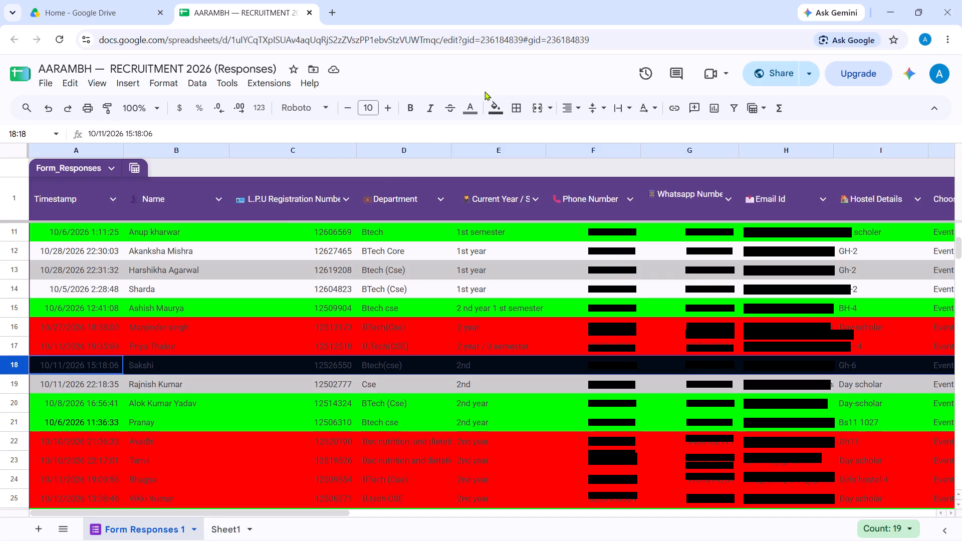
pyautogui.click(493, 108)
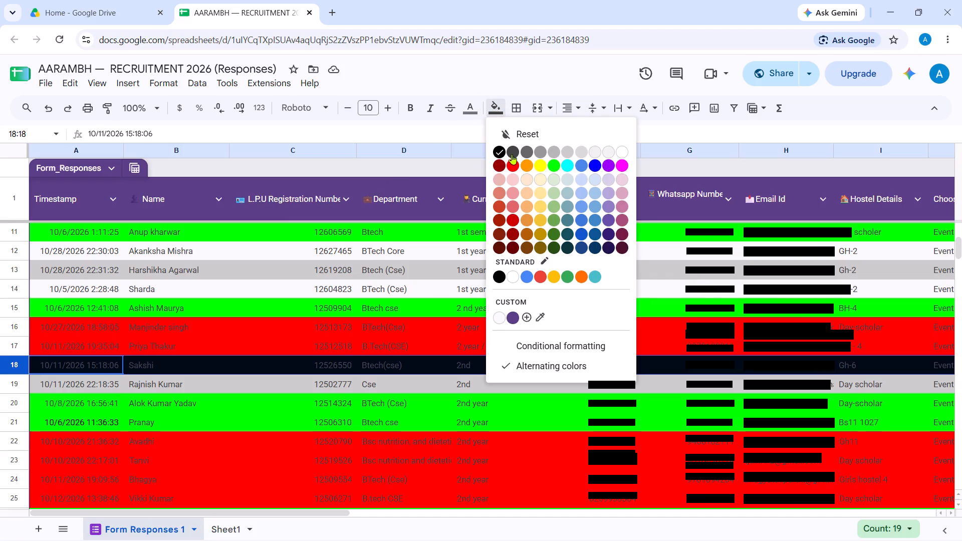
pyautogui.click(497, 314)
# Fill the black row 28 with the custom off-white colour.
pyautogui.scroll(-2, 104, 321)
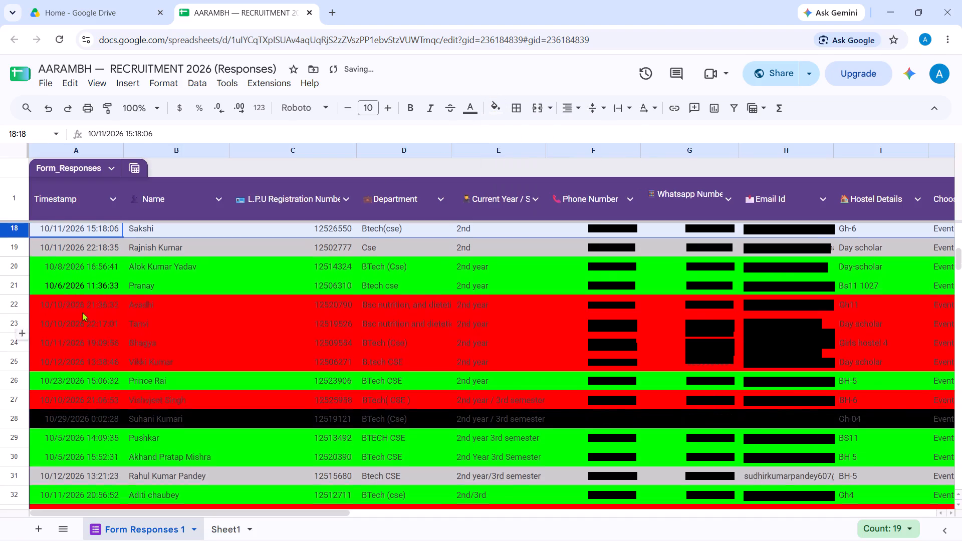
pyautogui.click(6, 414)
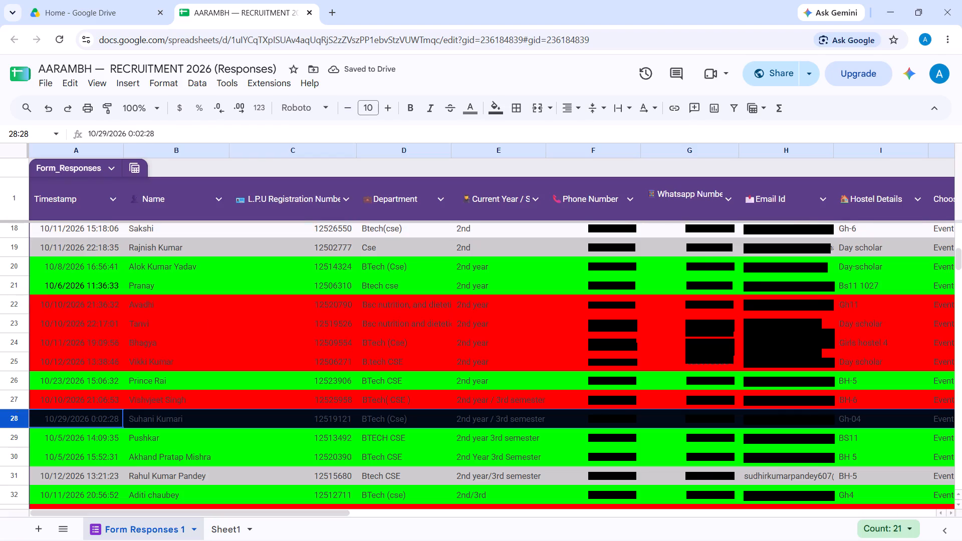
pyautogui.moveTo(496, 110); pyautogui.dragTo(518, 193)
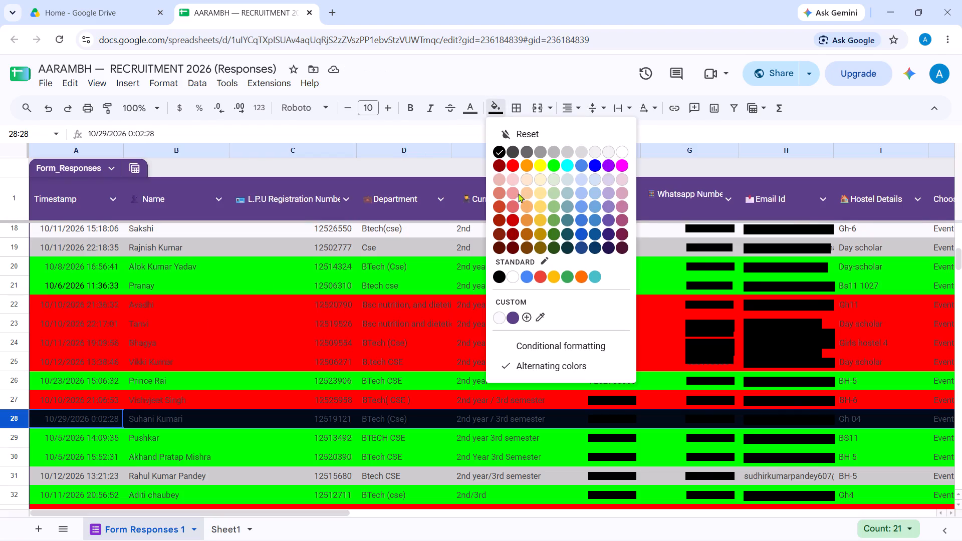
pyautogui.moveTo(518, 193); pyautogui.dragTo(500, 317)
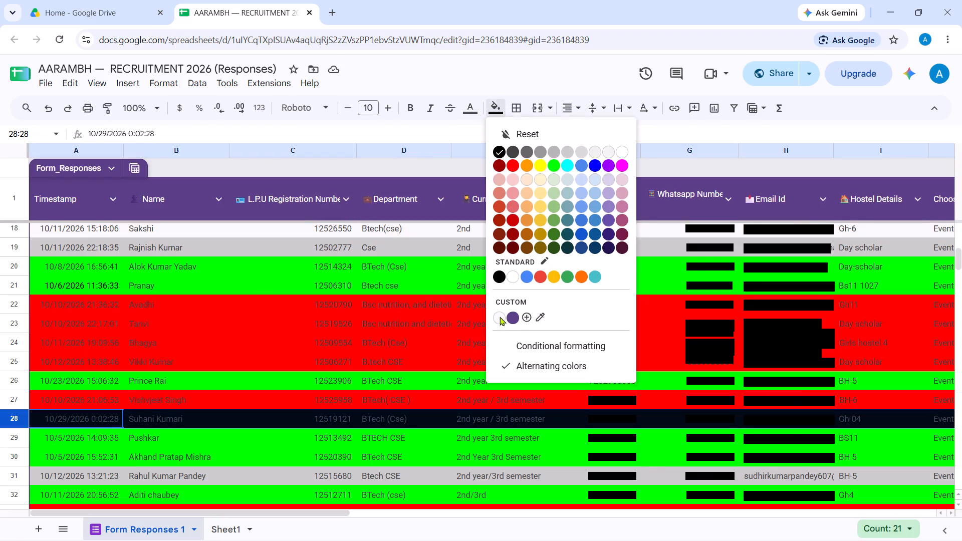
pyautogui.click(500, 317)
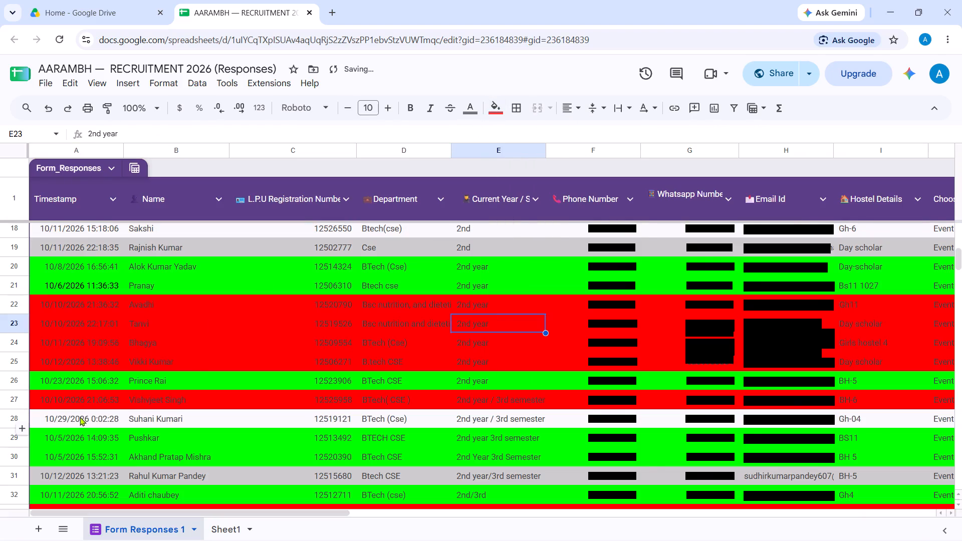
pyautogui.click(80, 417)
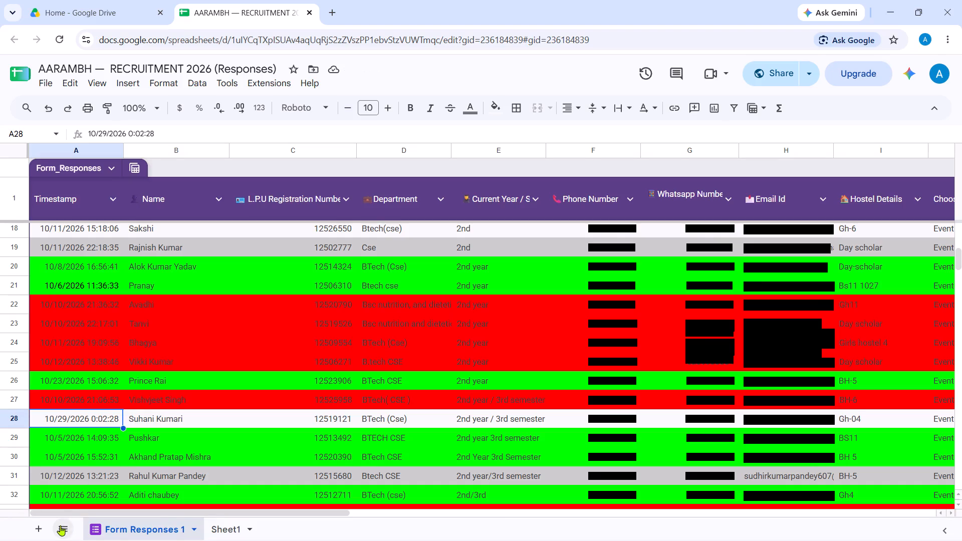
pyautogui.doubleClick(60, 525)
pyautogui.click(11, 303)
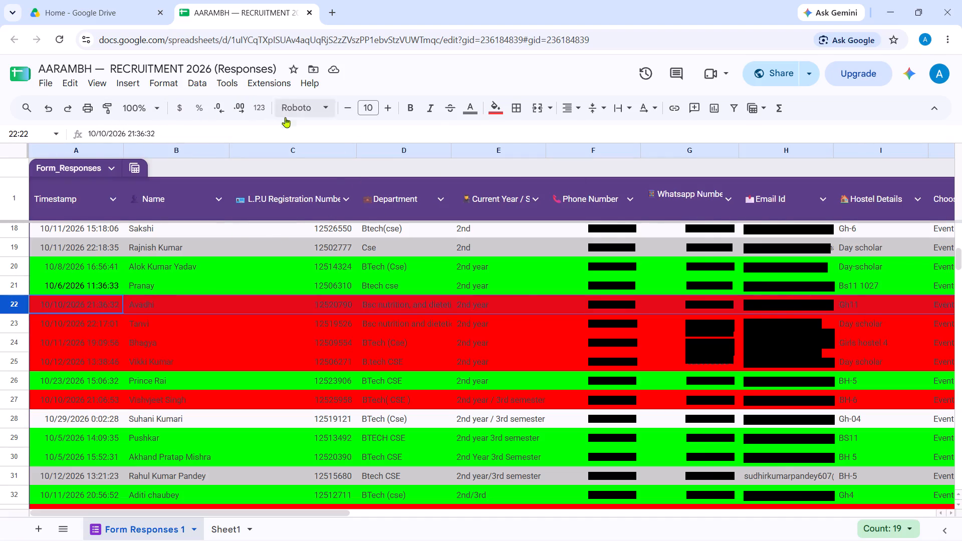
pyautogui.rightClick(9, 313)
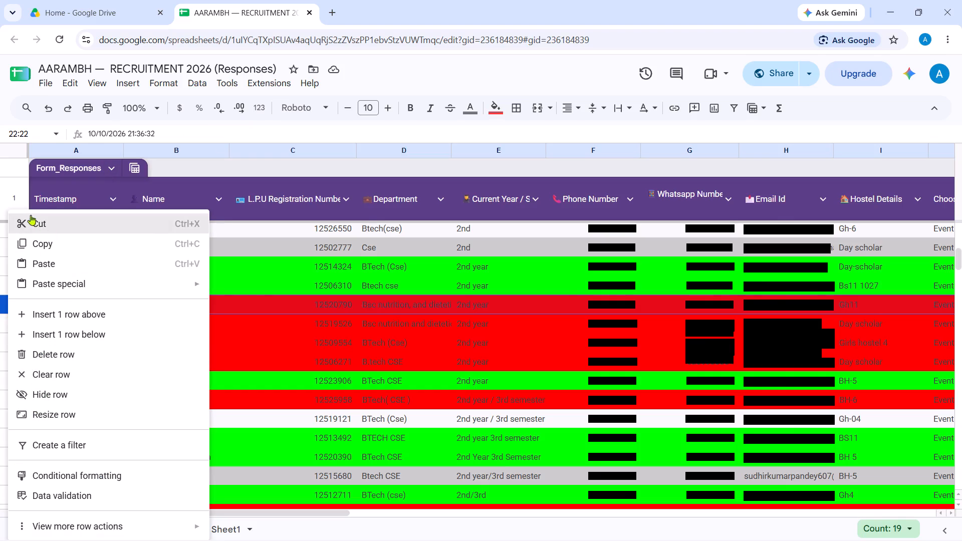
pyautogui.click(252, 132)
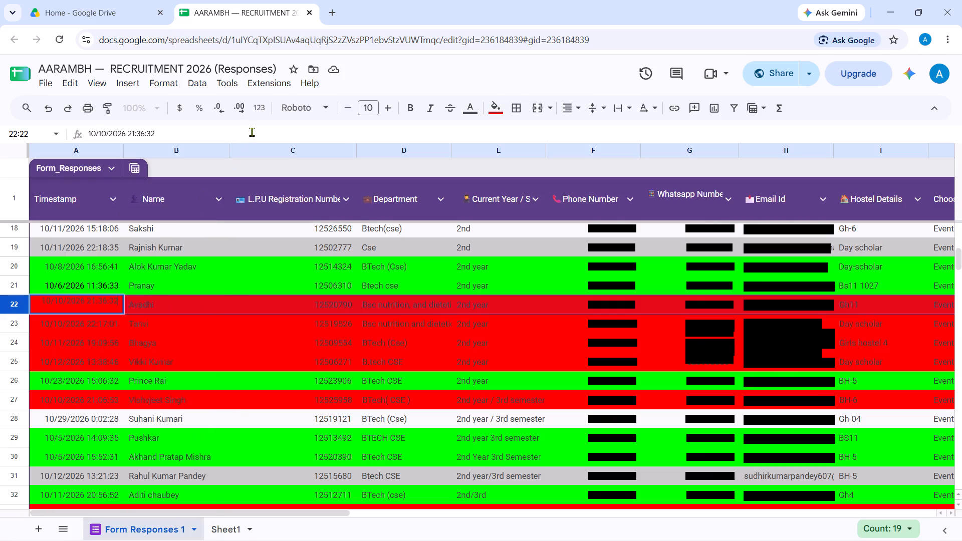
# Fill the black row 34, including its blue Name cell, with the custom off-white colour.
pyautogui.scroll(-3, 29, 385)
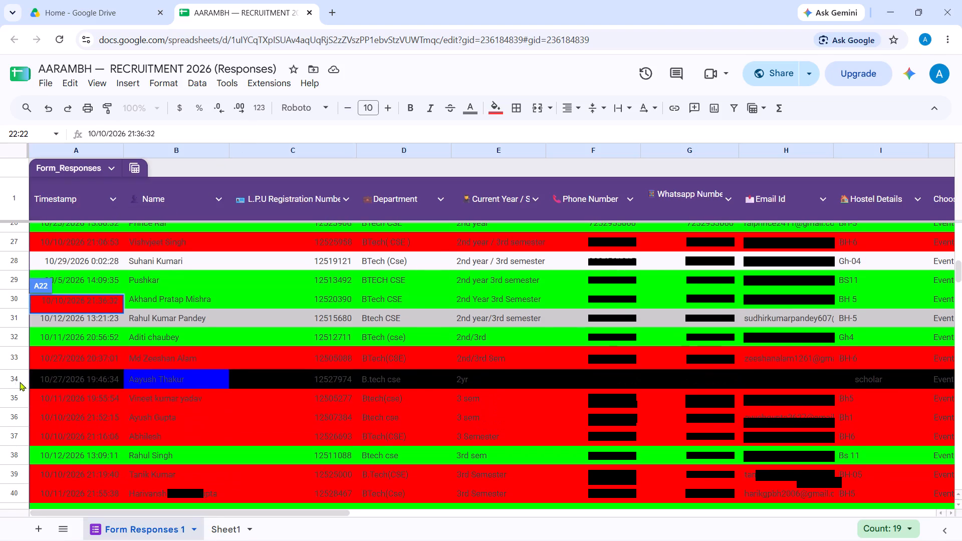
pyautogui.click(15, 382)
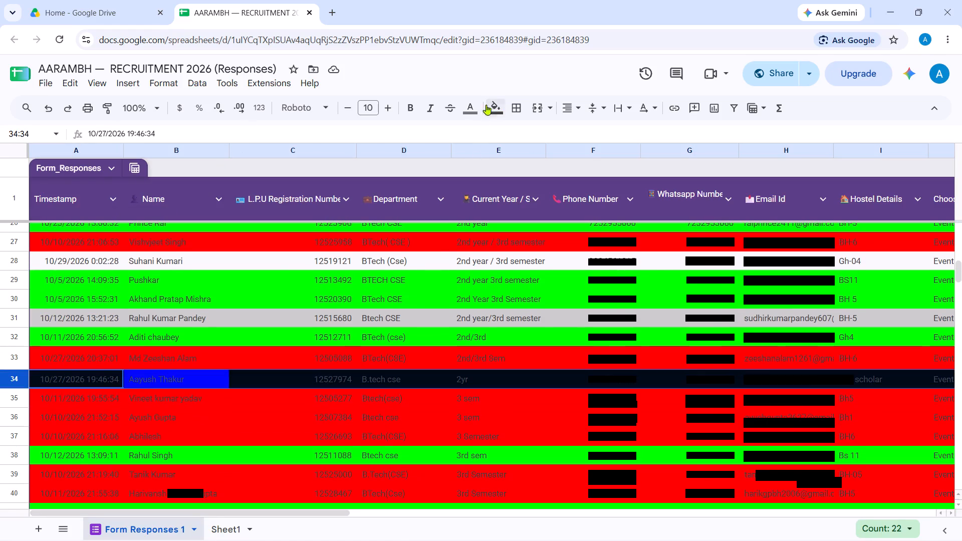
pyautogui.click(490, 107)
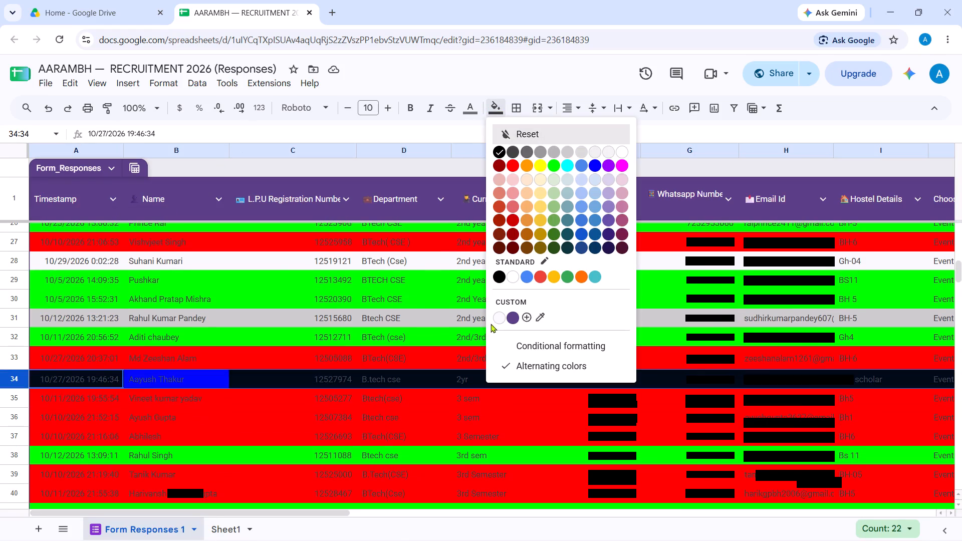
pyautogui.click(495, 316)
# Fill the black rows 106 and 104 near the end of the responses table with the custom off-white colour.
pyautogui.scroll(-1, 75, 417)
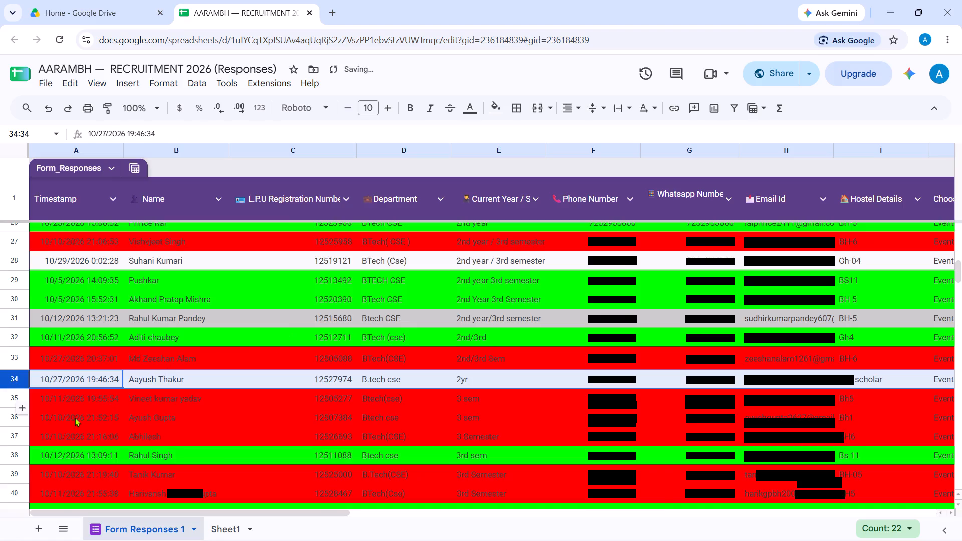
pyautogui.scroll(-7, 75, 417)
pyautogui.scroll(2, 75, 417)
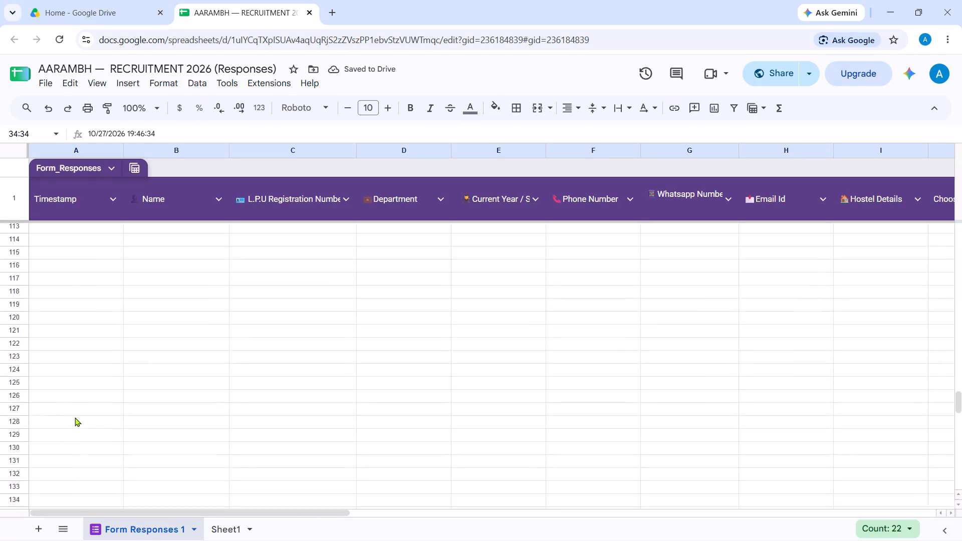
pyautogui.scroll(2, 75, 417)
pyautogui.scroll(-1, 74, 409)
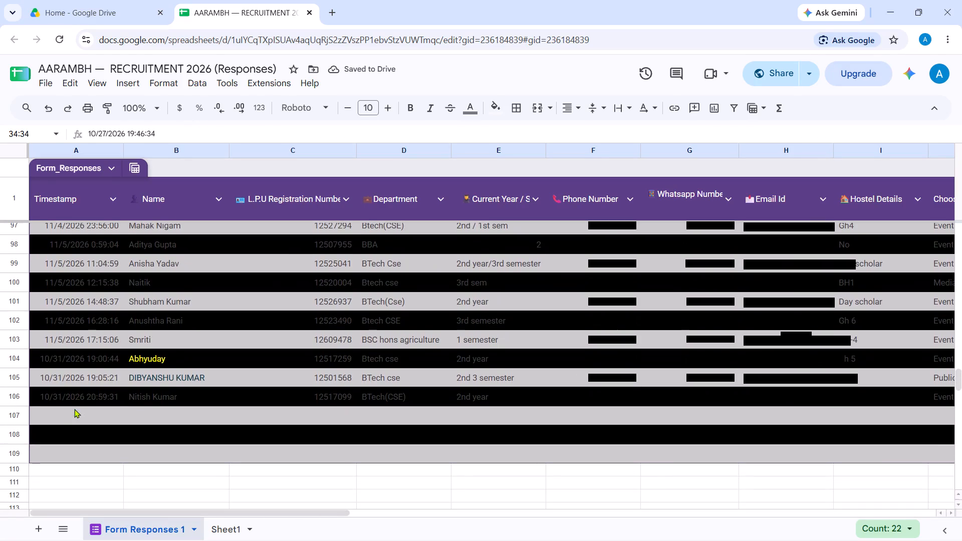
pyautogui.click(11, 396)
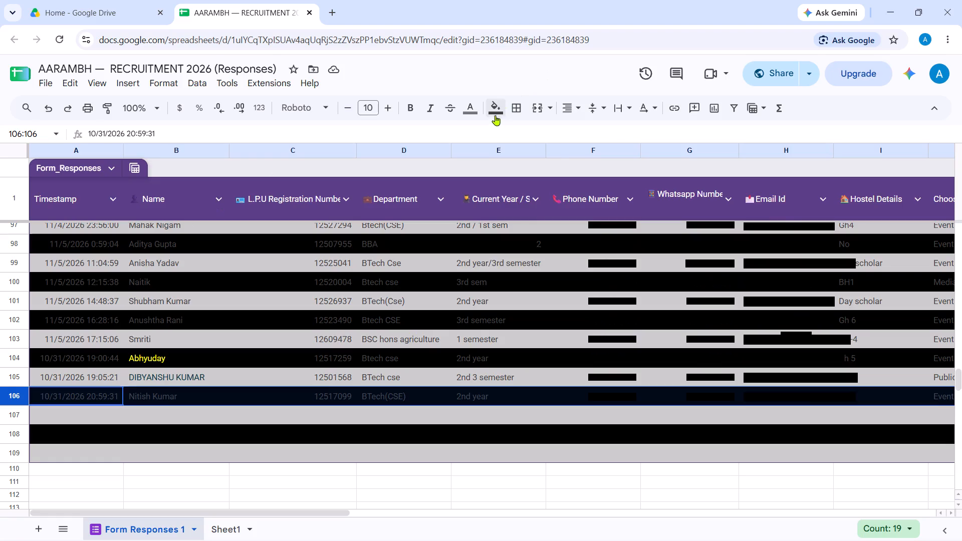
pyautogui.click(494, 117)
pyautogui.click(499, 315)
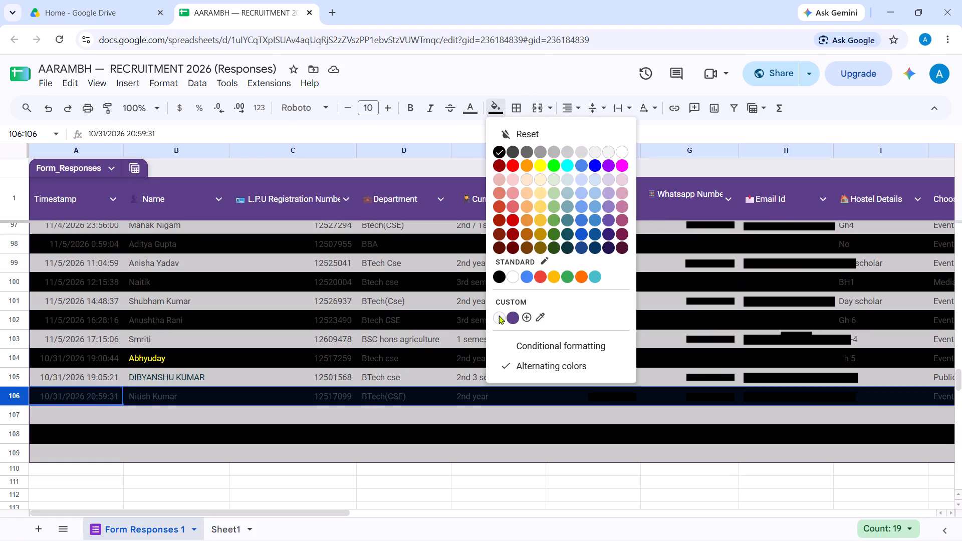
pyautogui.click(7, 357)
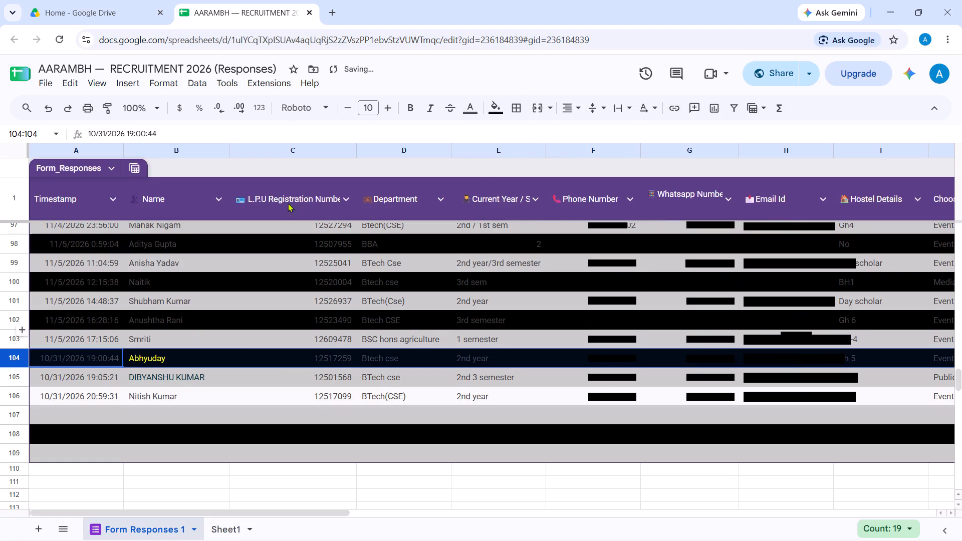
pyautogui.click(493, 107)
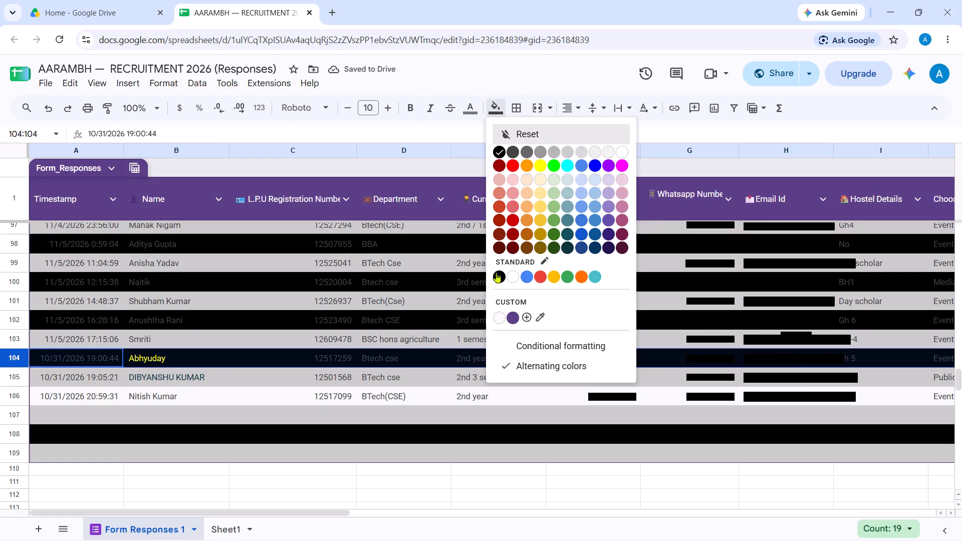
pyautogui.click(494, 316)
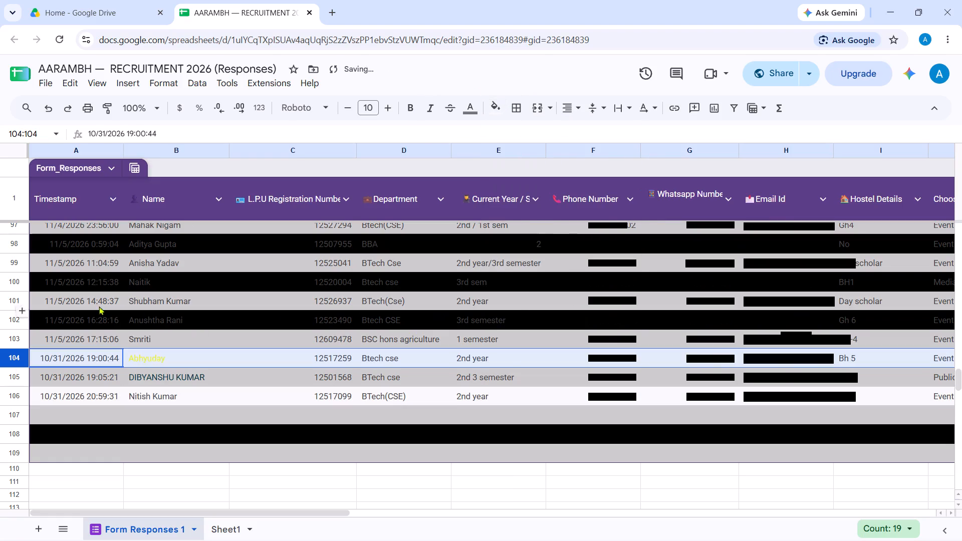
# Fill the black rows 102 and 100 with the custom off-white colour.
pyautogui.click(11, 318)
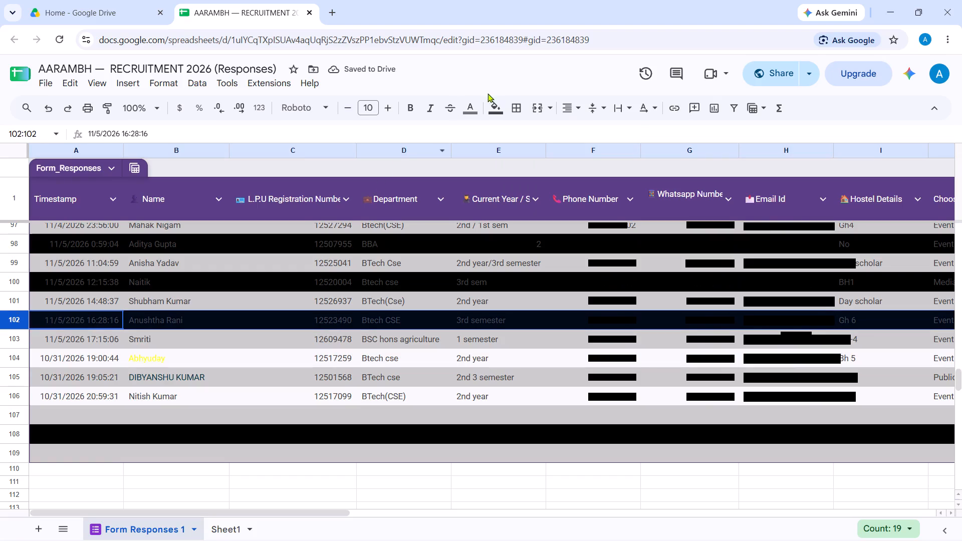
pyautogui.click(495, 105)
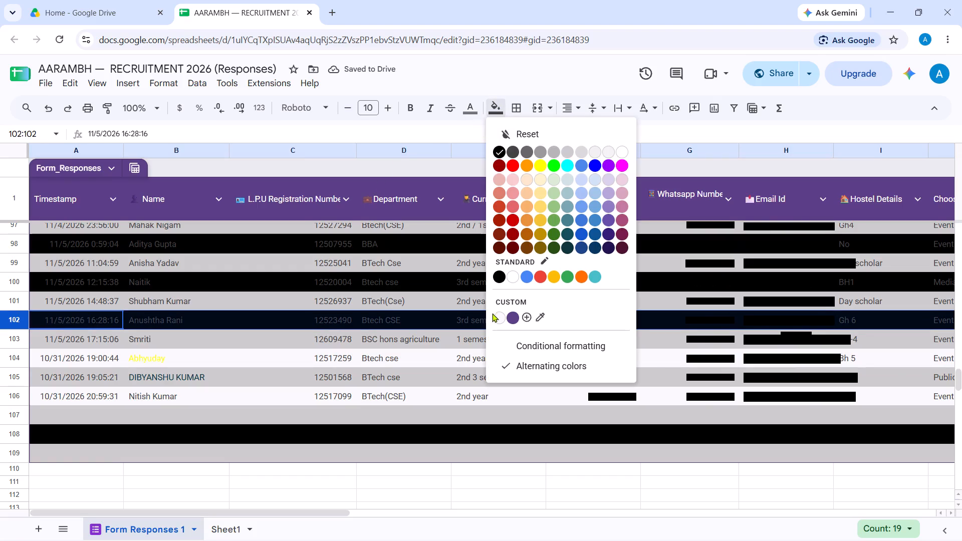
pyautogui.click(493, 316)
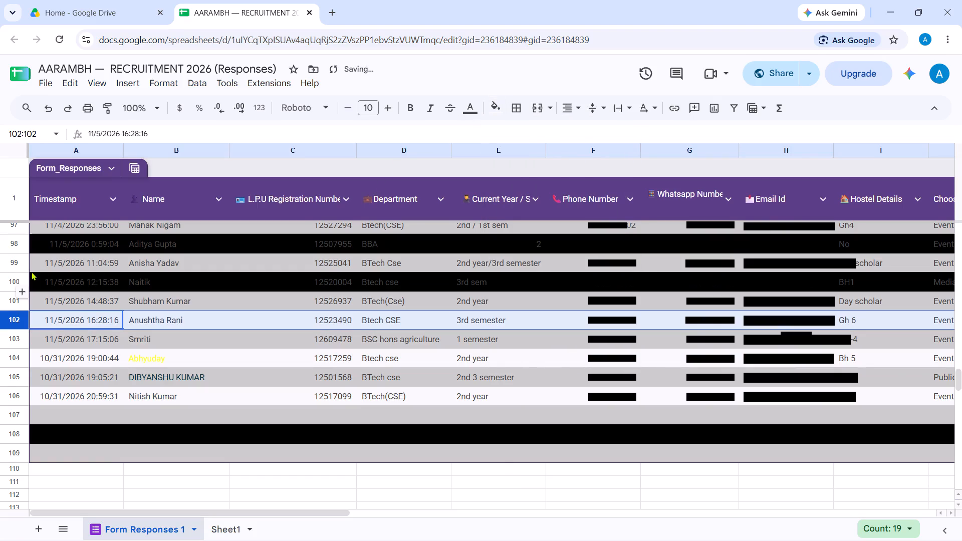
pyautogui.click(8, 283)
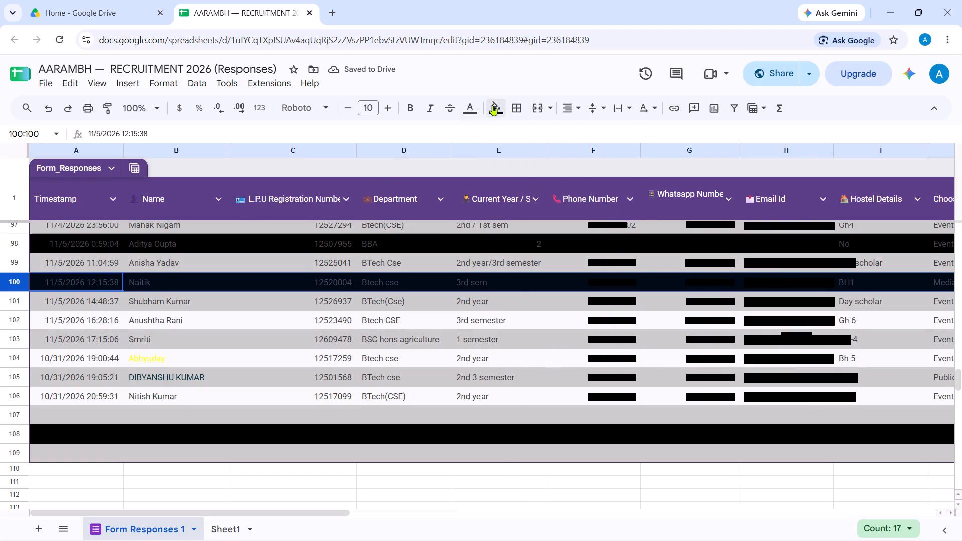
pyautogui.moveTo(492, 105); pyautogui.dragTo(495, 320)
pyautogui.click(495, 320)
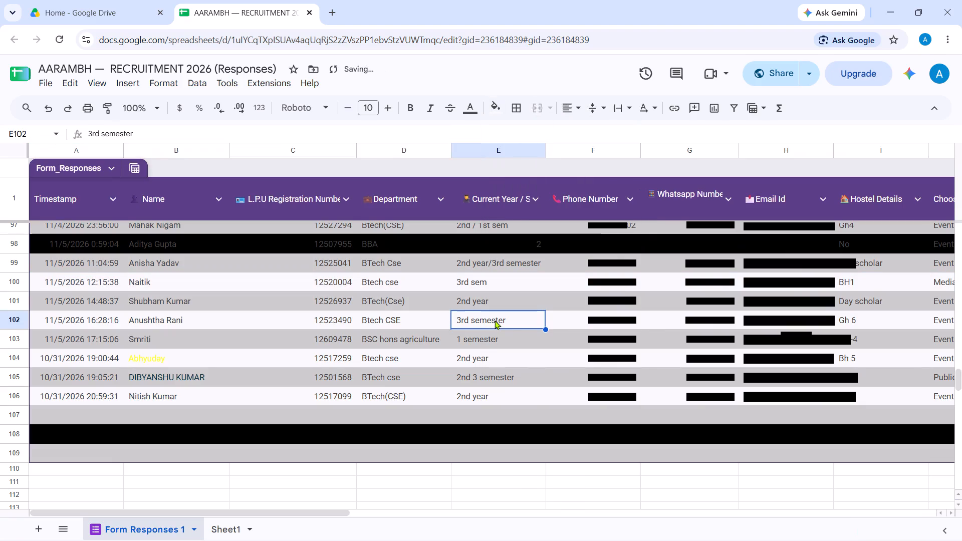
# Fill the black rows 98 and 96 with the custom off-white colour.
pyautogui.click(19, 244)
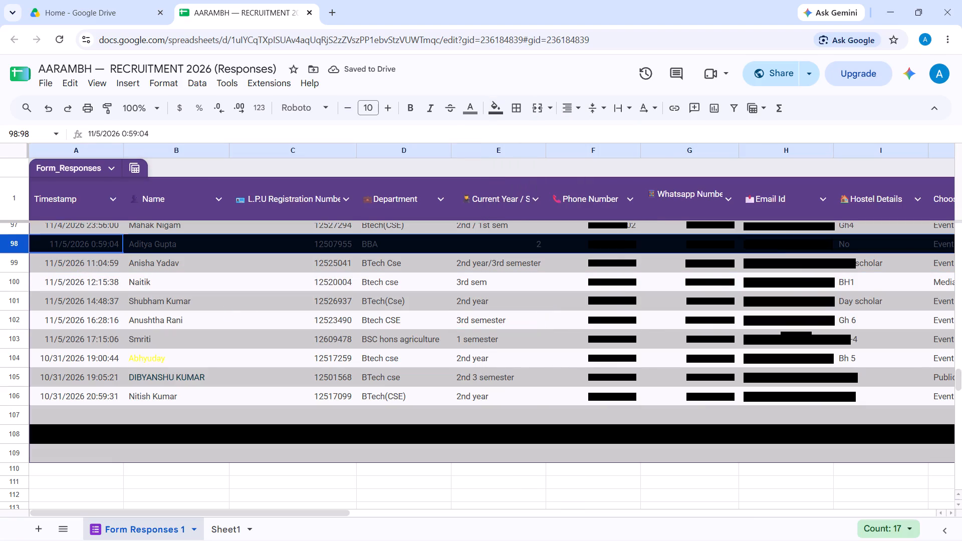
pyautogui.click(495, 102)
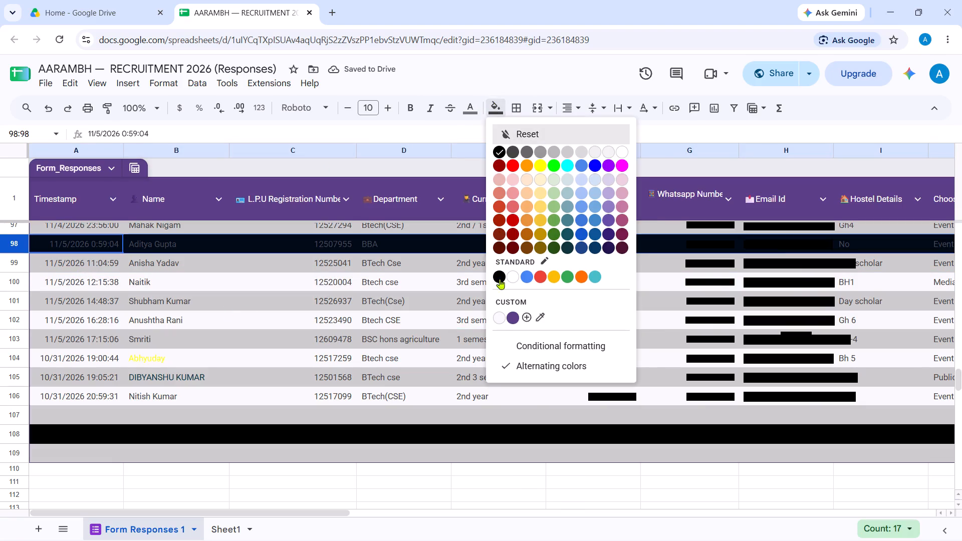
pyautogui.click(500, 320)
pyautogui.scroll(2, 285, 307)
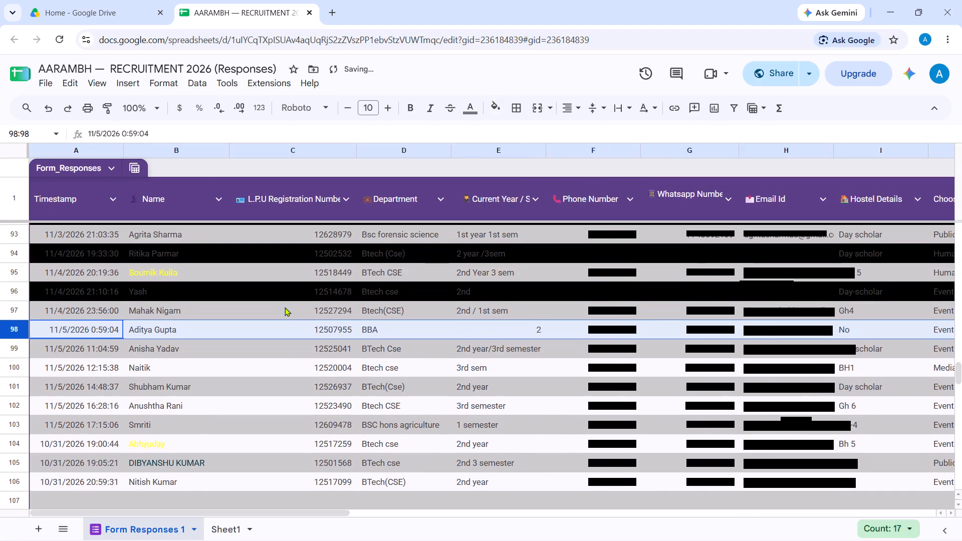
pyautogui.click(8, 288)
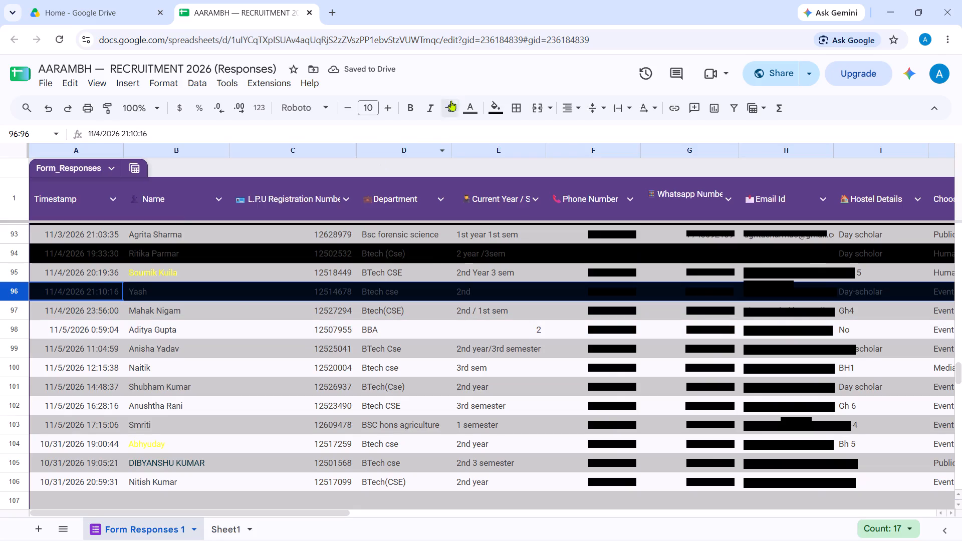
pyautogui.click(492, 108)
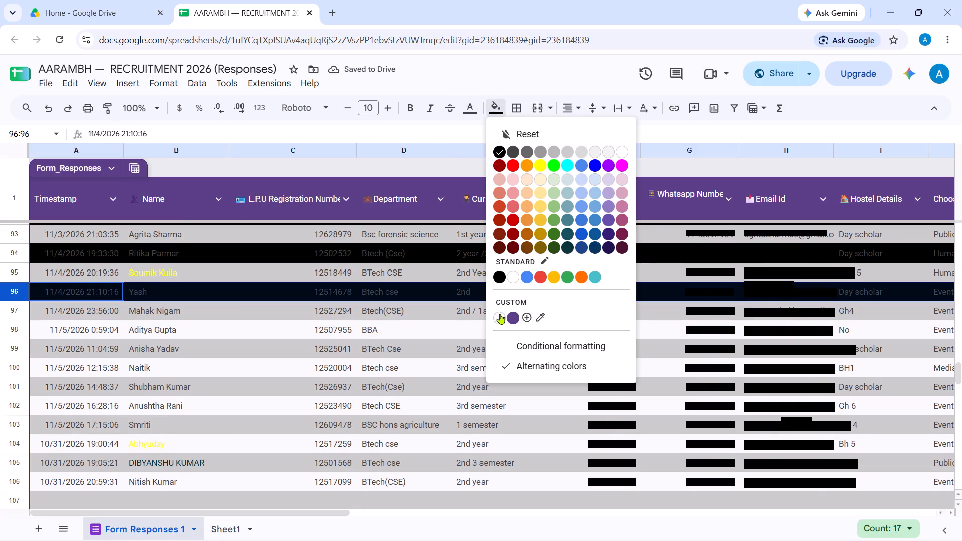
pyautogui.click(499, 318)
# Fill the black row 94 with the custom off-white colour.
pyautogui.scroll(1, 223, 299)
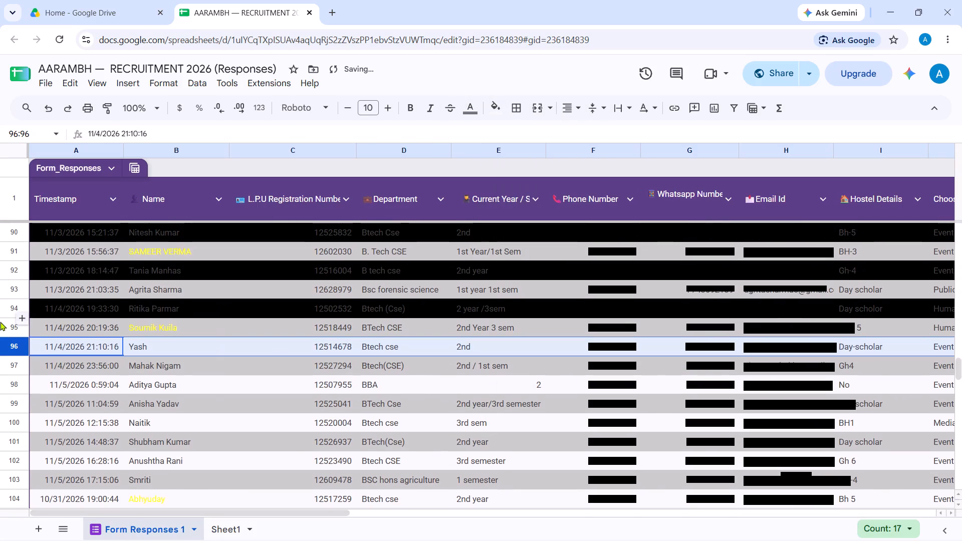
pyautogui.doubleClick(6, 309)
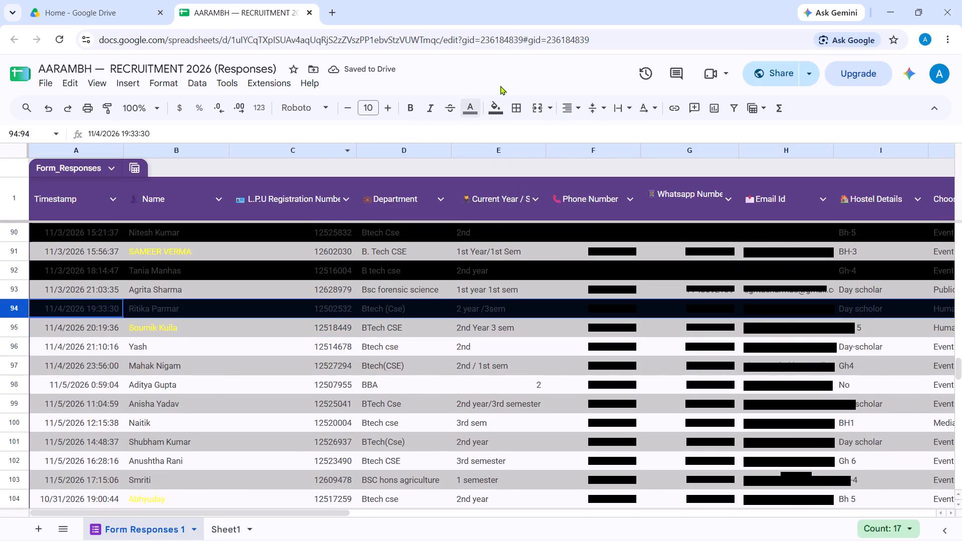
pyautogui.click(498, 101)
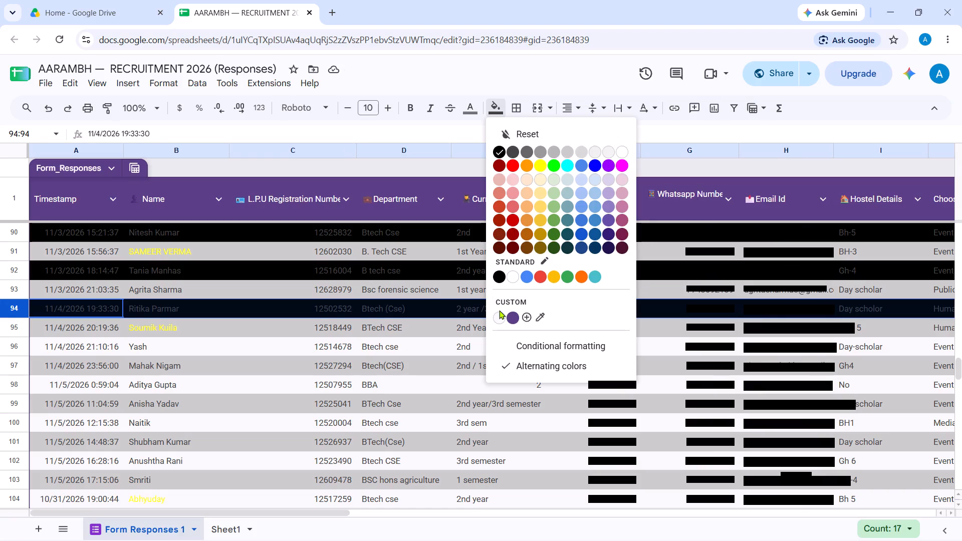
pyautogui.click(499, 311)
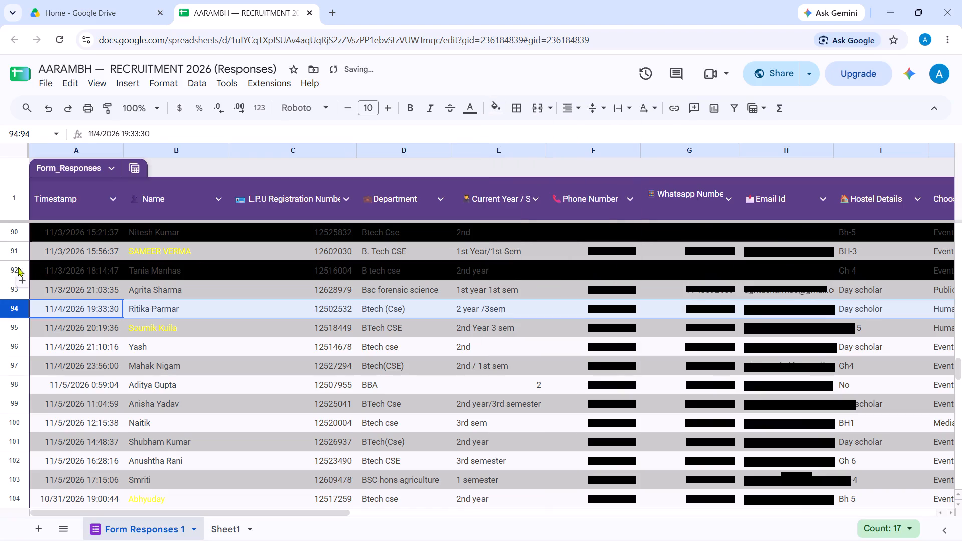
# Fill the black rows 92 and 88 of the responses table with the custom off-white colour.
pyautogui.click(17, 265)
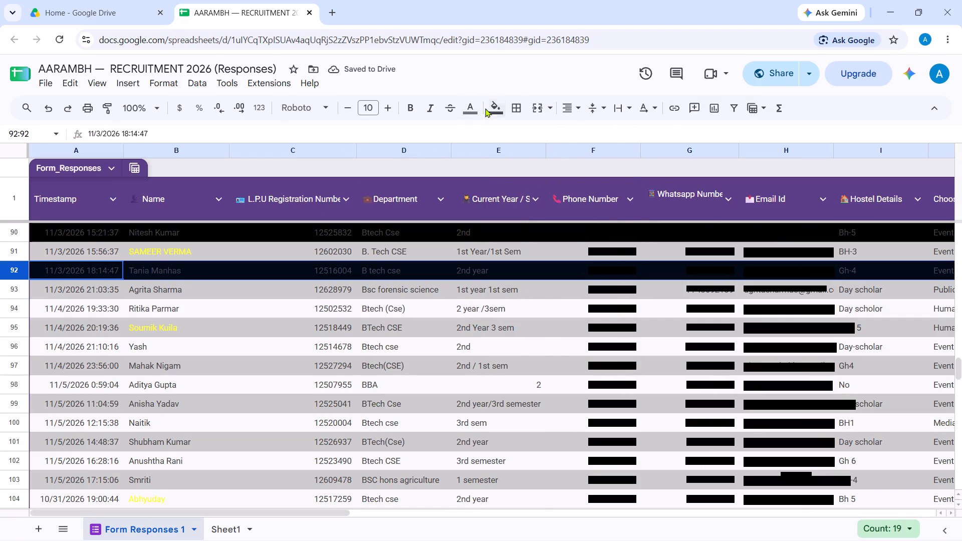
pyautogui.click(486, 108)
pyautogui.click(495, 320)
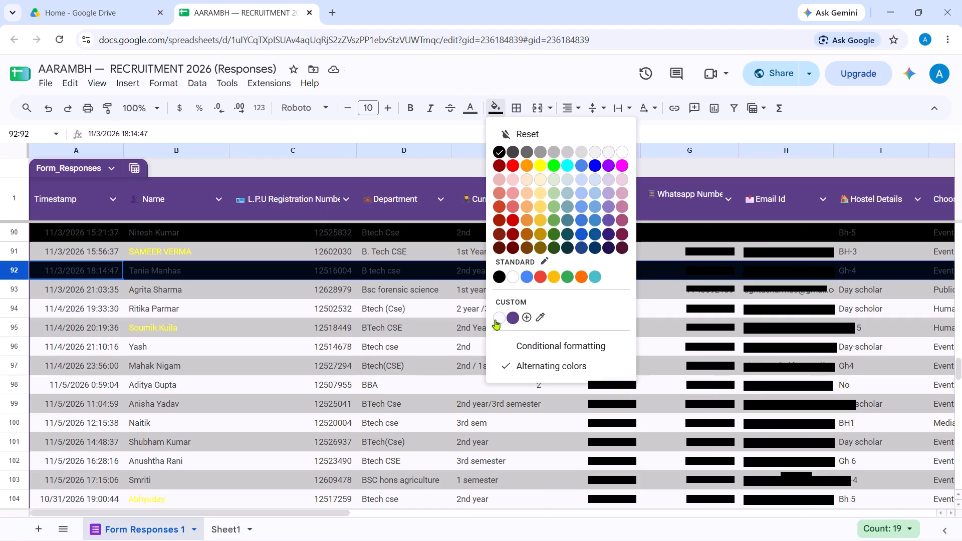
pyautogui.scroll(2, 495, 320)
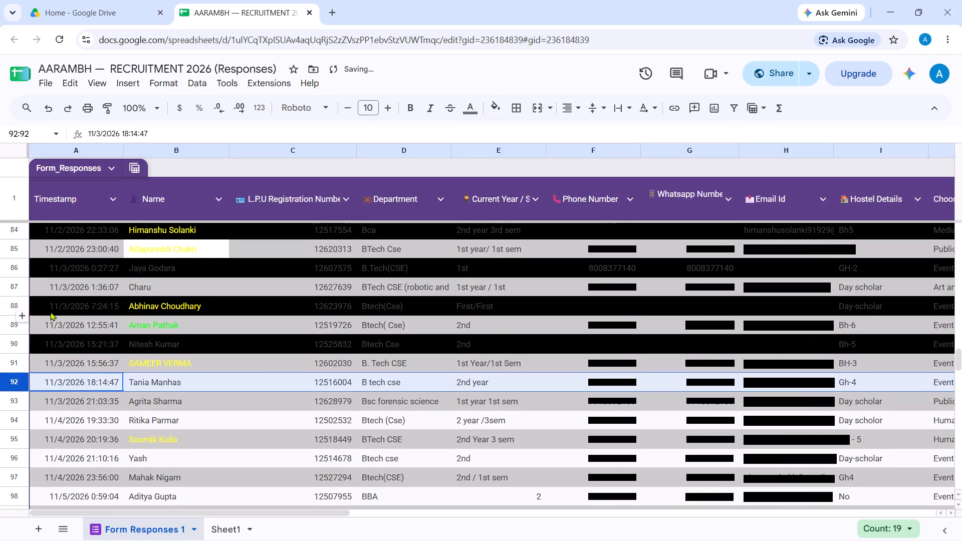
pyautogui.click(13, 301)
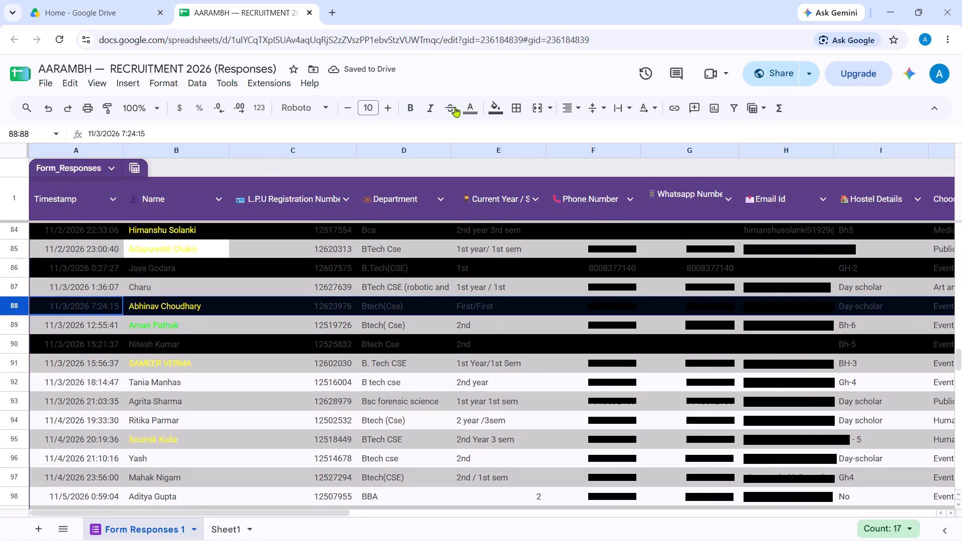
pyautogui.moveTo(491, 111); pyautogui.dragTo(499, 307)
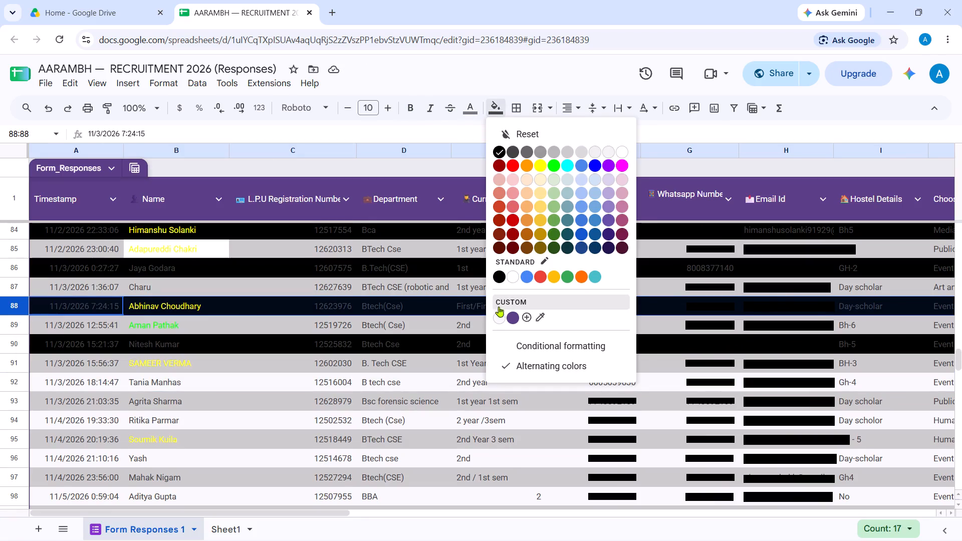
pyautogui.moveTo(499, 307); pyautogui.dragTo(499, 313)
pyautogui.click(499, 313)
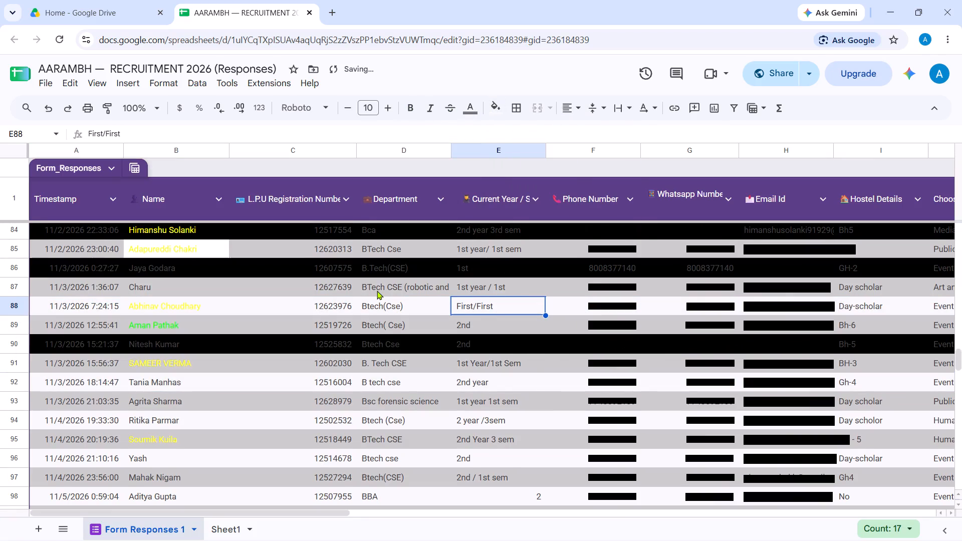
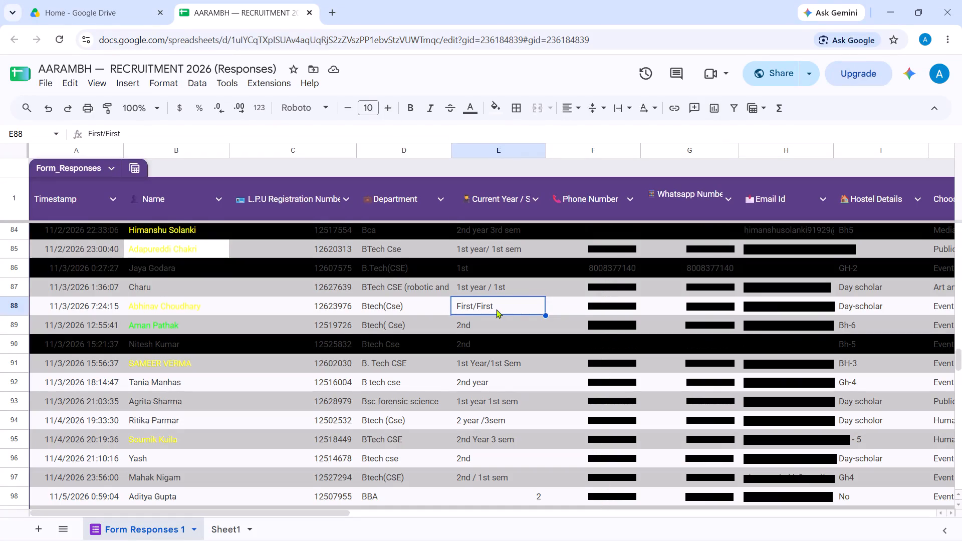
# Review the recoloured rows below row 88 and the remaining black rows from 90 up to 72.
pyautogui.scroll(-1, 496, 309)
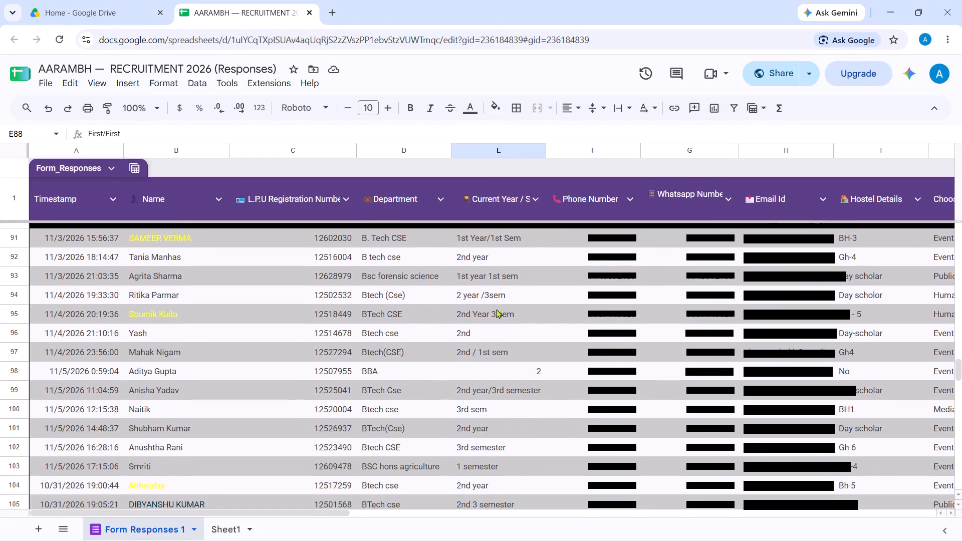
pyautogui.click(496, 309)
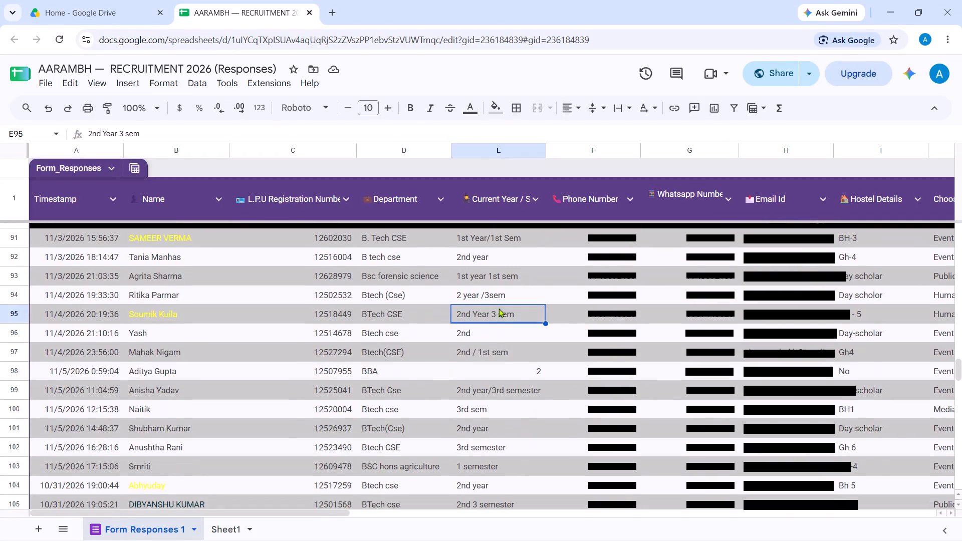
pyautogui.scroll(4, 576, 286)
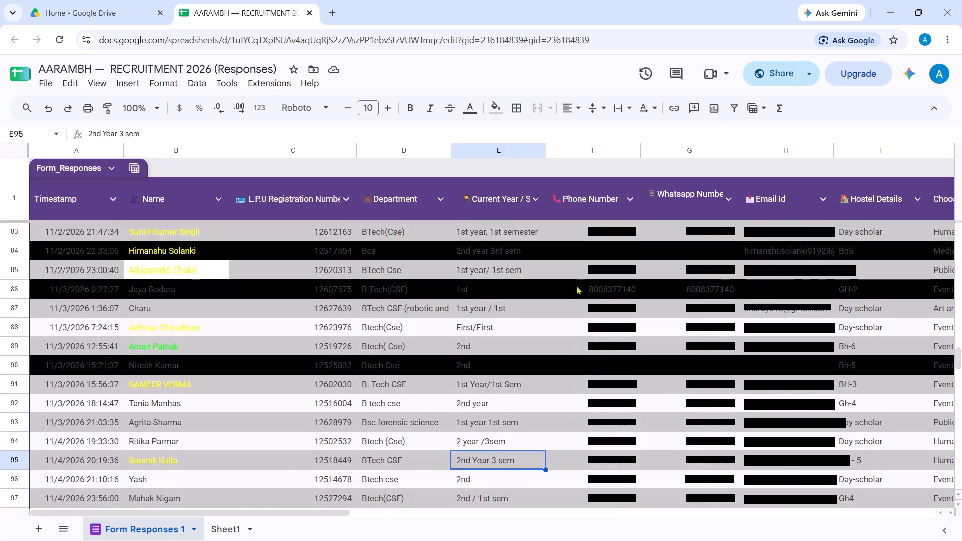
pyautogui.scroll(5, 576, 286)
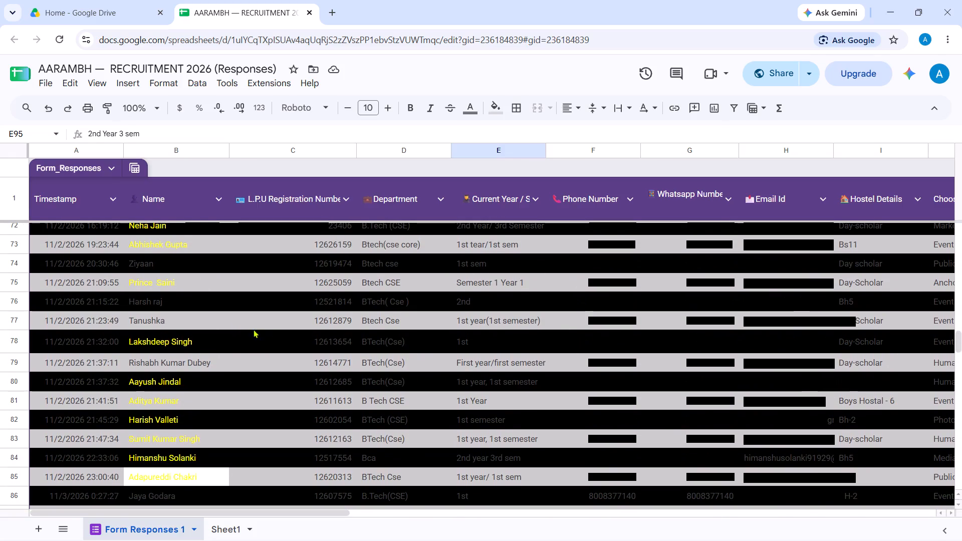
# Examine row 77 across the full width of the responses table, including its existing-organisation and social-profile entries, and compare with row 78.
pyautogui.click(602, 320)
pyautogui.press('Right')
pyautogui.press('Right')
pyautogui.press('Right')
pyautogui.press('Right')
pyautogui.press('Right')
pyautogui.press('Right')
pyautogui.press('Right')
pyautogui.press('Right')
pyautogui.press('Right')
pyautogui.press('Right')
pyautogui.press('Right')
pyautogui.press('Right')
pyautogui.press('Right')
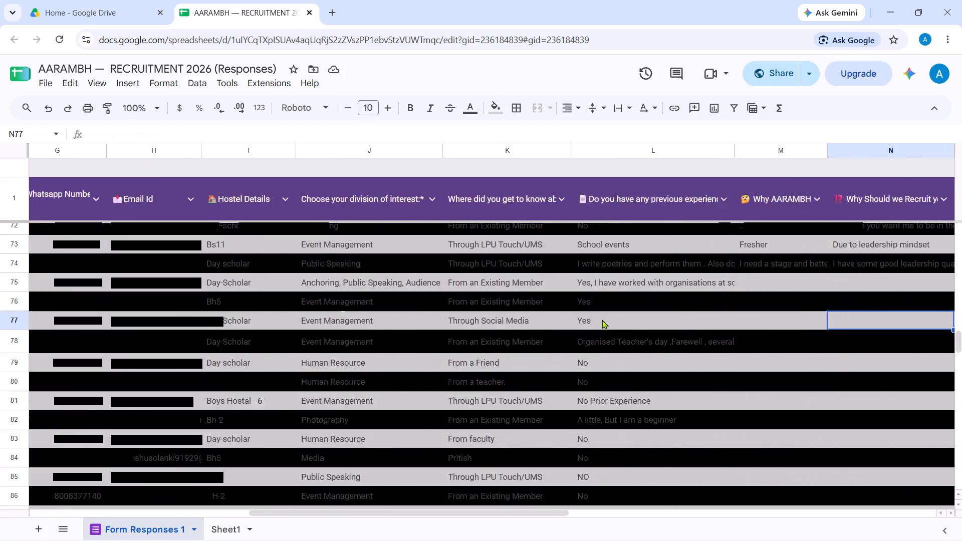
pyautogui.press('Right')
pyautogui.press('Right')
pyautogui.press('Right')
pyautogui.press('Right')
pyautogui.press('Right')
pyautogui.press('Right')
pyautogui.press('Right')
pyautogui.press('Right')
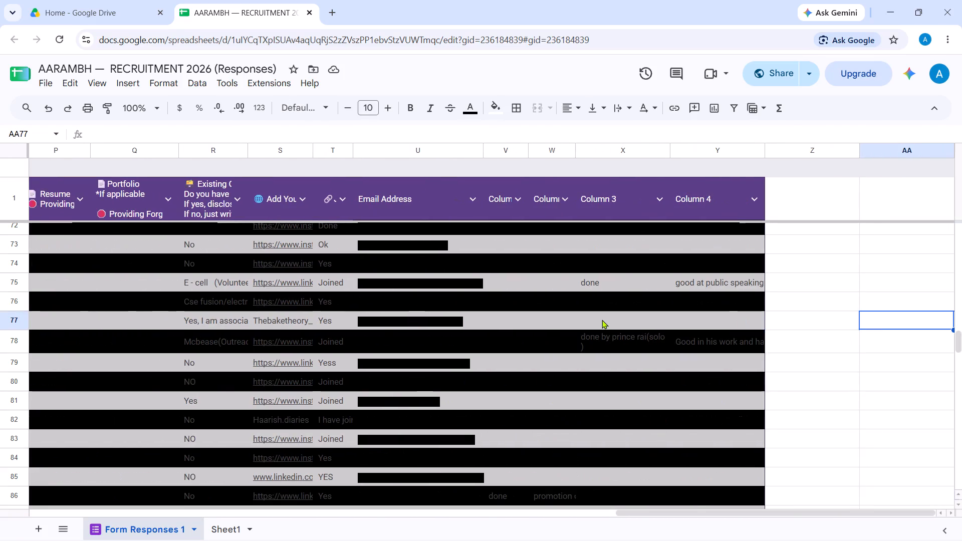
pyautogui.press('Left')
pyautogui.press('Left')
pyautogui.press('Left')
pyautogui.press('Left')
pyautogui.press('Left')
pyautogui.press('Left')
pyautogui.press('Left')
pyautogui.press('Left')
pyautogui.press('Left')
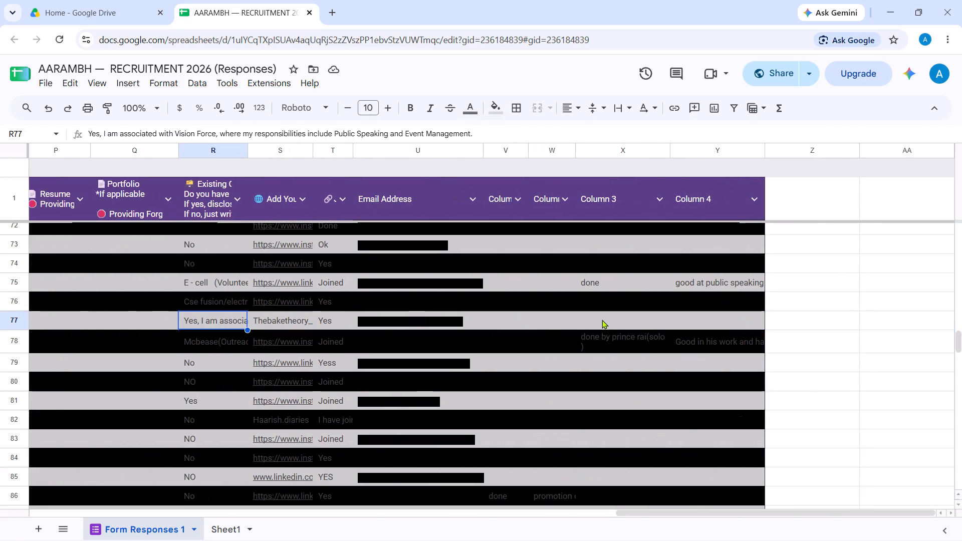
pyautogui.press('Down')
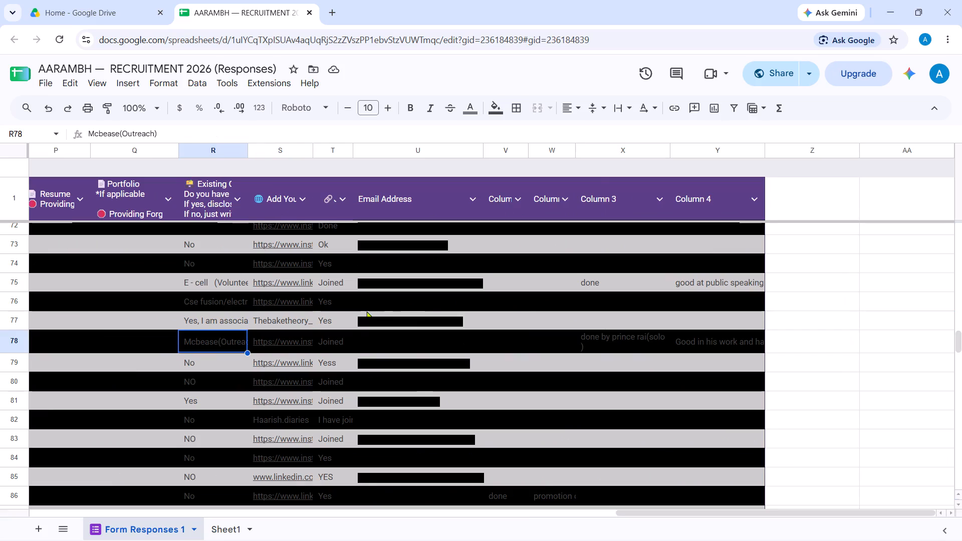
pyautogui.click(291, 319)
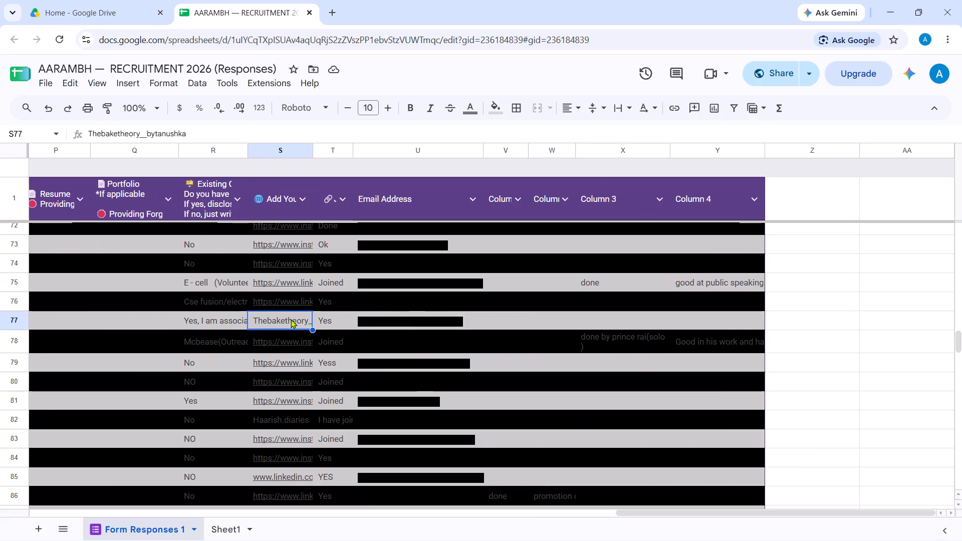
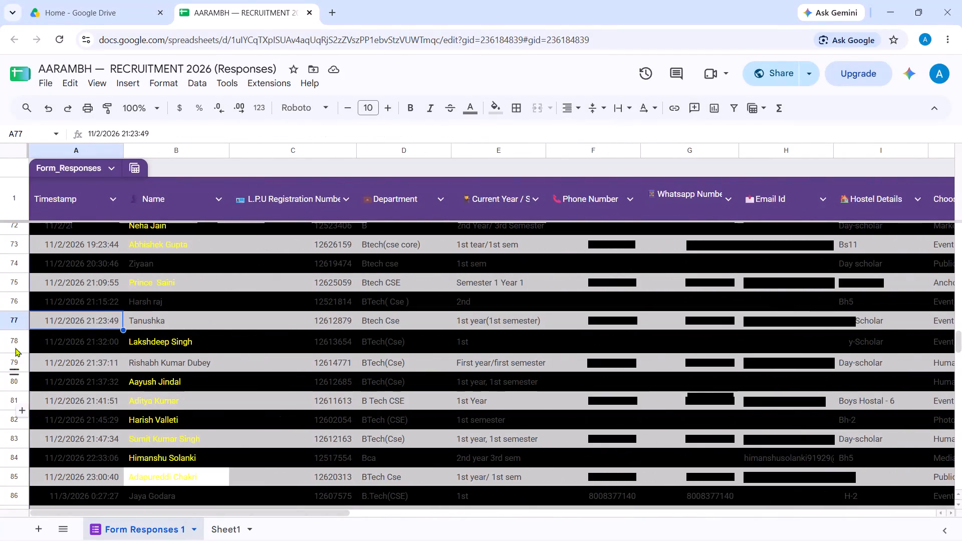
# Fill the black rows 76, 78 and 80 with the custom off-white colour.
pyautogui.click(17, 303)
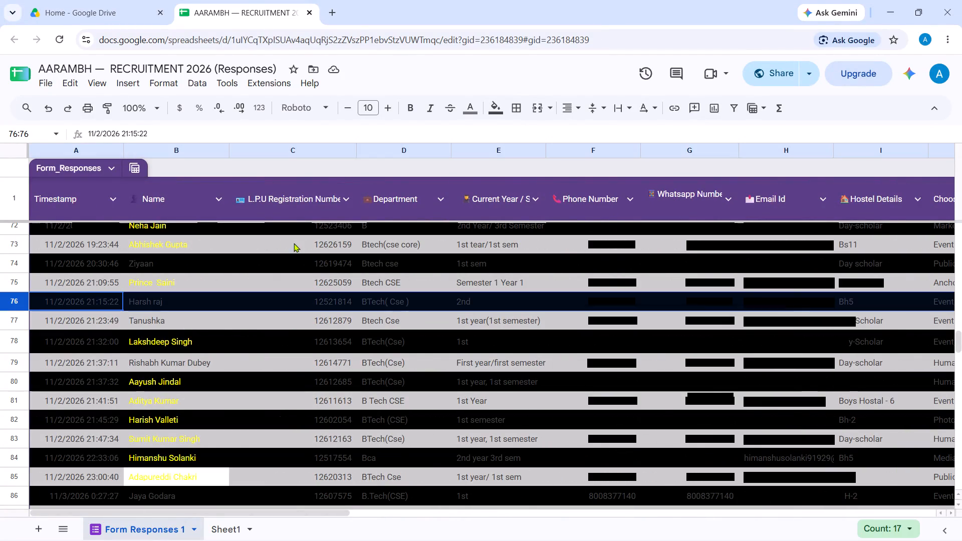
pyautogui.click(495, 116)
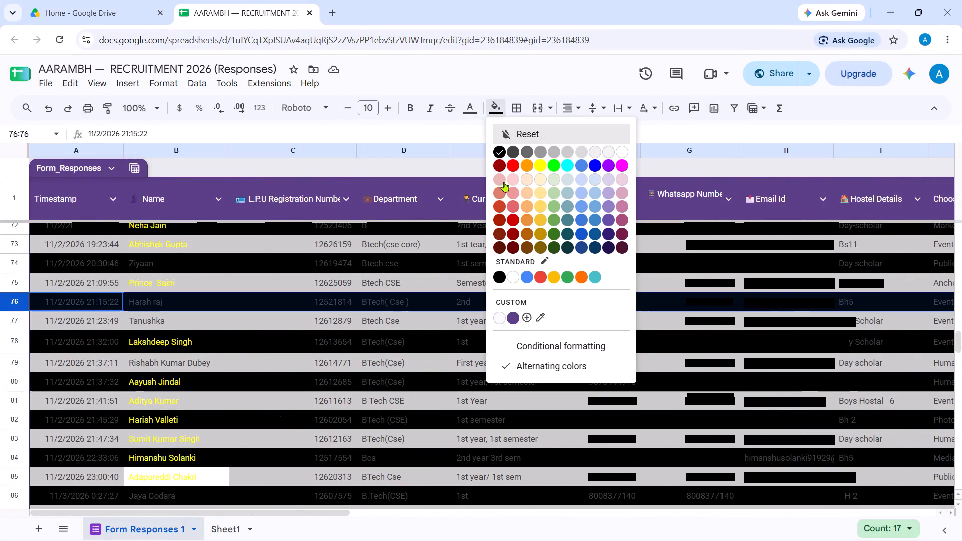
pyautogui.click(497, 321)
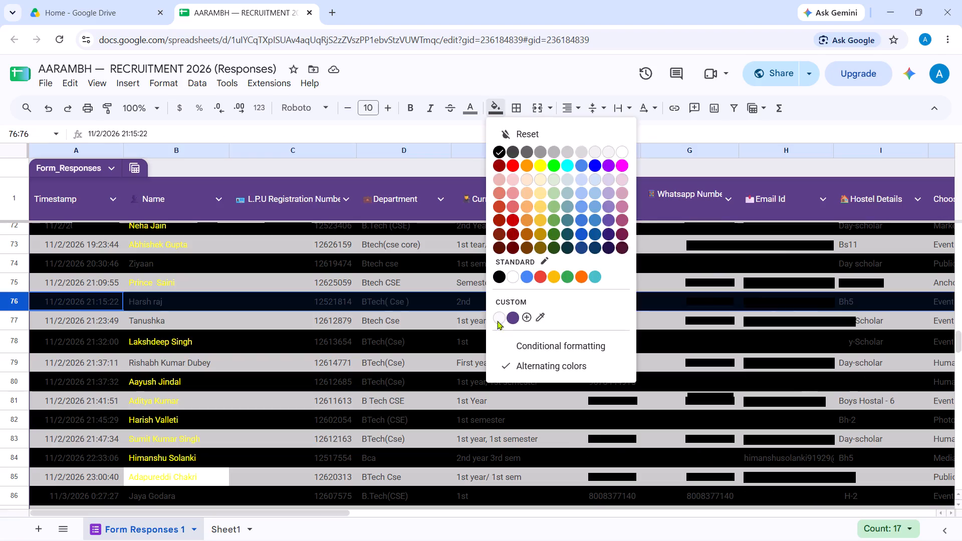
pyautogui.click(4, 341)
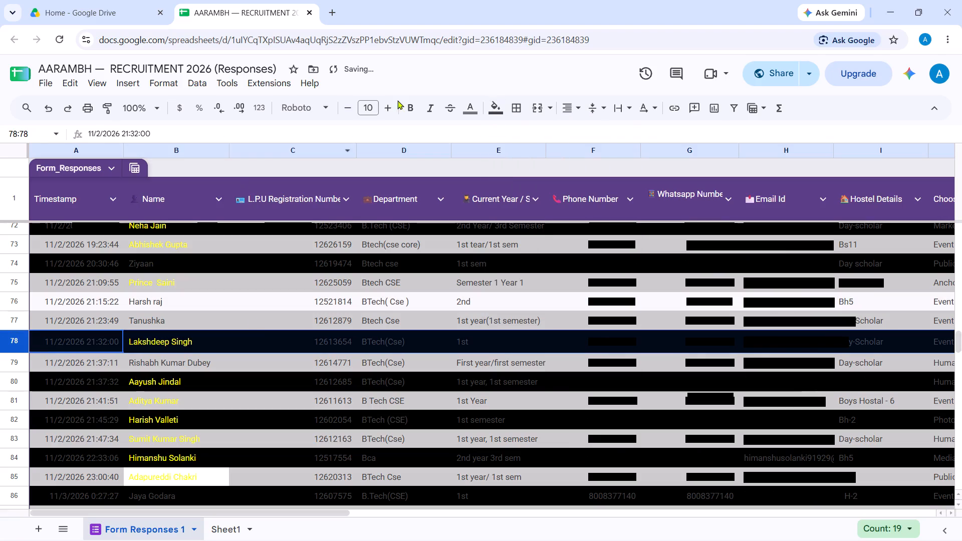
pyautogui.click(496, 106)
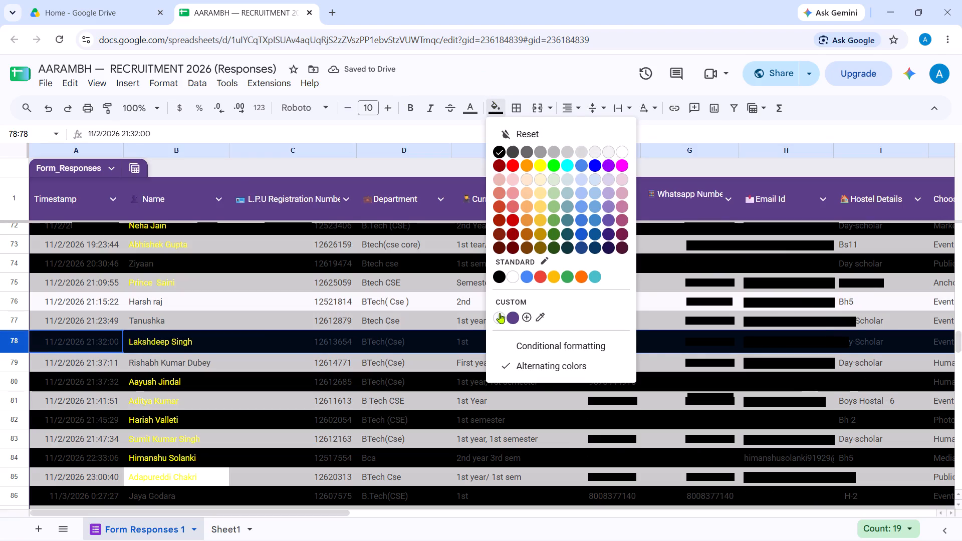
pyautogui.click(499, 321)
pyautogui.click(14, 384)
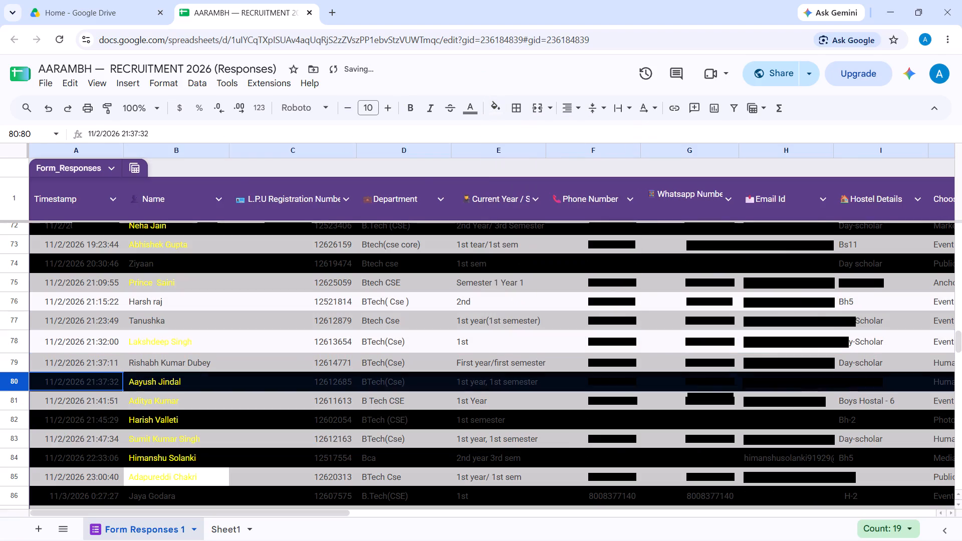
pyautogui.moveTo(496, 113); pyautogui.dragTo(504, 302)
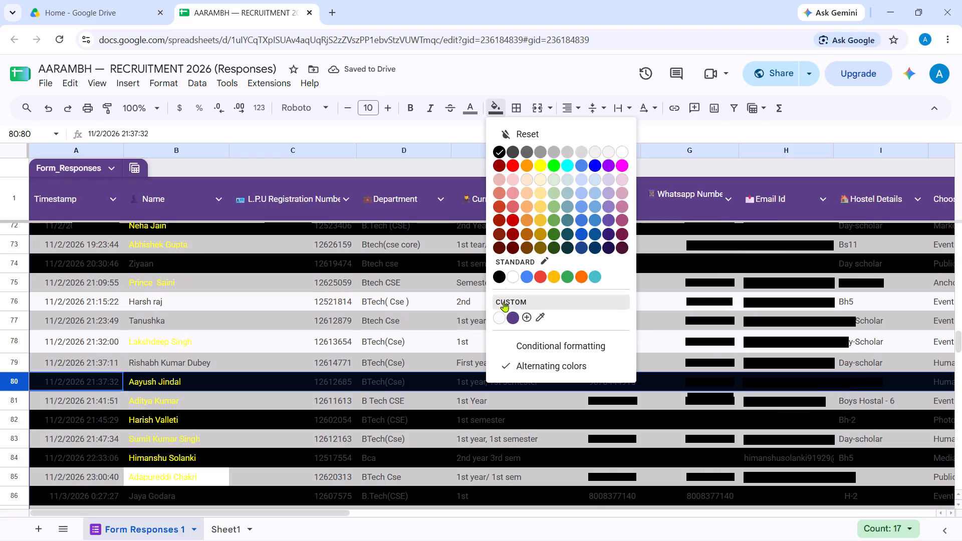
pyautogui.moveTo(504, 302); pyautogui.dragTo(497, 319)
pyautogui.click(497, 319)
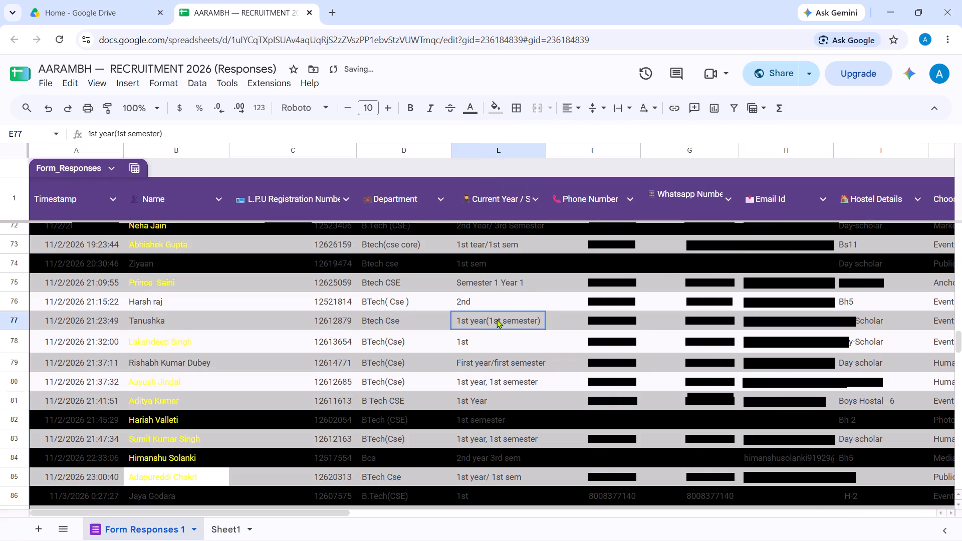
# Fill the black rows 82 and 84 with the custom off-white colour.
pyautogui.click(9, 423)
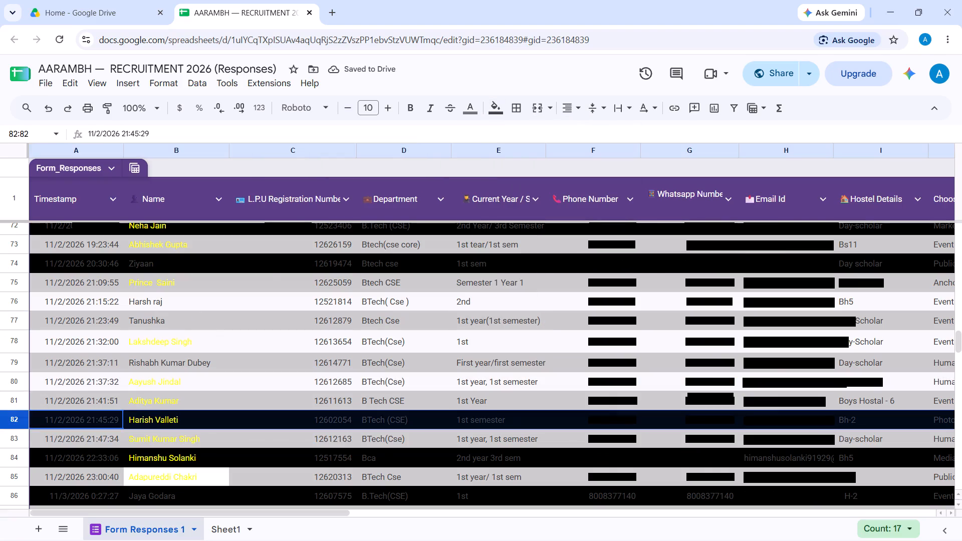
pyautogui.click(496, 101)
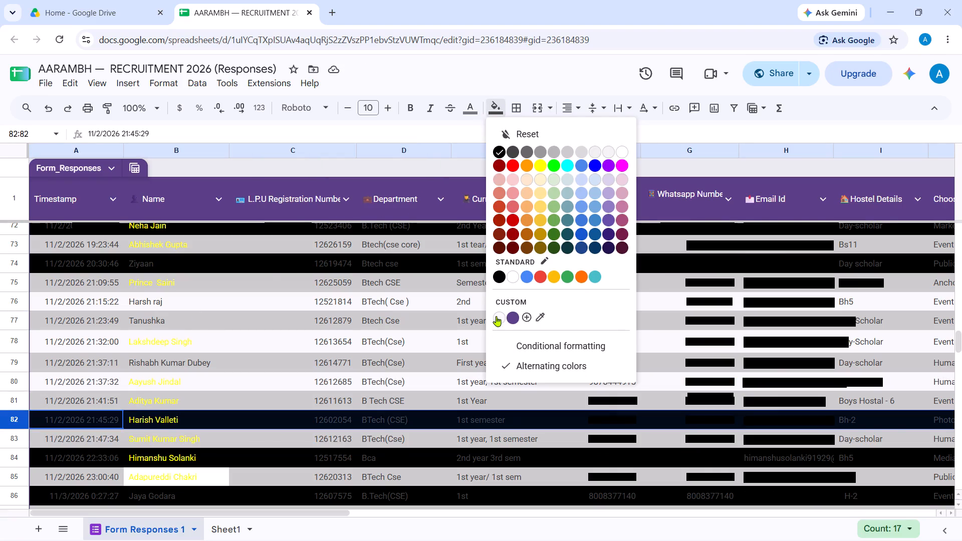
pyautogui.click(496, 316)
pyautogui.scroll(-1, 116, 414)
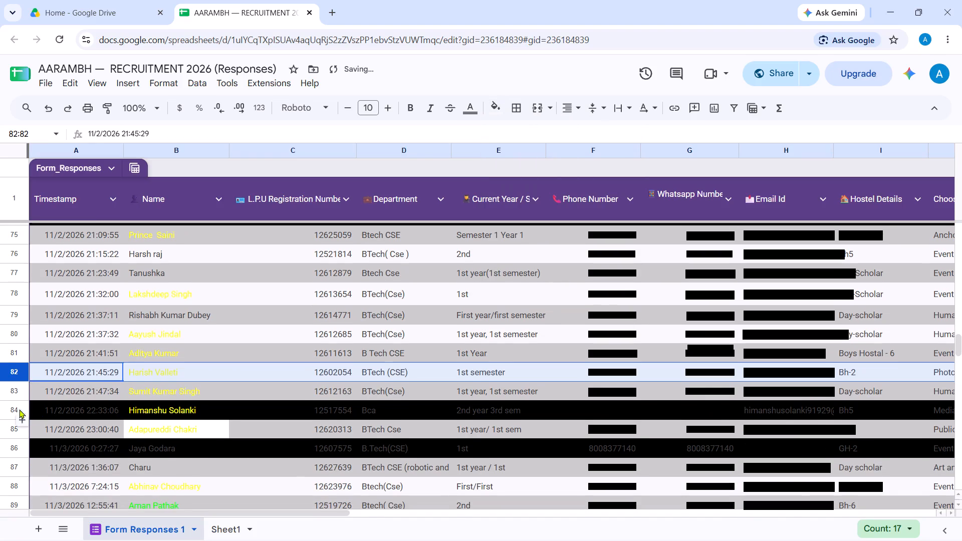
pyautogui.click(11, 408)
pyautogui.click(502, 100)
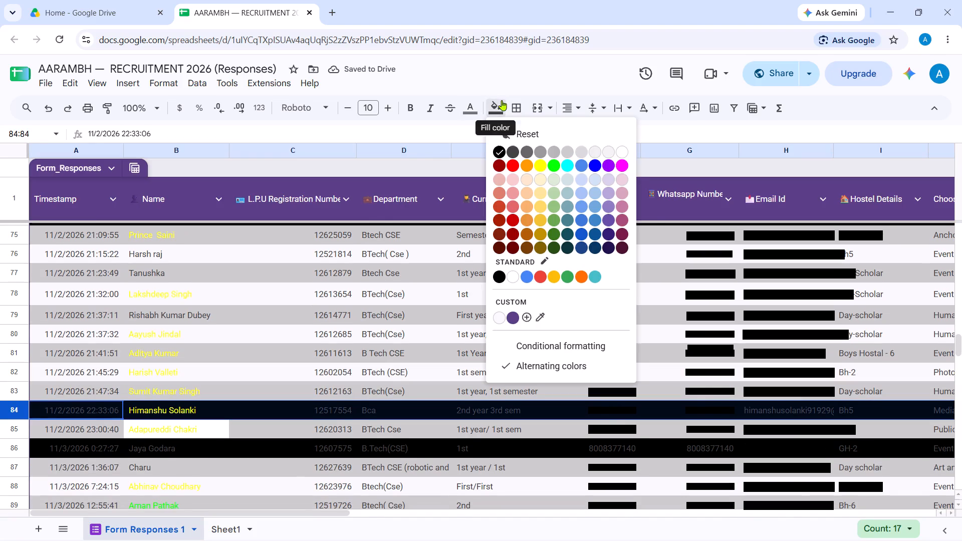
pyautogui.click(498, 319)
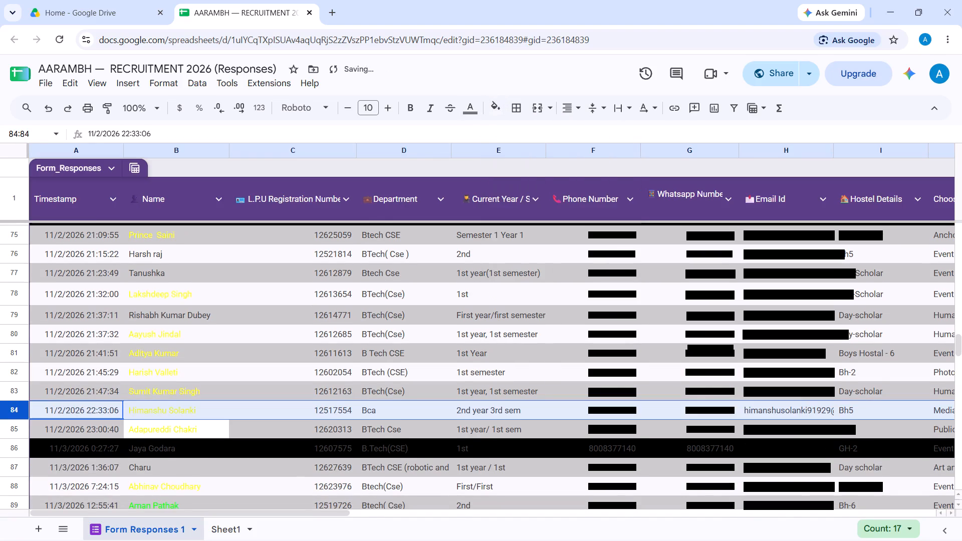
# Fill the black rows 86 and 90 with the custom off-white colour.
pyautogui.scroll(-1, 140, 402)
pyautogui.click(6, 404)
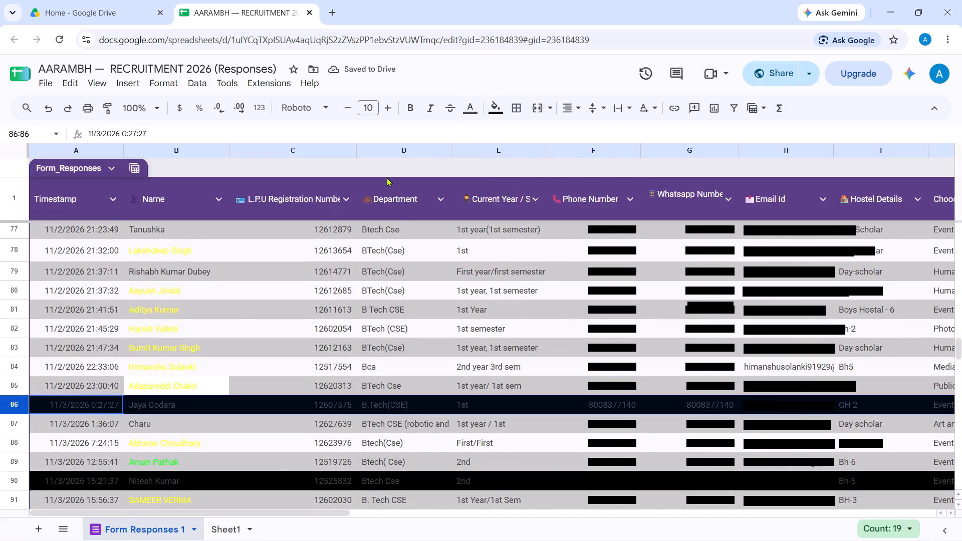
pyautogui.moveTo(493, 111); pyautogui.dragTo(500, 320)
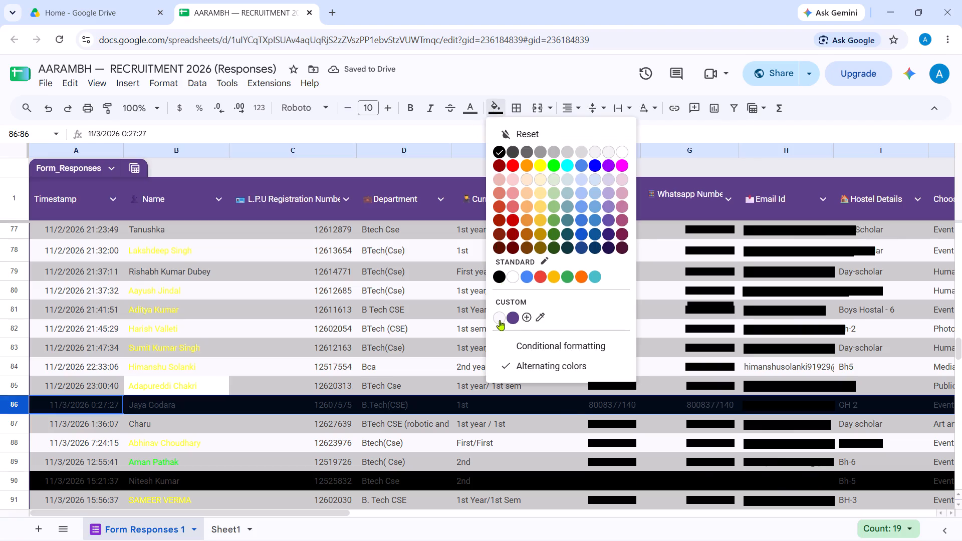
pyautogui.moveTo(500, 320); pyautogui.dragTo(500, 318)
pyautogui.click(500, 318)
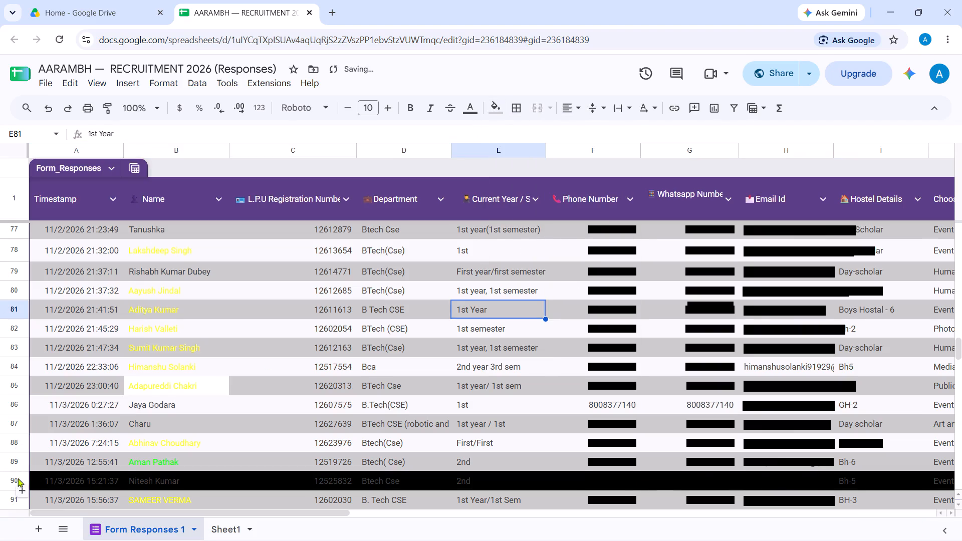
pyautogui.click(18, 478)
pyautogui.click(500, 105)
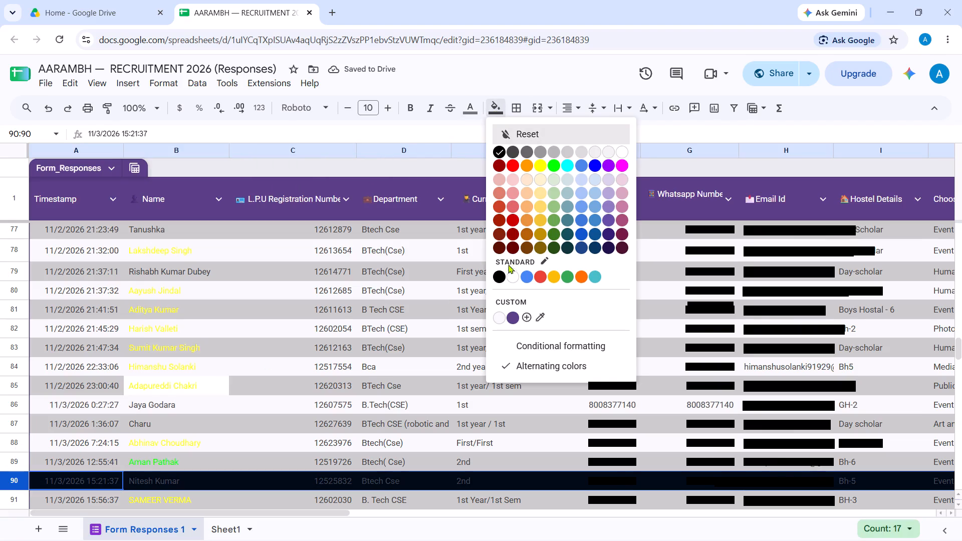
pyautogui.click(500, 317)
# Fill the black rows 66 and 68, below the green and red rows, with the custom off-white colour.
pyautogui.scroll(-2, 500, 317)
pyautogui.scroll(1, 500, 317)
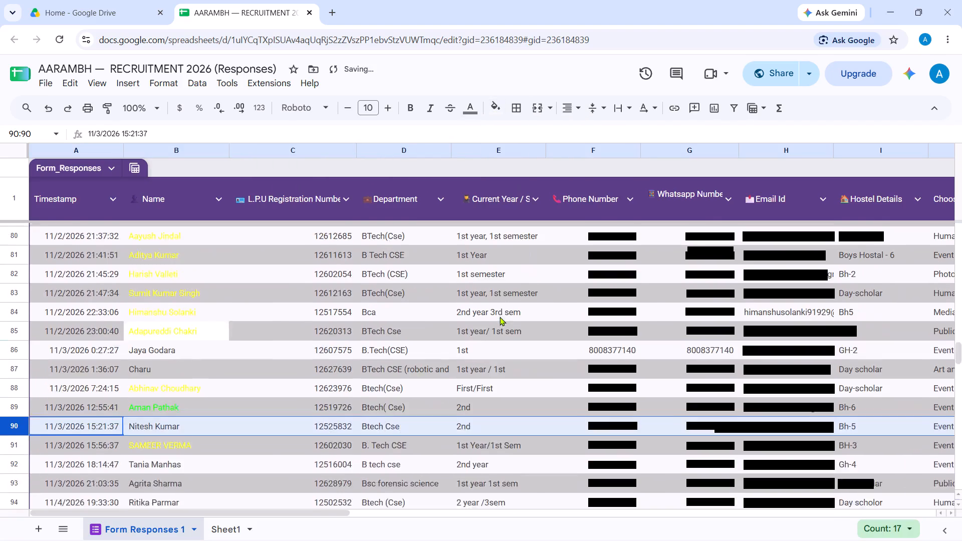
pyautogui.scroll(3, 500, 317)
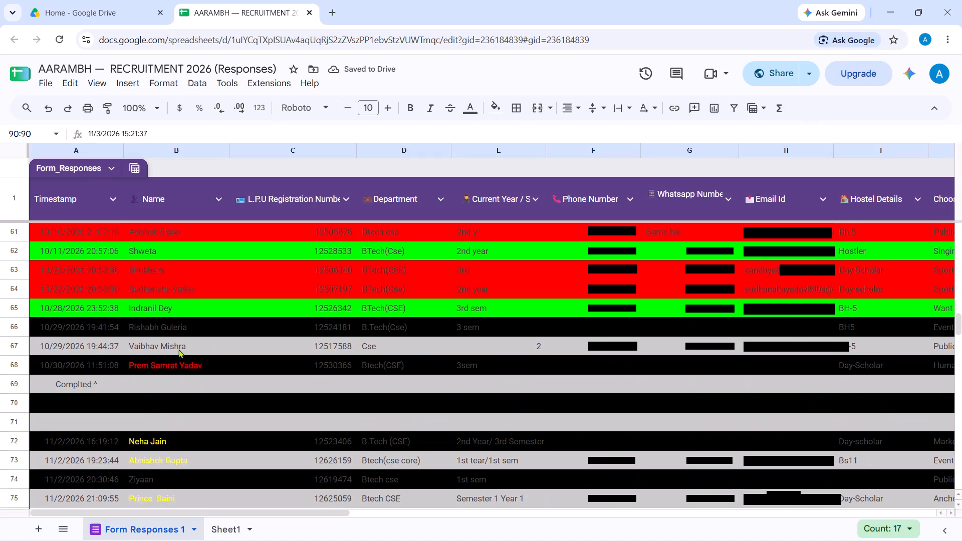
pyautogui.click(6, 324)
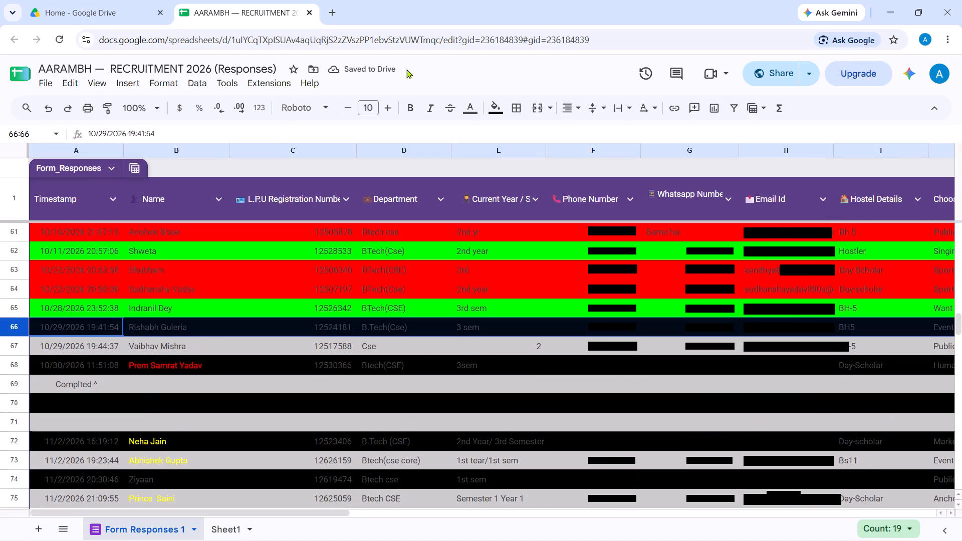
pyautogui.click(494, 117)
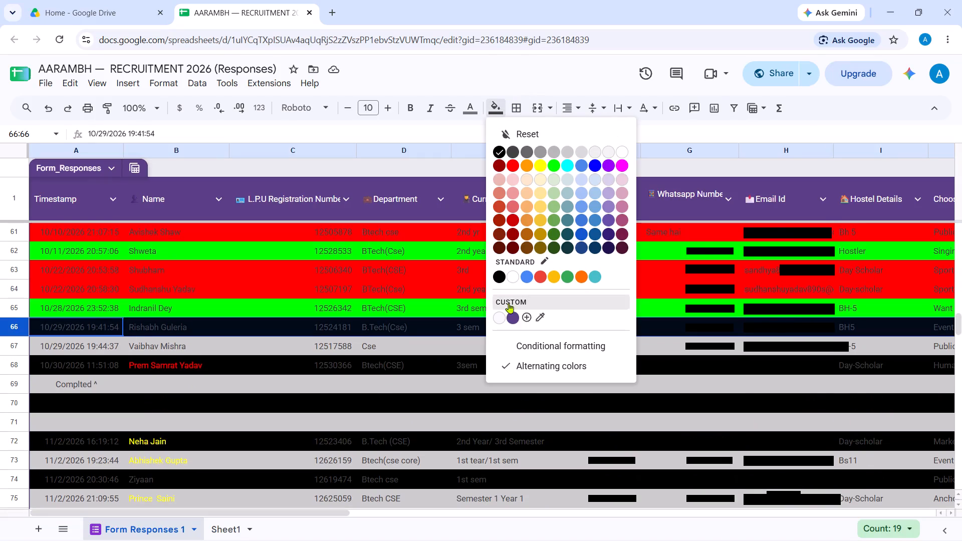
pyautogui.click(500, 319)
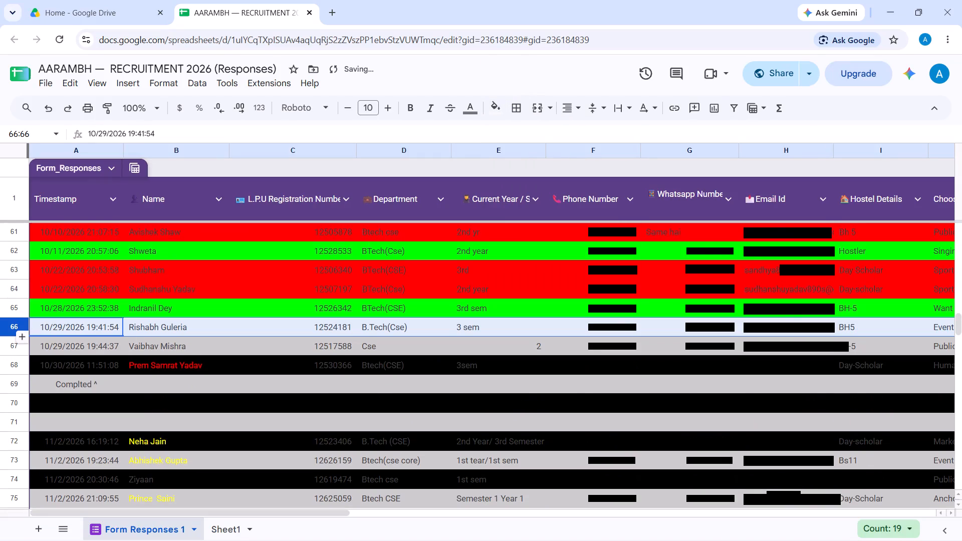
pyautogui.click(14, 368)
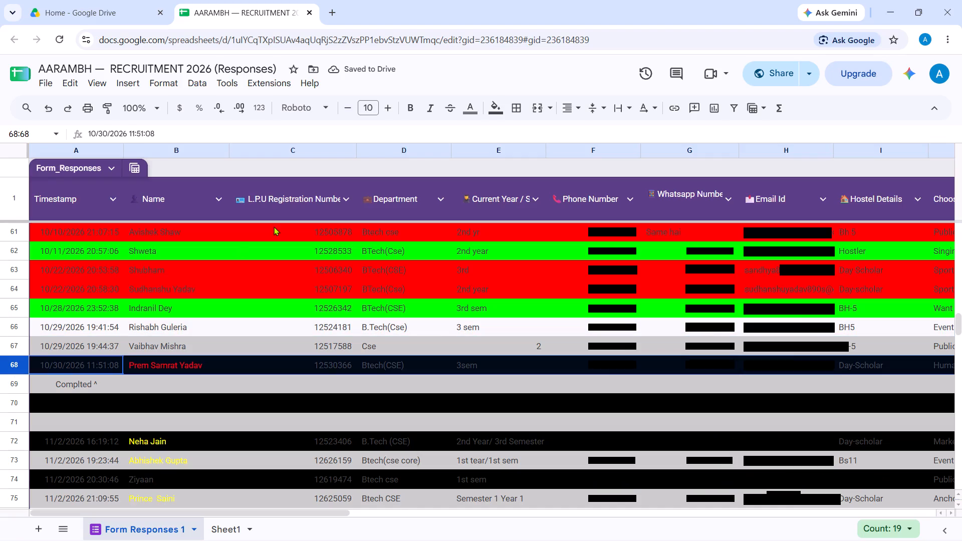
pyautogui.click(494, 110)
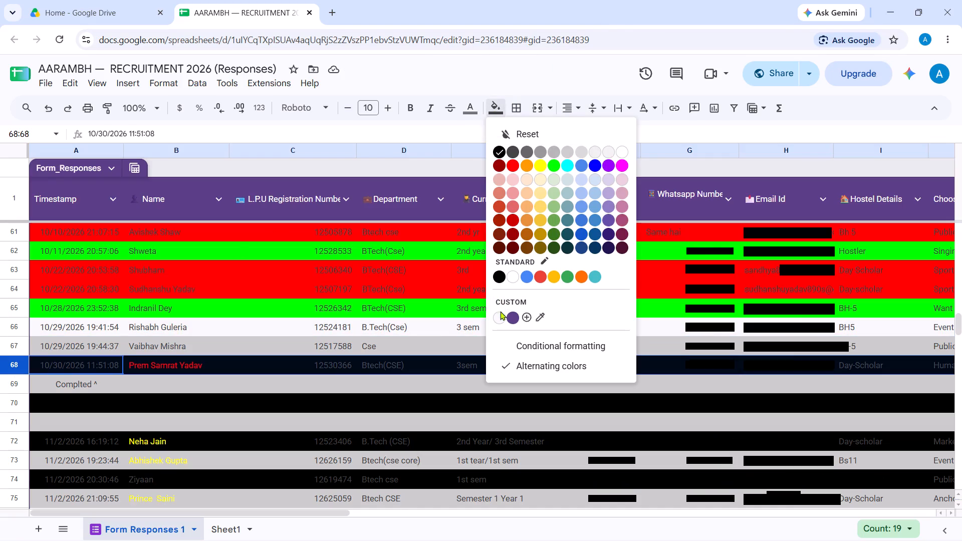
pyautogui.click(499, 311)
# Fill the empty black row 70 and the black rows 72 and 74 with the custom off-white colour.
pyautogui.scroll(-1, 499, 311)
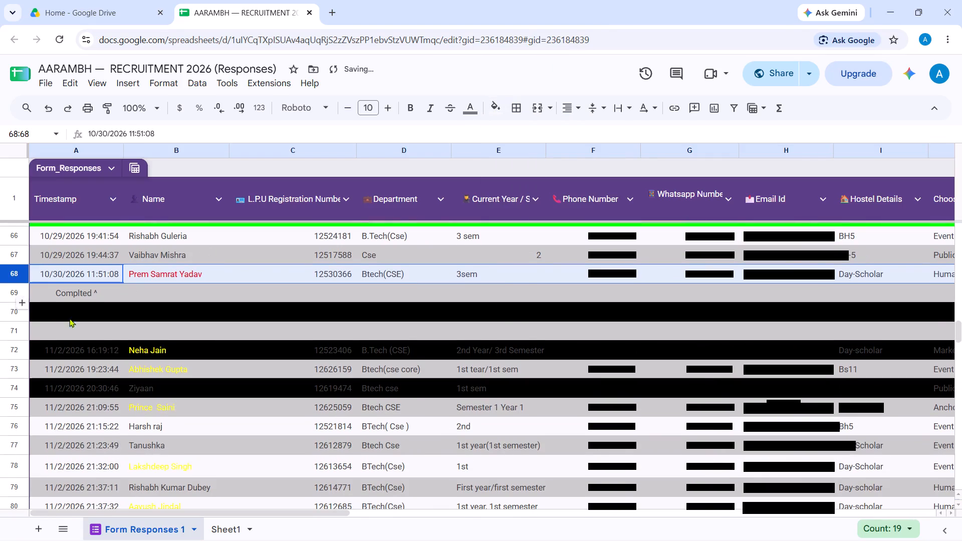
pyautogui.click(12, 316)
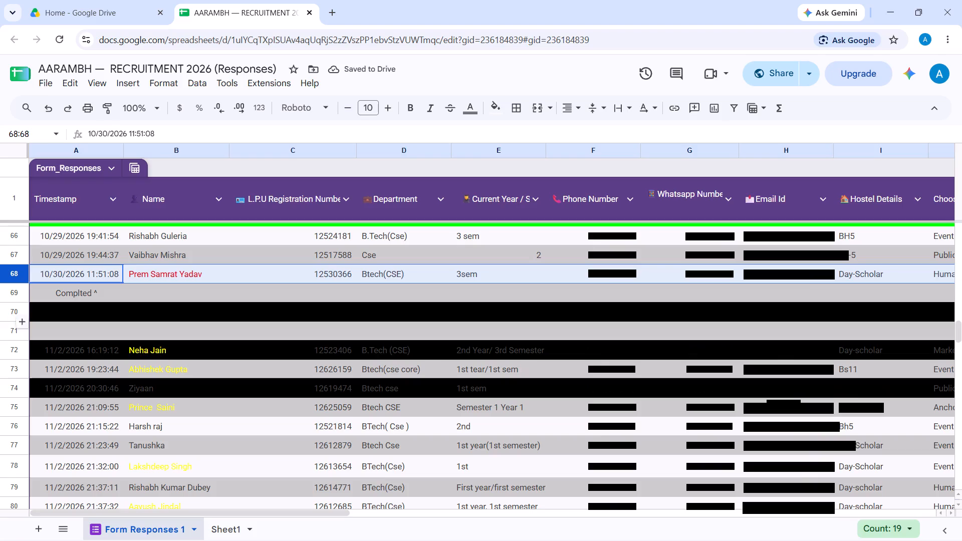
pyautogui.click(495, 116)
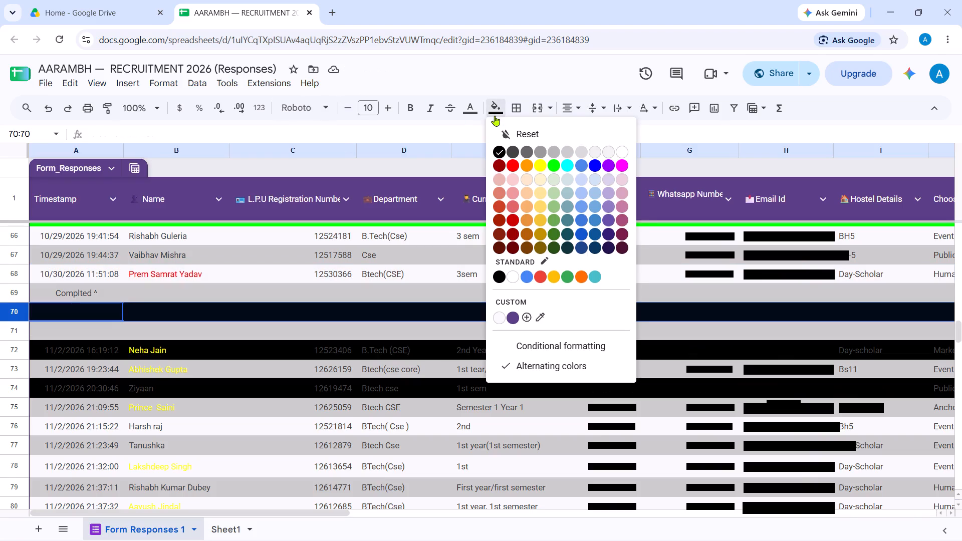
pyautogui.click(500, 321)
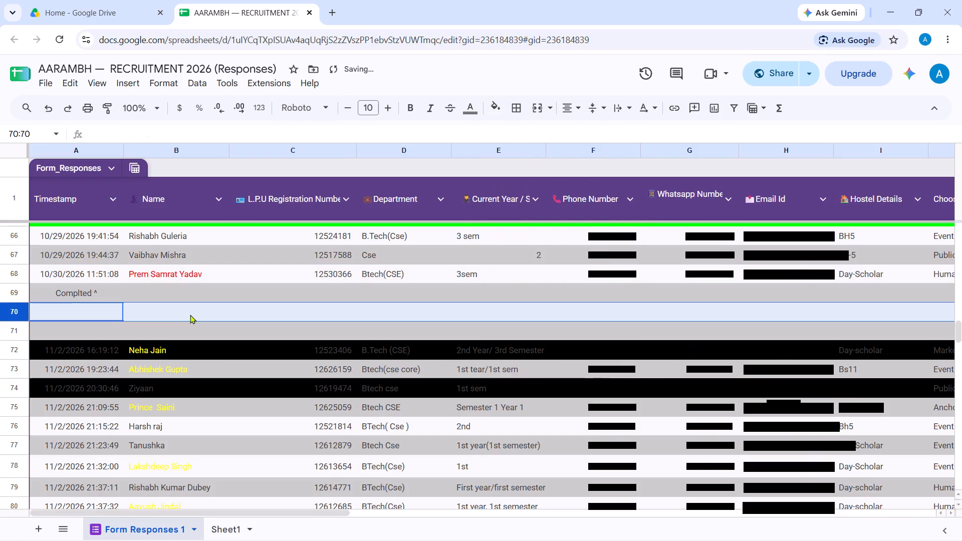
pyautogui.click(13, 349)
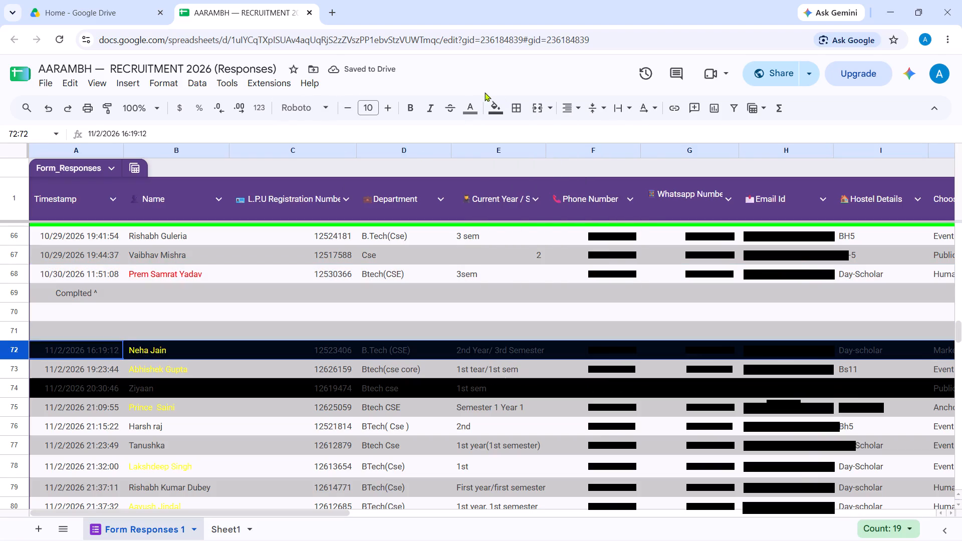
pyautogui.click(492, 104)
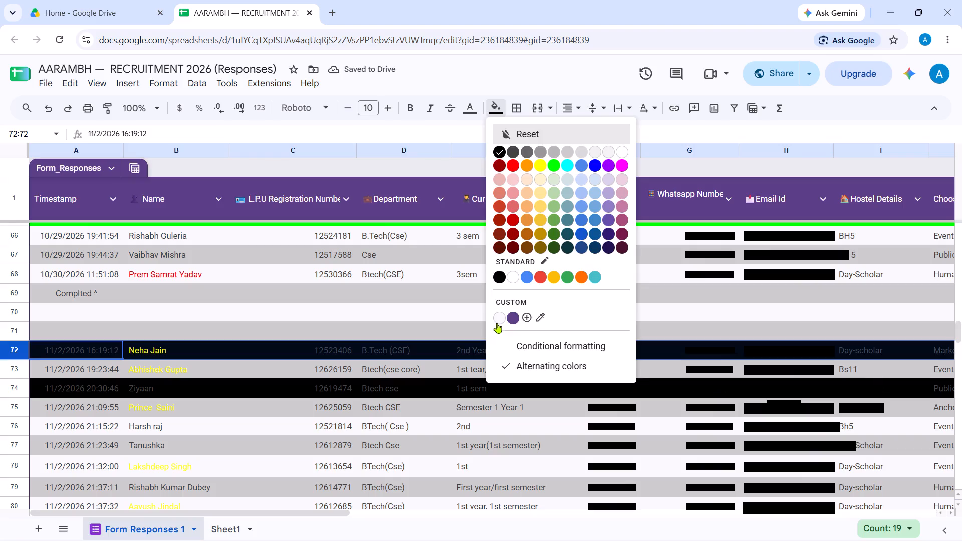
pyautogui.click(497, 321)
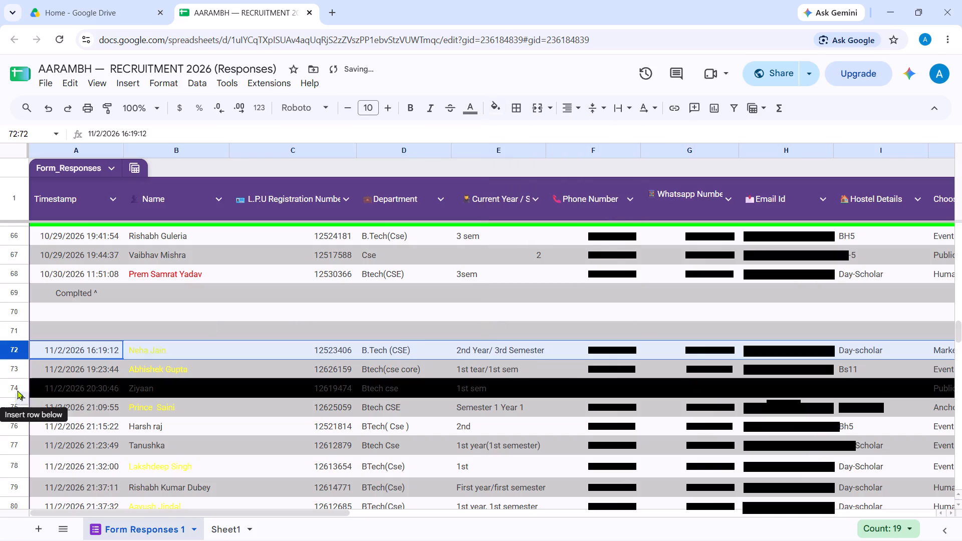
pyautogui.click(14, 383)
pyautogui.click(499, 101)
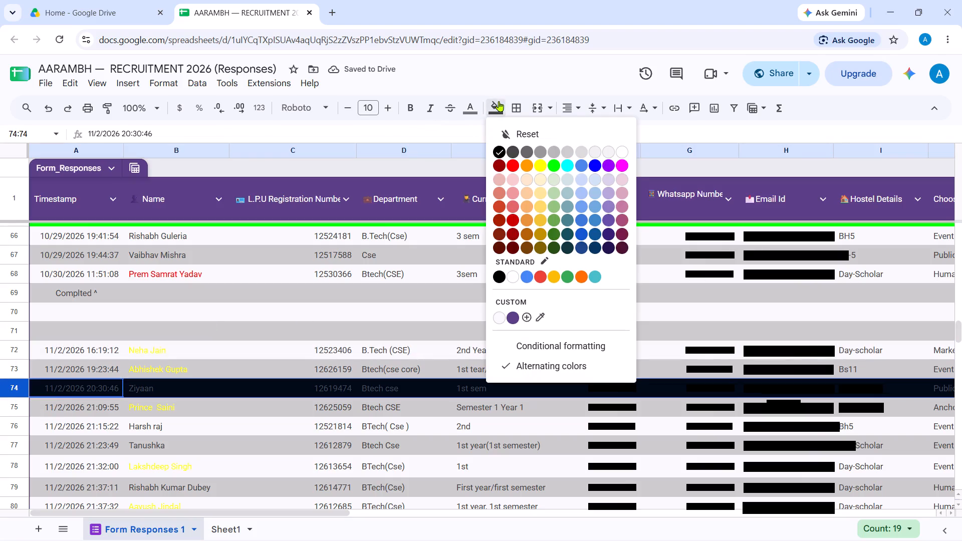
pyautogui.click(497, 320)
# Fill the empty black row 108, near the end of the table, with the custom off-white colour.
pyautogui.scroll(-5, 343, 354)
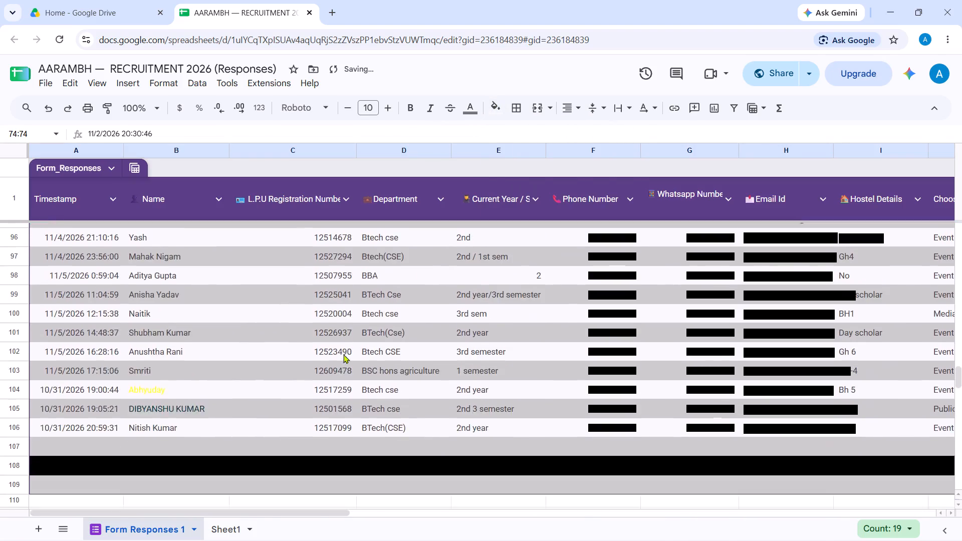
pyautogui.scroll(-2, 343, 354)
pyautogui.scroll(2, 343, 355)
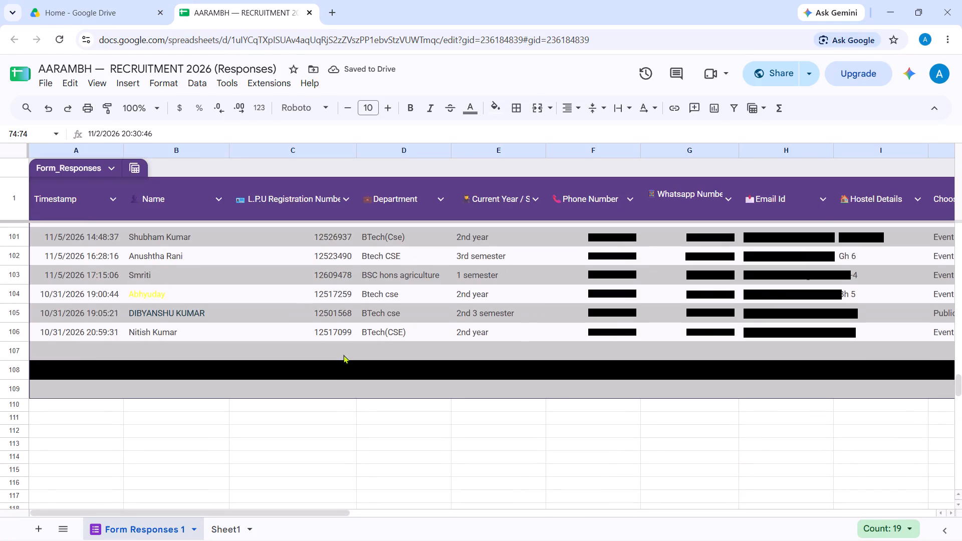
pyautogui.click(15, 369)
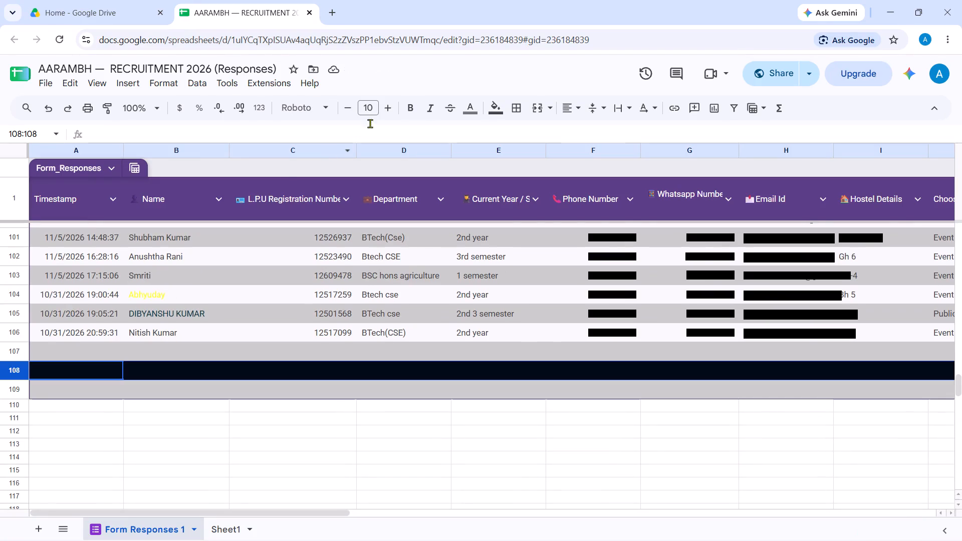
pyautogui.click(488, 107)
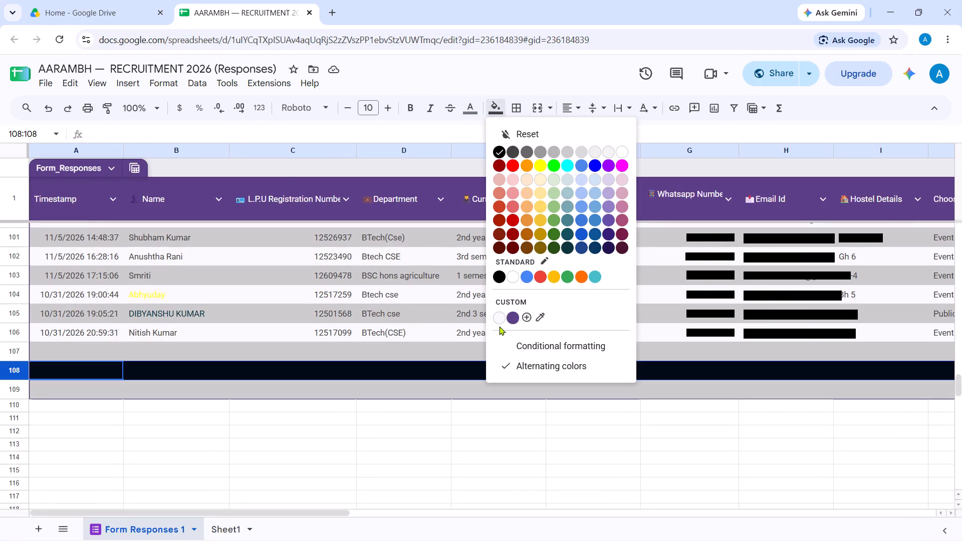
pyautogui.click(498, 318)
# Fill the black rows 52 and 56, among the red and green rows, with the custom off-white colour.
pyautogui.scroll(4, 411, 316)
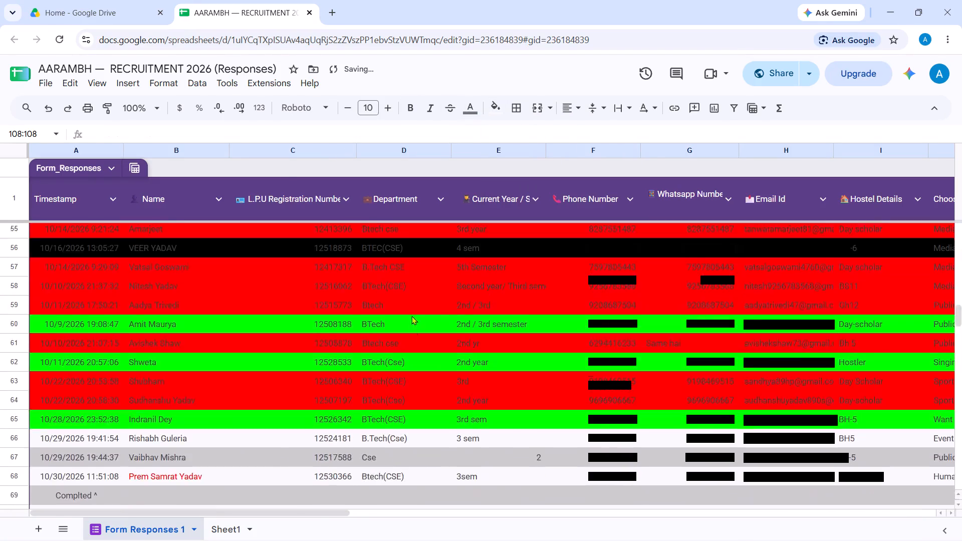
pyautogui.scroll(2, 411, 316)
pyautogui.scroll(-6, 411, 316)
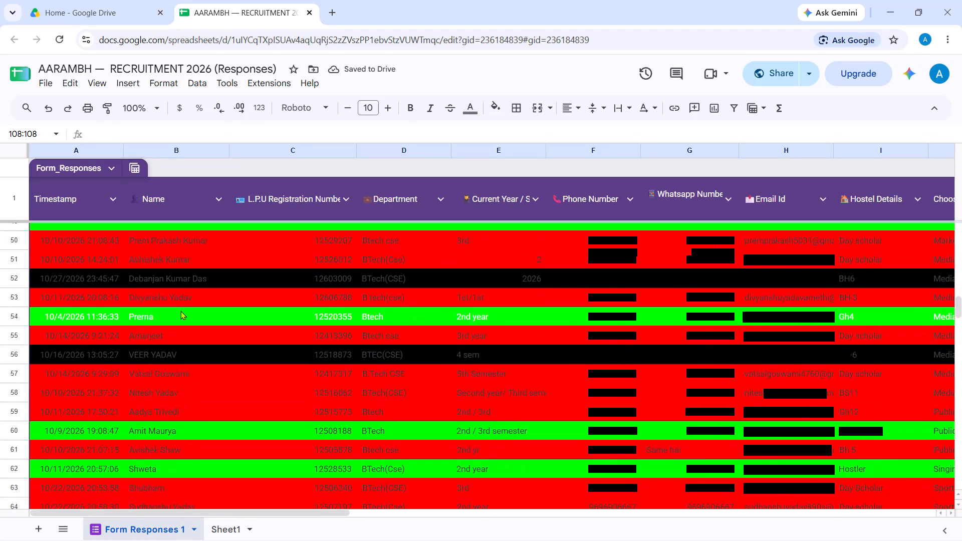
pyautogui.click(0, 269)
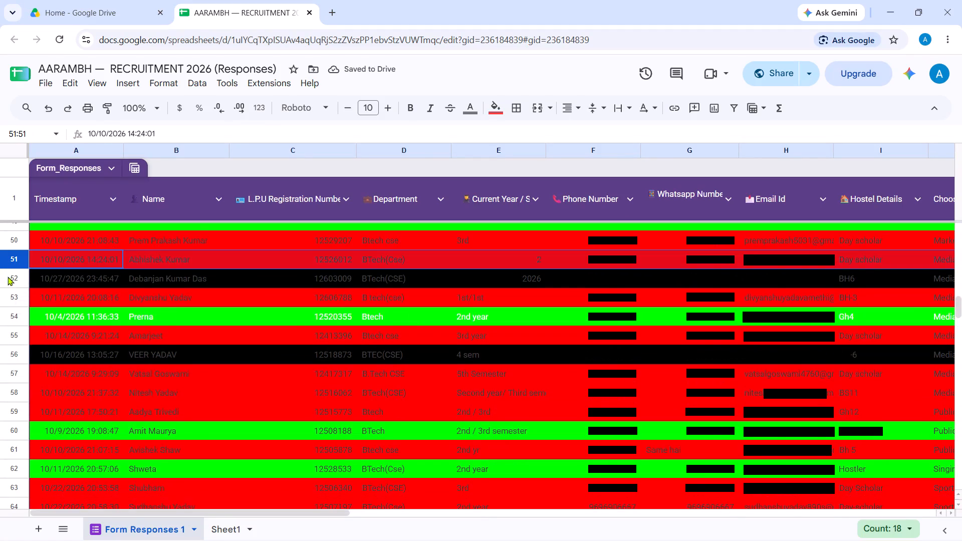
pyautogui.click(9, 277)
pyautogui.moveTo(493, 109); pyautogui.dragTo(499, 320)
pyautogui.click(499, 320)
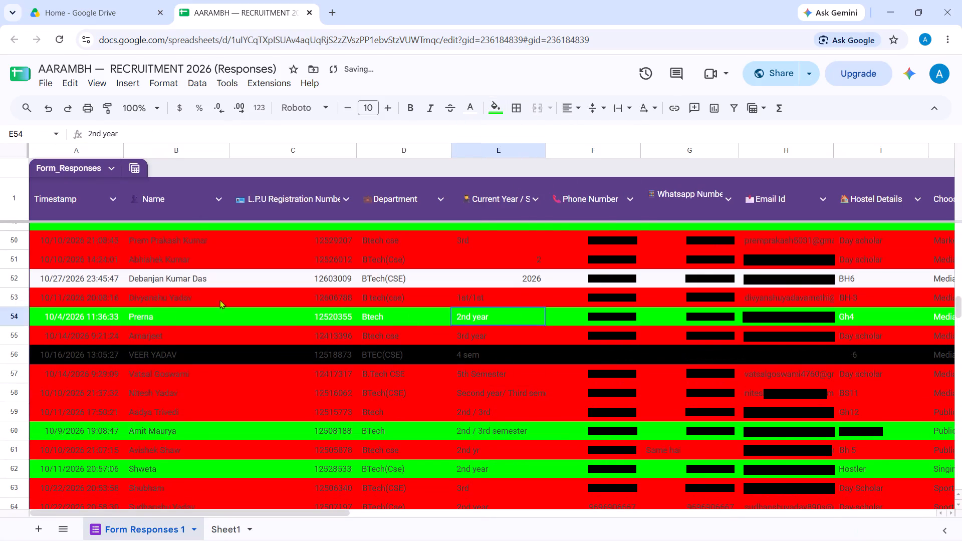
pyautogui.click(9, 349)
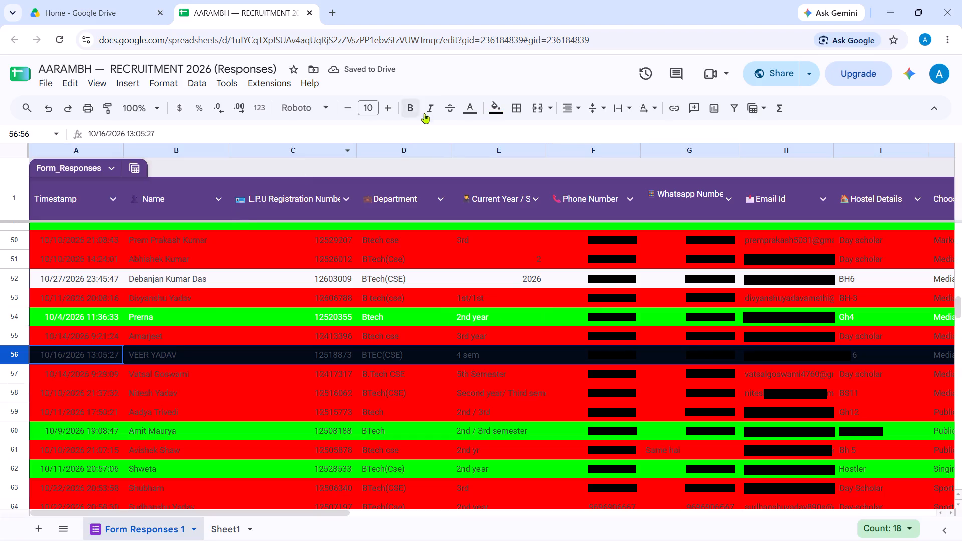
pyautogui.click(494, 112)
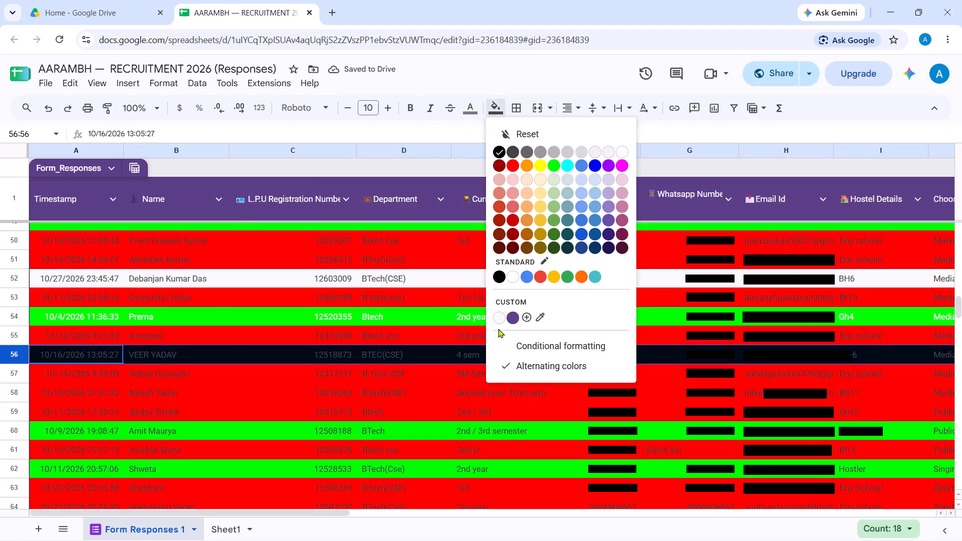
pyautogui.click(500, 317)
# Delete the off-white row 14, the entry timestamped 10/5/2026 2:28:48.
pyautogui.scroll(3, 323, 357)
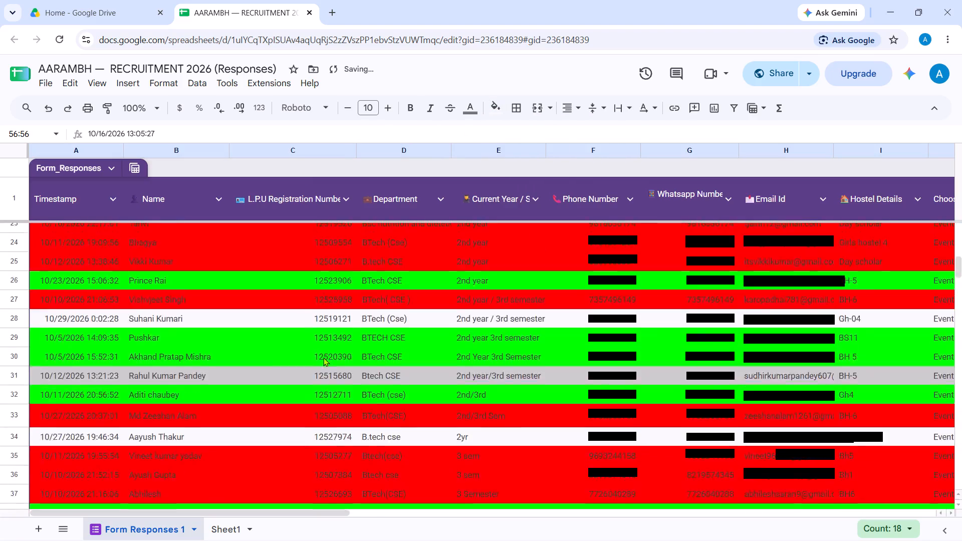
pyautogui.scroll(2, 323, 357)
pyautogui.scroll(-1, 163, 392)
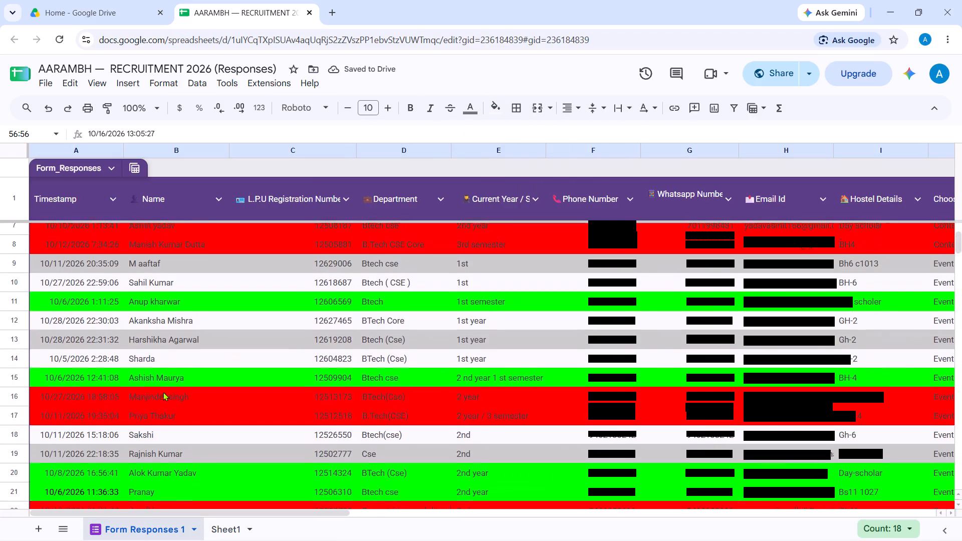
pyautogui.scroll(-1, 163, 392)
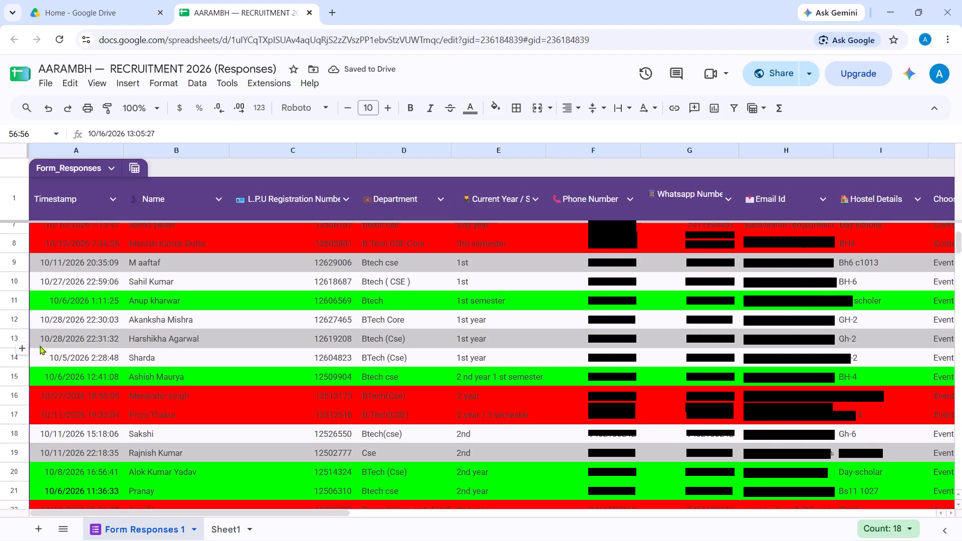
pyautogui.rightClick(10, 353)
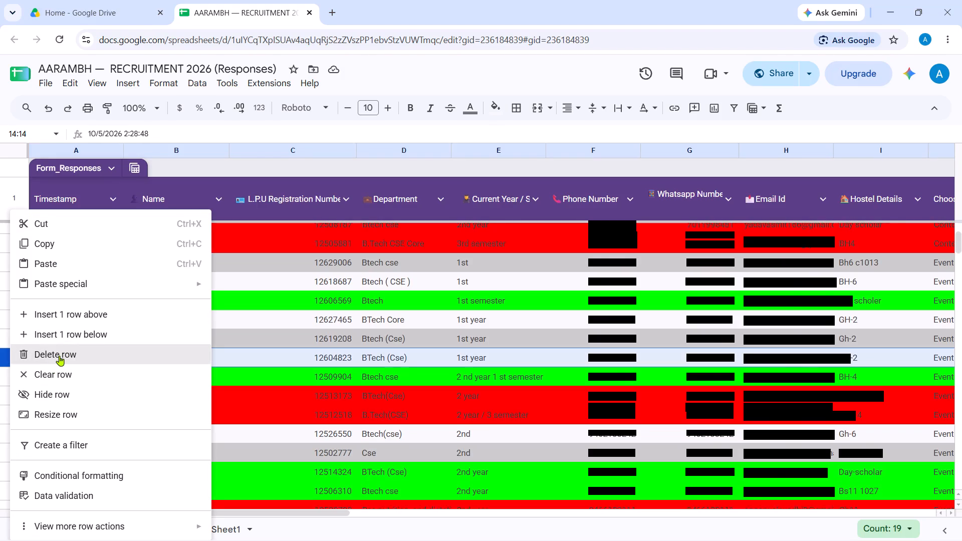
pyautogui.click(59, 356)
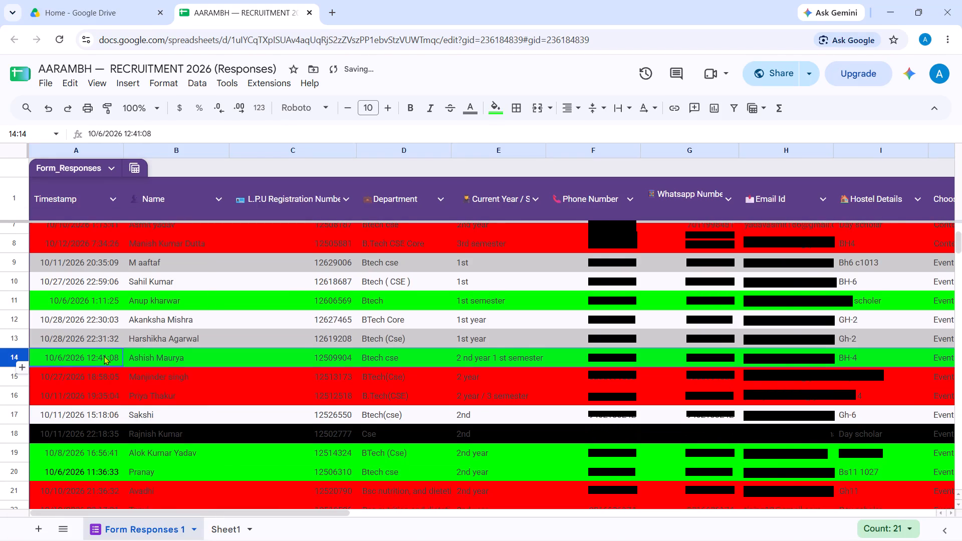
# Delete the red row 5 and the two adjacent red rows just below the off-white entry that follows it.
pyautogui.scroll(-1, 104, 356)
pyautogui.scroll(3, 104, 356)
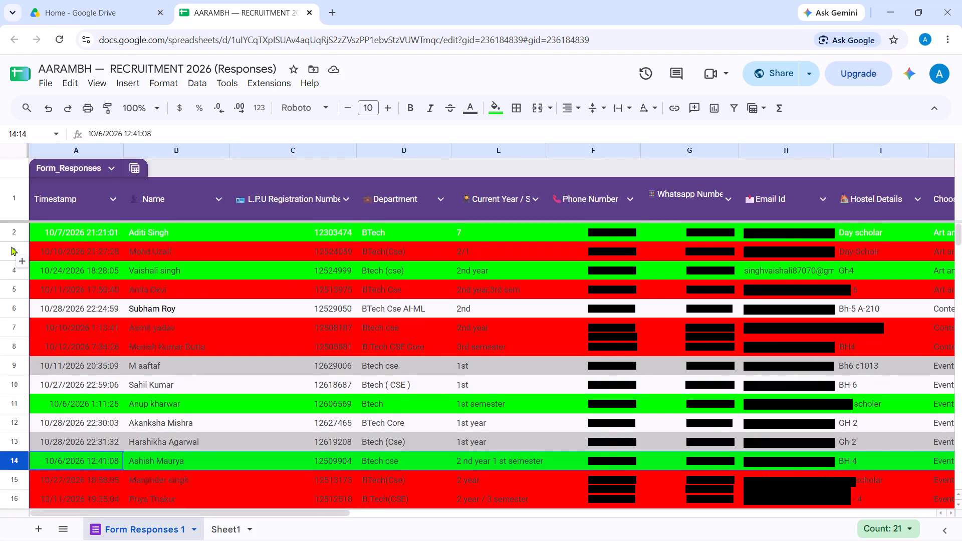
pyautogui.rightClick(11, 291)
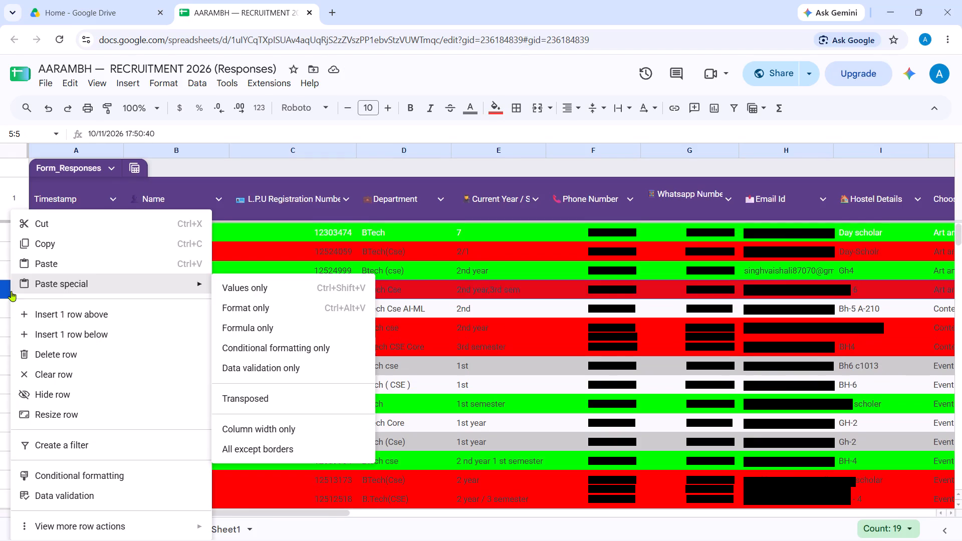
pyautogui.click(54, 359)
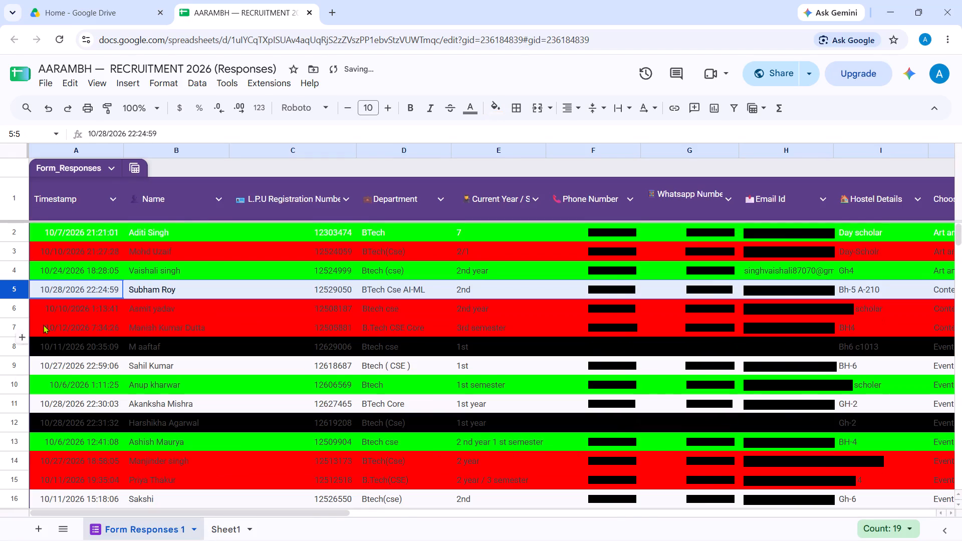
pyautogui.rightClick(8, 310)
pyautogui.click(55, 357)
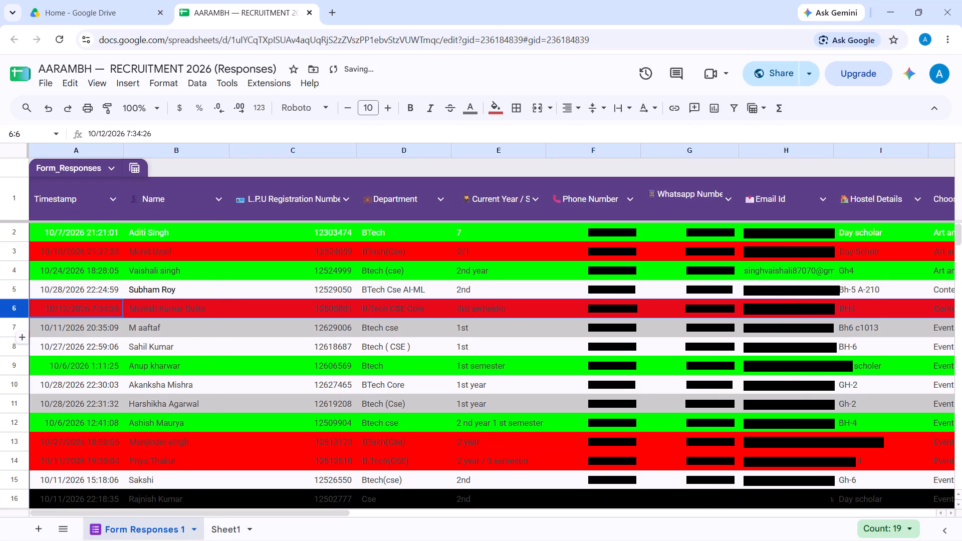
pyautogui.rightClick(14, 315)
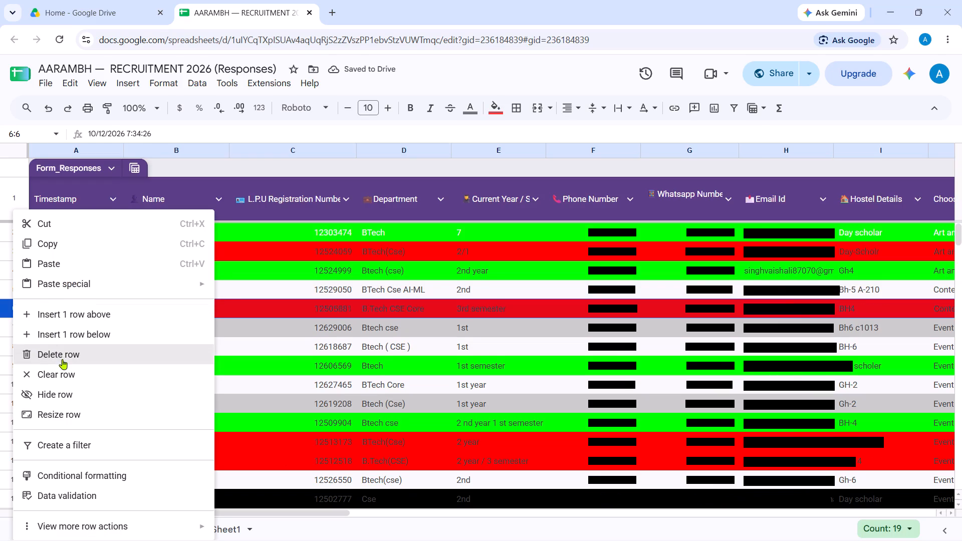
pyautogui.click(62, 359)
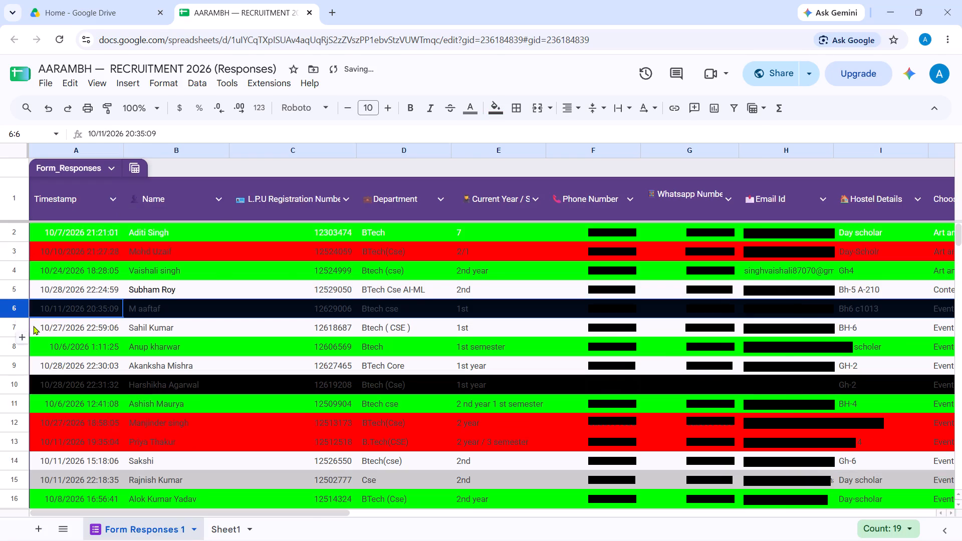
# Fill the black row 10 with the custom off-white colour.
pyautogui.scroll(-1, 33, 326)
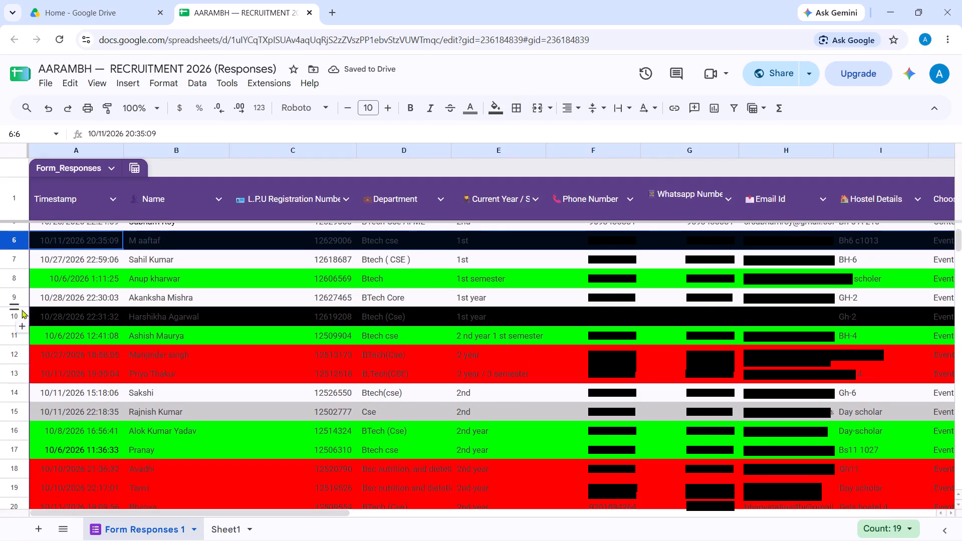
pyautogui.click(11, 314)
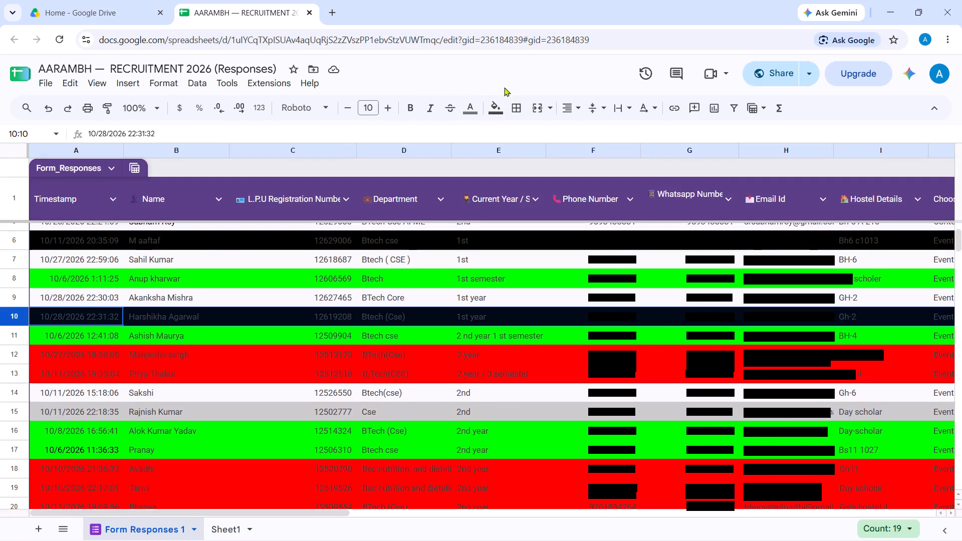
pyautogui.click(497, 106)
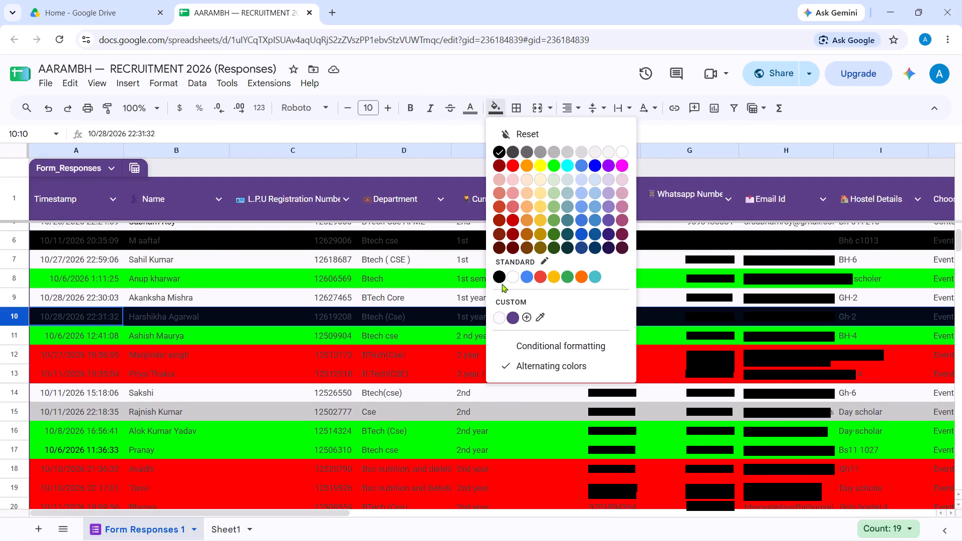
pyautogui.click(499, 318)
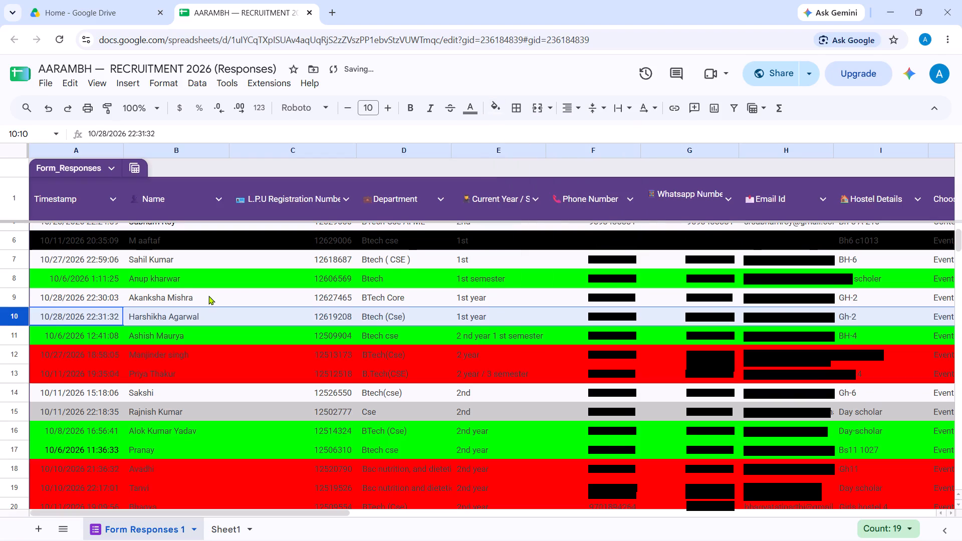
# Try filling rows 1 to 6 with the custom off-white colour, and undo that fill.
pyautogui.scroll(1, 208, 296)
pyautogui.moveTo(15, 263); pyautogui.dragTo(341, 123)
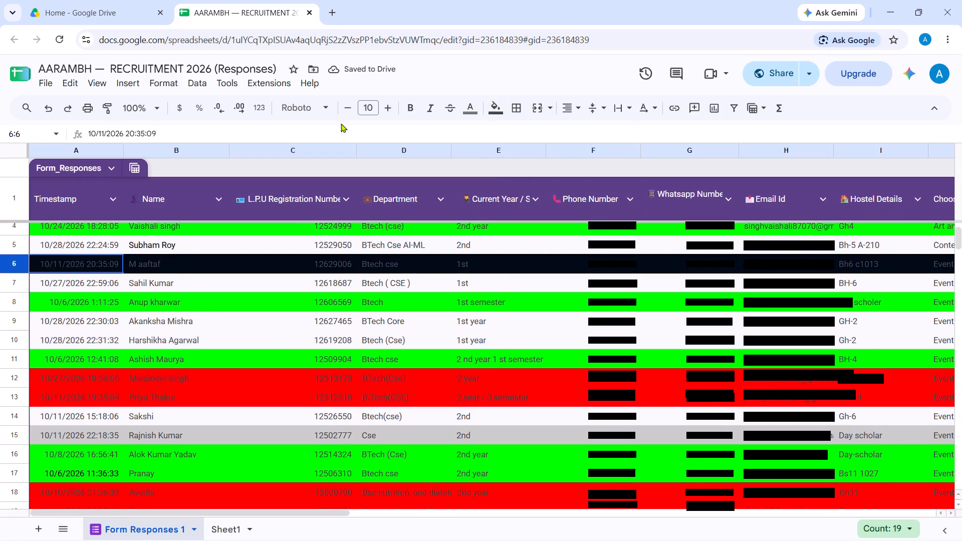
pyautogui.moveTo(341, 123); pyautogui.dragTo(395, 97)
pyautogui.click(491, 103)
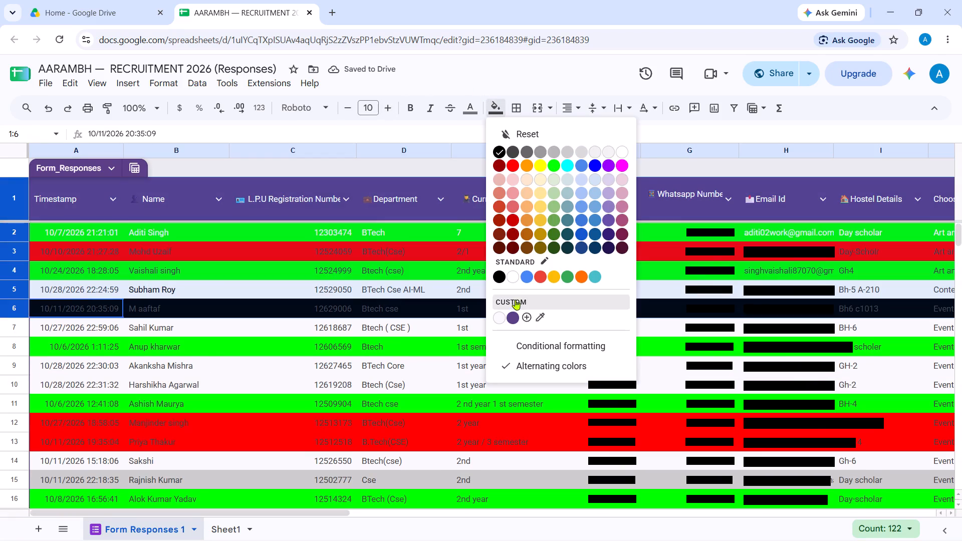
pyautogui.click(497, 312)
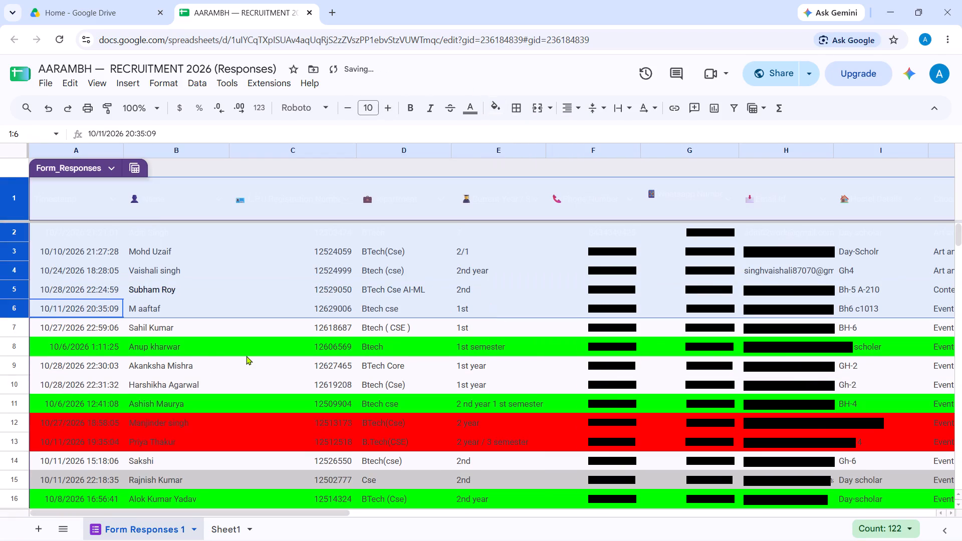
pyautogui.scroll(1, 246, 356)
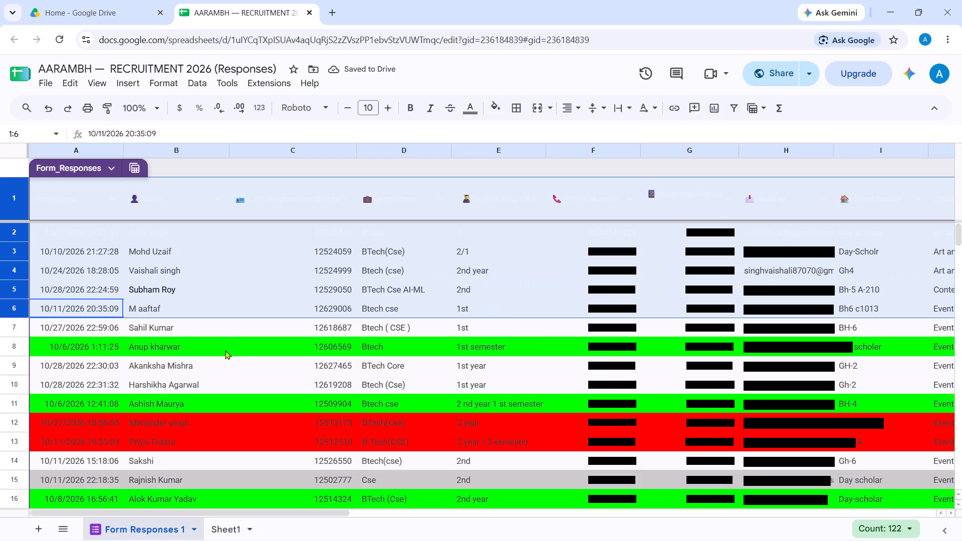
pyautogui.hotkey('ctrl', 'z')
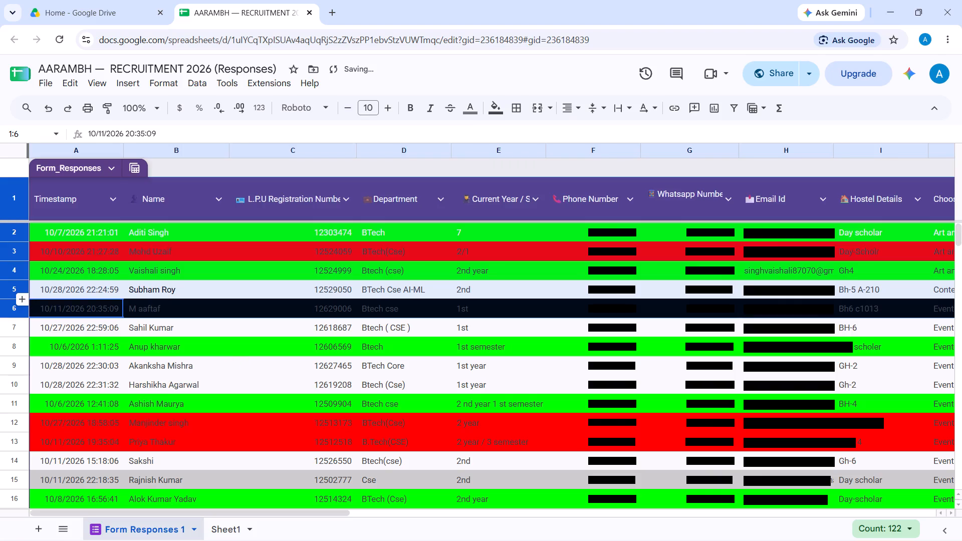
# Fill only the black row 6 with the custom off-white colour.
pyautogui.click(14, 315)
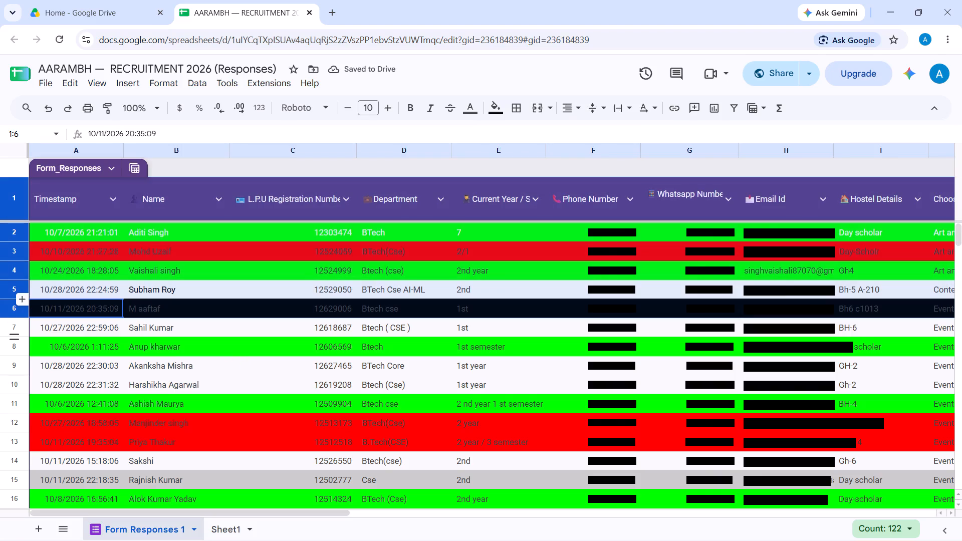
pyautogui.click(17, 335)
pyautogui.click(59, 348)
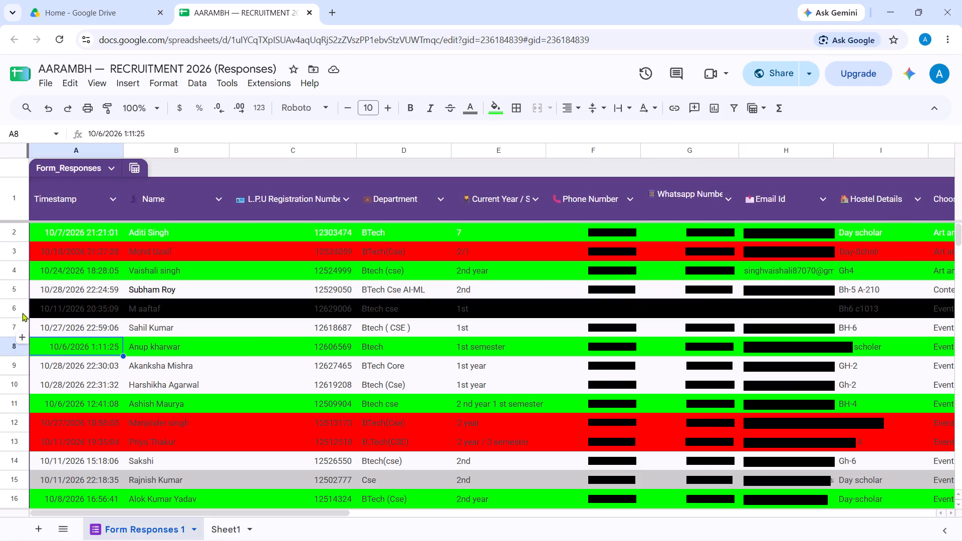
pyautogui.click(10, 301)
pyautogui.click(12, 311)
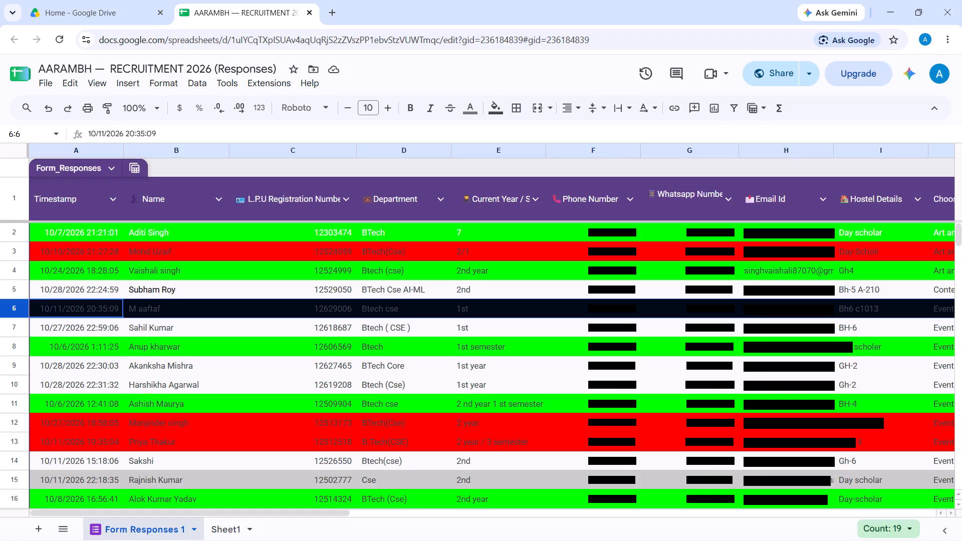
pyautogui.click(492, 107)
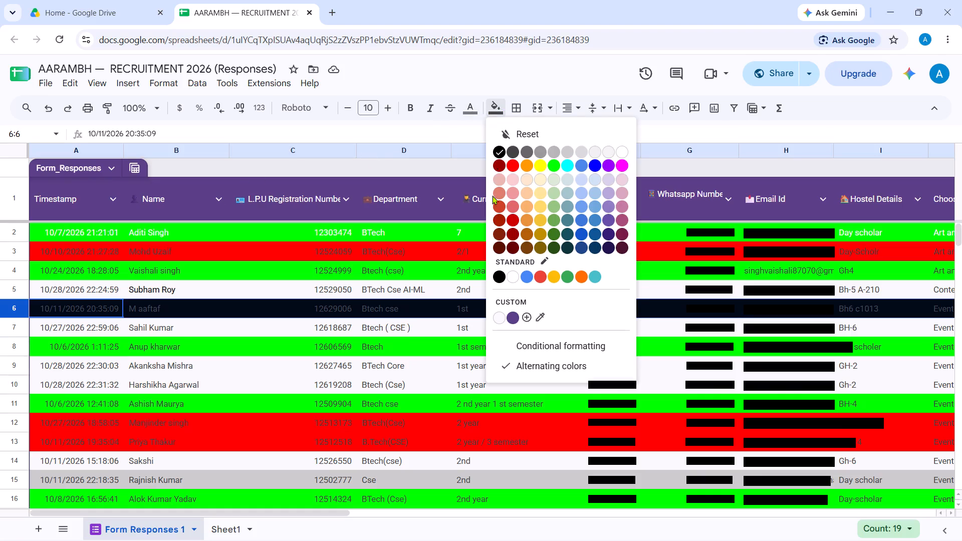
pyautogui.click(502, 320)
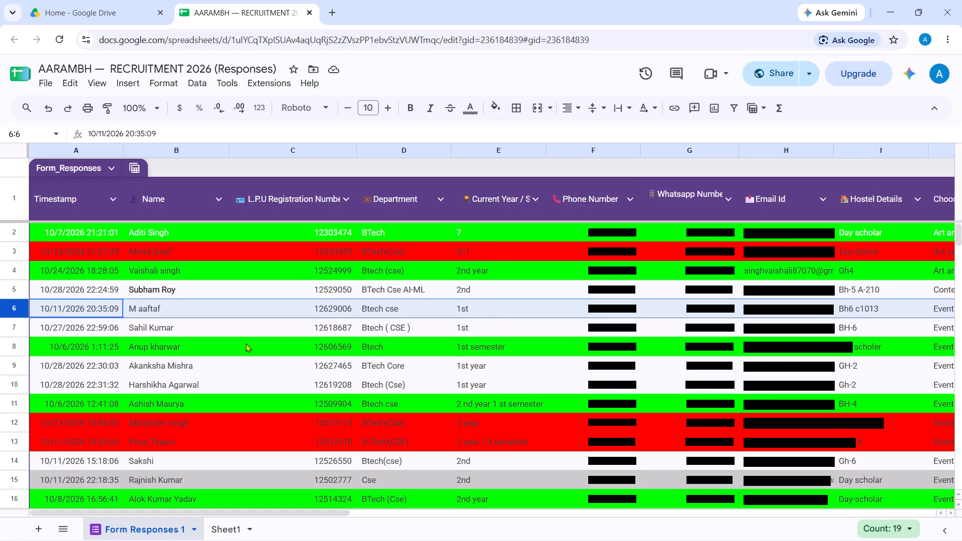
# Delete the two adjacent red rows 12 and 13.
pyautogui.scroll(-3, 246, 343)
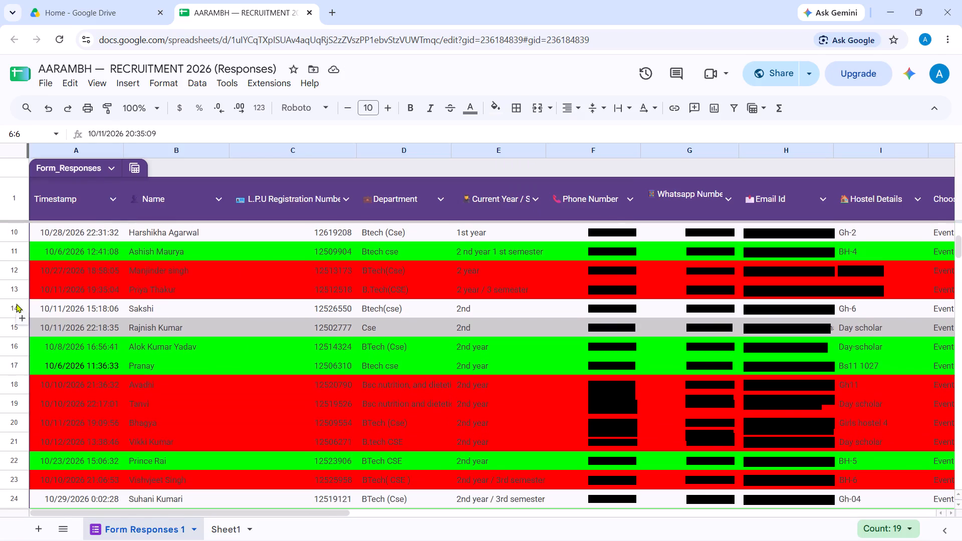
pyautogui.rightClick(17, 273)
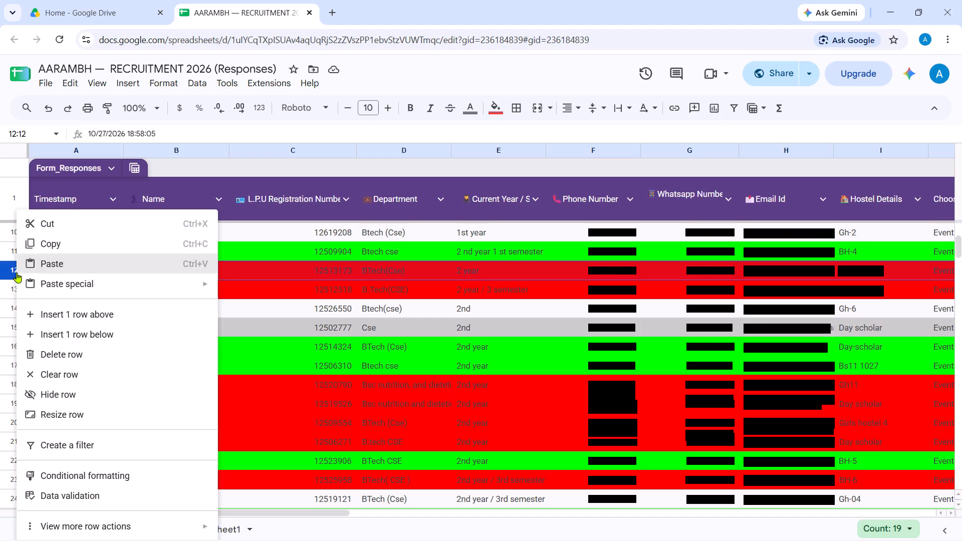
pyautogui.click(49, 354)
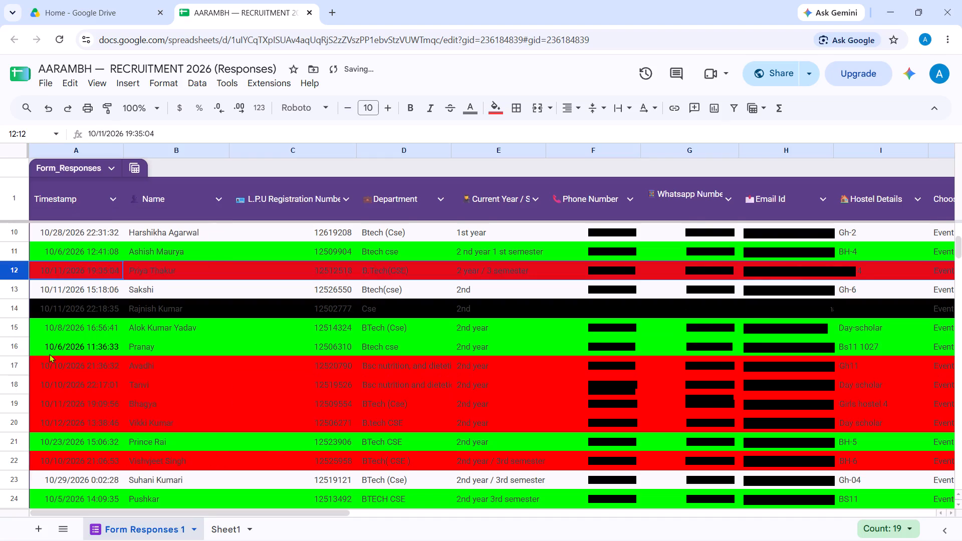
pyautogui.rightClick(11, 275)
pyautogui.click(49, 354)
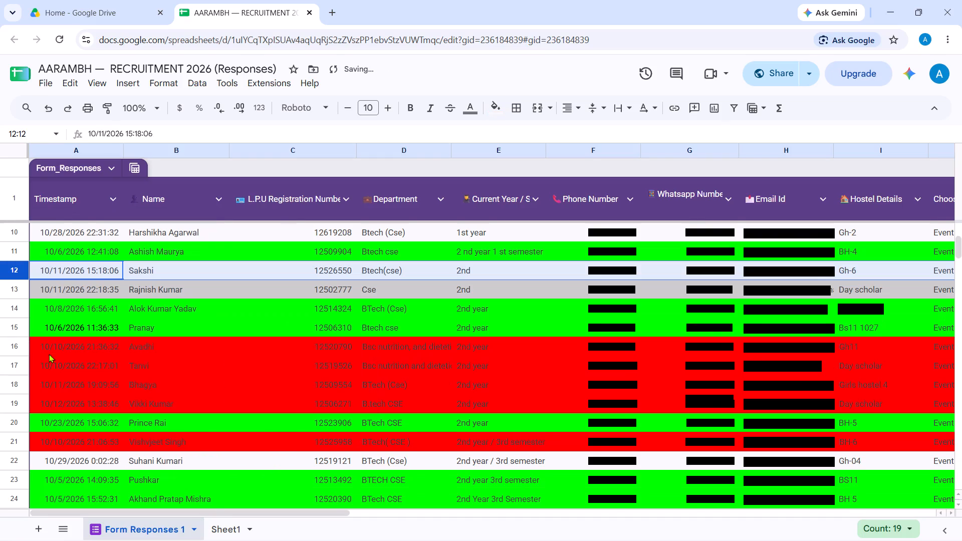
# Delete the four consecutive red rows 16 to 19, located just below the two adjacent green rows 14 and 15.
pyautogui.rightClick(14, 349)
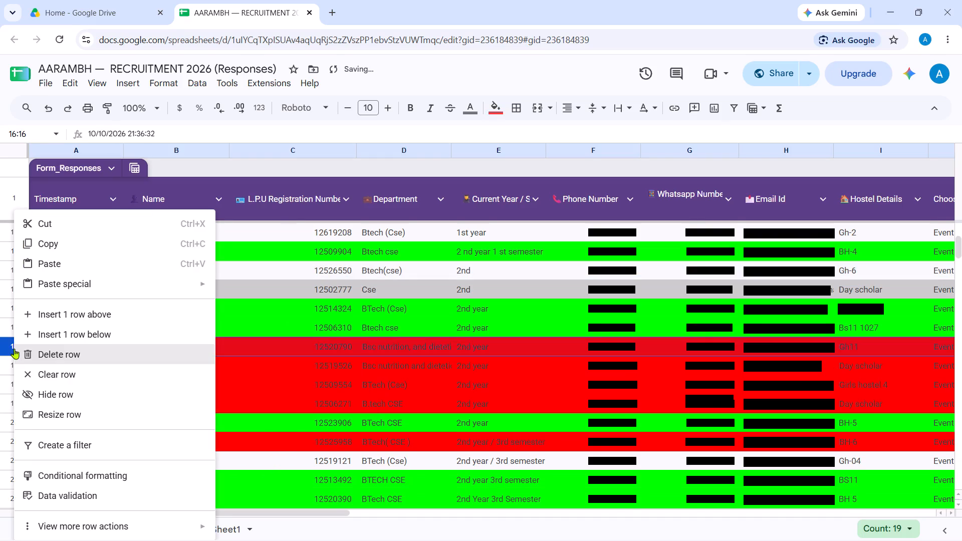
pyautogui.click(50, 354)
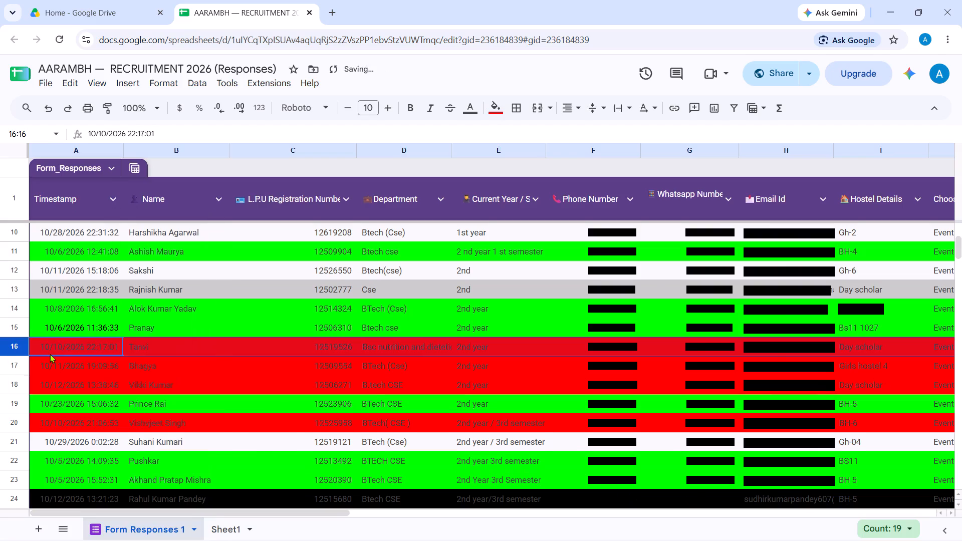
pyautogui.rightClick(9, 349)
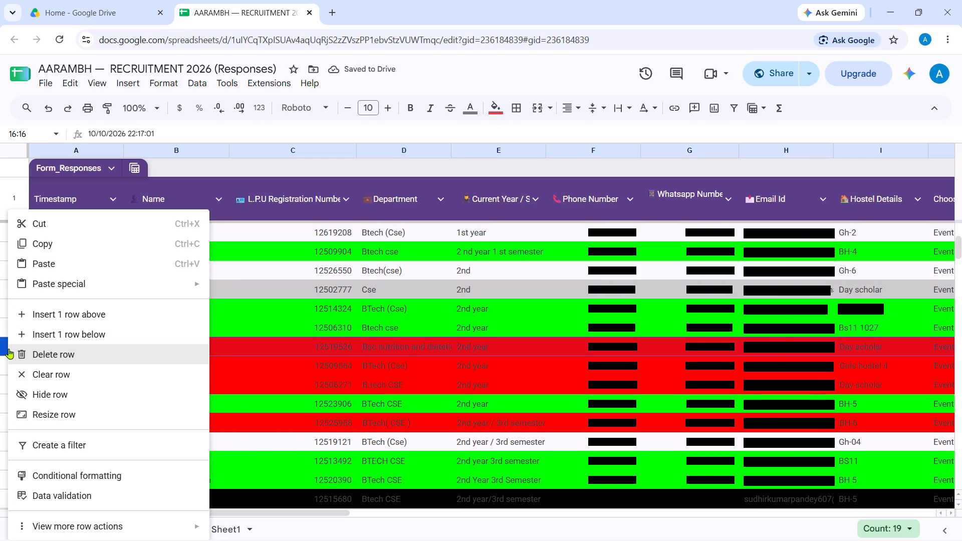
pyautogui.click(55, 355)
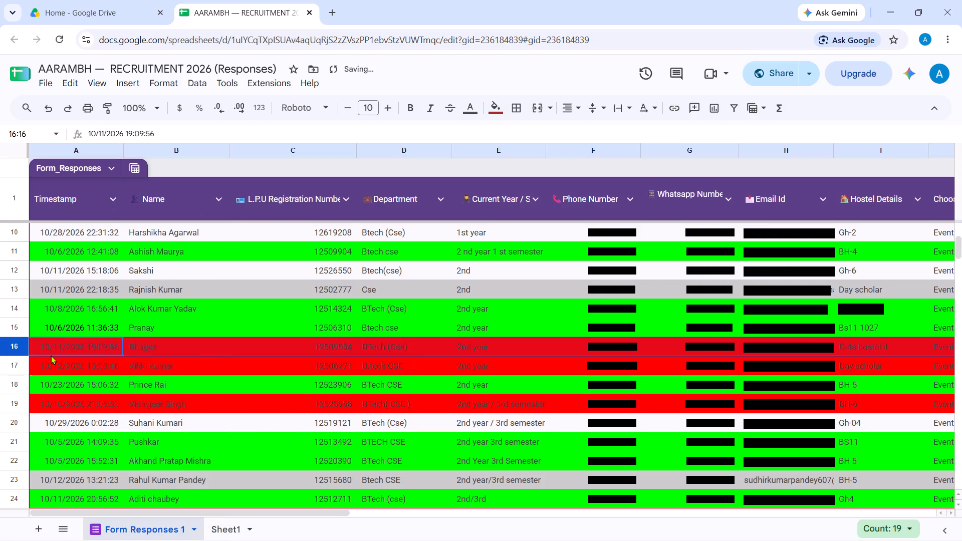
pyautogui.moveTo(7, 344); pyautogui.dragTo(14, 367)
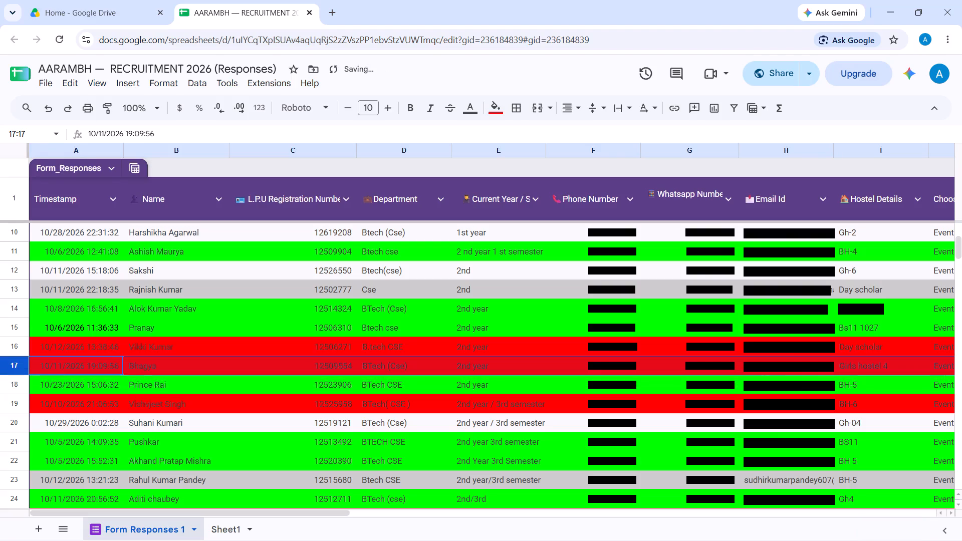
pyautogui.rightClick(12, 365)
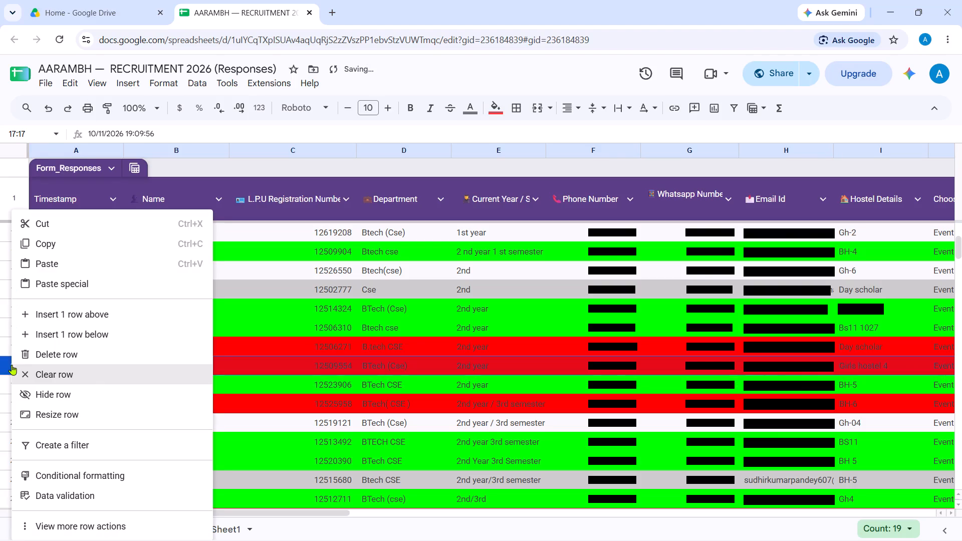
pyautogui.click(52, 360)
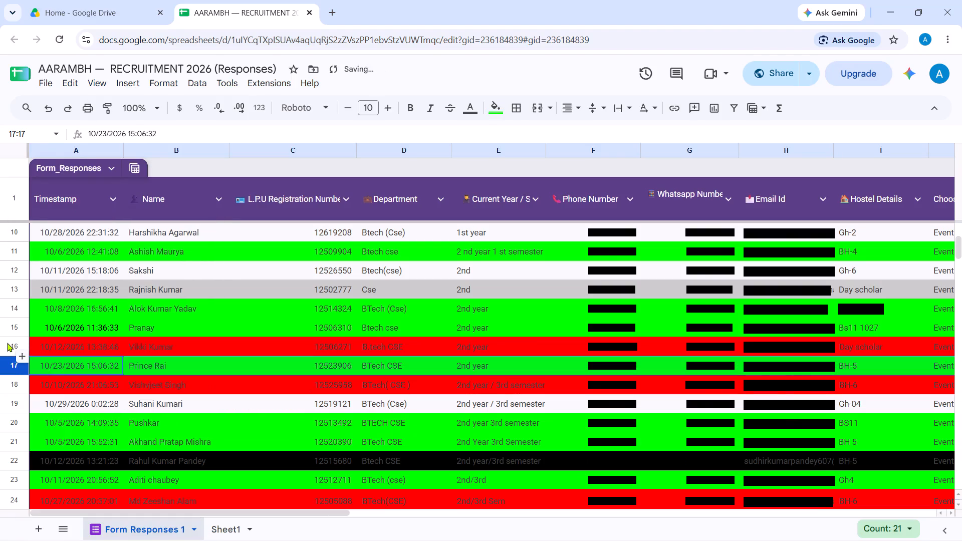
pyautogui.rightClick(7, 343)
pyautogui.click(44, 356)
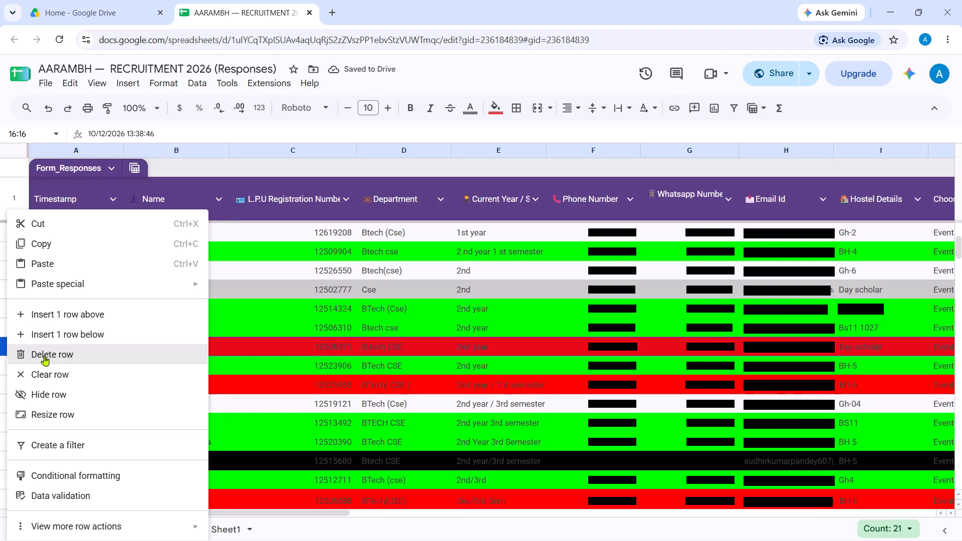
# Delete the single red row 17 between the green row 16 and the off-white row 18.
pyautogui.scroll(-1, 44, 356)
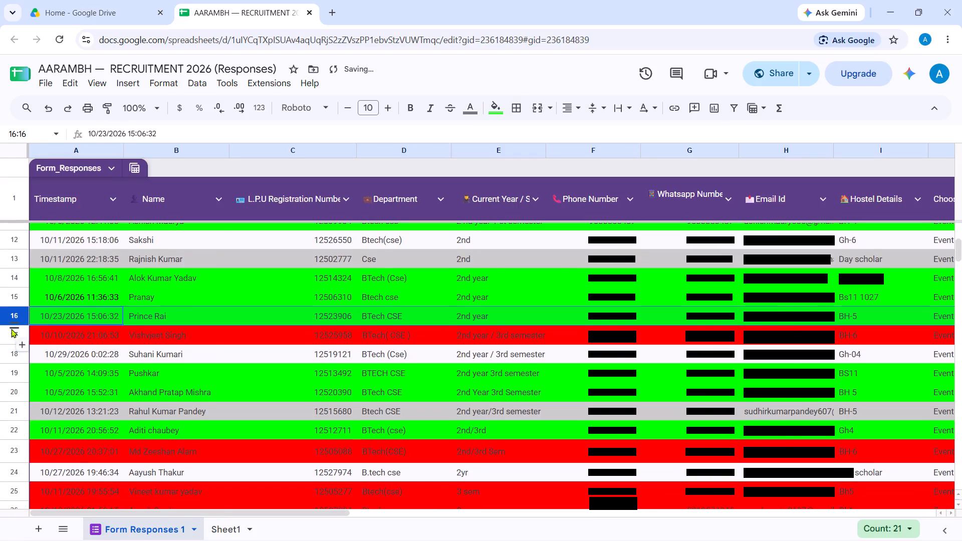
pyautogui.rightClick(11, 329)
pyautogui.click(55, 349)
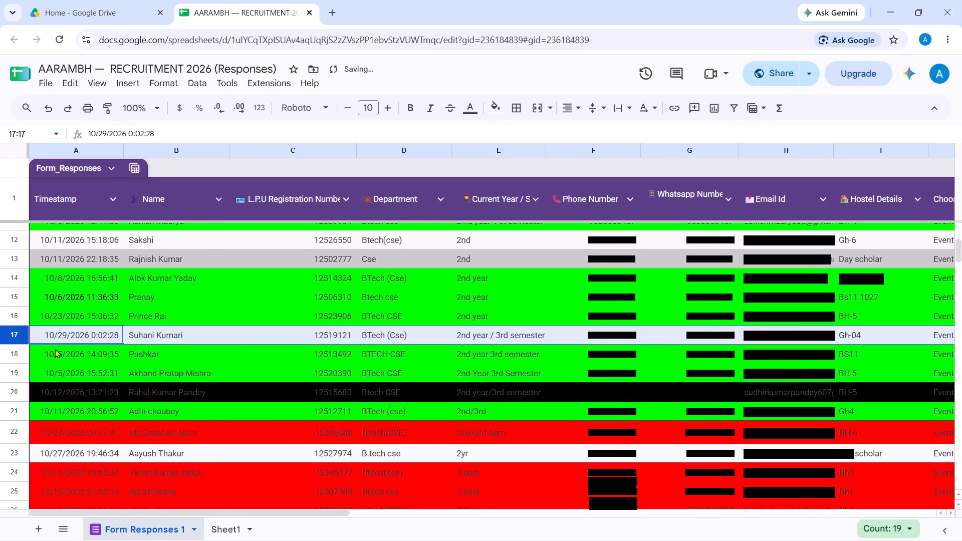
# Fill the black row 20 with the custom off-white colour.
pyautogui.scroll(-2, 55, 349)
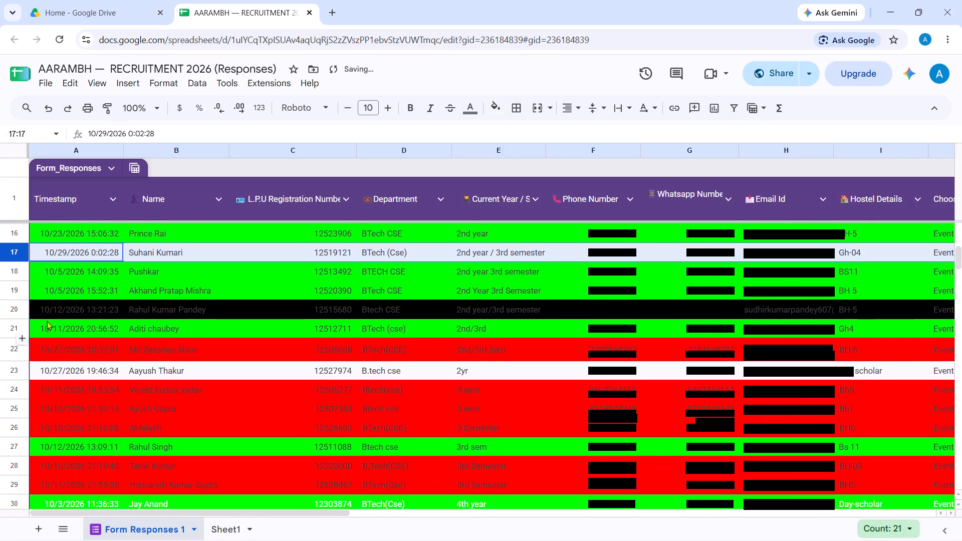
pyautogui.click(13, 305)
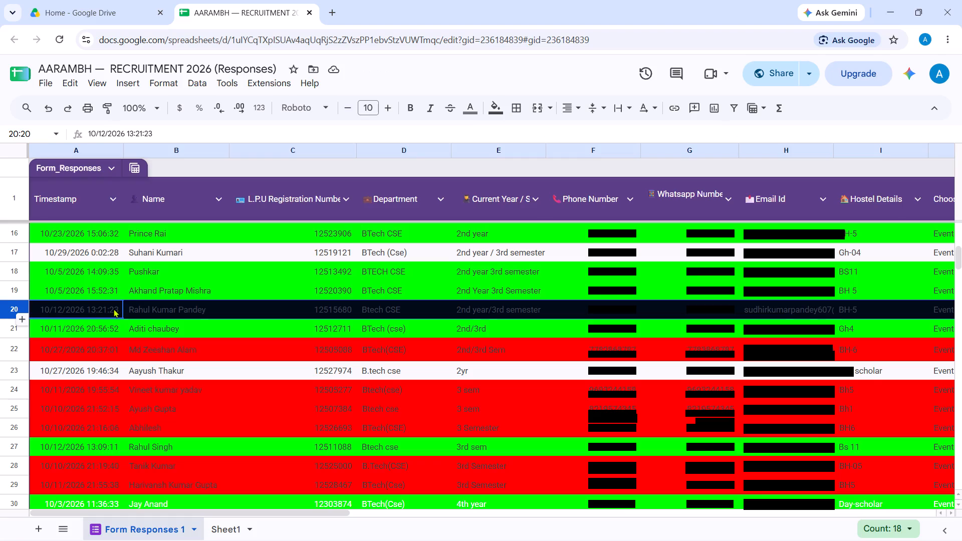
pyautogui.scroll(1, 113, 309)
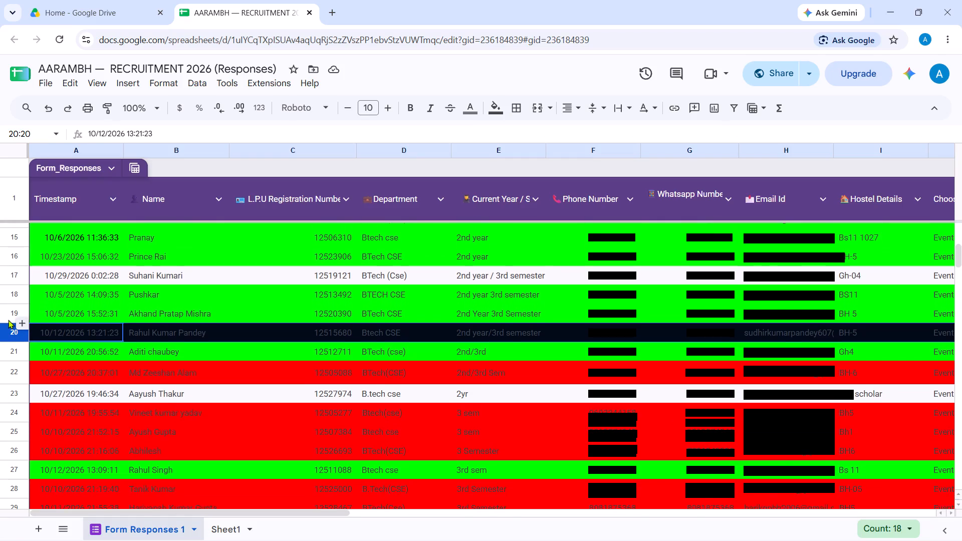
pyautogui.click(500, 105)
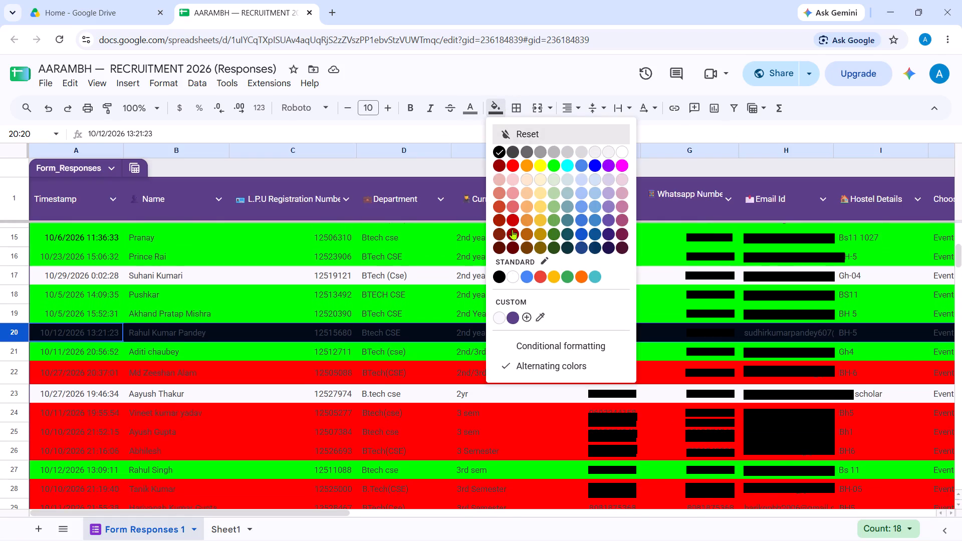
pyautogui.click(500, 318)
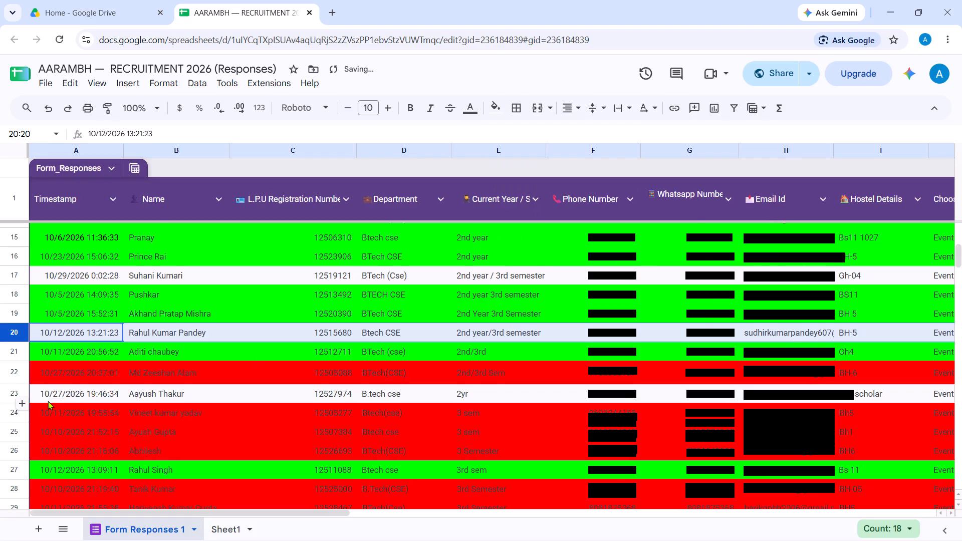
# Delete the three consecutive red rows 24 to 26 just below the off-white row 23.
pyautogui.scroll(-1, 48, 401)
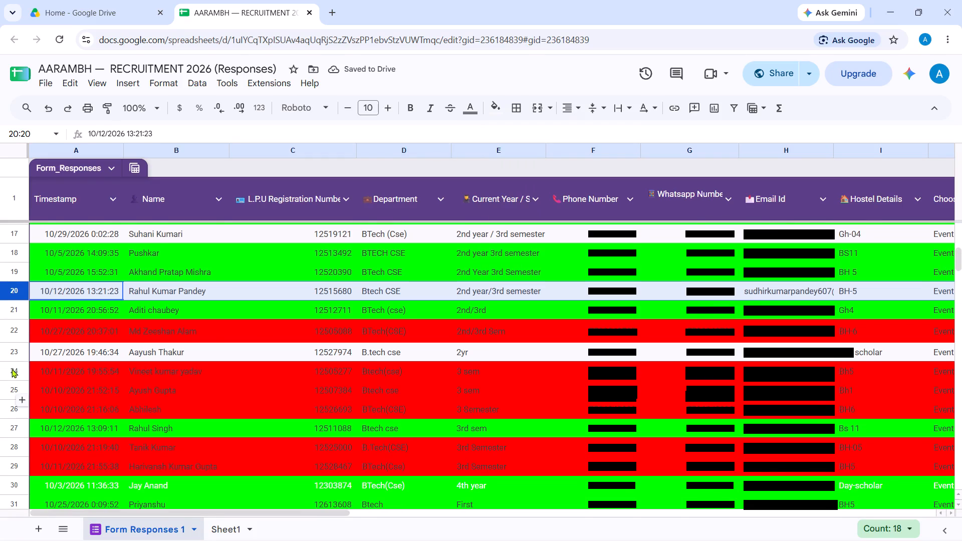
pyautogui.rightClick(12, 369)
pyautogui.click(59, 355)
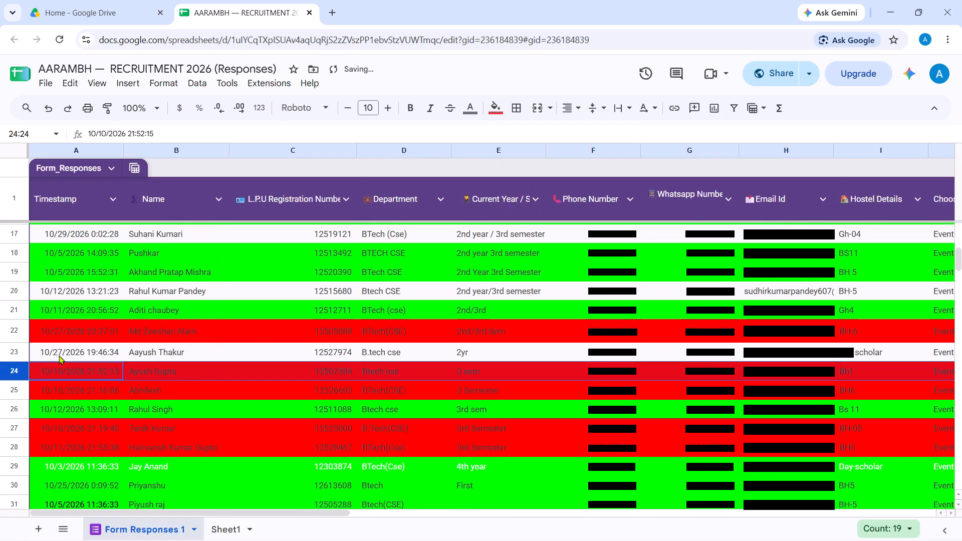
pyautogui.rightClick(12, 373)
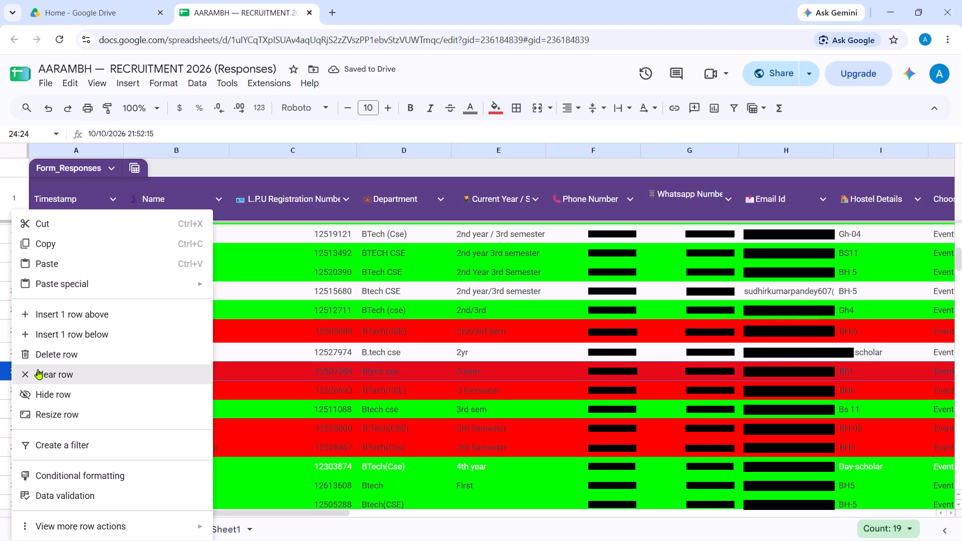
pyautogui.click(50, 355)
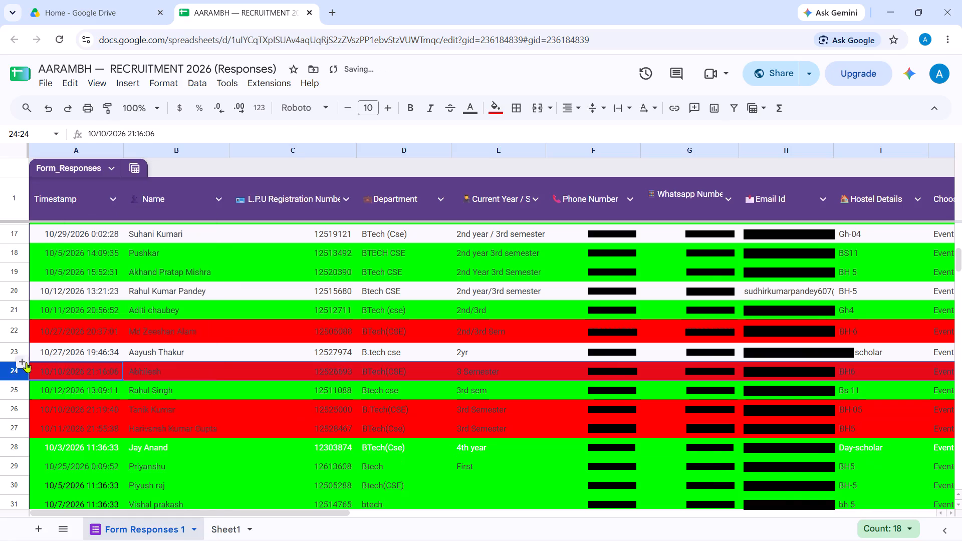
pyautogui.rightClick(17, 368)
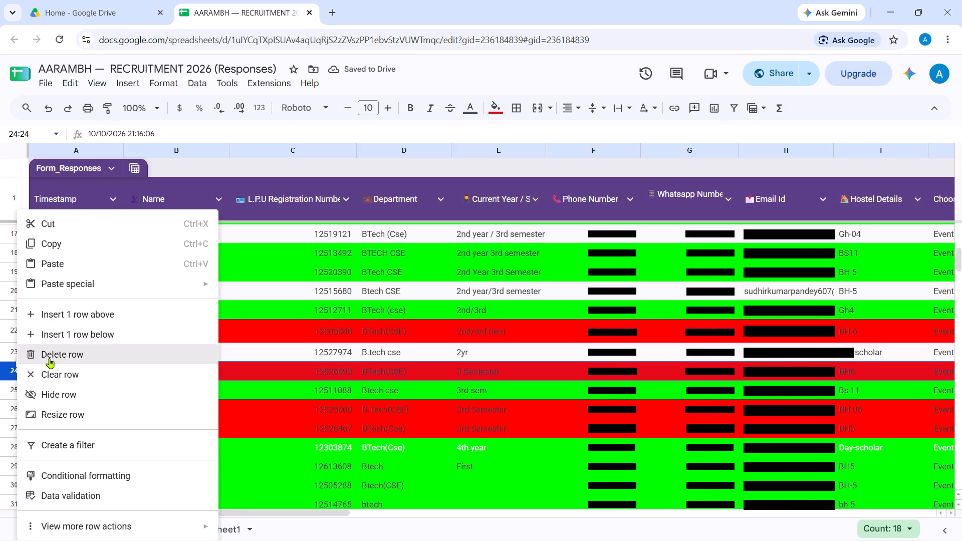
pyautogui.click(49, 358)
# Delete the two adjacent red rows 25 and 26 between the green rows 24 and 27.
pyautogui.scroll(-1, 45, 404)
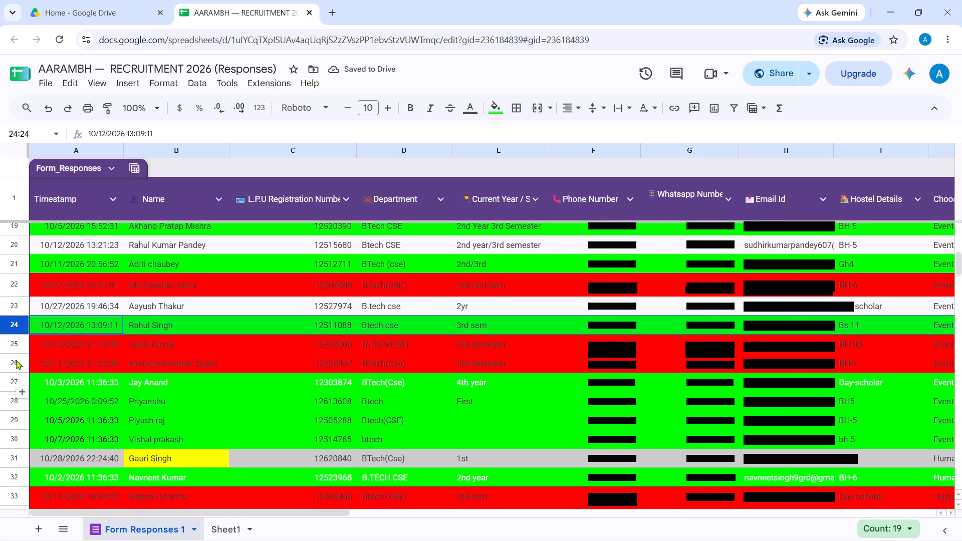
pyautogui.rightClick(16, 360)
pyautogui.click(49, 349)
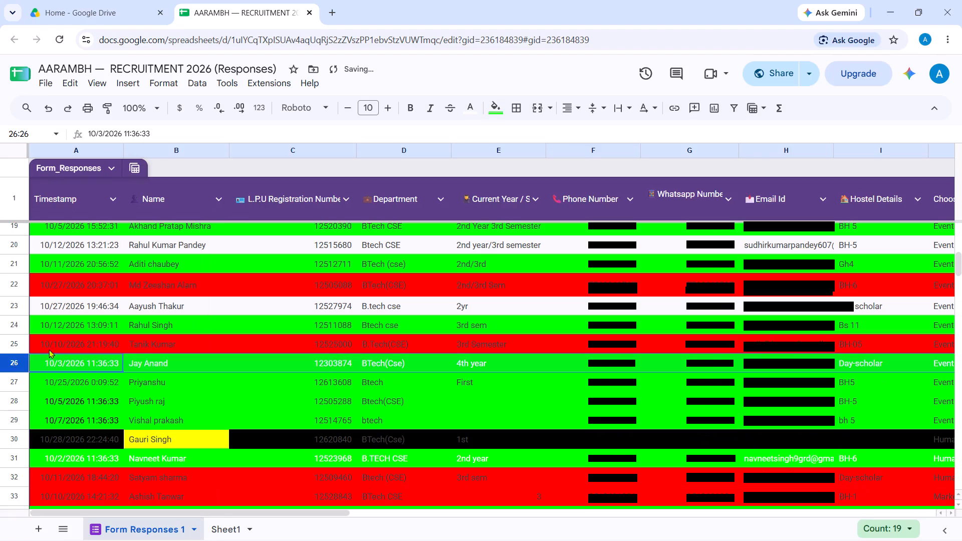
pyautogui.click(5, 342)
pyautogui.rightClick(5, 342)
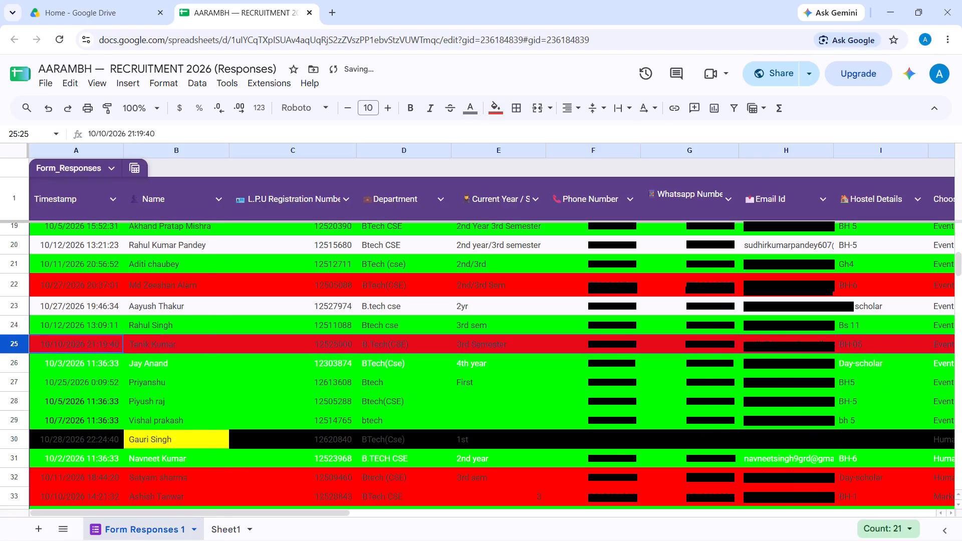
pyautogui.click(55, 358)
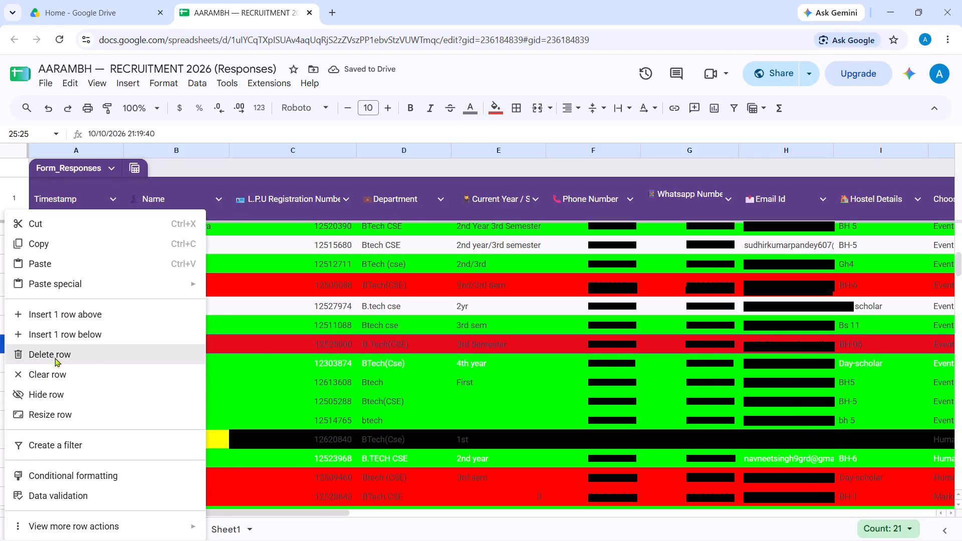
# Delete the red row 34 directly below the empty green row 33.
pyautogui.scroll(-3, 55, 358)
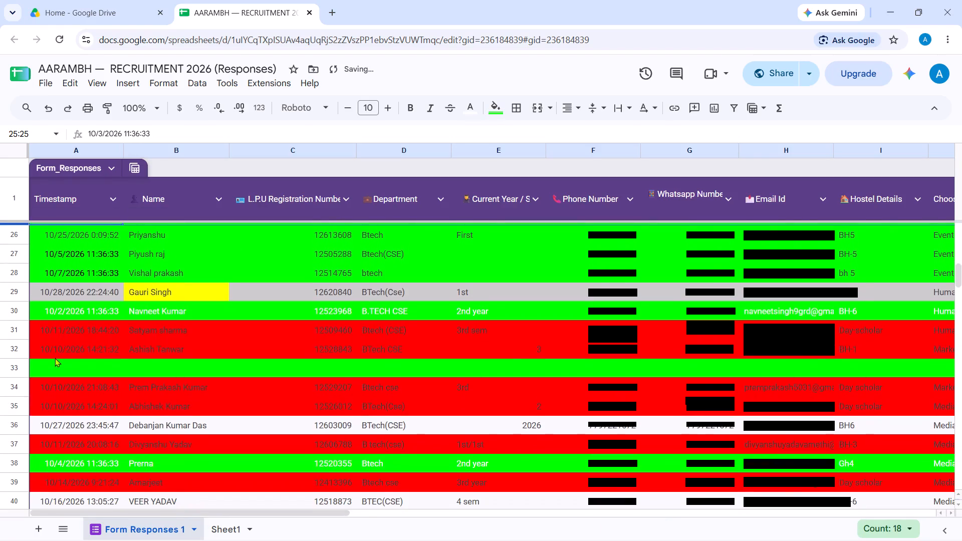
pyautogui.scroll(-1, 55, 358)
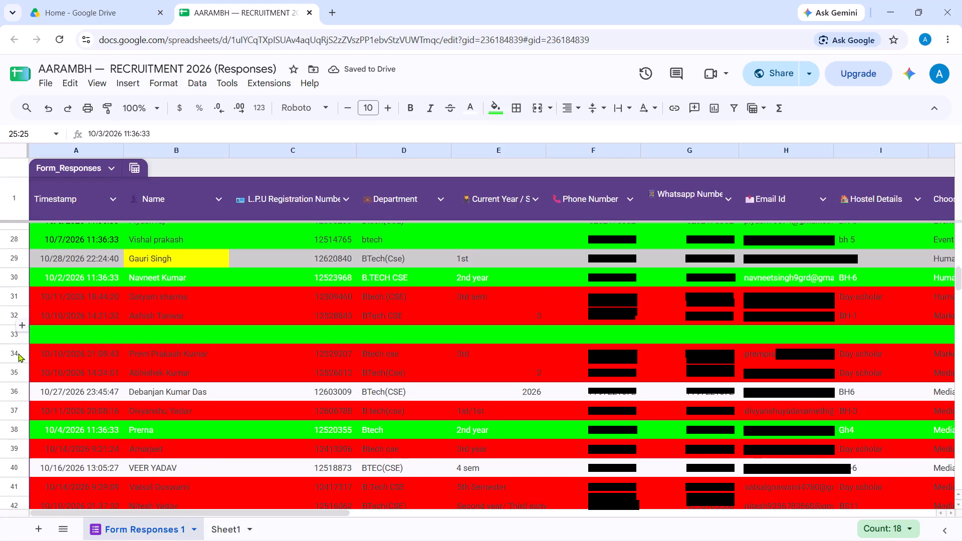
pyautogui.rightClick(18, 354)
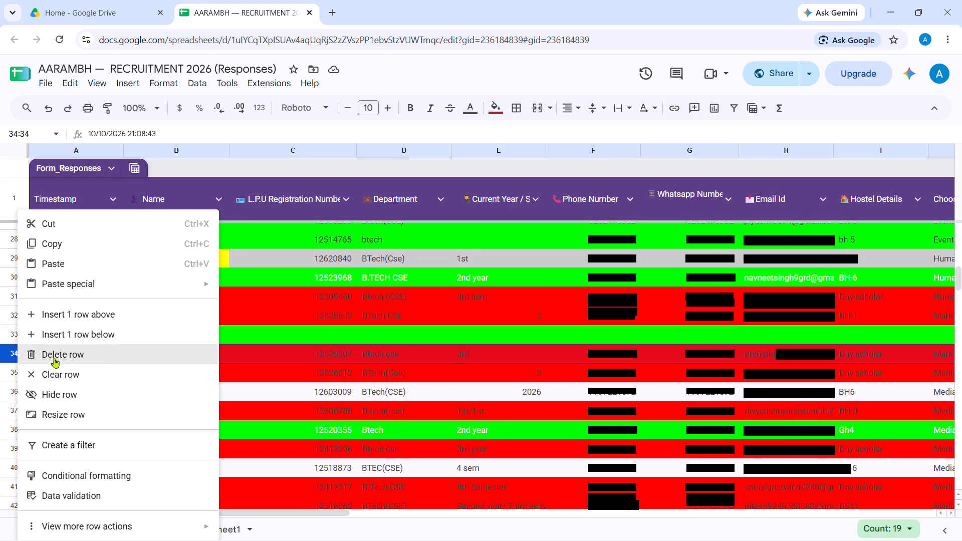
pyautogui.click(54, 358)
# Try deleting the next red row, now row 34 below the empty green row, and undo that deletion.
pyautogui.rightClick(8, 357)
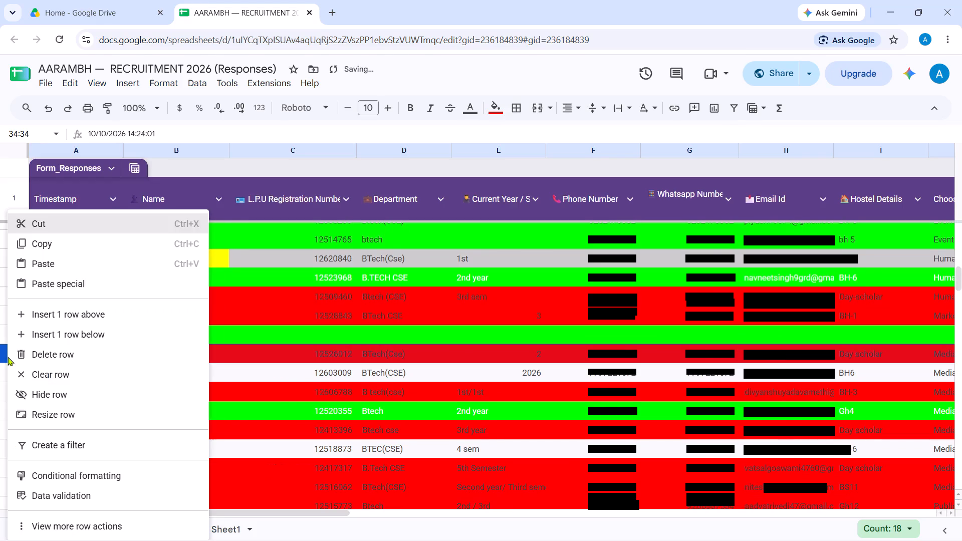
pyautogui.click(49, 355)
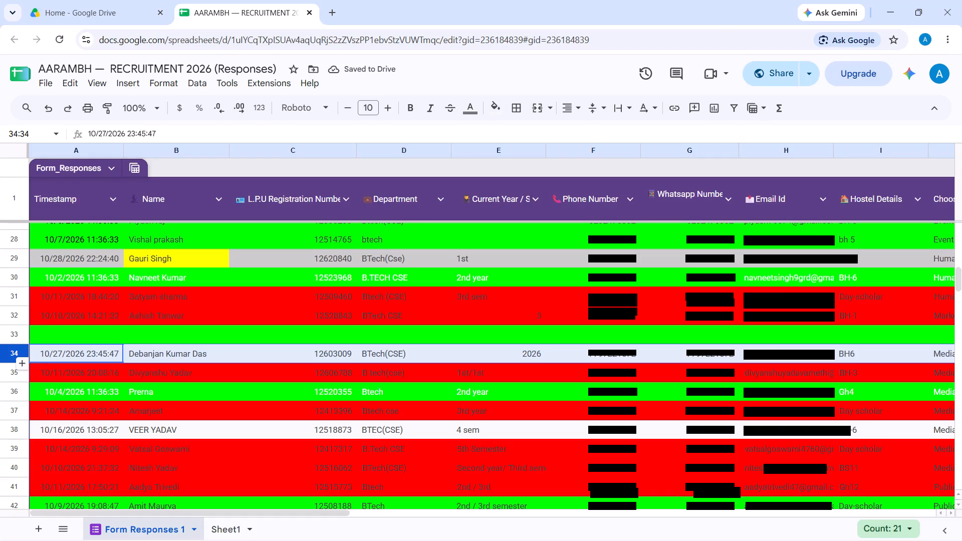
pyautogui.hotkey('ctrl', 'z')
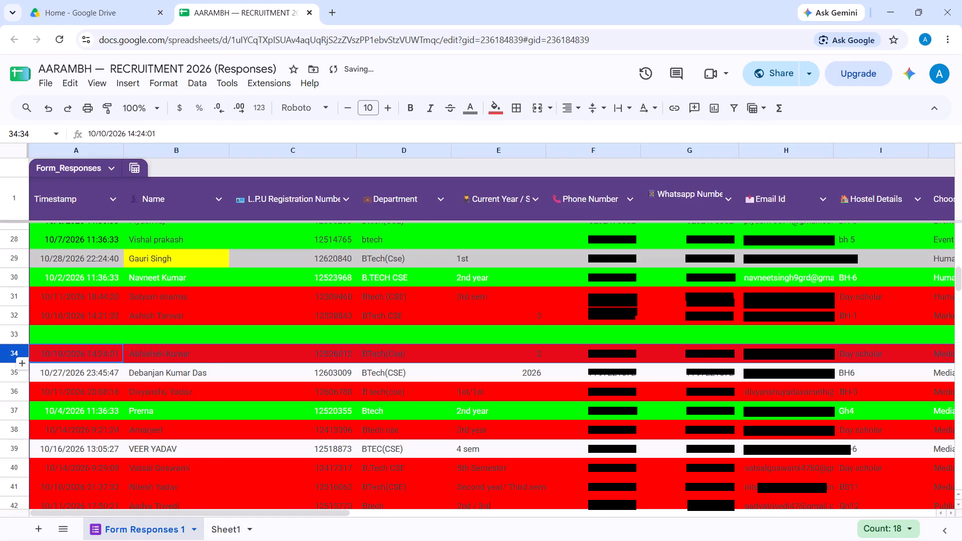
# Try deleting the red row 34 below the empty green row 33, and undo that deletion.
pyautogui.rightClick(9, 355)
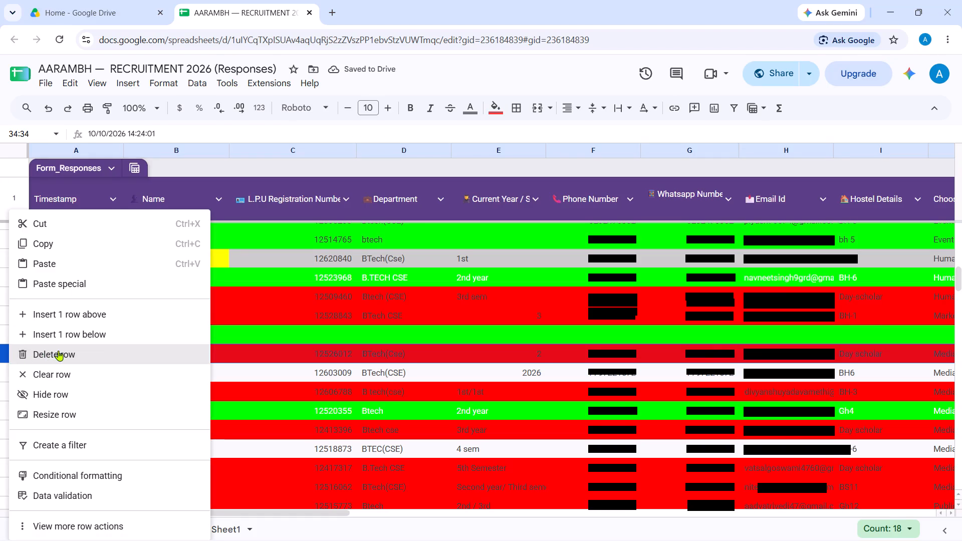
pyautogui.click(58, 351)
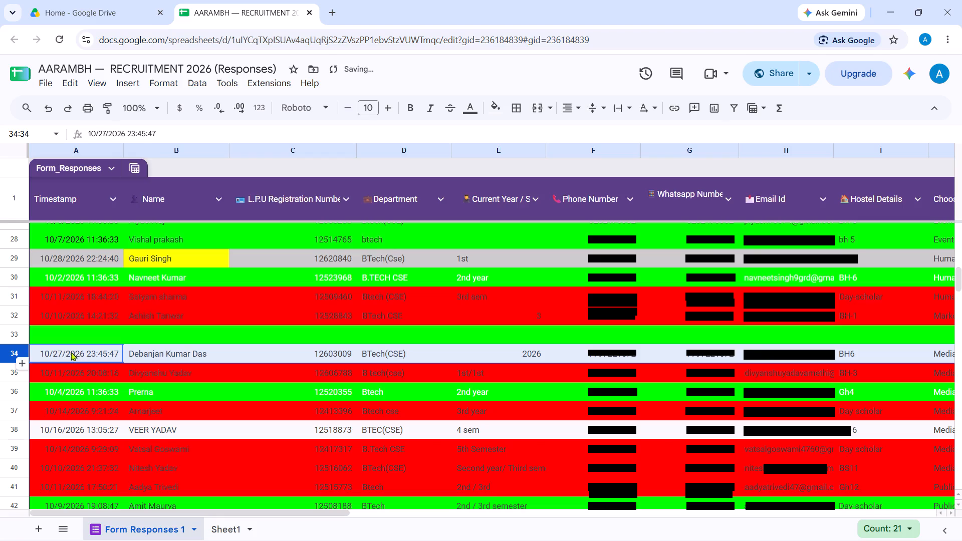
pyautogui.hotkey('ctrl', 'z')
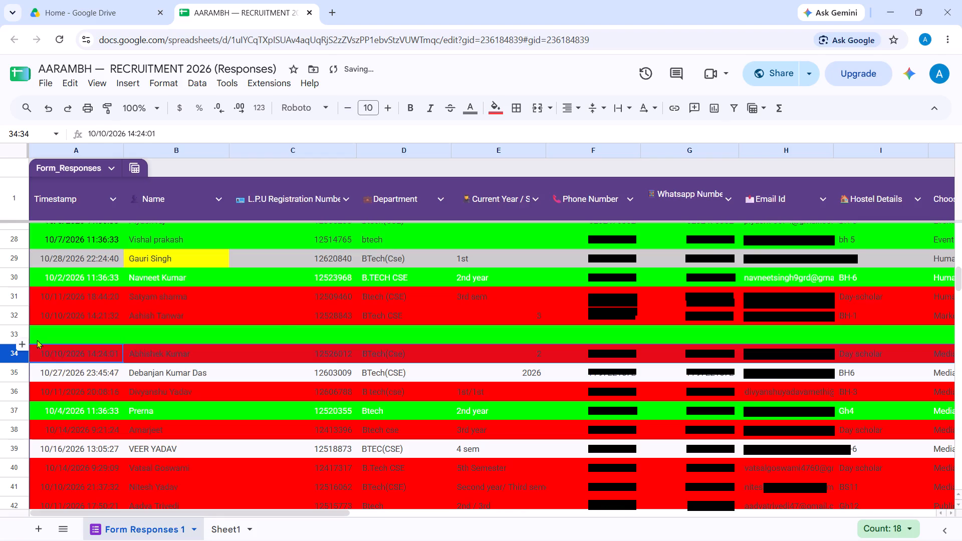
# Delete the empty green row 33 between the red rows 32 and 34.
pyautogui.rightClick(13, 331)
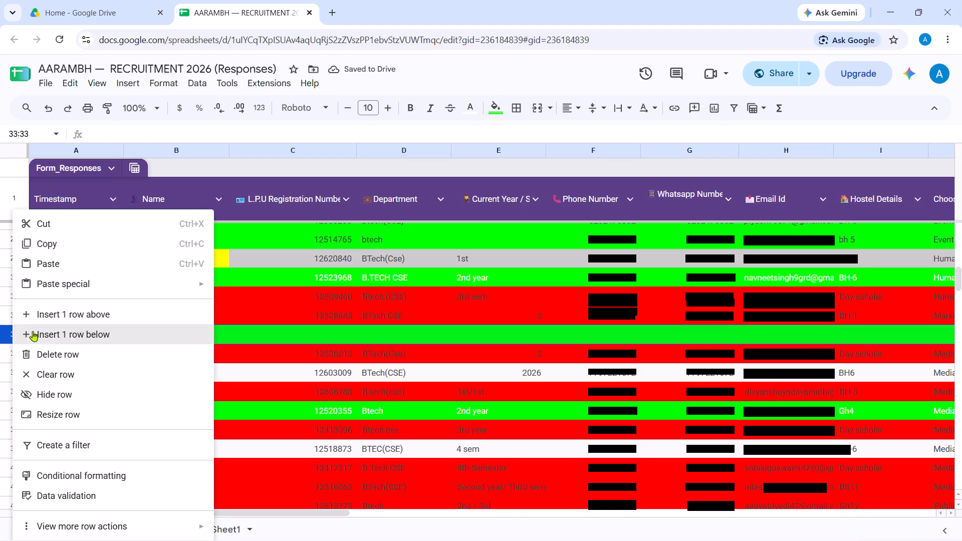
pyautogui.click(63, 352)
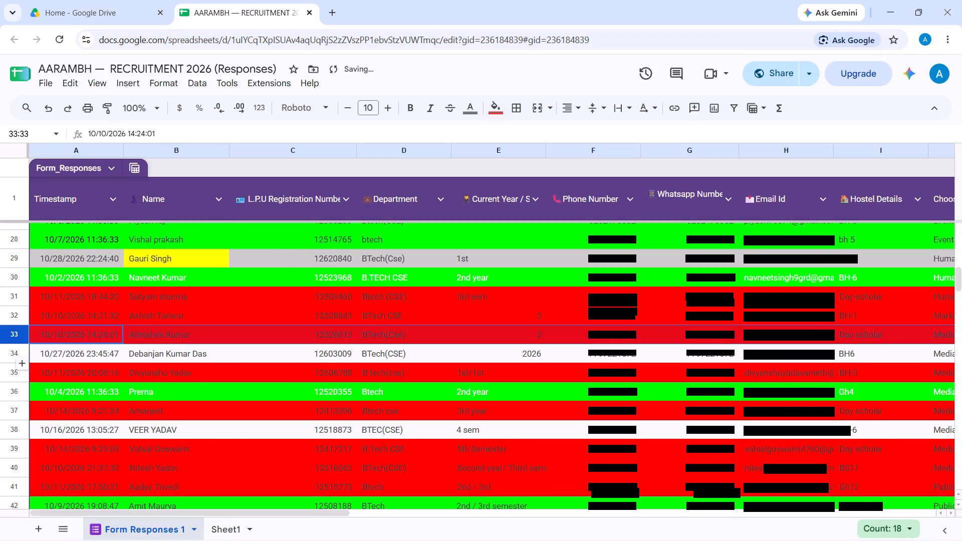
# Delete the three consecutive red rows 31 to 33 directly below the green row 30.
pyautogui.rightClick(18, 300)
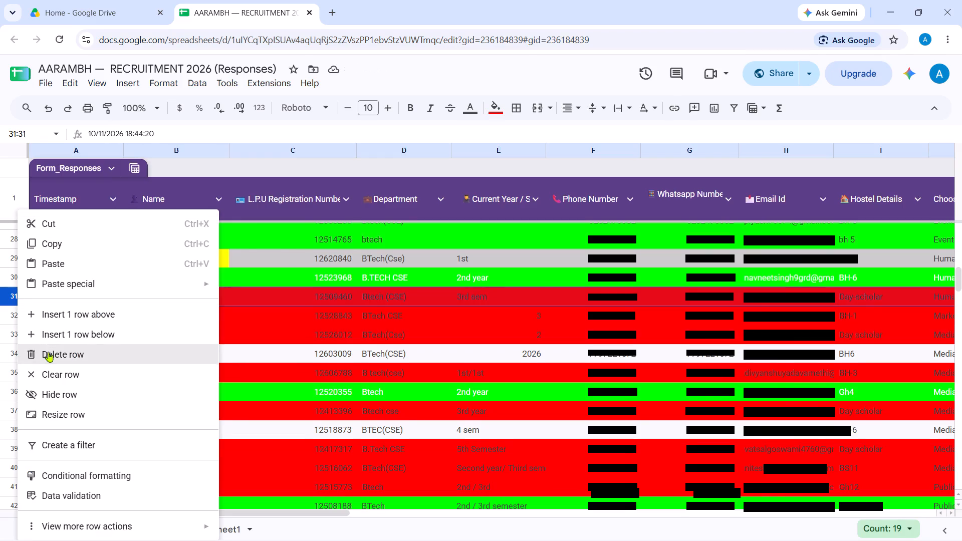
pyautogui.click(48, 352)
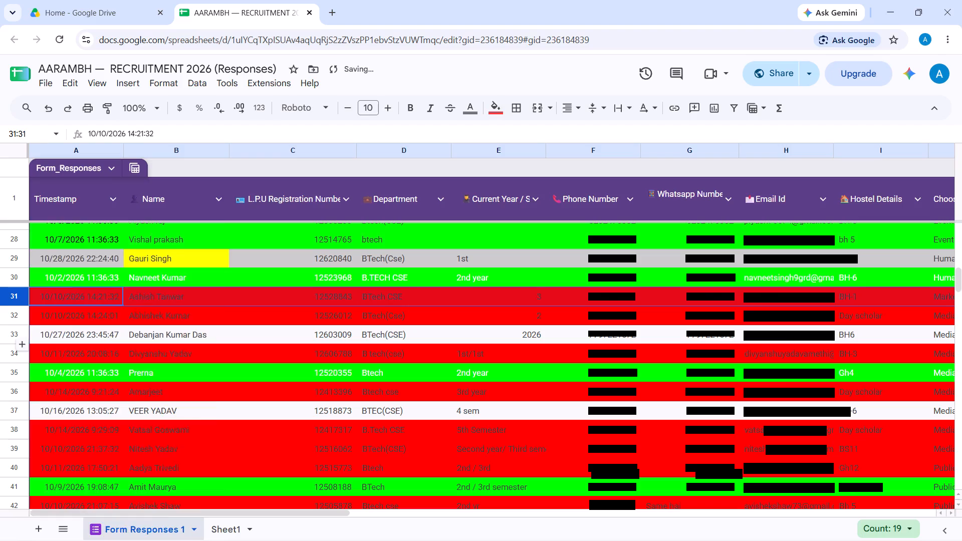
pyautogui.rightClick(18, 300)
pyautogui.click(70, 357)
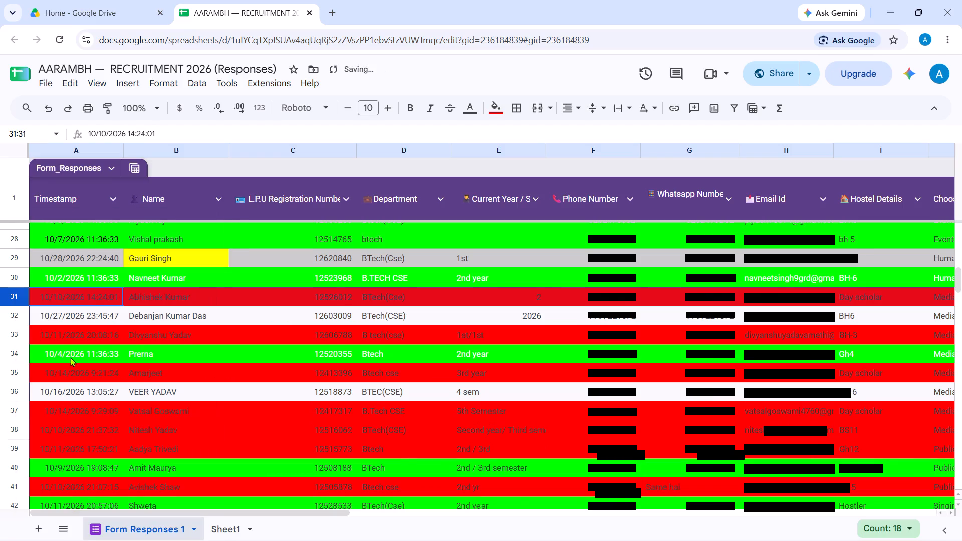
pyautogui.rightClick(9, 303)
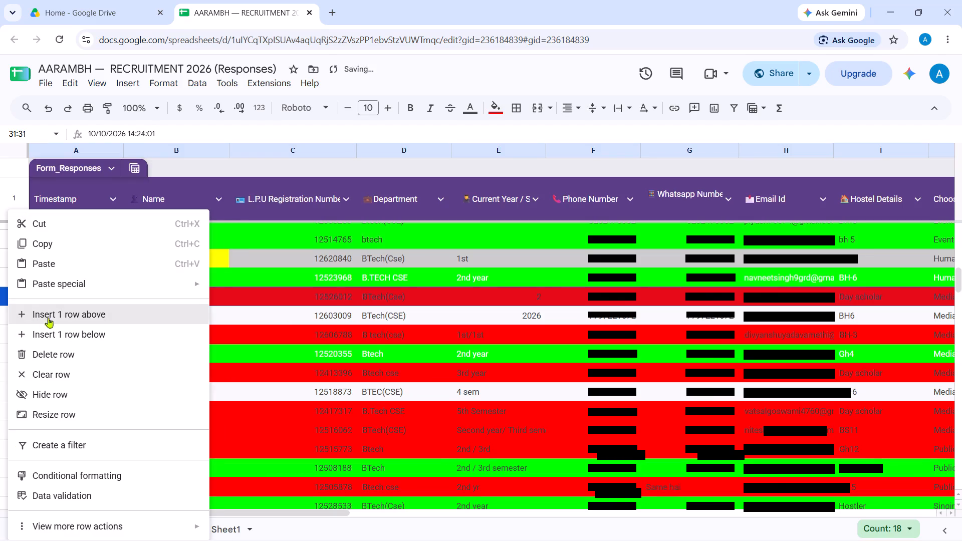
pyautogui.click(62, 358)
# Delete the three consecutive red rows 36 to 38 between the off-white row 35 and the green row 39.
pyautogui.scroll(-1, 62, 358)
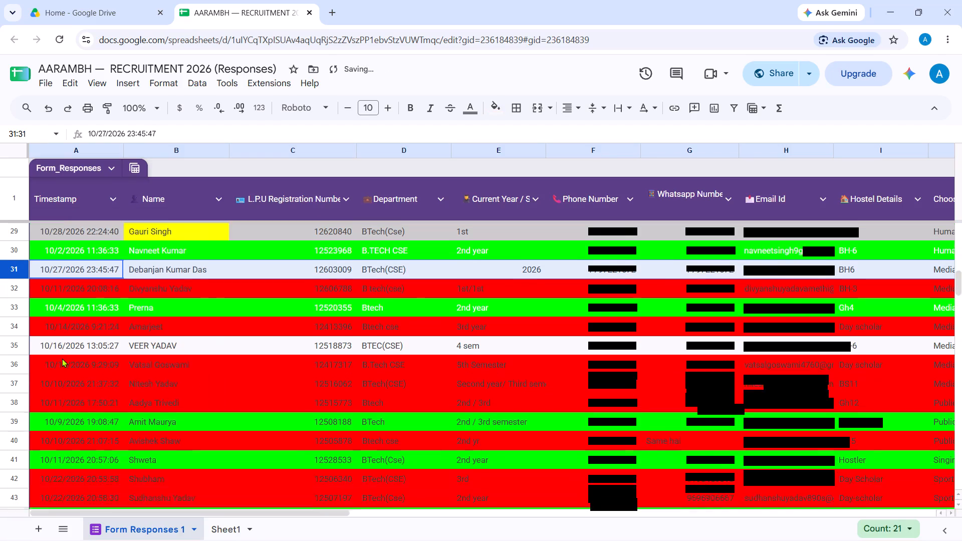
pyautogui.scroll(-1, 62, 358)
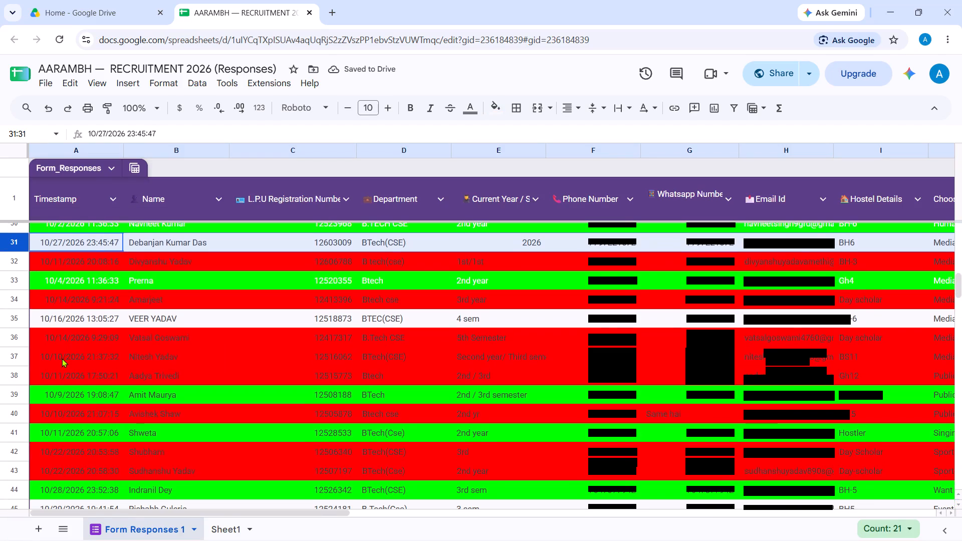
pyautogui.scroll(-1, 62, 358)
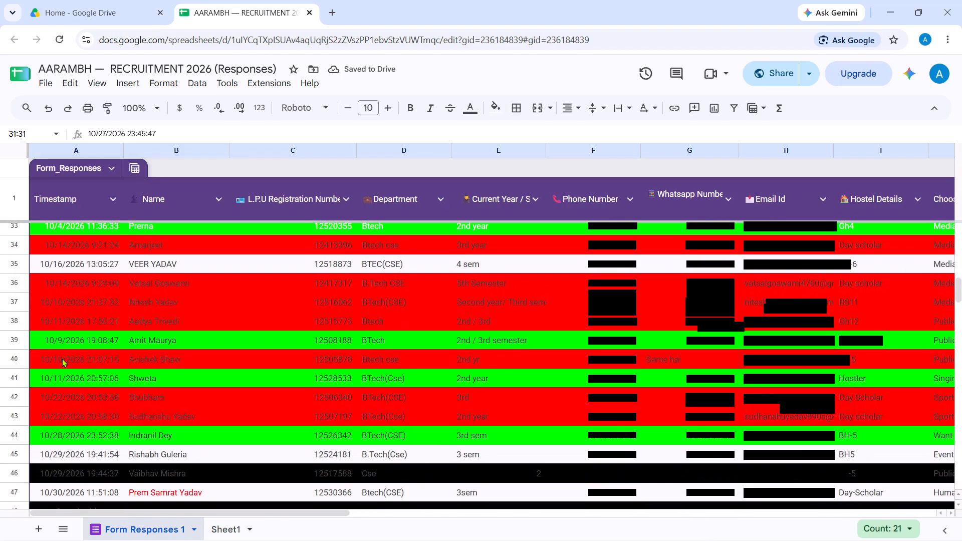
pyautogui.rightClick(18, 319)
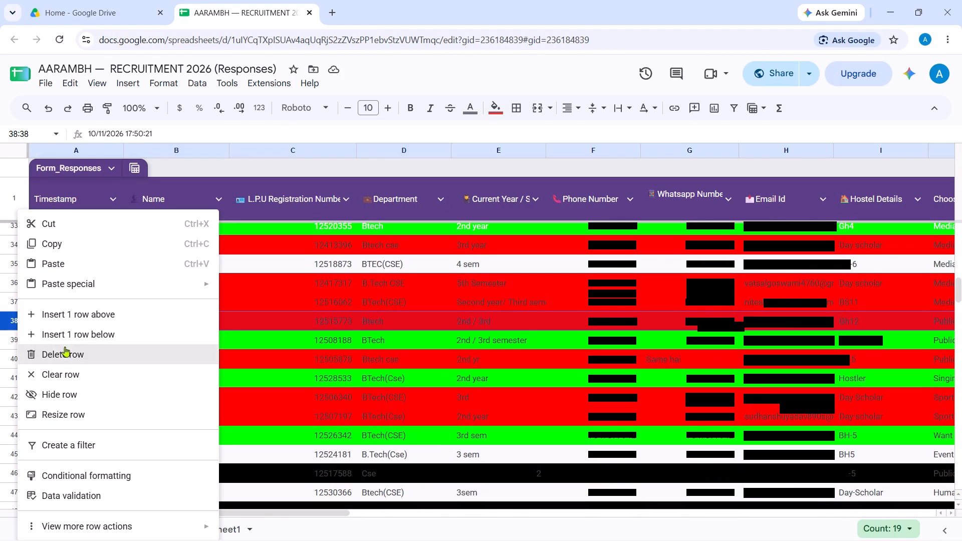
pyautogui.click(66, 350)
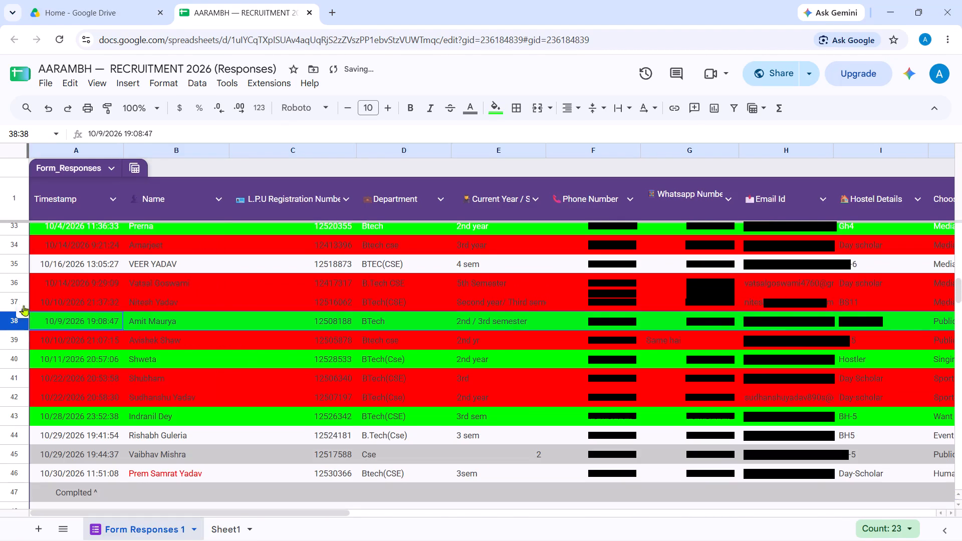
pyautogui.rightClick(14, 298)
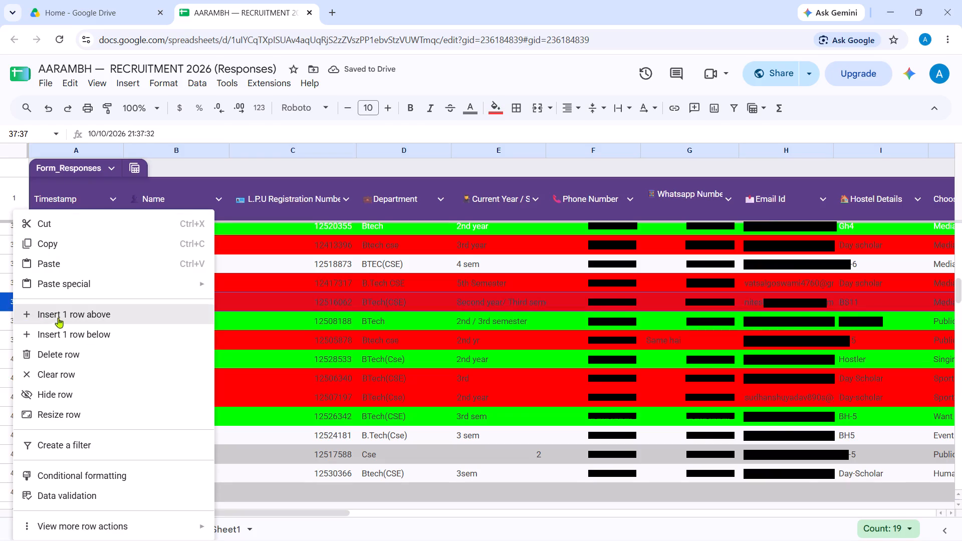
pyautogui.click(67, 356)
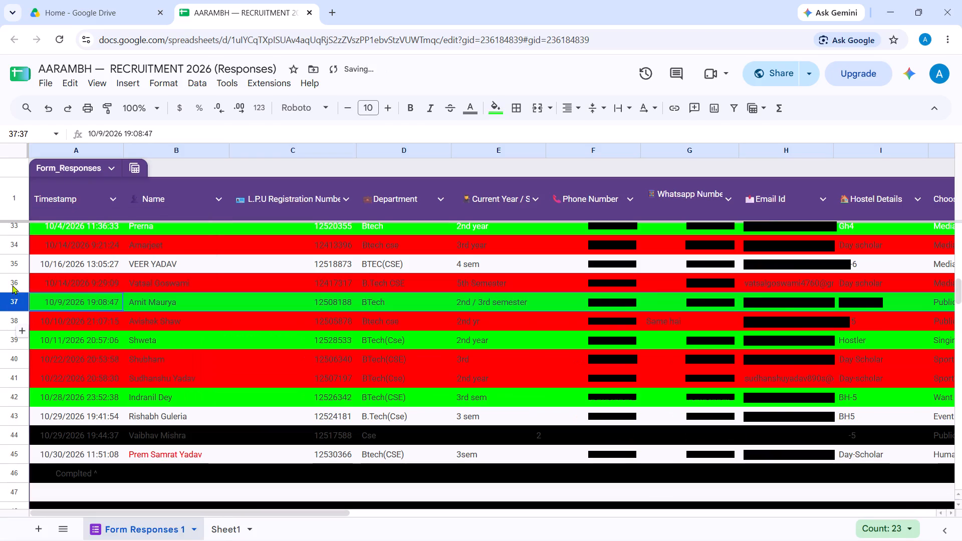
pyautogui.click(11, 282)
pyautogui.rightClick(11, 282)
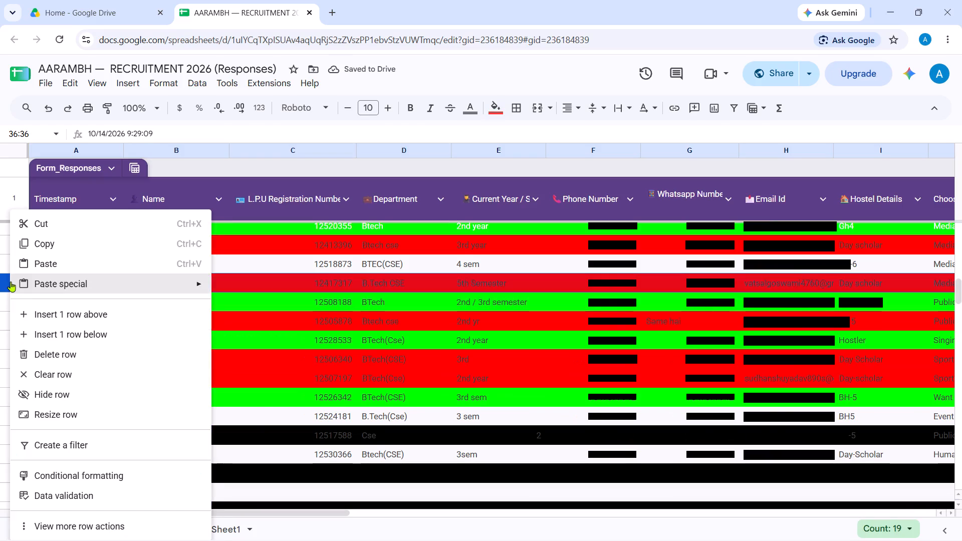
pyautogui.click(64, 356)
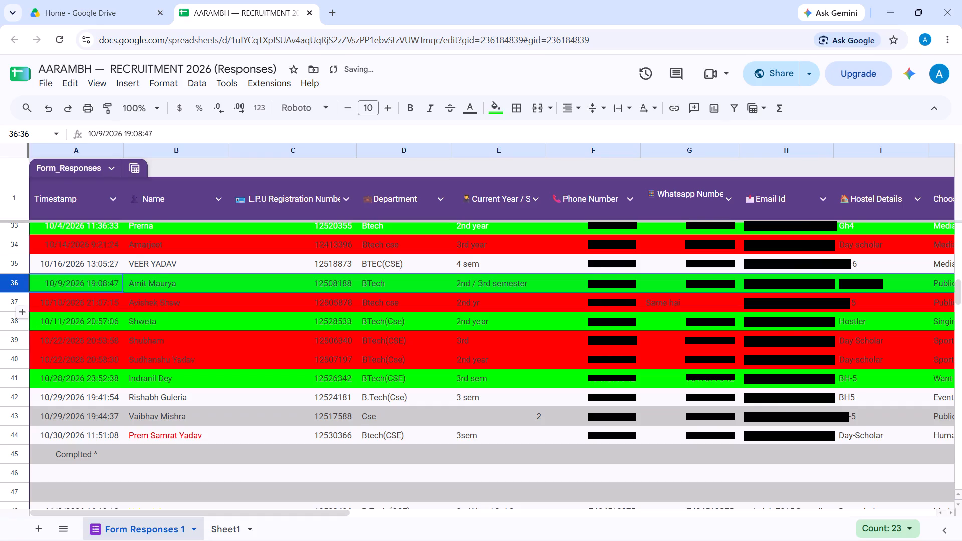
# Delete the red row 40 directly above the green row 41.
pyautogui.rightClick(17, 357)
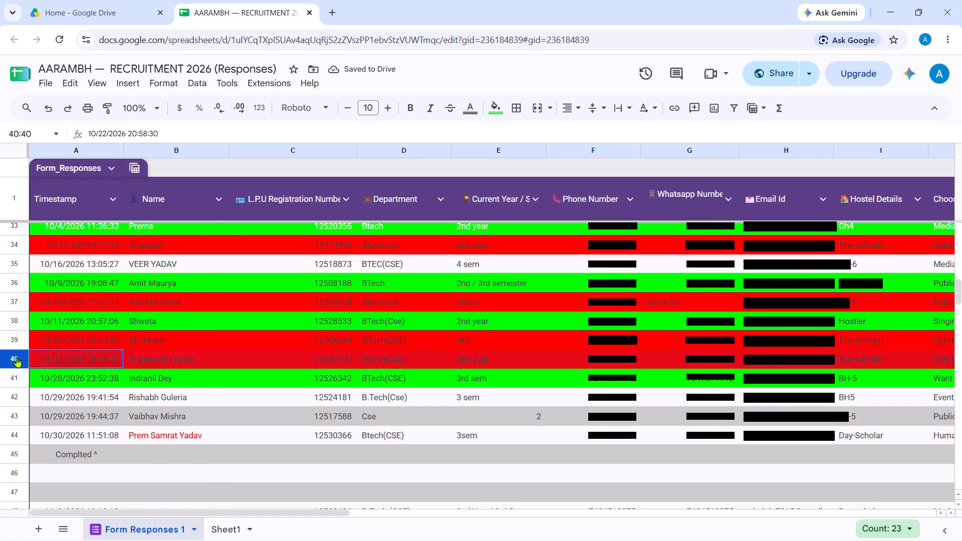
pyautogui.click(59, 360)
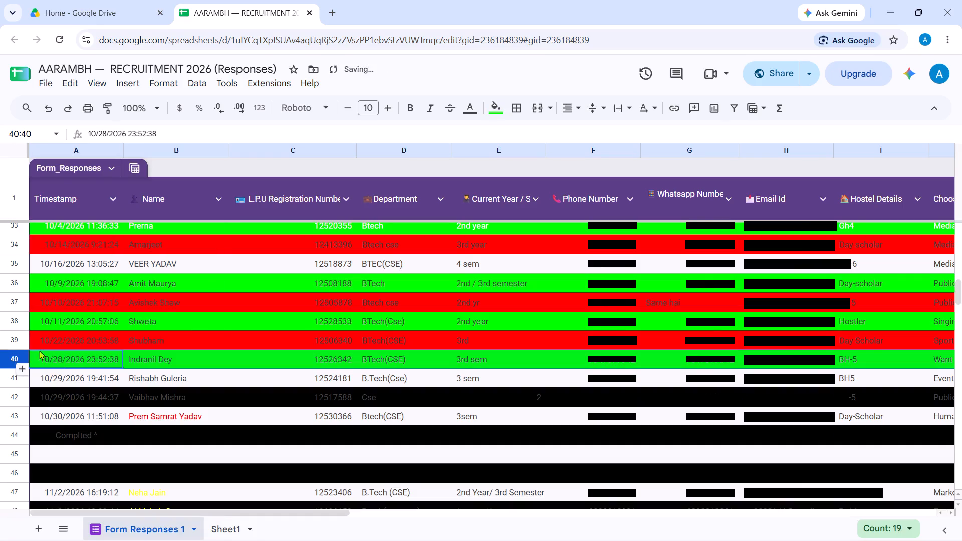
# Look through the whole responses sheet, from the first entries to the last rows, for remaining red and black rows.
pyautogui.scroll(-4, 19, 337)
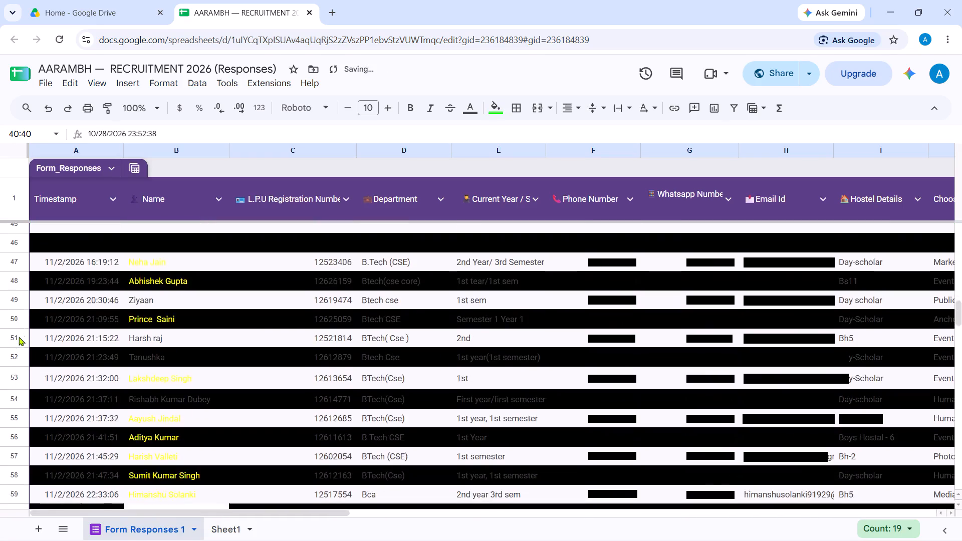
pyautogui.scroll(-2, 19, 337)
pyautogui.scroll(4, 19, 337)
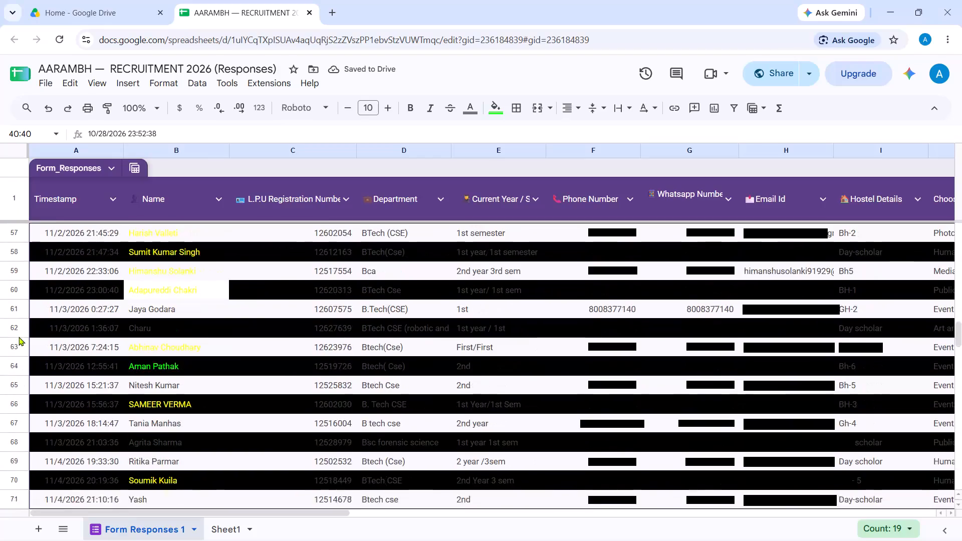
pyautogui.scroll(4, 19, 337)
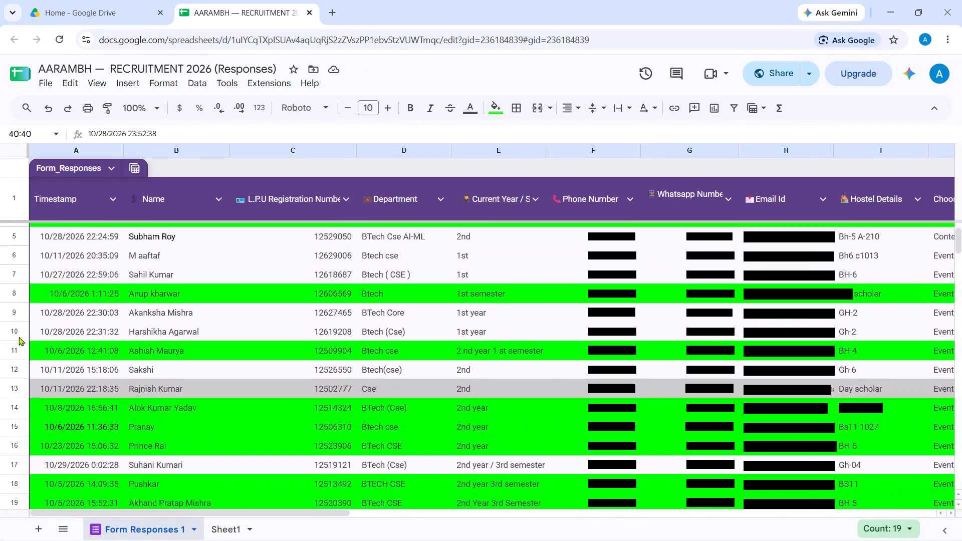
pyautogui.scroll(1, 19, 337)
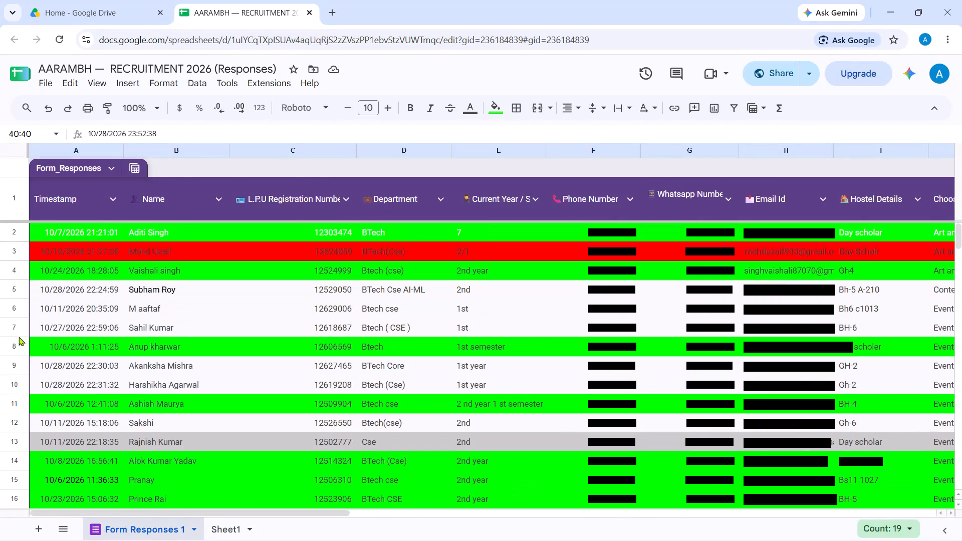
pyautogui.scroll(-4, 19, 337)
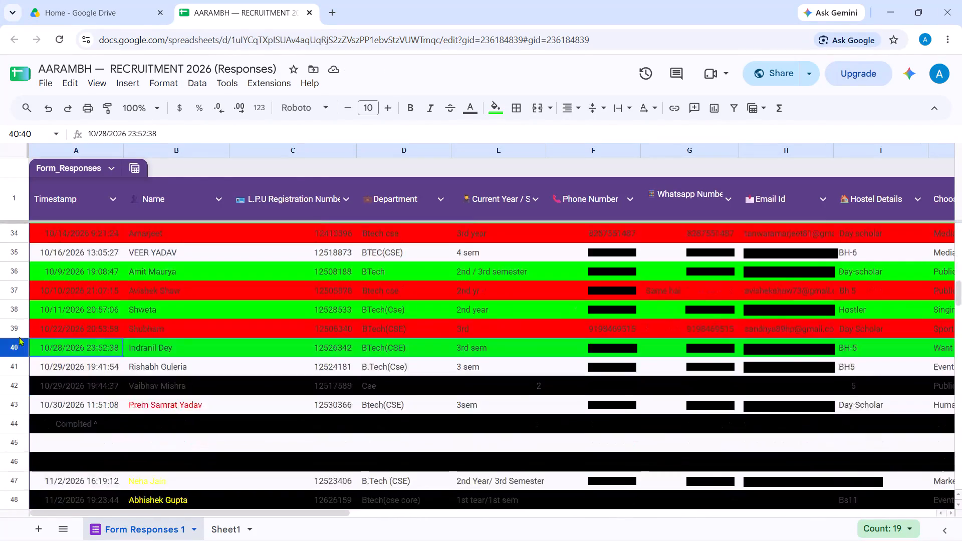
pyautogui.scroll(-2, 19, 337)
pyautogui.scroll(1, 19, 337)
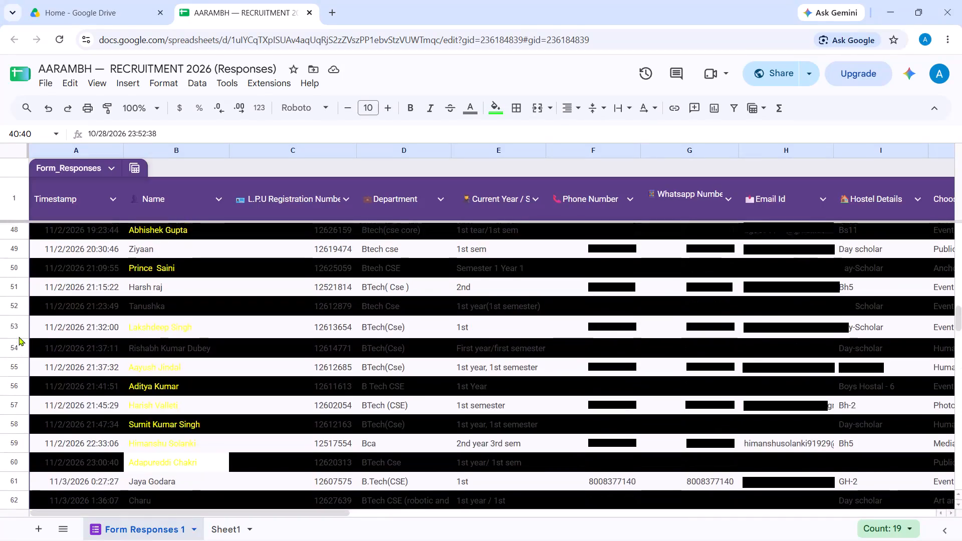
pyautogui.scroll(1, 19, 337)
pyautogui.scroll(-3, 19, 337)
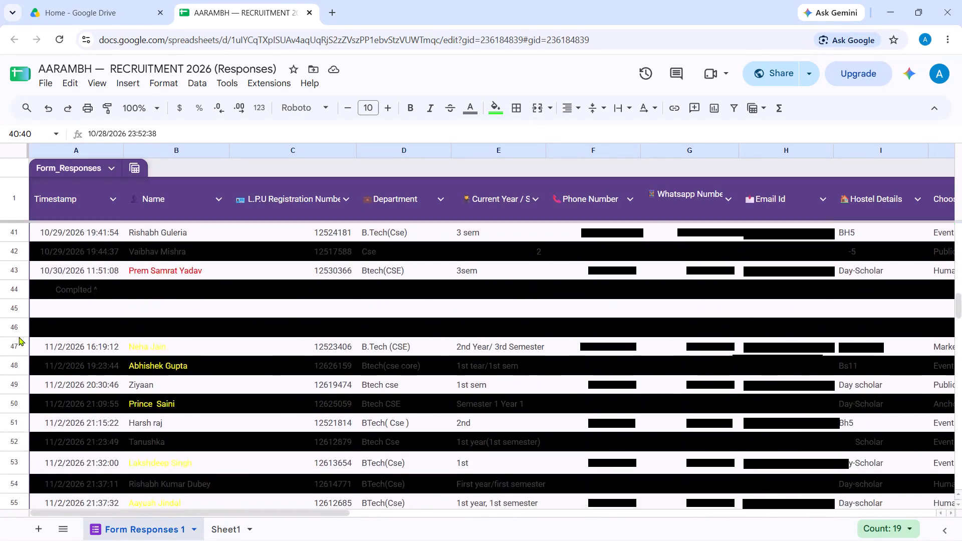
pyautogui.scroll(-3, 19, 337)
pyautogui.scroll(2, 19, 337)
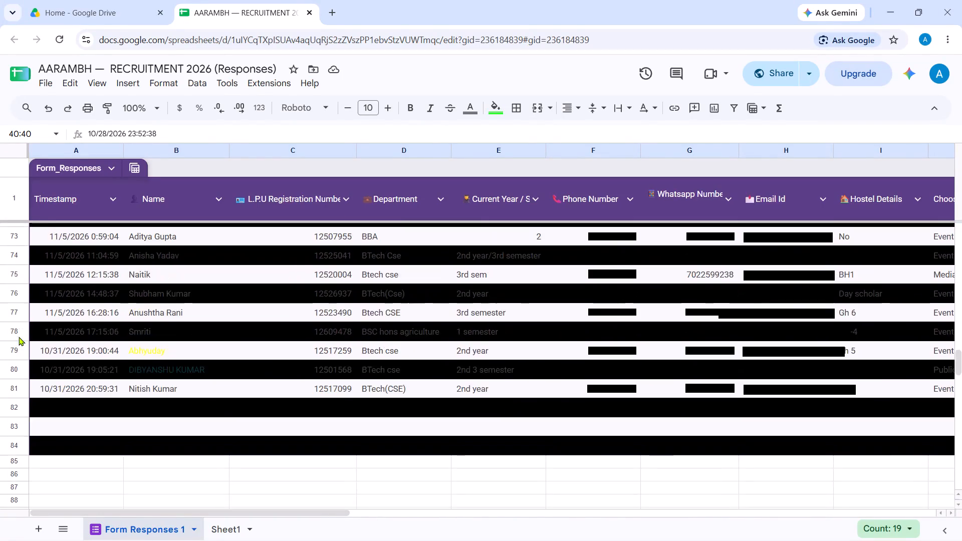
pyautogui.scroll(3, 19, 337)
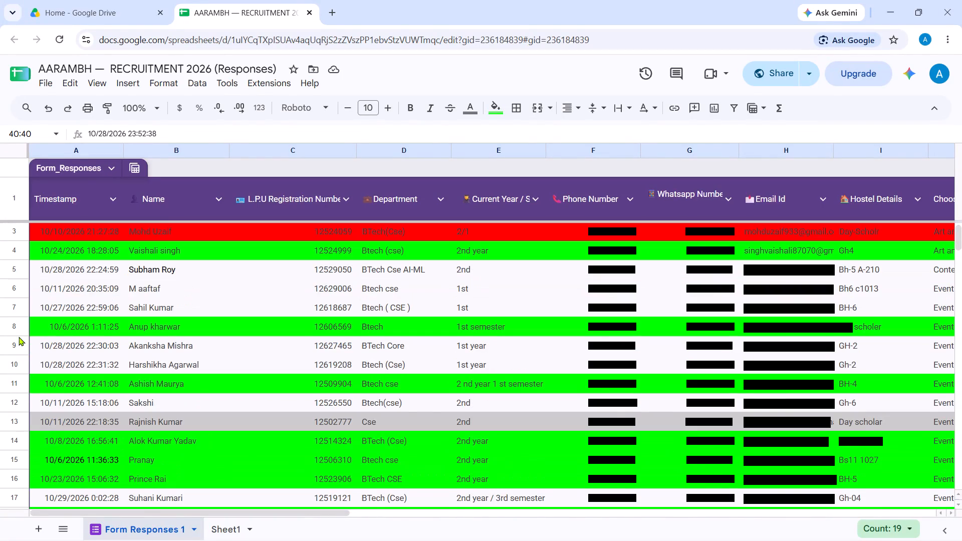
pyautogui.scroll(1, 19, 337)
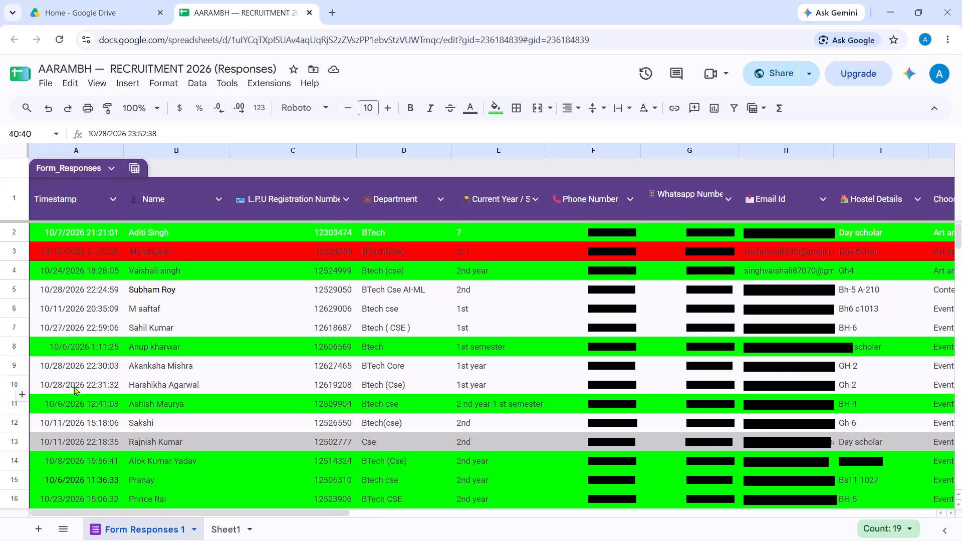
# Delete the red row 39 between the green rows 38 and 40.
pyautogui.scroll(-5, 74, 386)
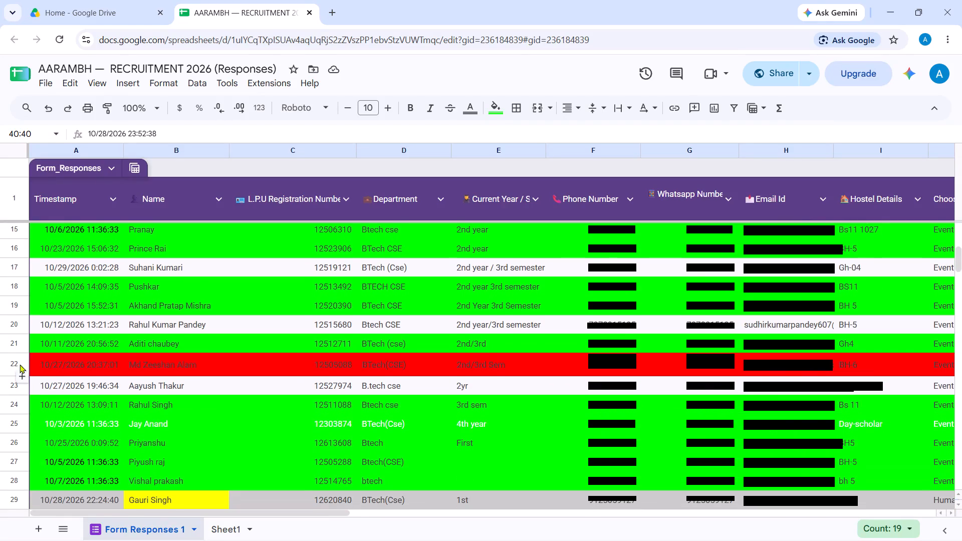
pyautogui.scroll(-3, 12, 363)
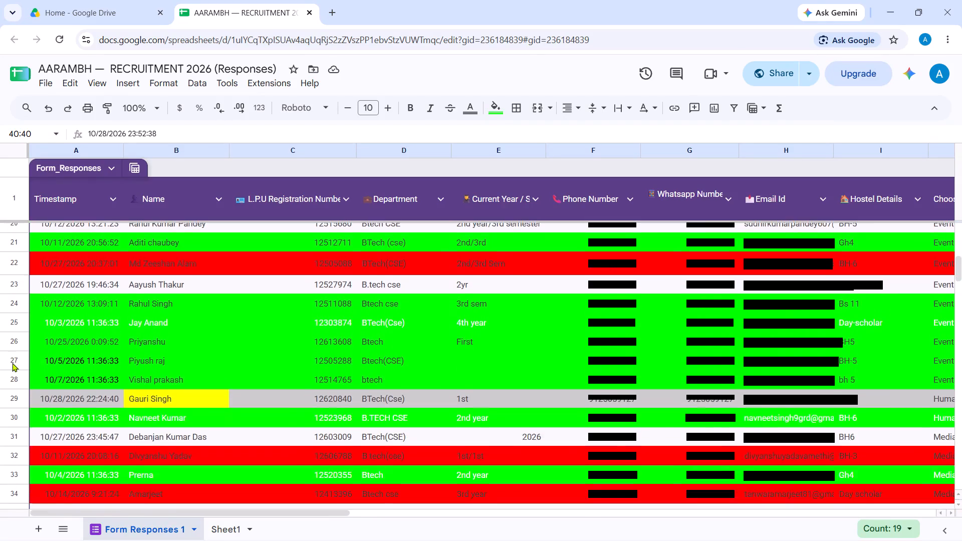
pyautogui.scroll(-4, 12, 363)
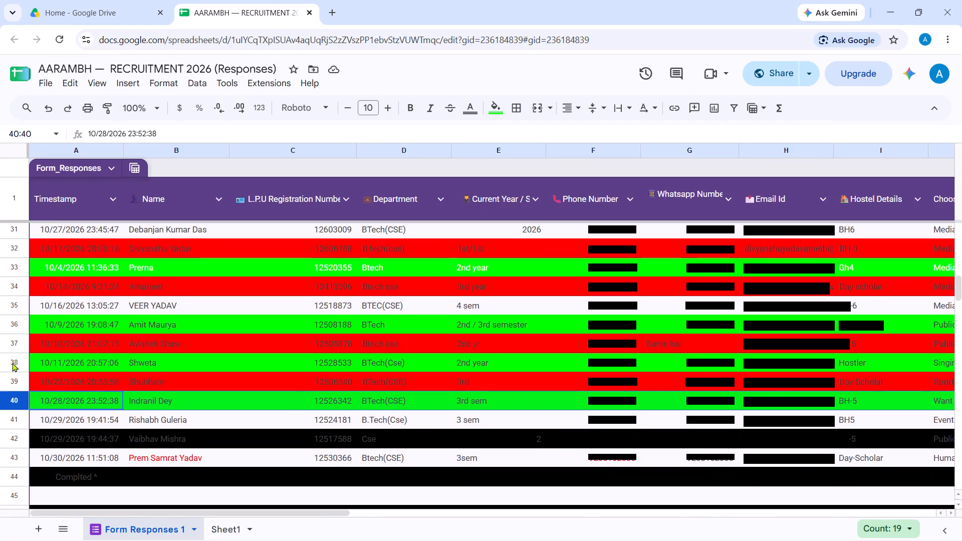
pyautogui.rightClick(9, 382)
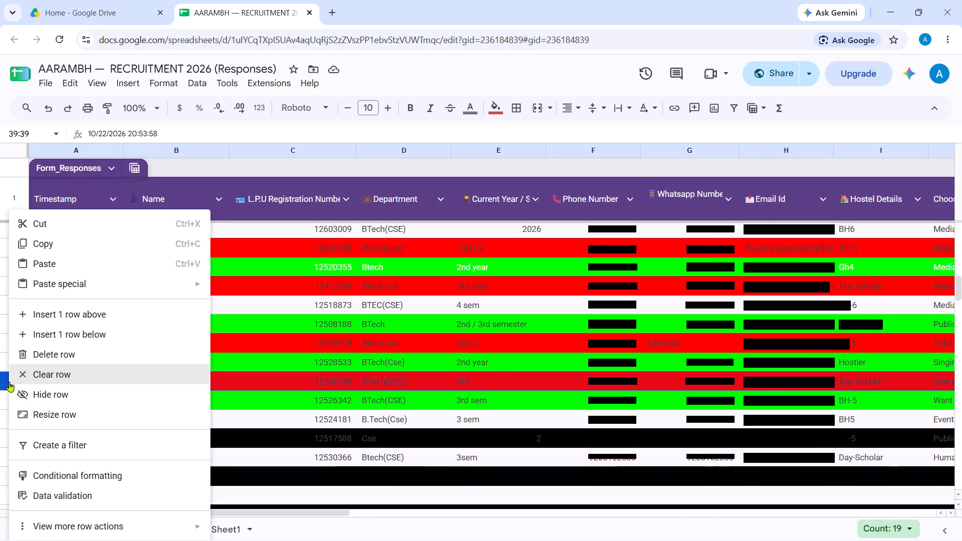
pyautogui.click(65, 353)
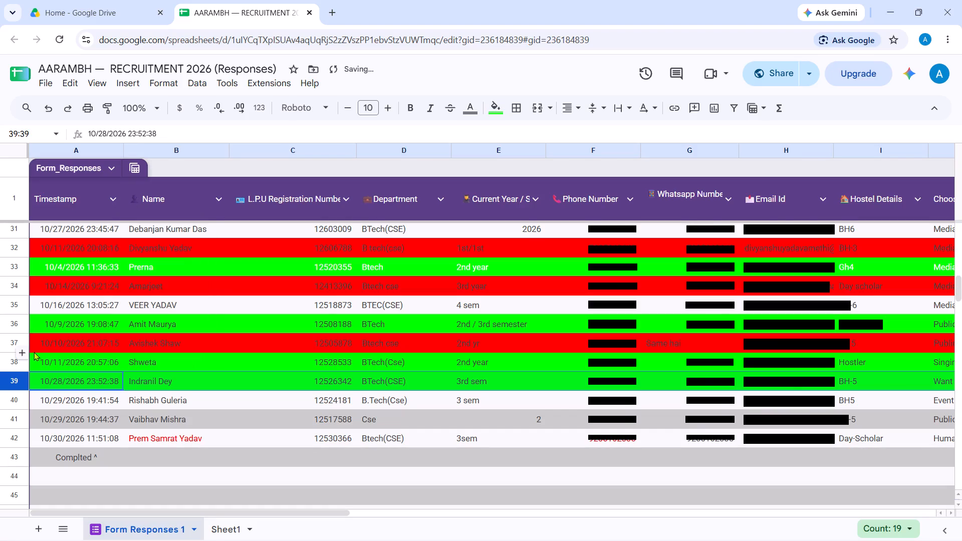
# Delete the green row 39 directly above the off-white row 40.
pyautogui.rightClick(13, 336)
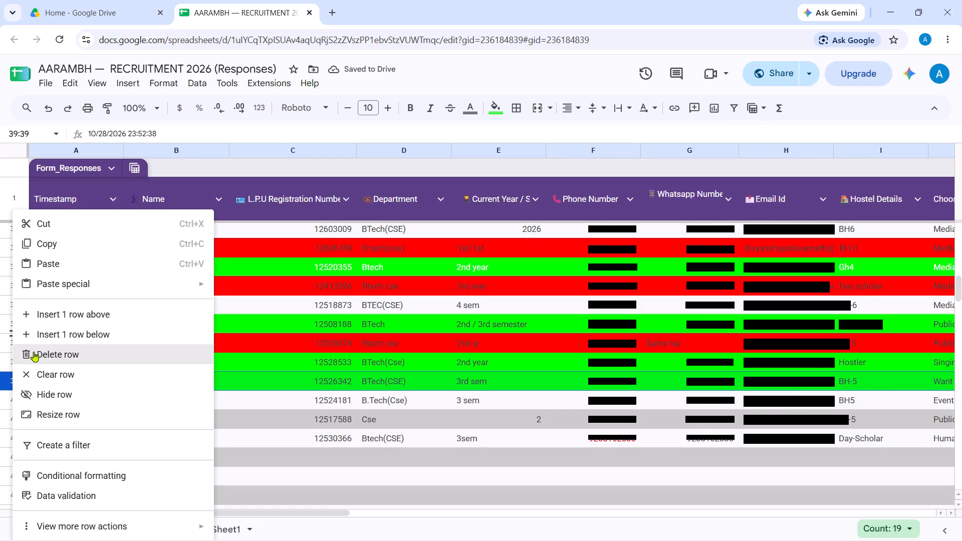
pyautogui.click(38, 355)
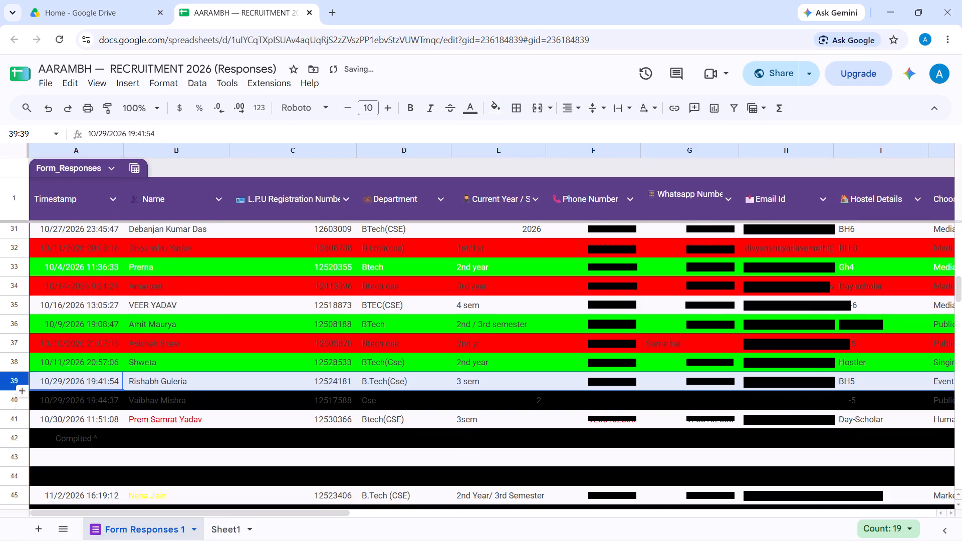
# Fill the black rows 40, 42 and 44 with the custom off-white colour.
pyautogui.scroll(-1, 42, 399)
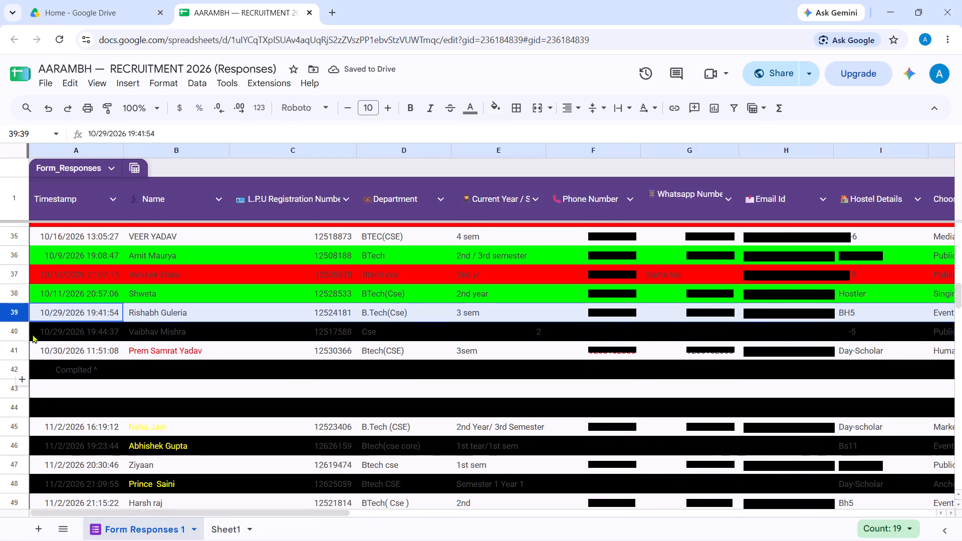
pyautogui.click(12, 330)
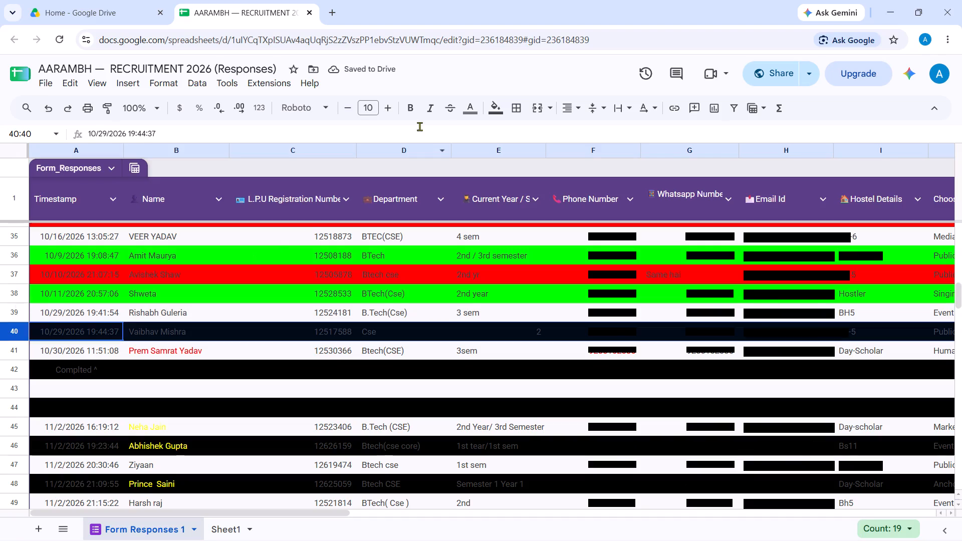
pyautogui.click(499, 104)
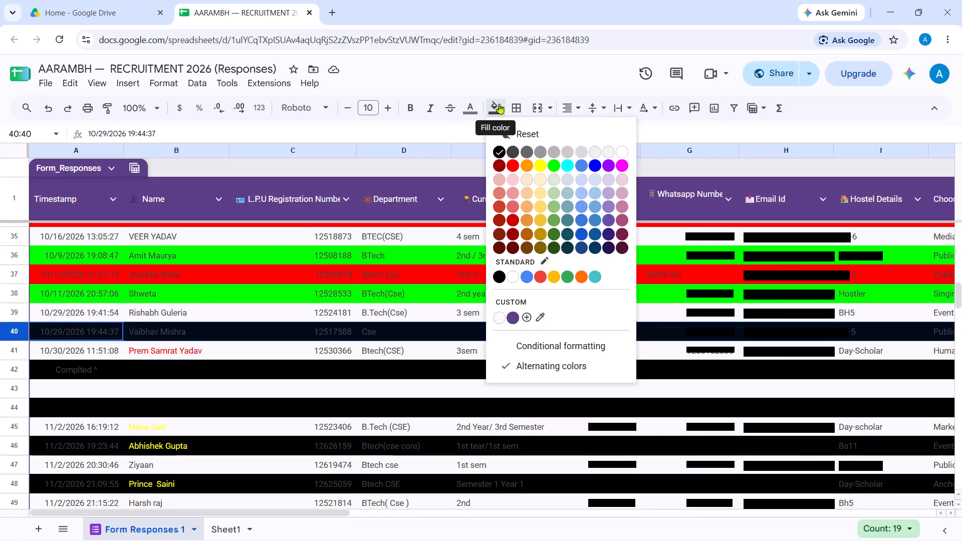
pyautogui.click(499, 319)
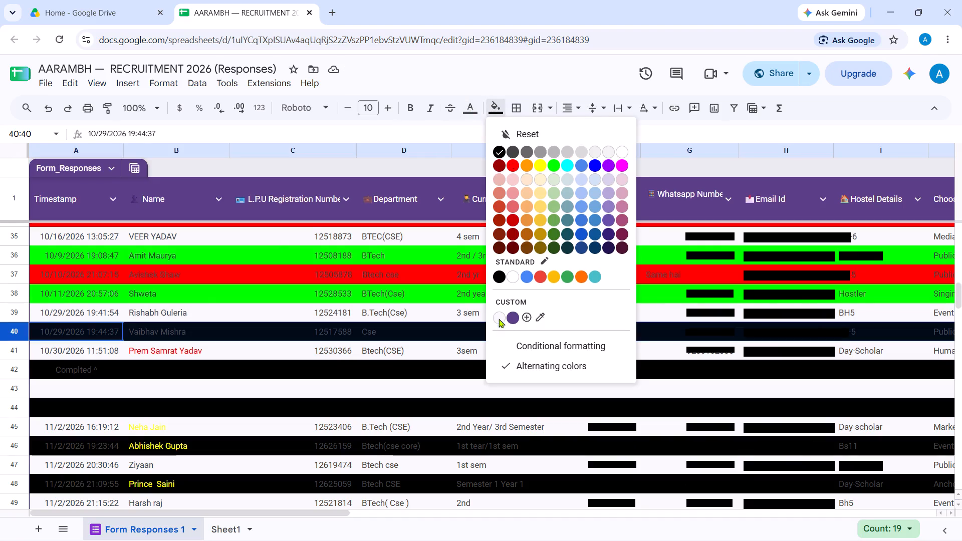
pyautogui.click(8, 370)
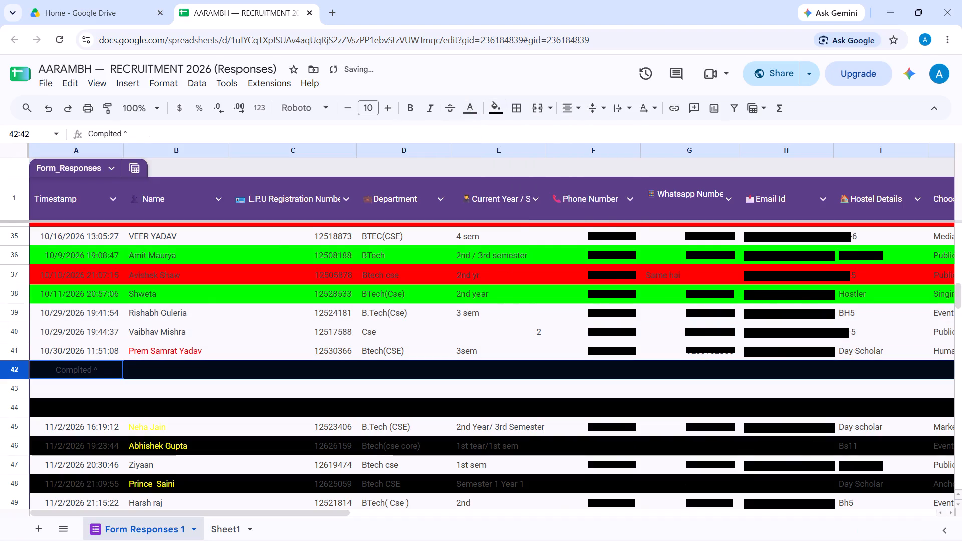
pyautogui.click(494, 108)
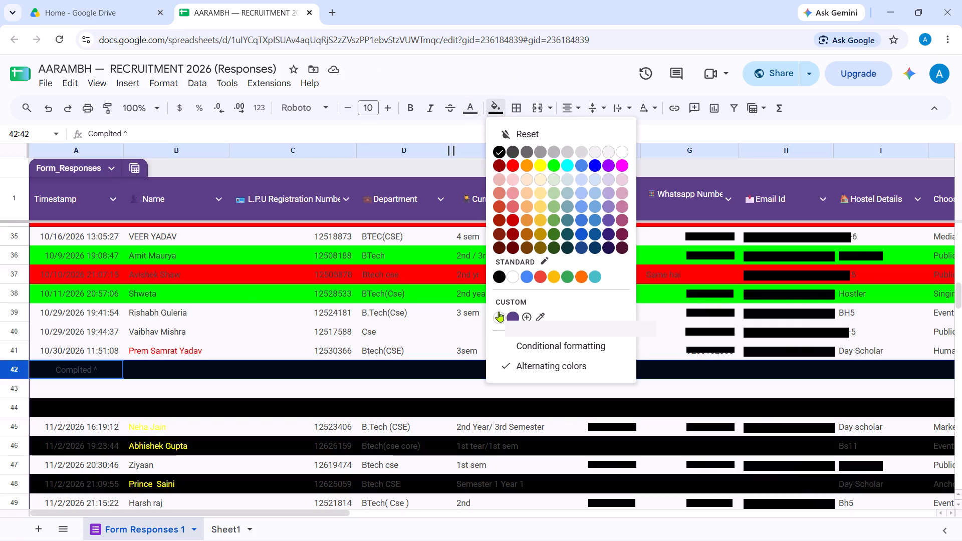
pyautogui.click(16, 370)
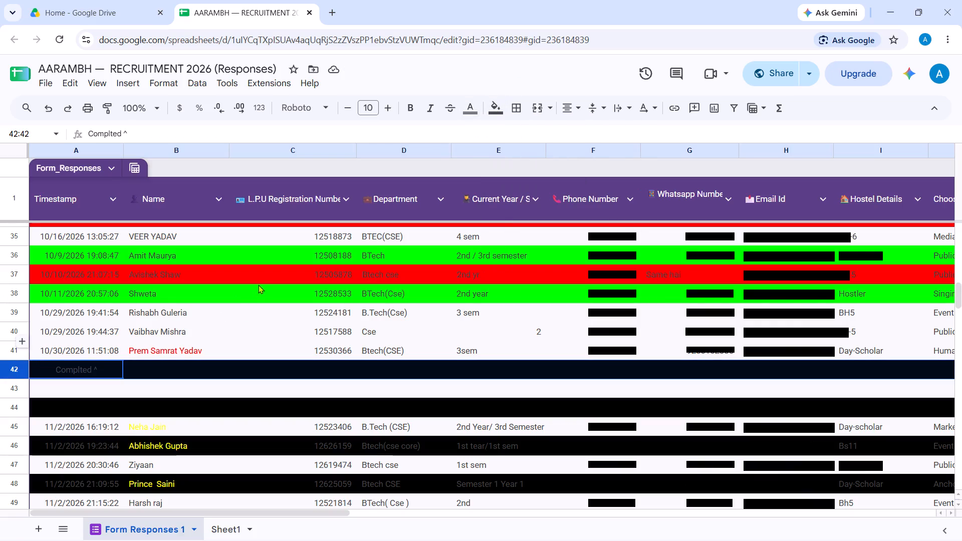
pyautogui.click(496, 113)
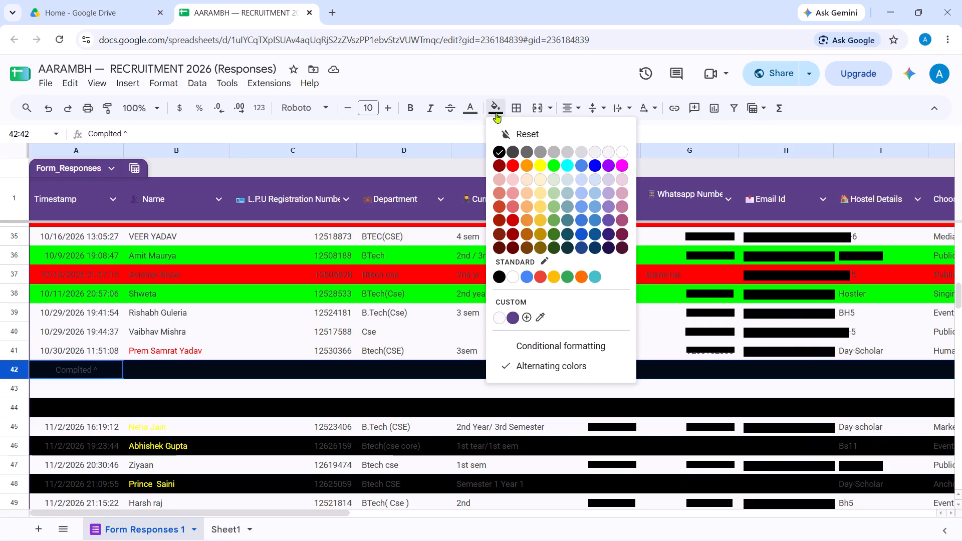
pyautogui.click(499, 317)
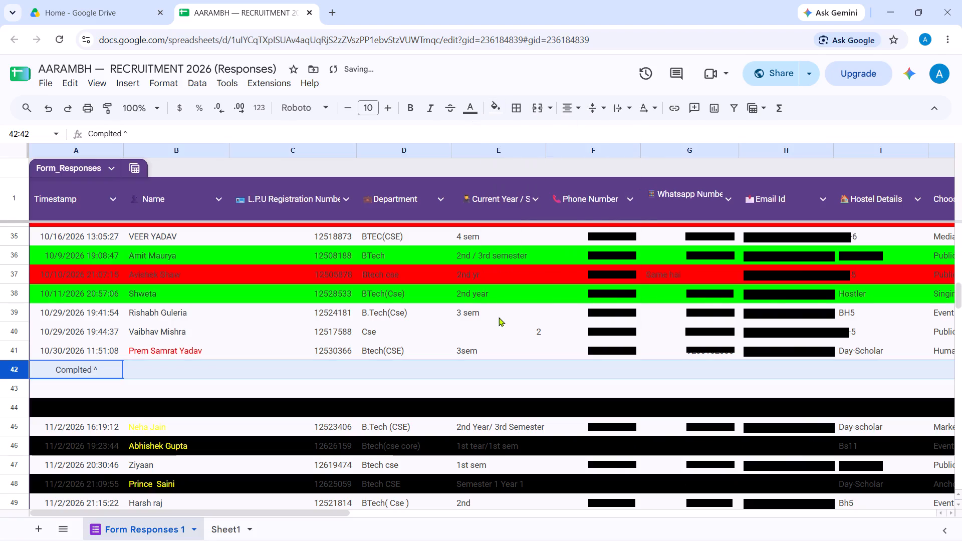
pyautogui.click(11, 410)
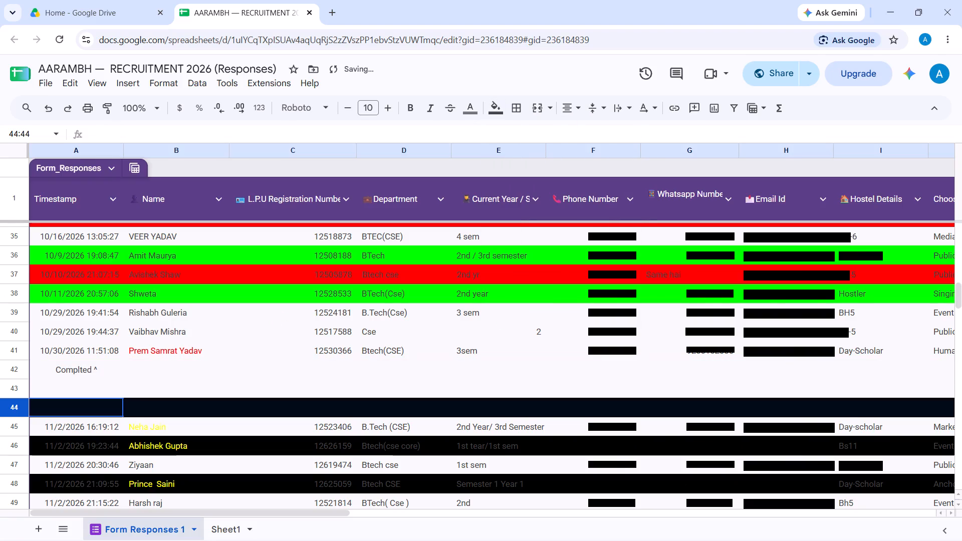
pyautogui.click(497, 111)
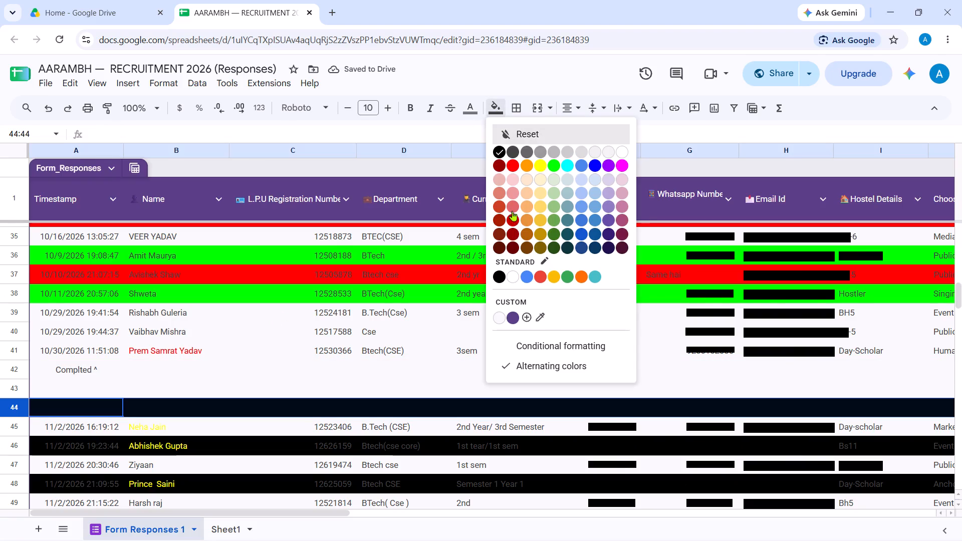
pyautogui.click(499, 315)
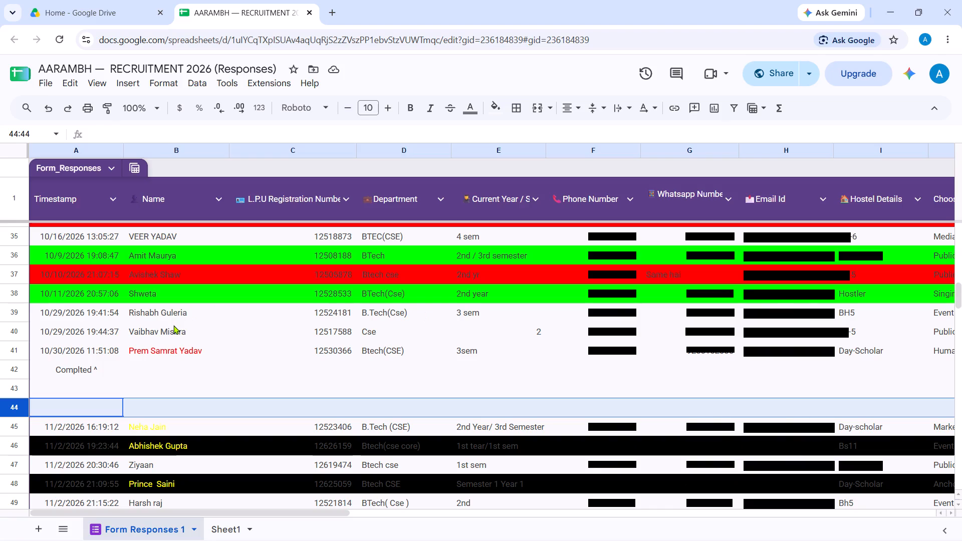
# Fill the black rows 80, 78 and 76 near the end of the table with the custom off-white colour.
pyautogui.scroll(-2, 173, 325)
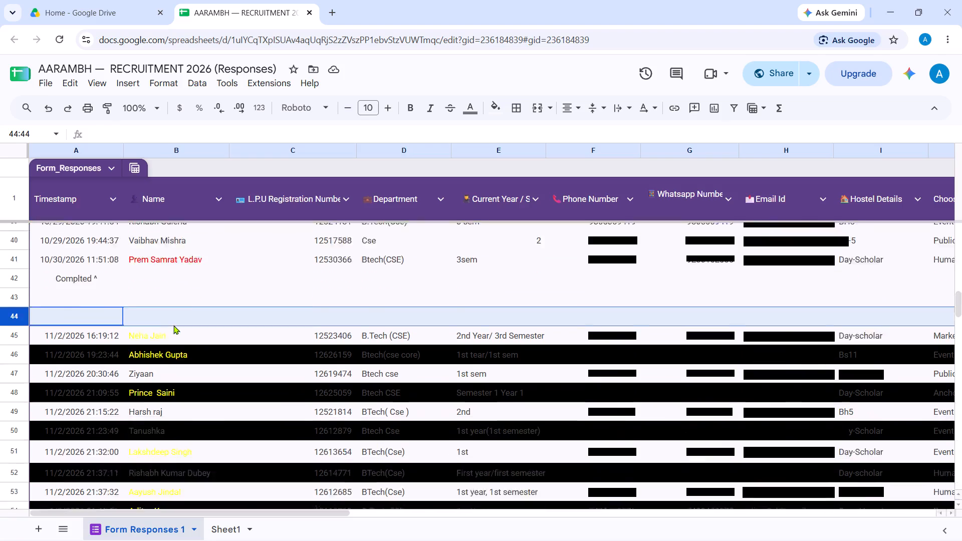
pyautogui.scroll(-3, 173, 325)
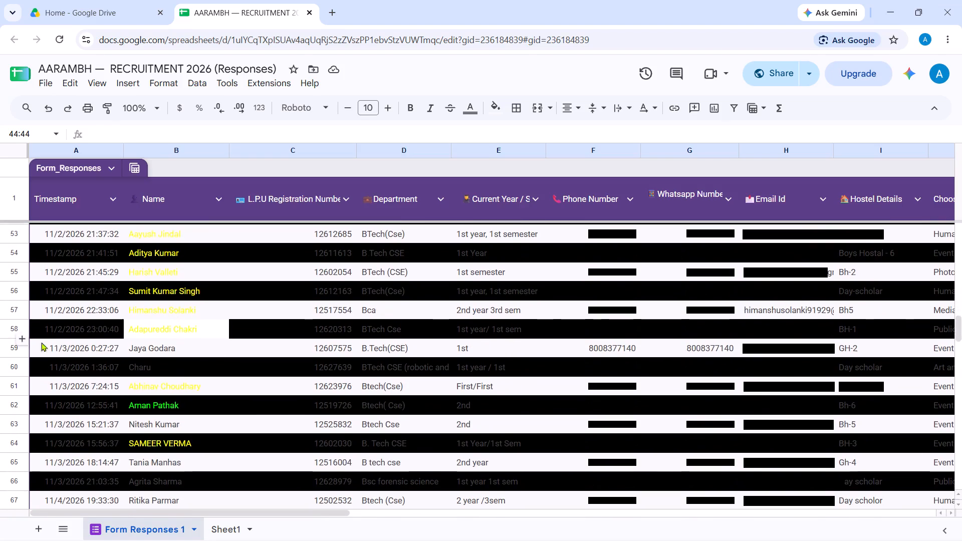
pyautogui.click(12, 328)
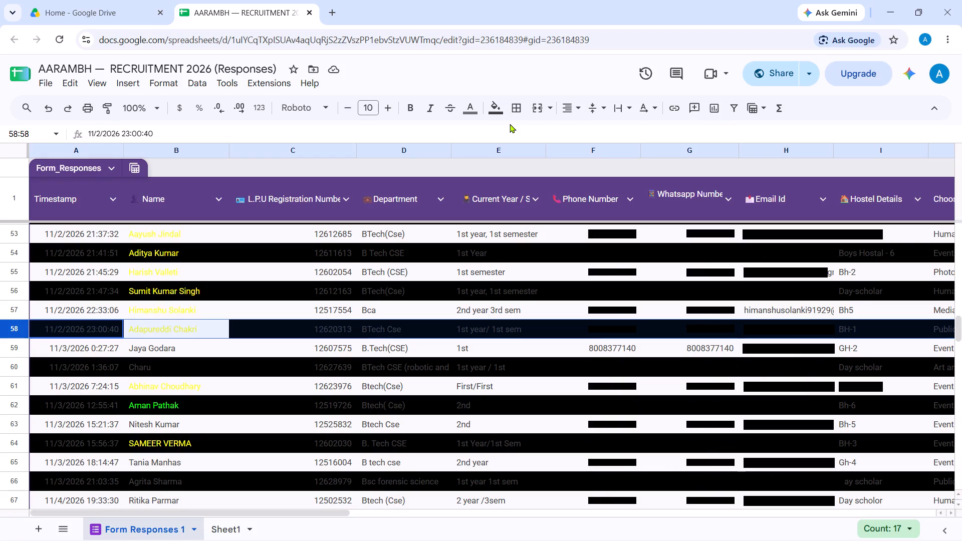
pyautogui.scroll(-4, 527, 209)
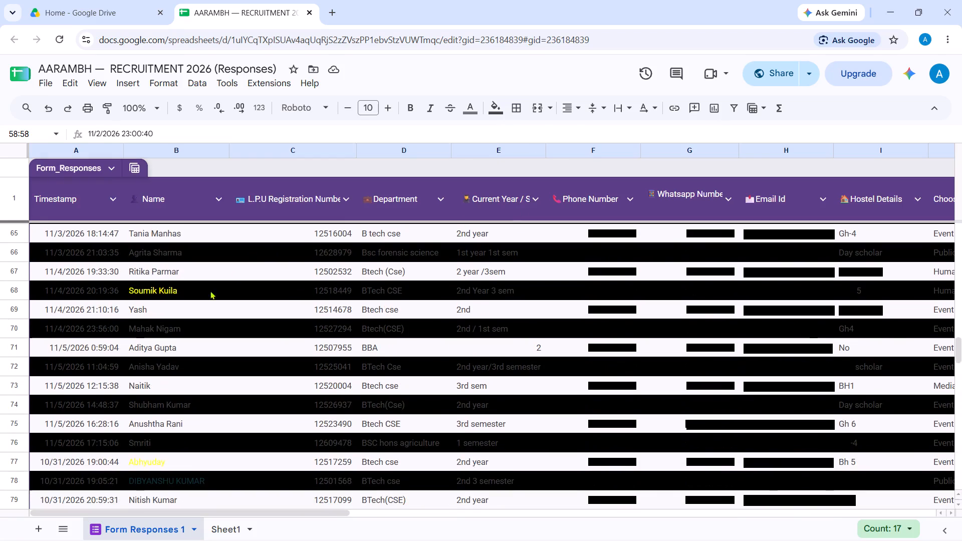
pyautogui.scroll(-3, 189, 319)
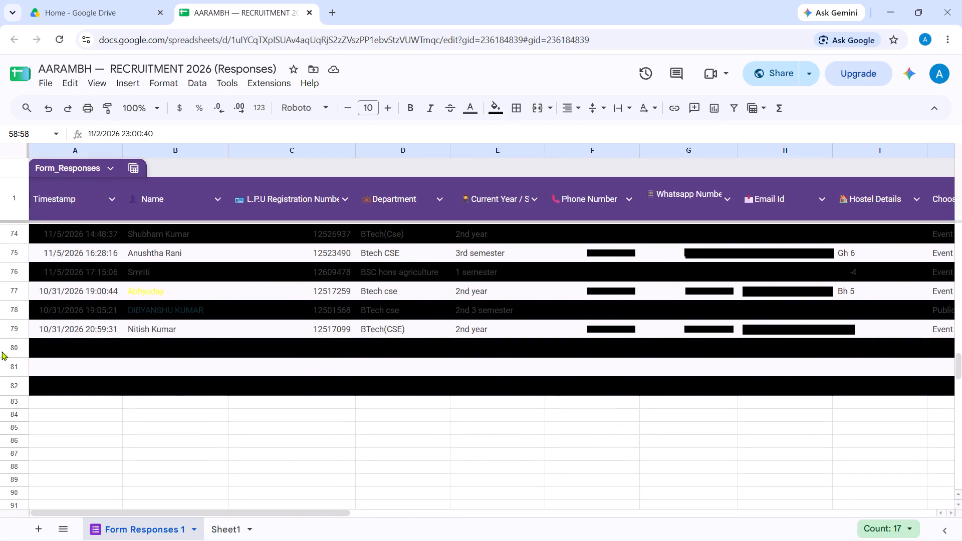
pyautogui.click(8, 345)
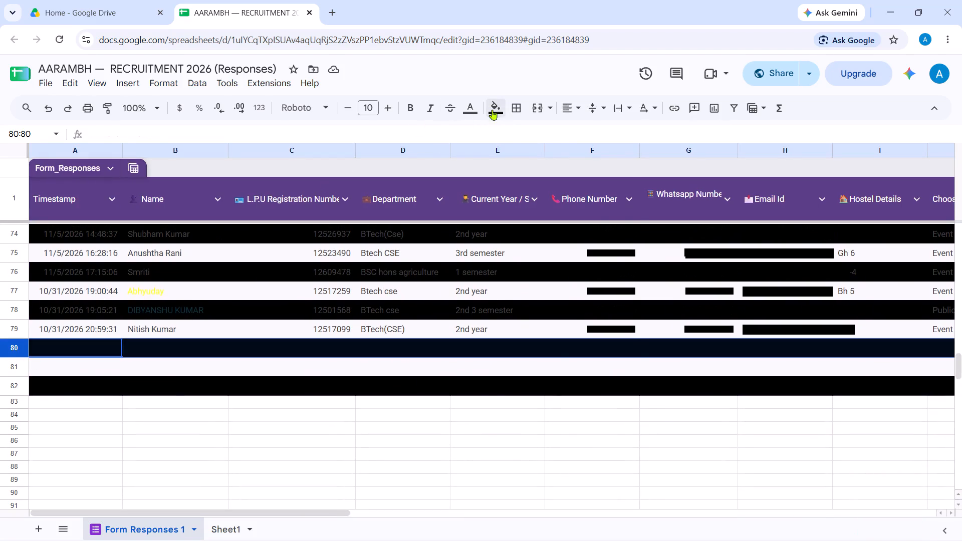
pyautogui.click(492, 110)
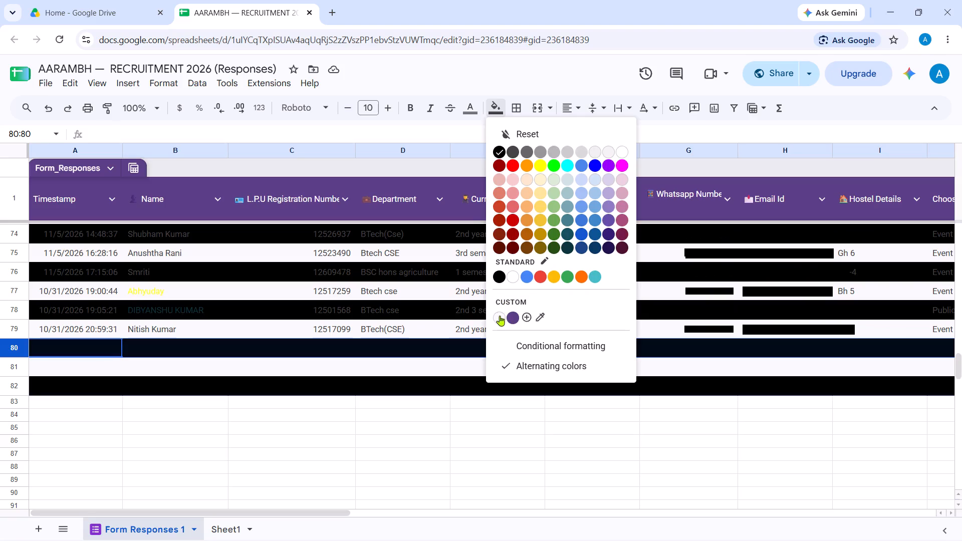
pyautogui.click(500, 318)
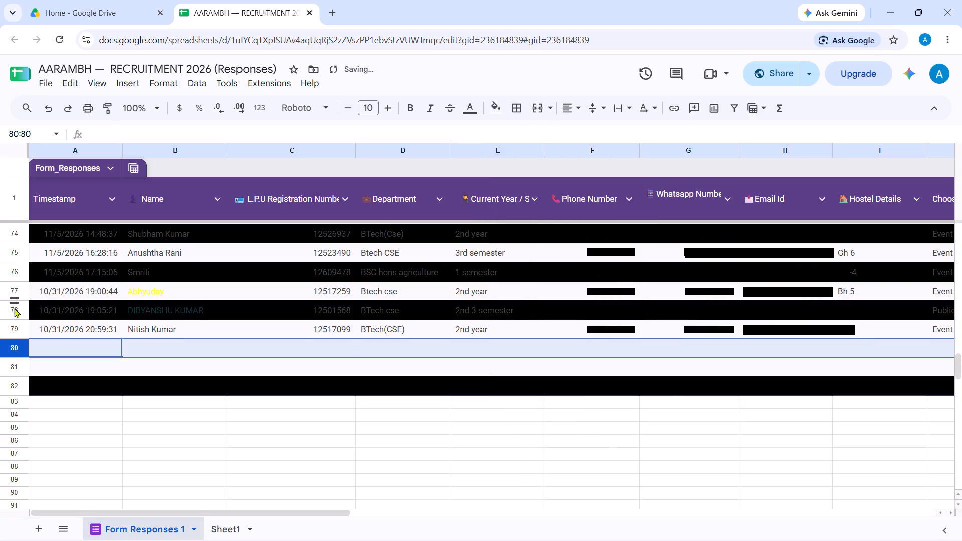
pyautogui.click(14, 308)
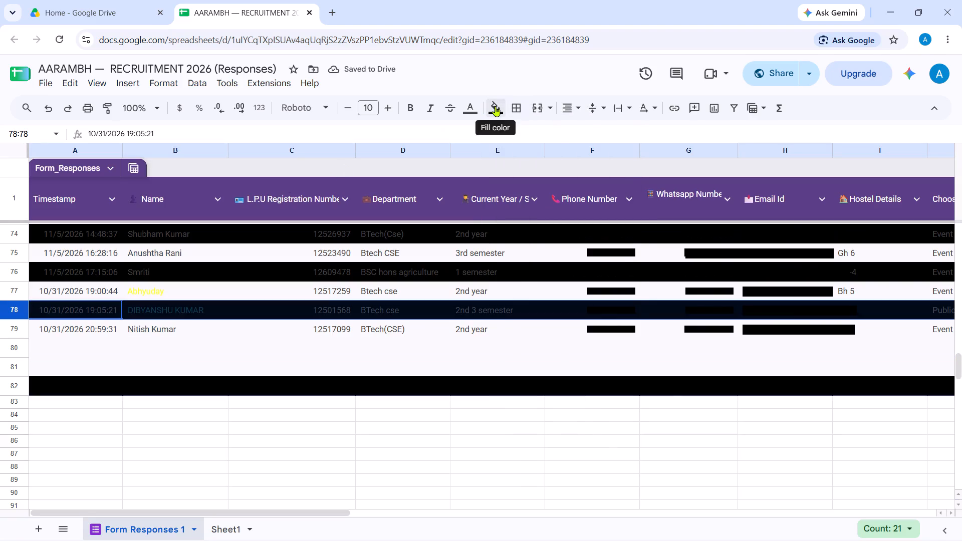
pyautogui.moveTo(495, 106); pyautogui.dragTo(500, 317)
pyautogui.click(500, 317)
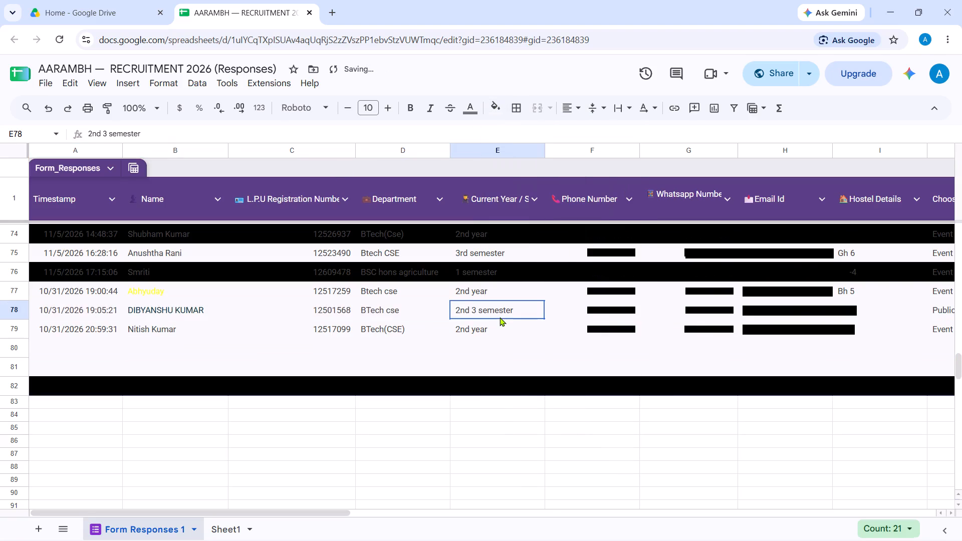
pyautogui.click(12, 269)
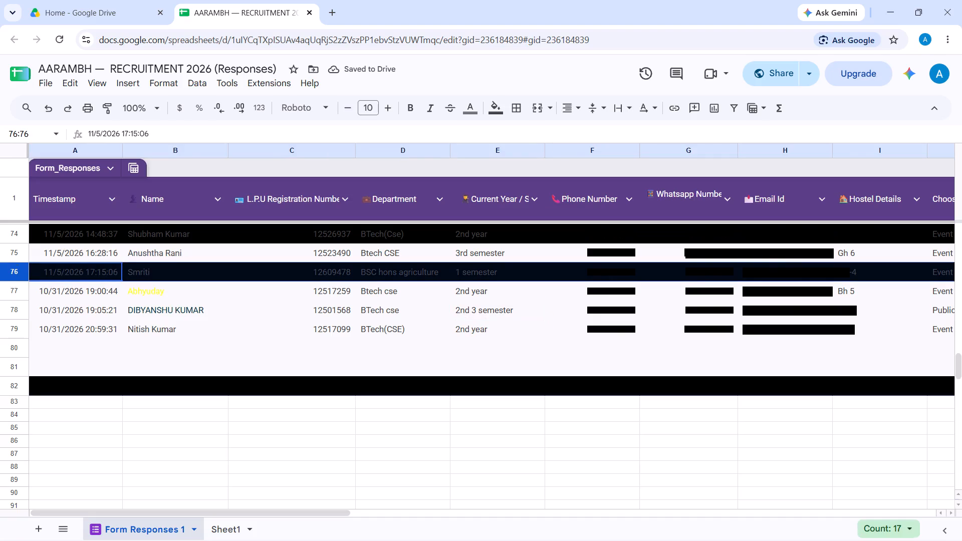
pyautogui.click(492, 107)
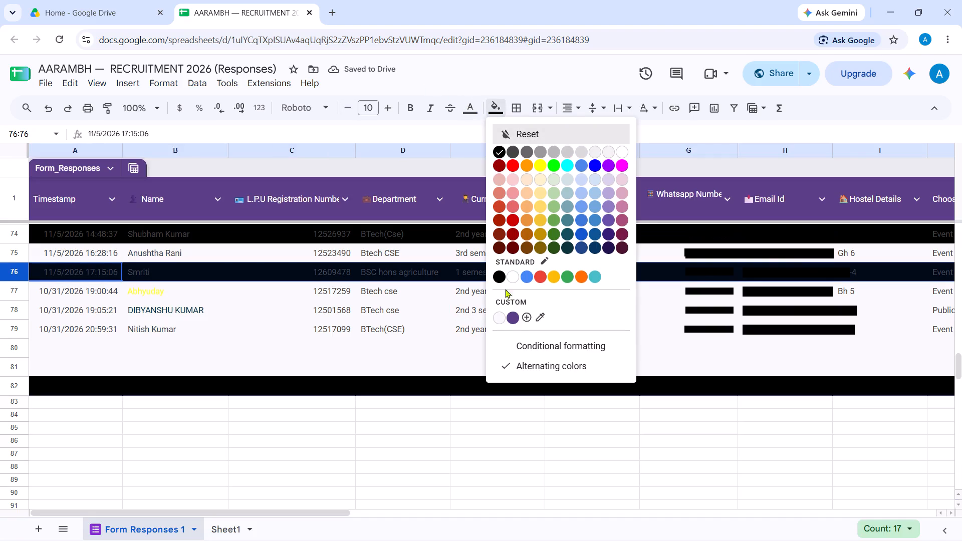
pyautogui.click(500, 319)
# Fill the whole block of rows 61 to 74 with the custom off-white colour in one go.
pyautogui.scroll(1, 260, 328)
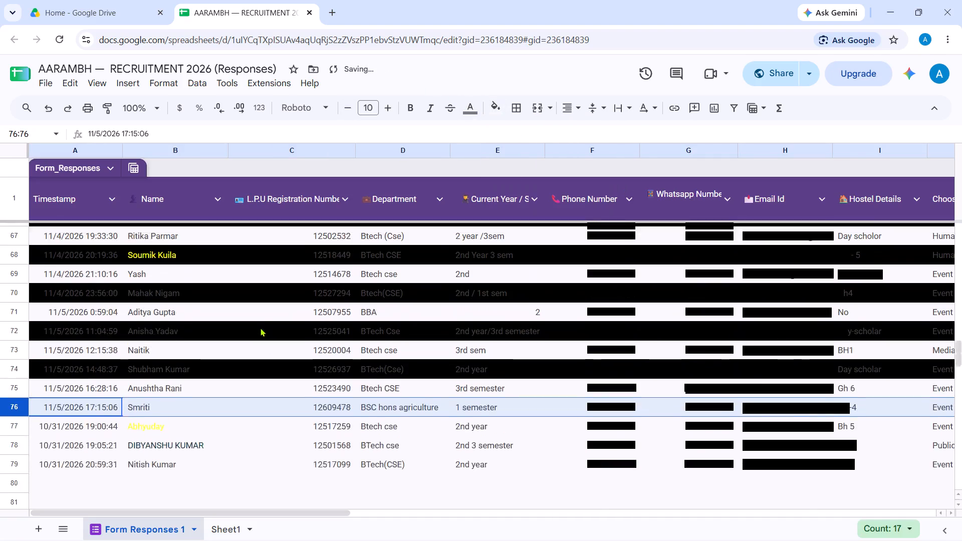
pyautogui.scroll(2, 260, 328)
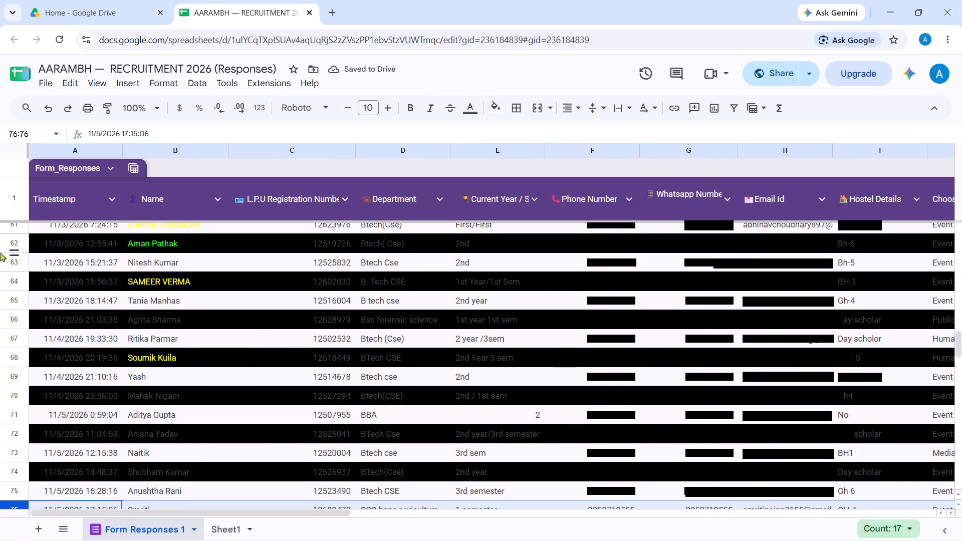
pyautogui.moveTo(11, 236); pyautogui.dragTo(12, 268)
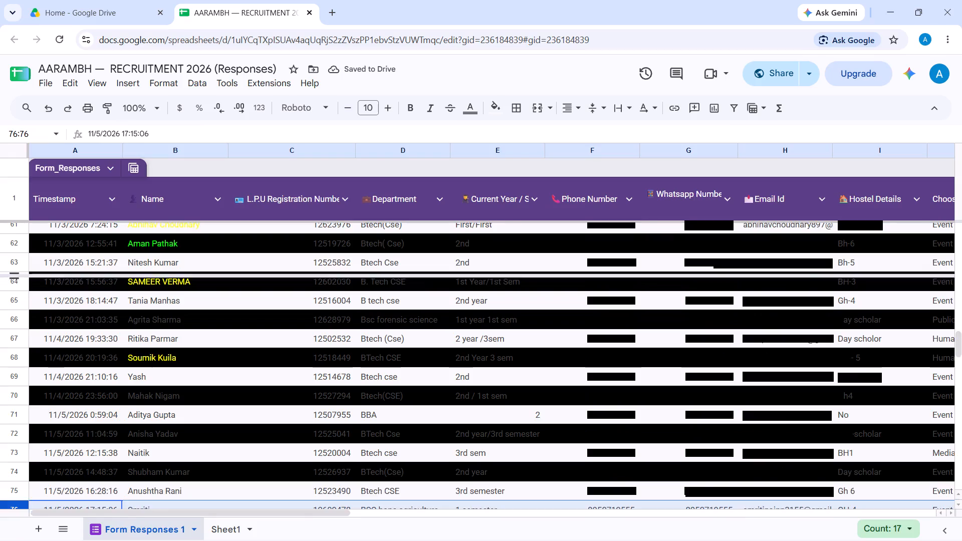
pyautogui.moveTo(12, 268); pyautogui.dragTo(13, 259)
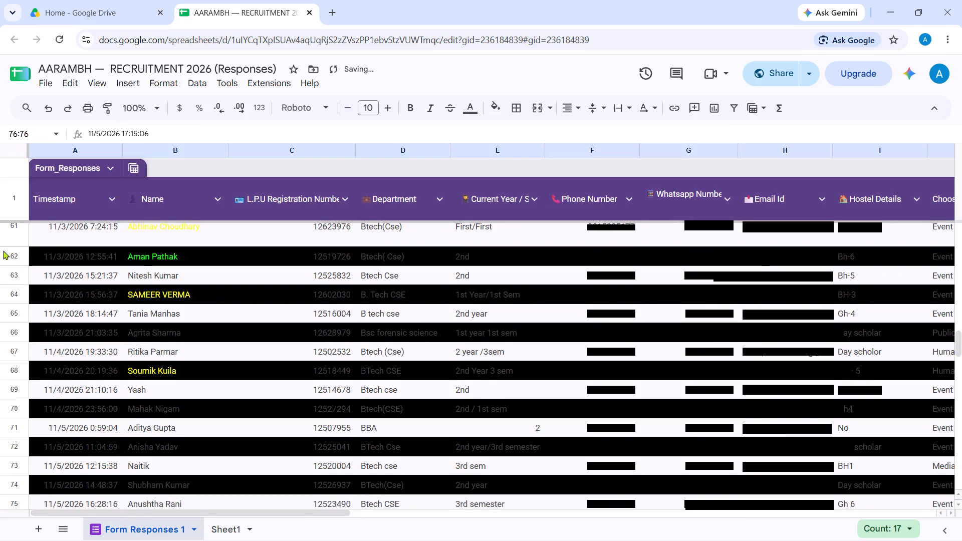
pyautogui.moveTo(4, 244); pyautogui.dragTo(16, 481)
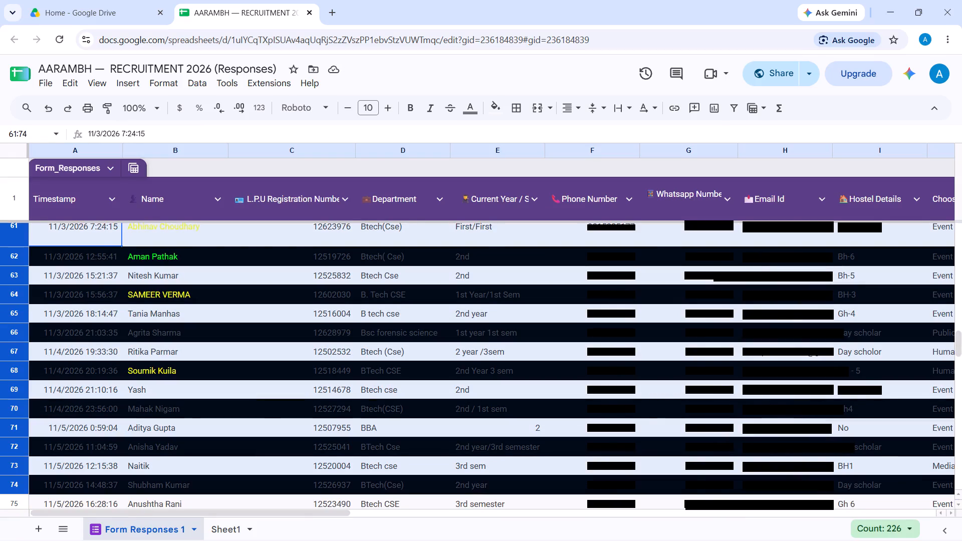
pyautogui.moveTo(16, 481); pyautogui.dragTo(17, 482)
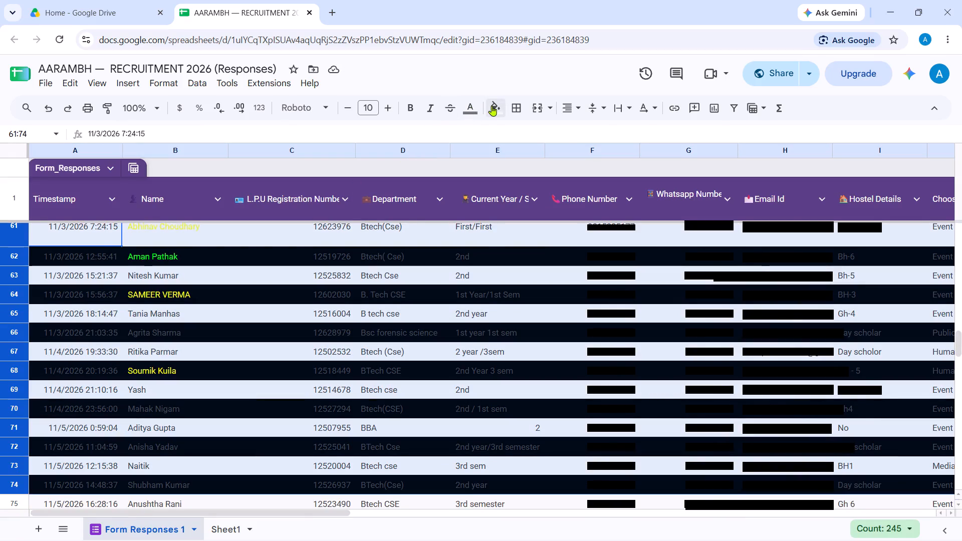
pyautogui.click(492, 106)
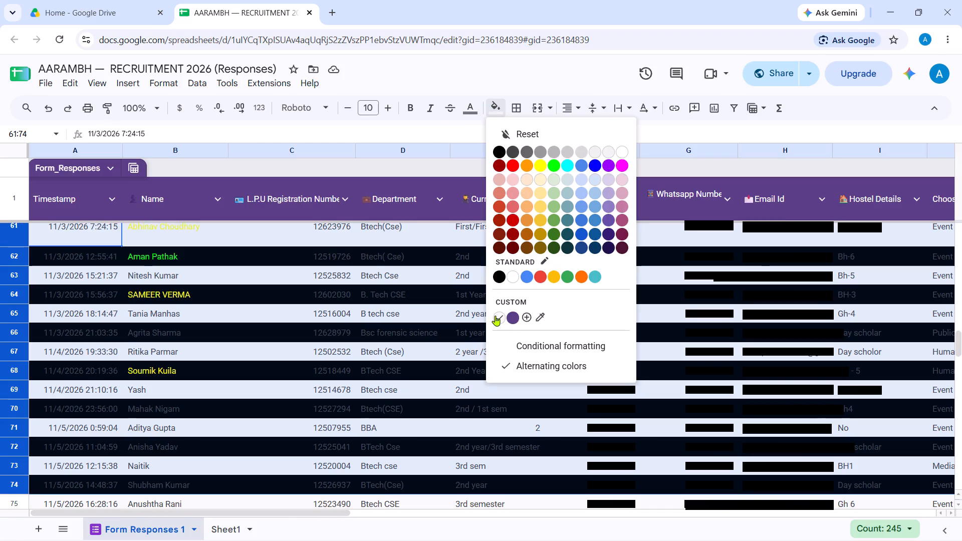
pyautogui.click(495, 316)
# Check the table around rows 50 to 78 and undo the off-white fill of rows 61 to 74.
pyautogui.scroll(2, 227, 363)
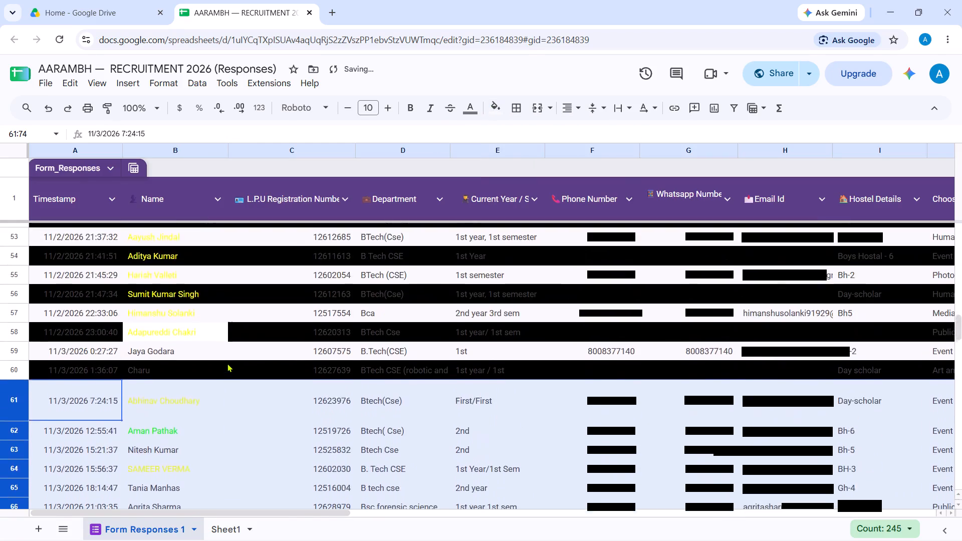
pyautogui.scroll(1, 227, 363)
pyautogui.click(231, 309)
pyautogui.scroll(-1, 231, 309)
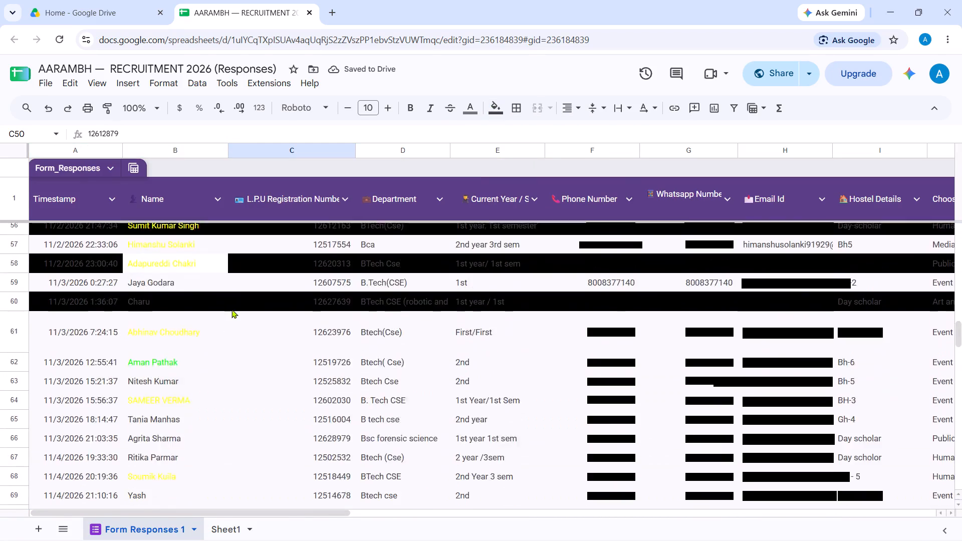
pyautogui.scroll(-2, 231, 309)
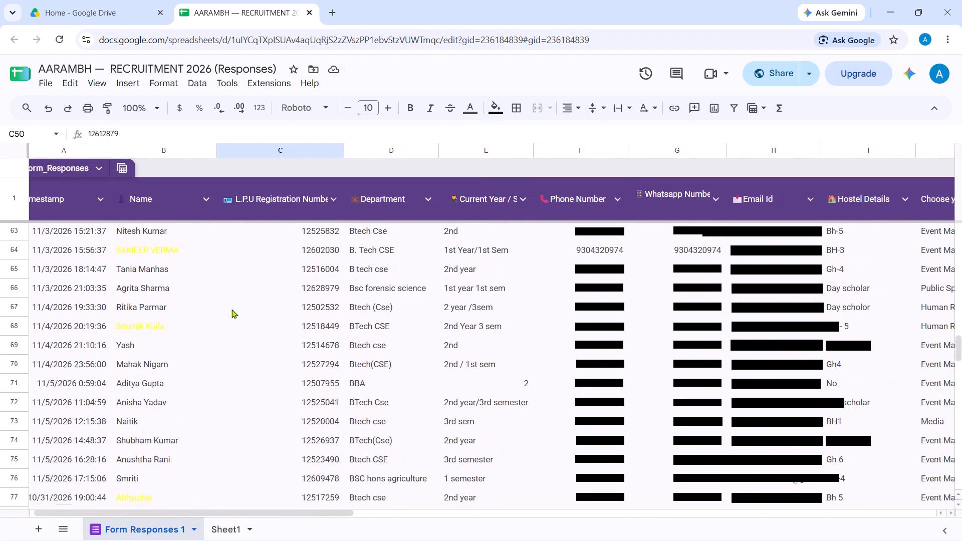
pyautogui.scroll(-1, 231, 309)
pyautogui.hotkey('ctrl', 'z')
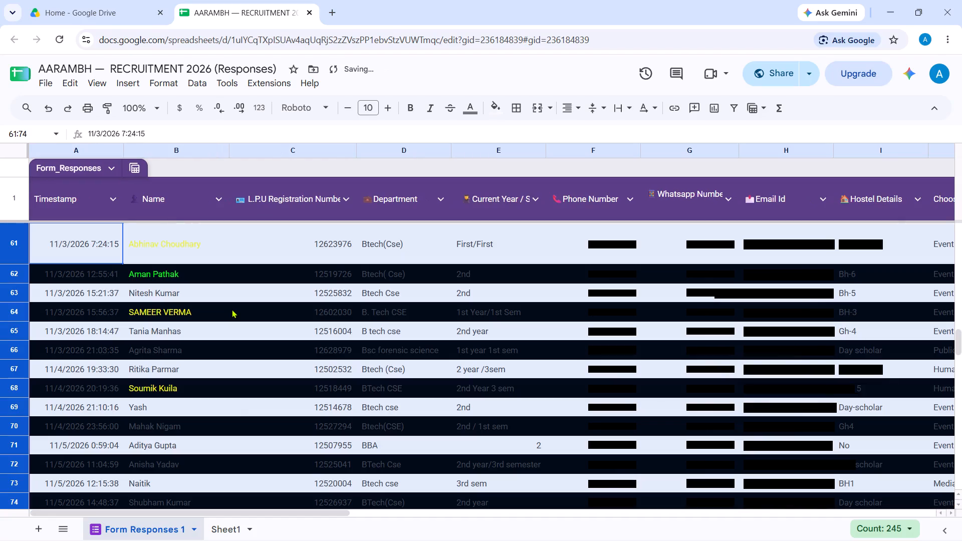
# Examine the table from row 38 down to row 82 for rows that still have a black background.
pyautogui.scroll(-3, 163, 364)
pyautogui.scroll(1, 163, 364)
pyautogui.hscroll(1, 163, 364)
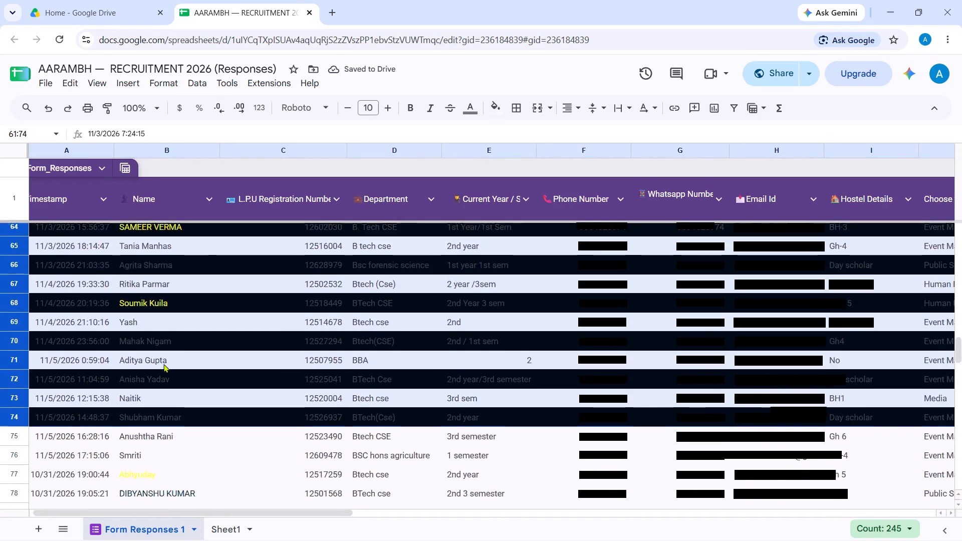
pyautogui.hscroll(1, 163, 364)
pyautogui.click(188, 452)
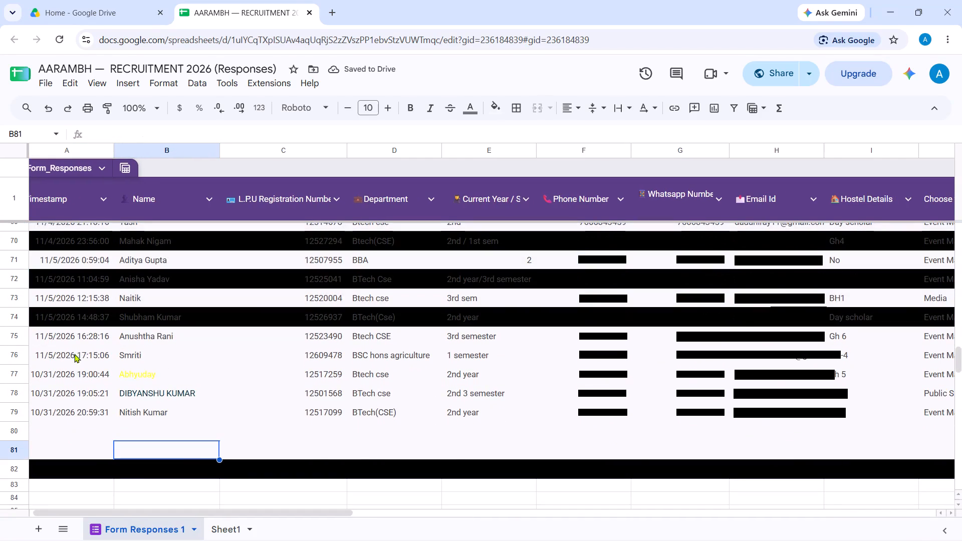
pyautogui.scroll(4, 121, 349)
pyautogui.scroll(-1, 121, 349)
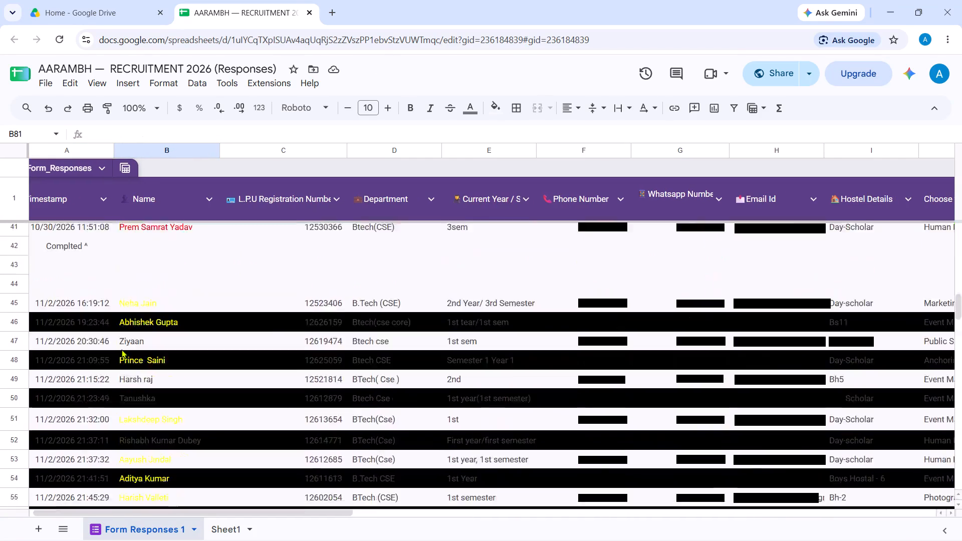
pyautogui.scroll(-5, 121, 349)
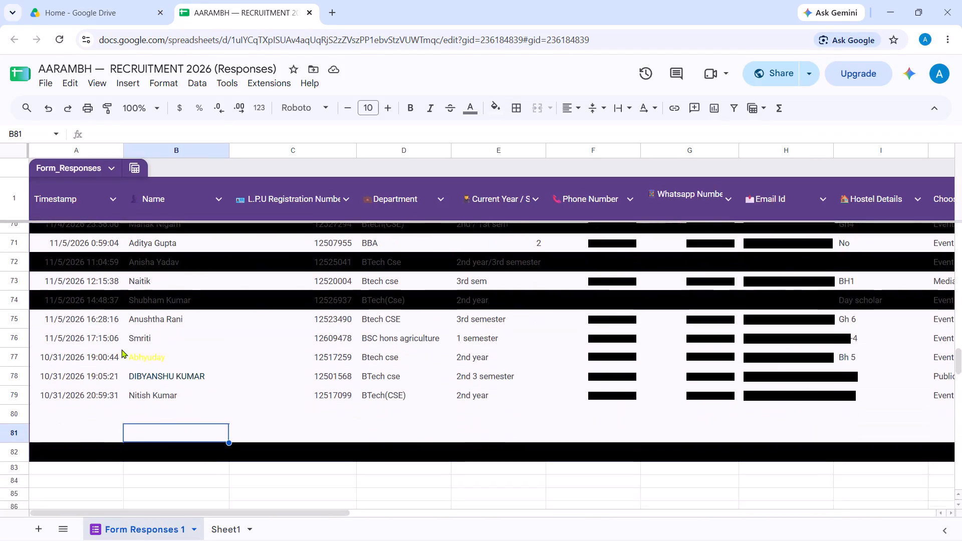
pyautogui.scroll(-1, 121, 349)
pyautogui.click(149, 337)
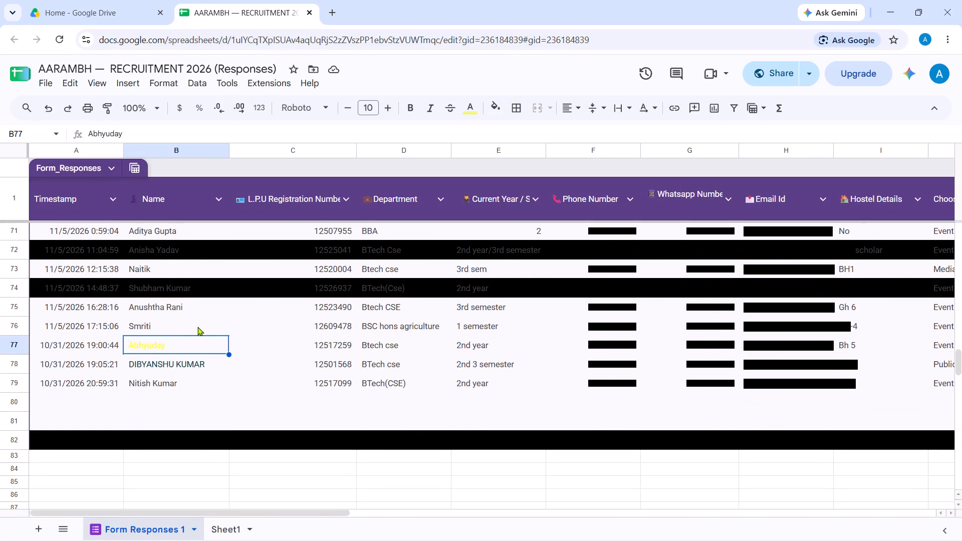
pyautogui.scroll(5, 197, 327)
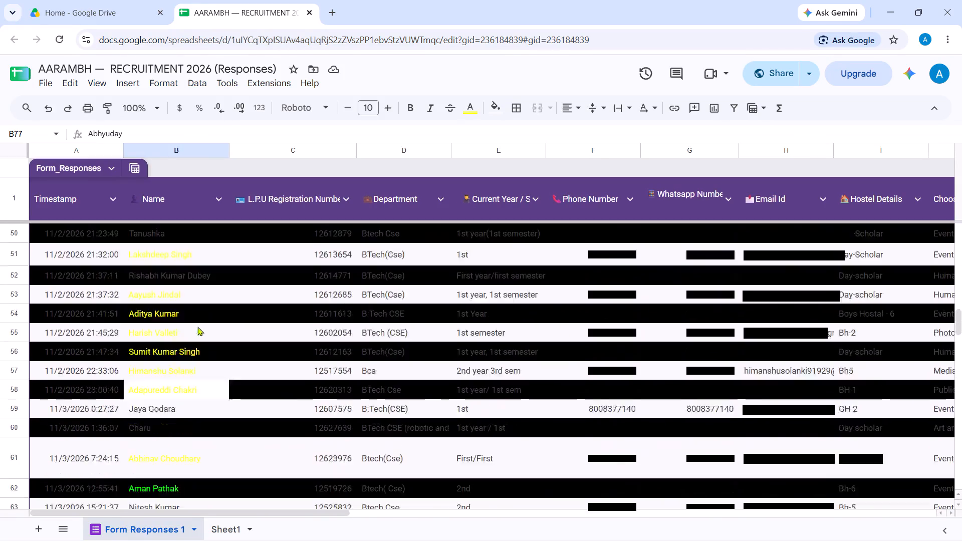
pyautogui.scroll(2, 197, 327)
pyautogui.scroll(-1, 197, 327)
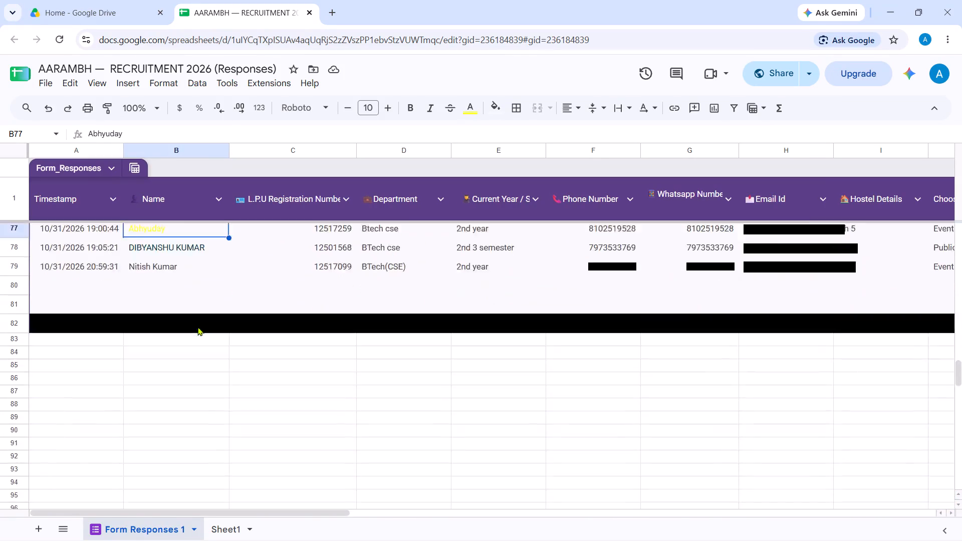
pyautogui.scroll(-1, 197, 327)
pyautogui.scroll(4, 197, 327)
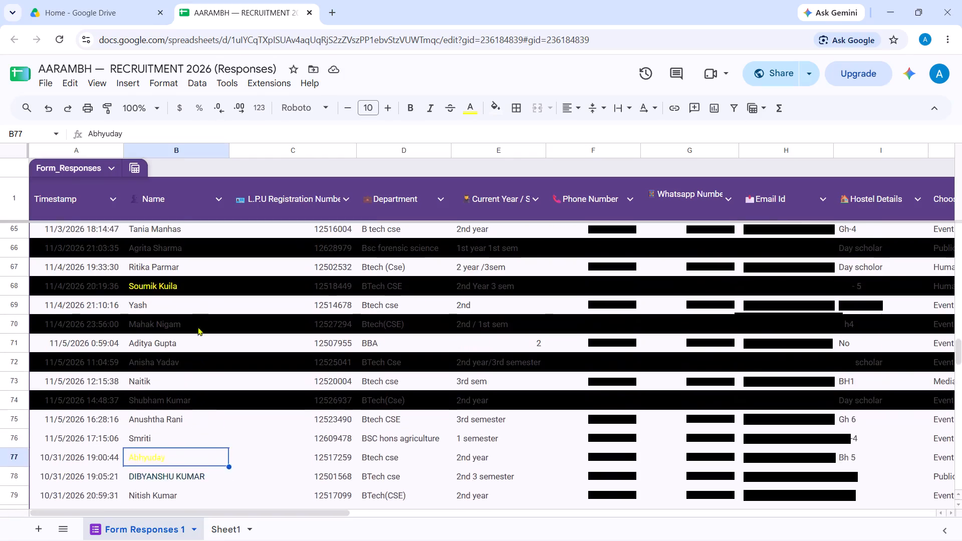
pyautogui.scroll(1, 197, 327)
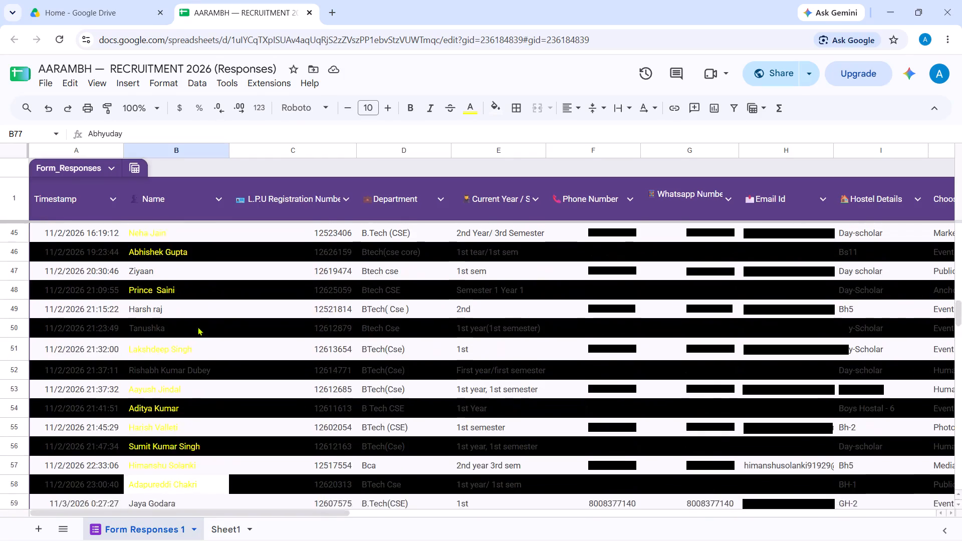
pyautogui.scroll(1, 197, 327)
pyautogui.scroll(-4, 197, 327)
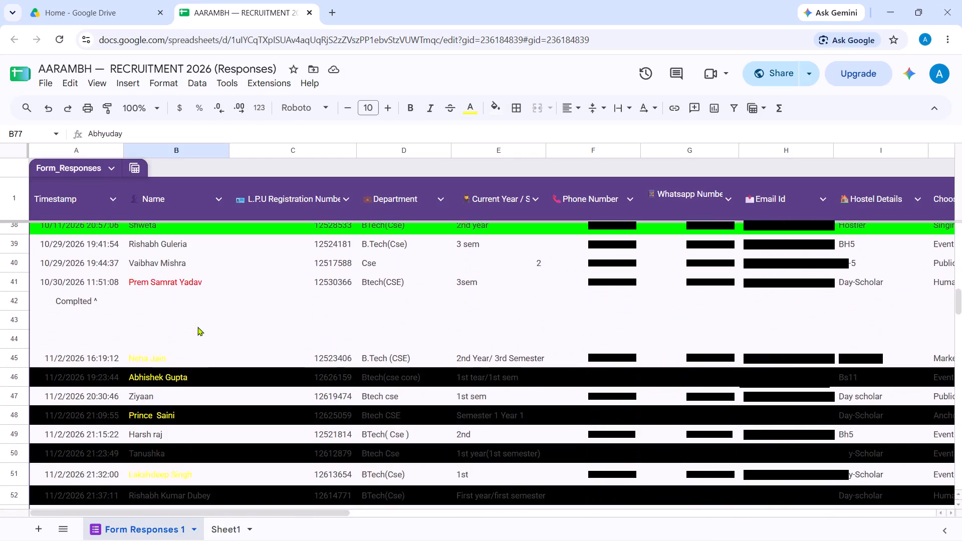
# Fill the whole block of rows 46 to 82 with the custom off-white colour in one go.
pyautogui.scroll(-2, 197, 327)
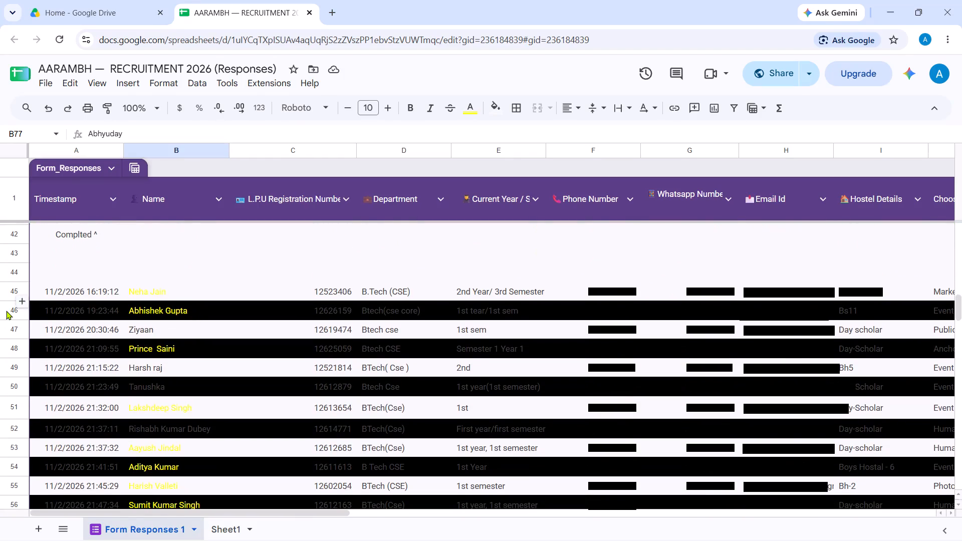
pyautogui.moveTo(6, 311); pyautogui.dragTo(4, 402)
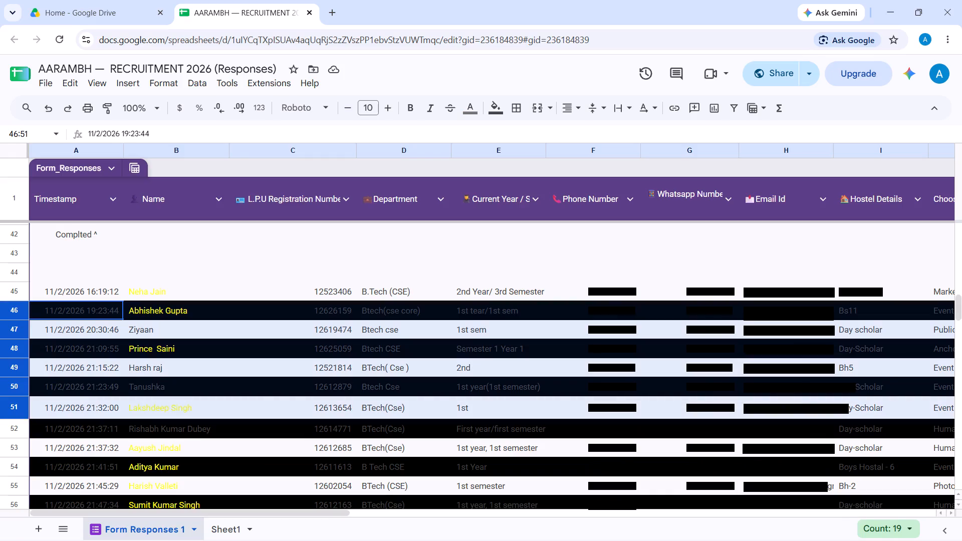
pyautogui.moveTo(4, 402); pyautogui.dragTo(3, 540)
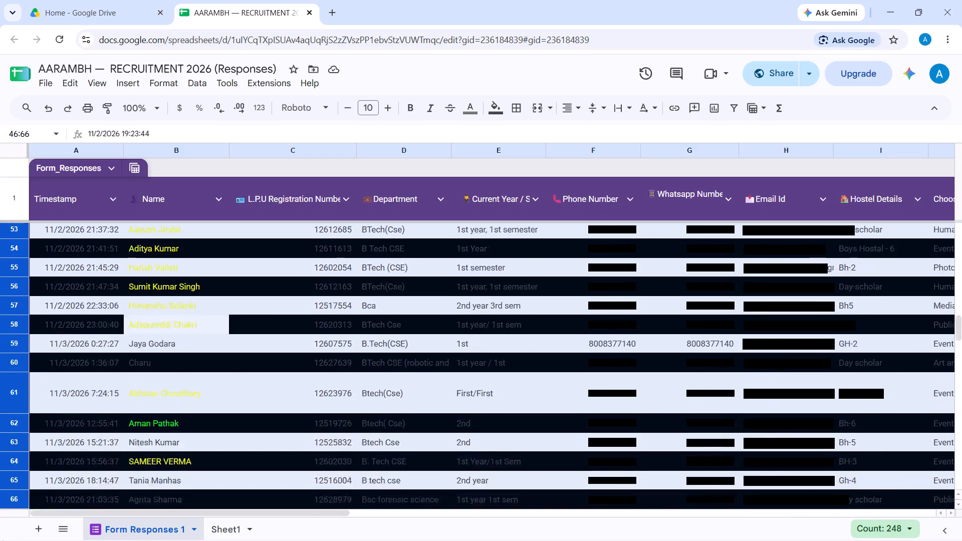
pyautogui.moveTo(3, 540); pyautogui.dragTo(1, 467)
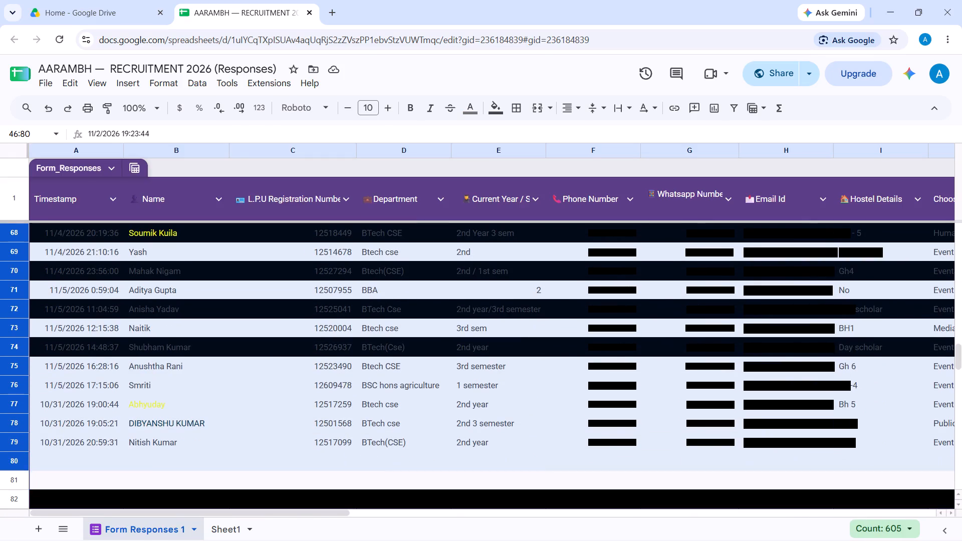
pyautogui.moveTo(1, 467); pyautogui.dragTo(3, 494)
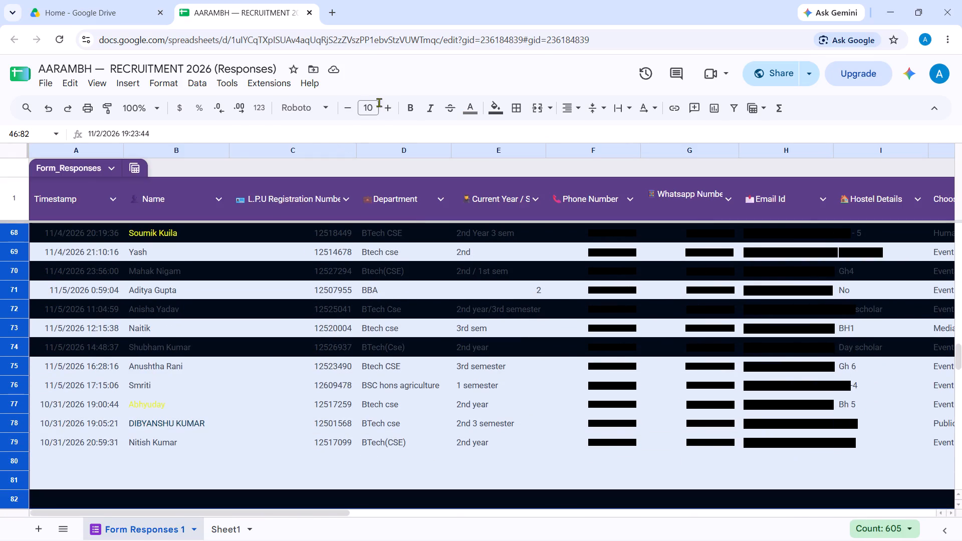
pyautogui.click(497, 104)
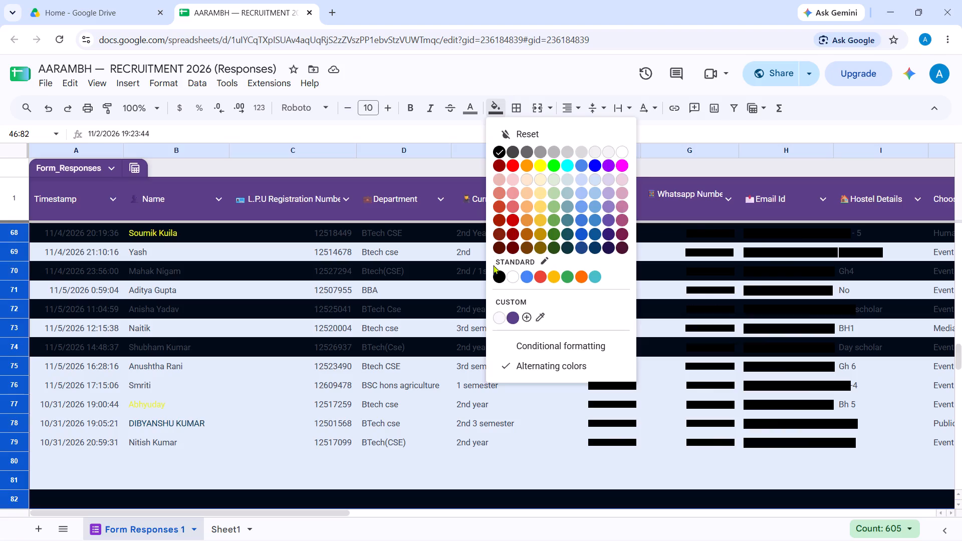
pyautogui.click(496, 318)
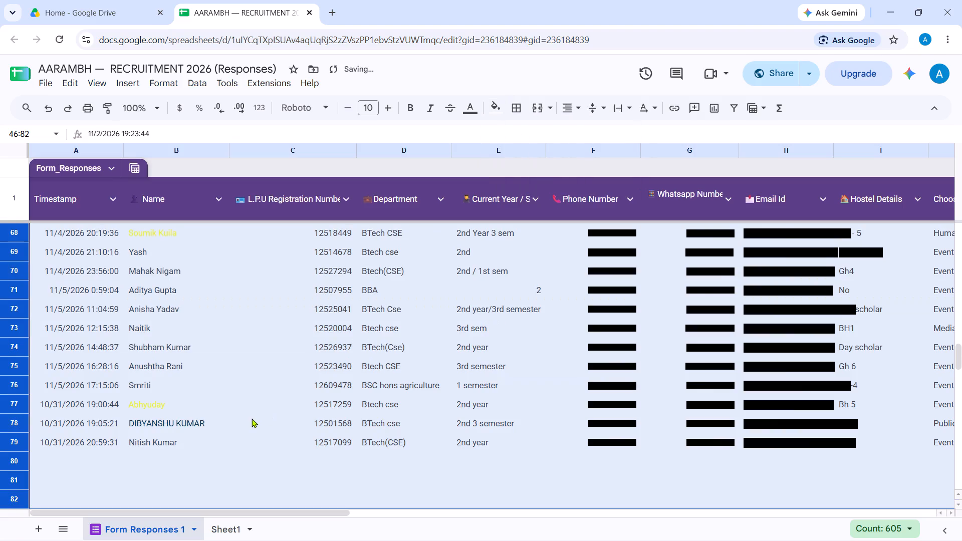
pyautogui.click(314, 406)
# Delete the empty row 43 directly below the "Complted ^" row.
pyautogui.scroll(1, 185, 402)
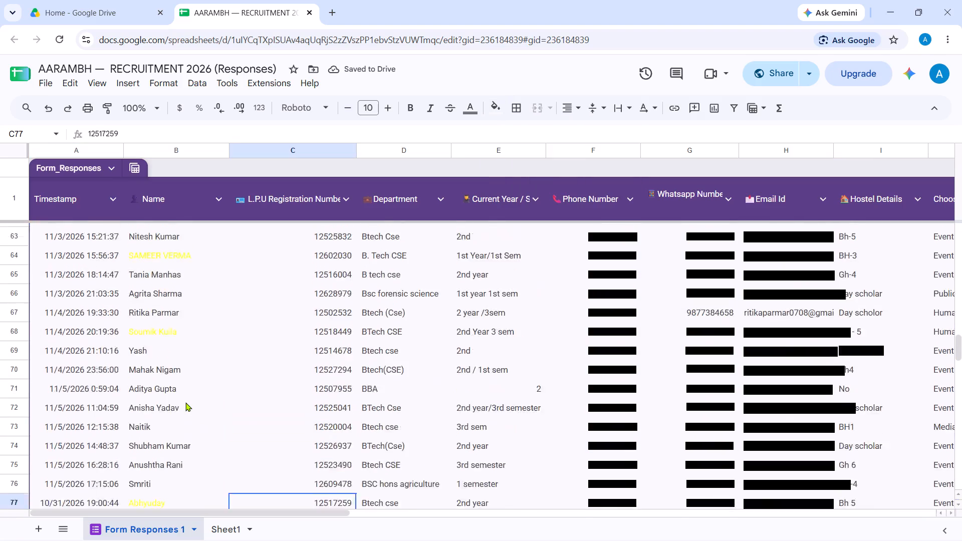
pyautogui.scroll(4, 185, 402)
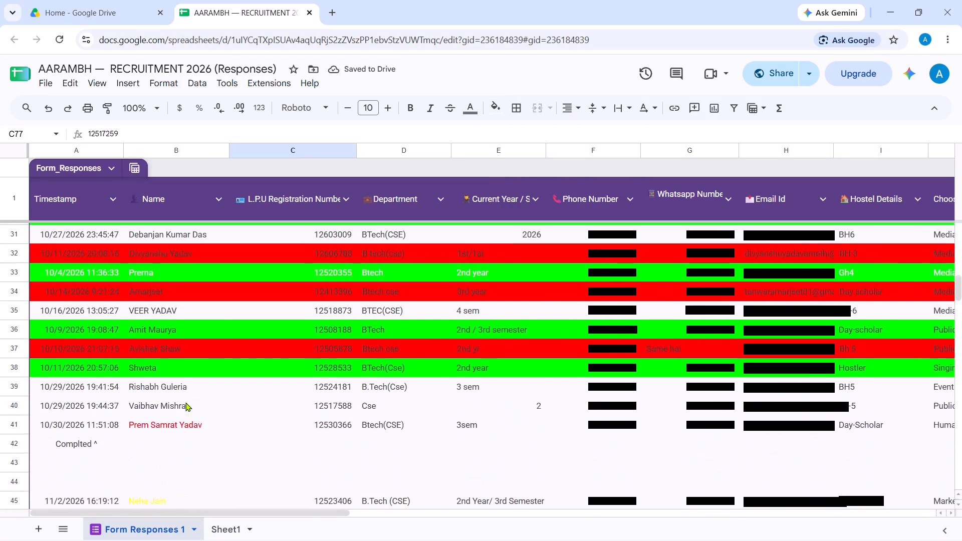
pyautogui.scroll(1, 185, 402)
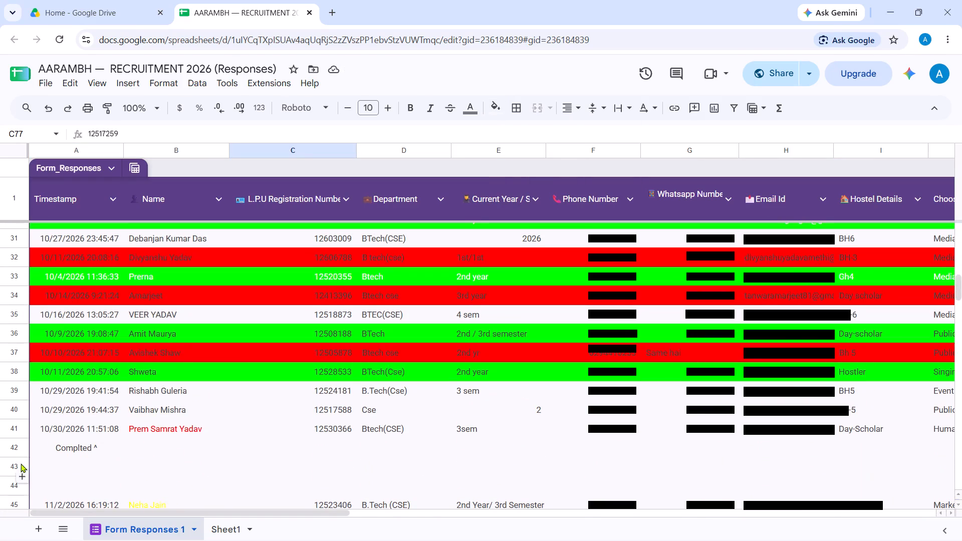
pyautogui.click(21, 463)
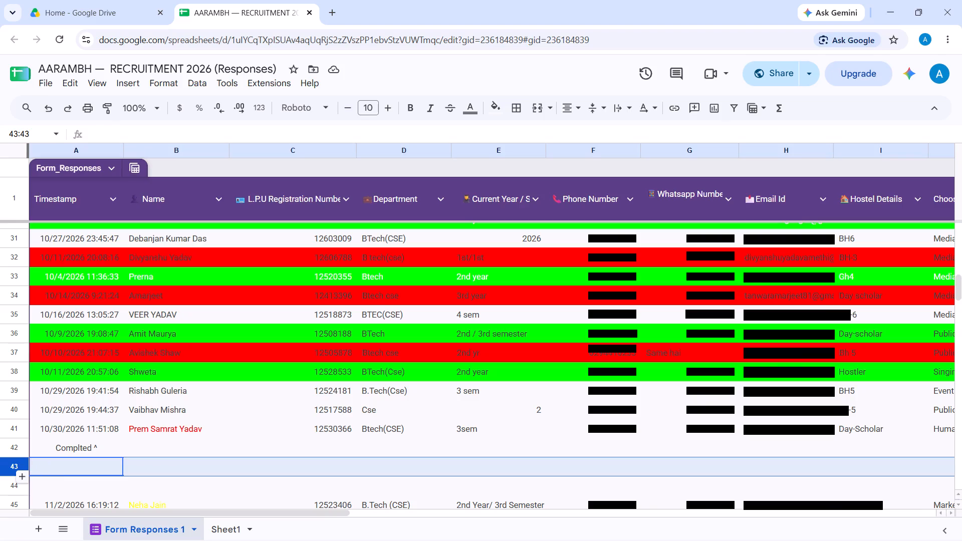
pyautogui.rightClick(15, 473)
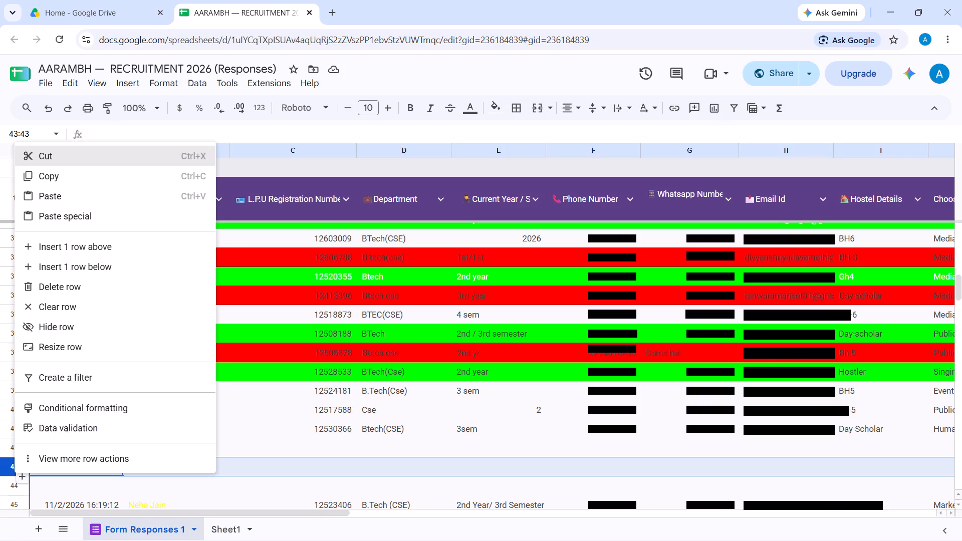
pyautogui.click(76, 284)
# Reduce the height of the overly tall row 60 to about that of its neighbouring rows.
pyautogui.scroll(-1, 19, 447)
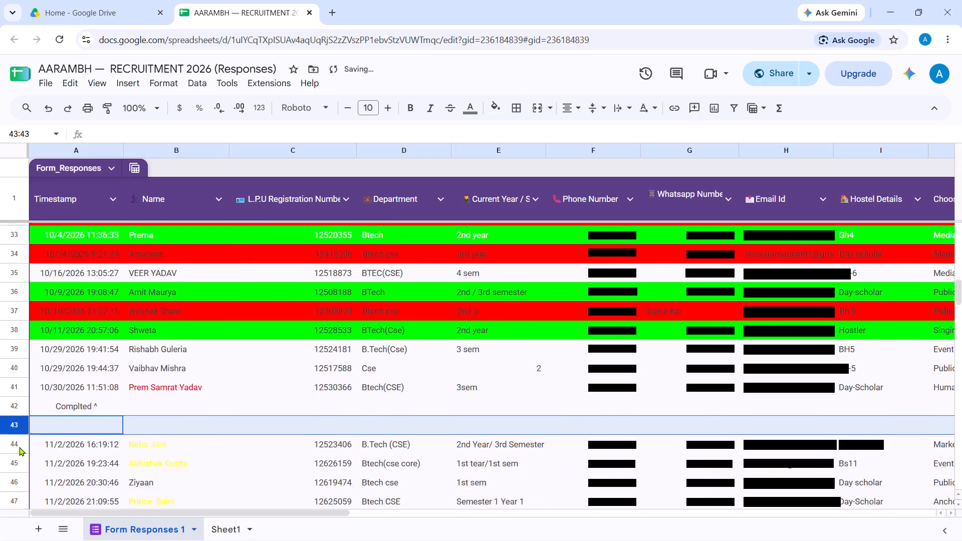
pyautogui.scroll(-4, 19, 447)
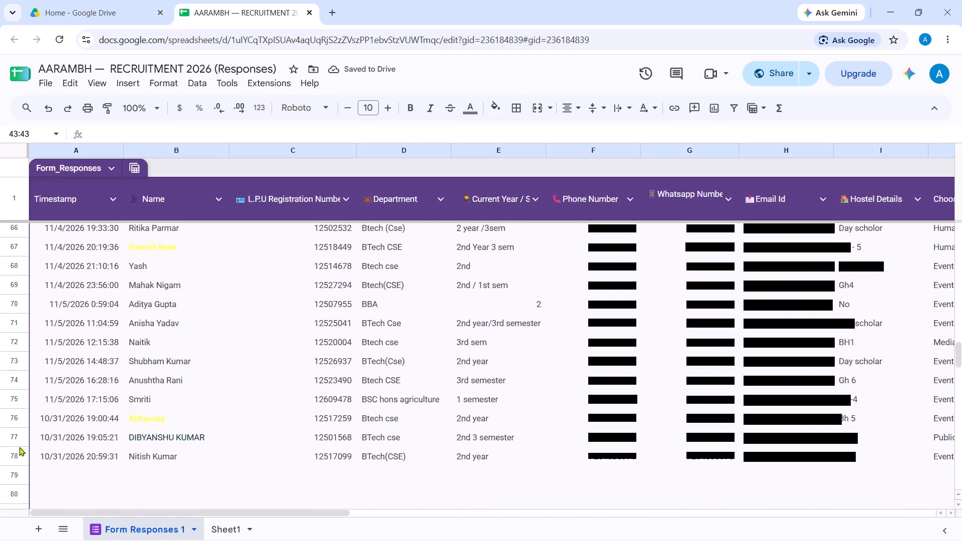
pyautogui.scroll(-2, 19, 447)
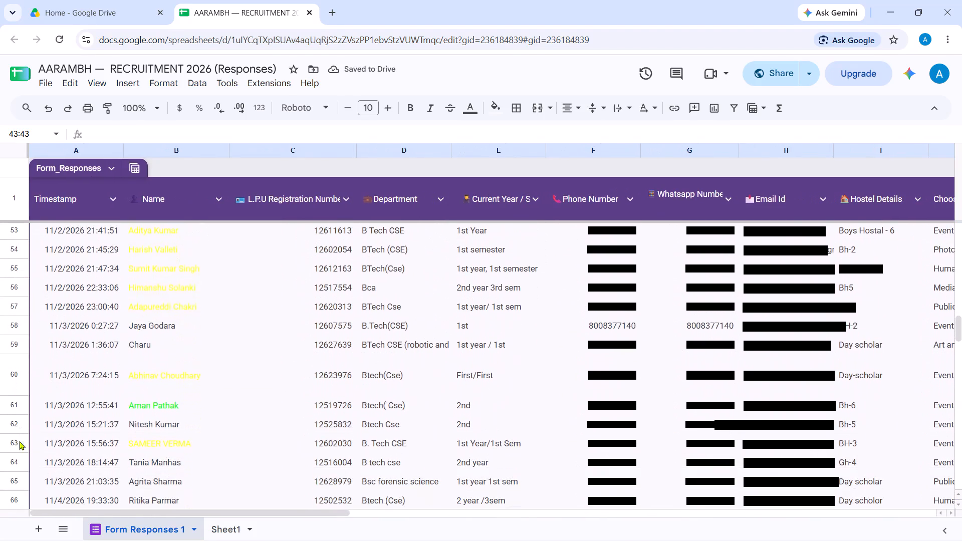
pyautogui.moveTo(15, 394); pyautogui.dragTo(15, 381)
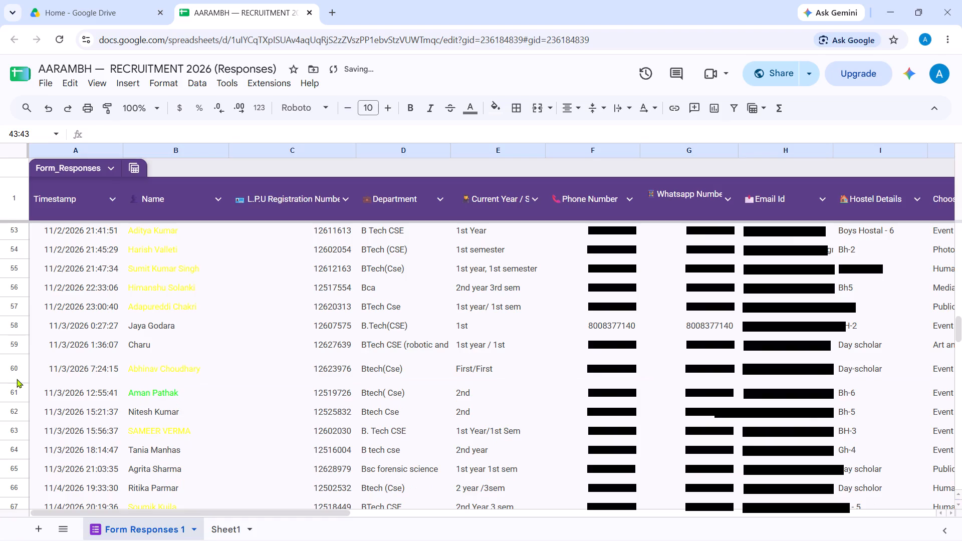
pyautogui.moveTo(15, 384); pyautogui.dragTo(16, 375)
pyautogui.click(15, 375)
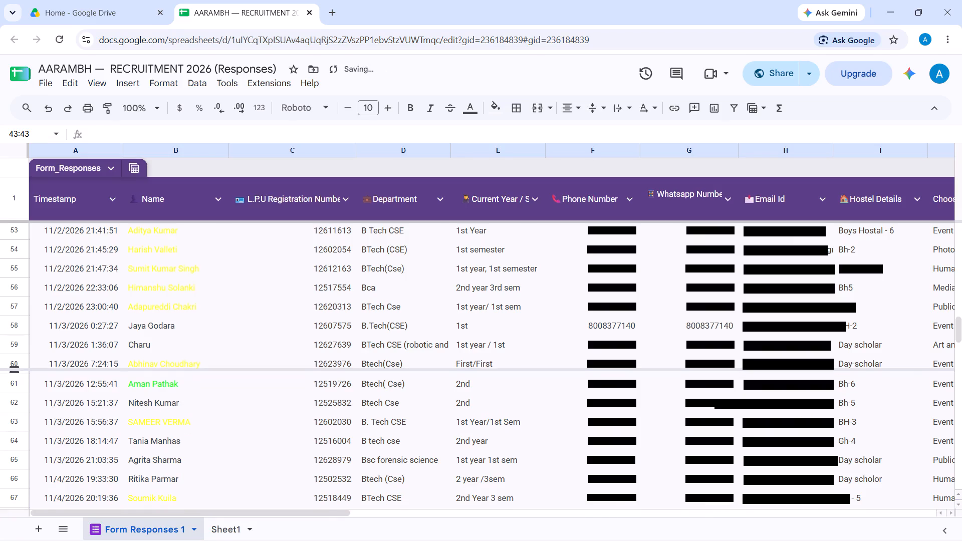
# Examine the recoloured rows toward the end of the table and back up to the red and green rows.
pyautogui.scroll(-1, 52, 409)
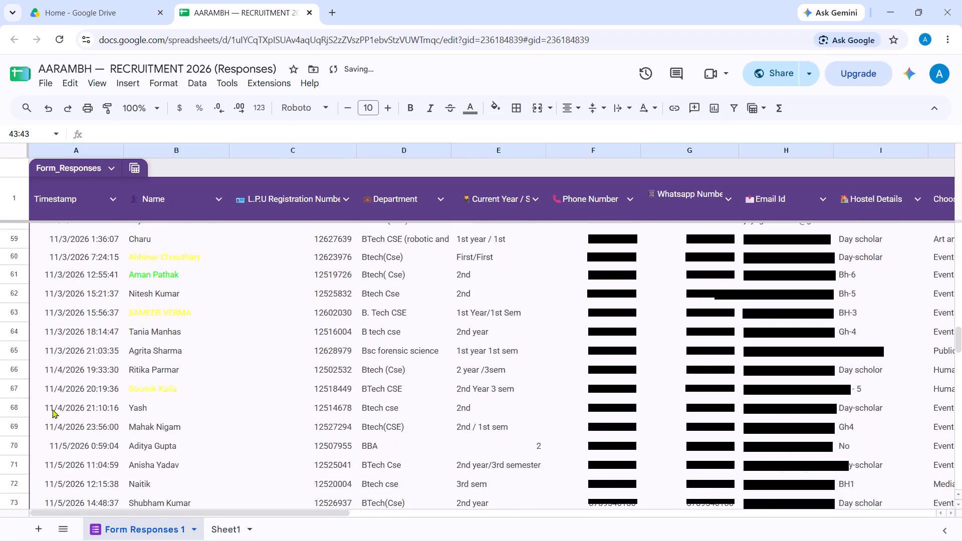
pyautogui.scroll(-1, 52, 409)
pyautogui.scroll(4, 52, 409)
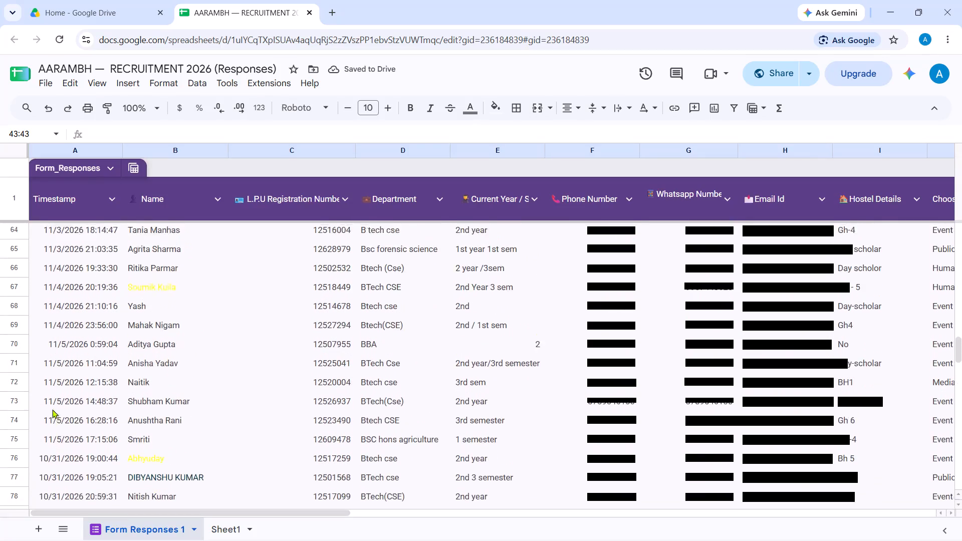
pyautogui.scroll(2, 52, 409)
pyautogui.hscroll(1, 52, 409)
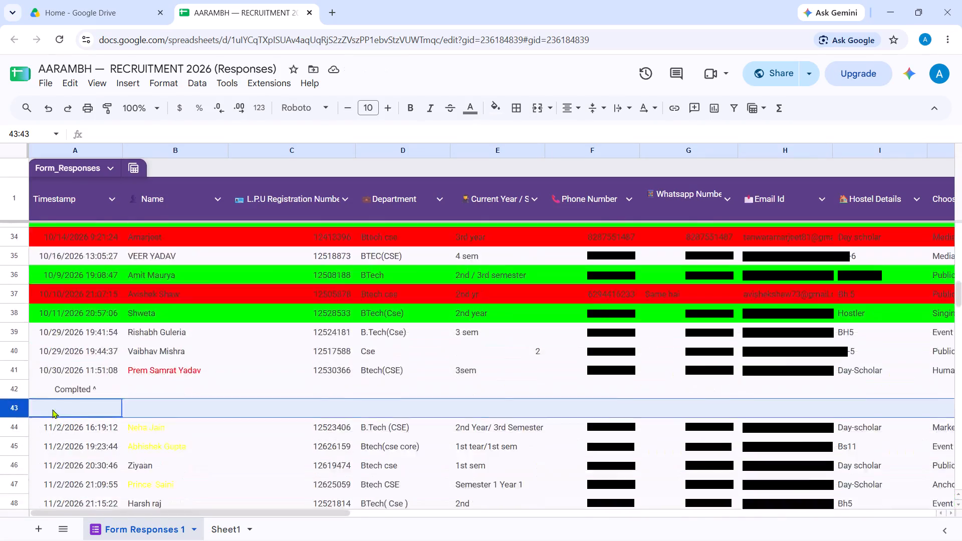
pyautogui.hscroll(1, 52, 409)
pyautogui.scroll(1, 52, 409)
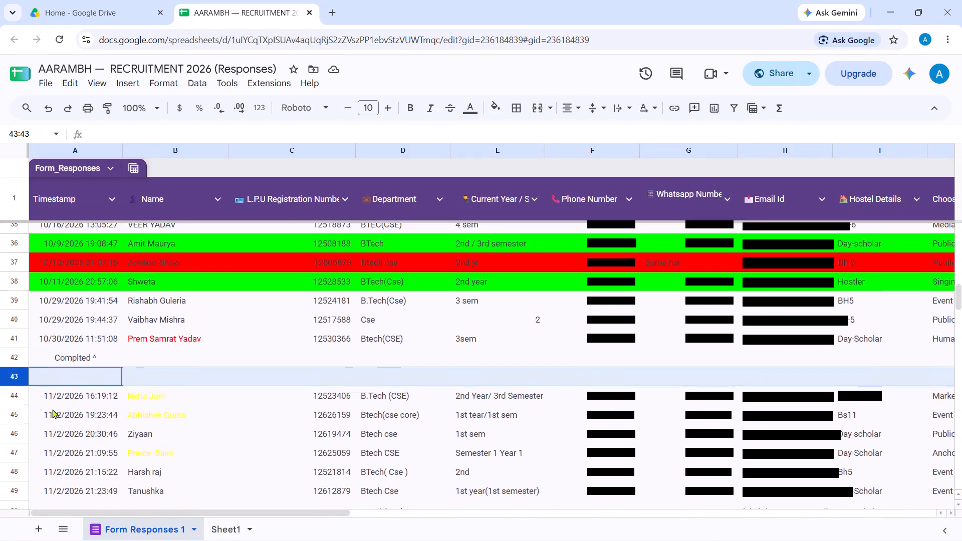
# Delete the three red rows 37, 34 and 32 above the "Complted ^" row, working from the lowest upward.
pyautogui.scroll(2, 52, 409)
pyautogui.scroll(1, 15, 326)
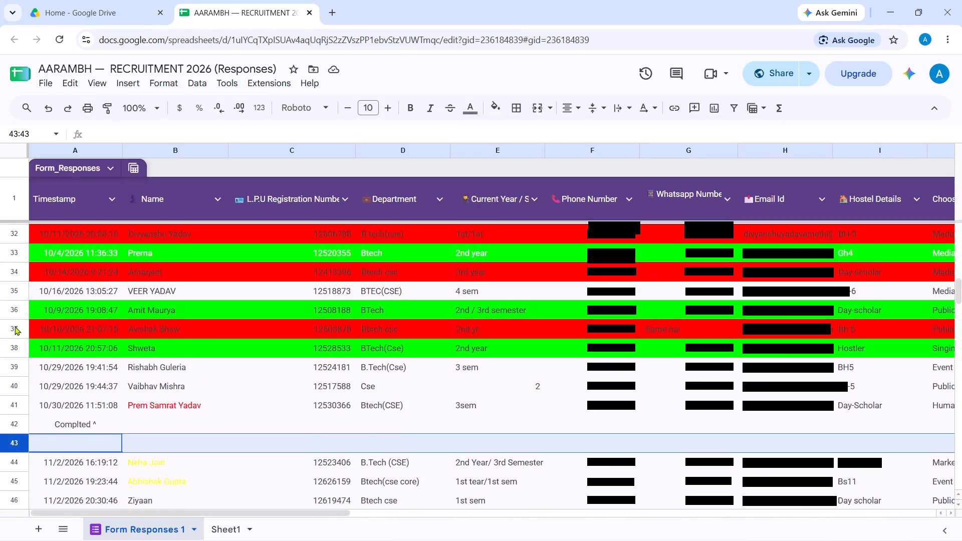
pyautogui.scroll(4, 15, 326)
pyautogui.scroll(-1, 15, 326)
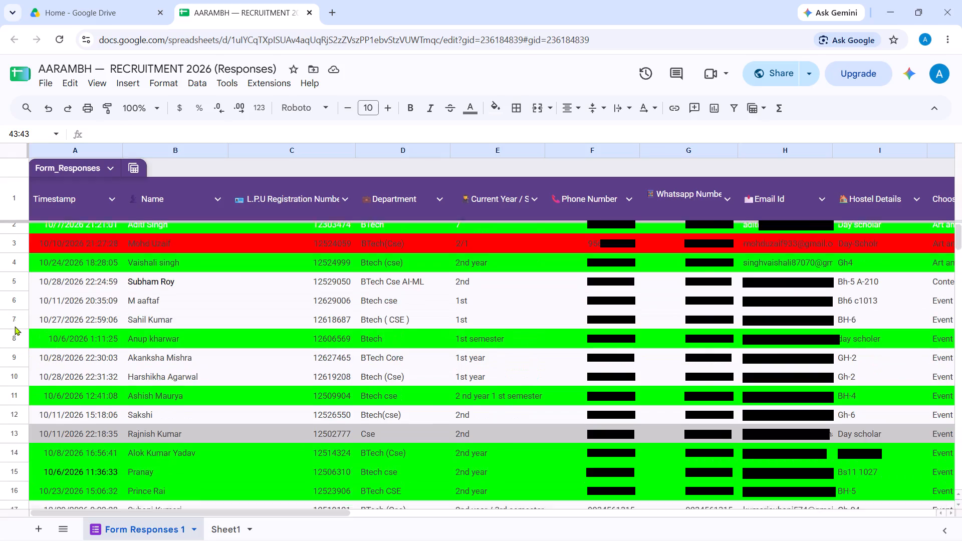
pyautogui.scroll(-4, 15, 326)
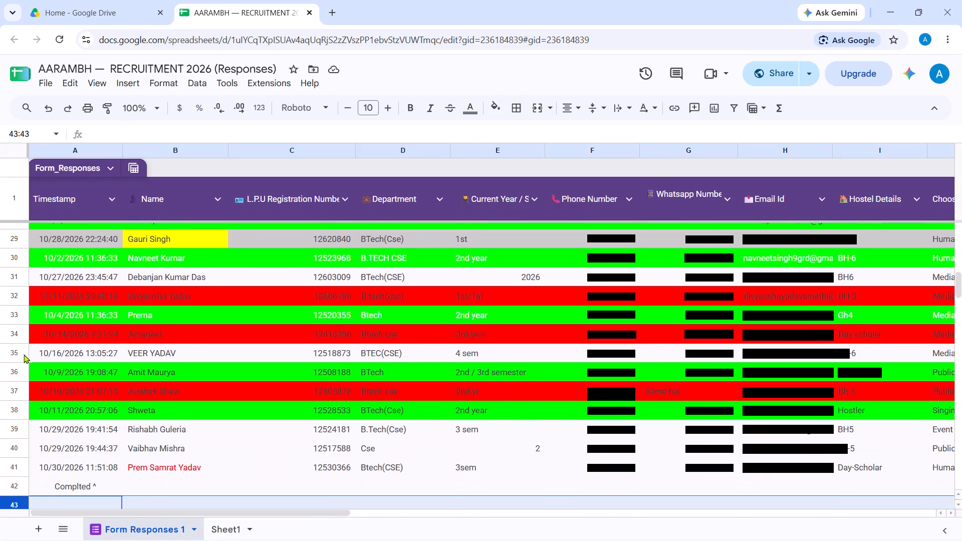
pyautogui.rightClick(9, 388)
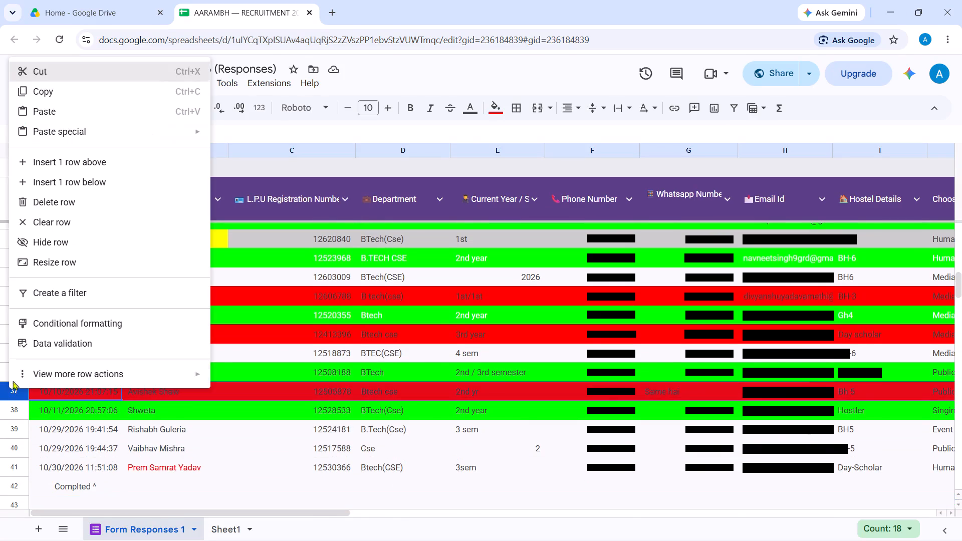
pyautogui.click(63, 205)
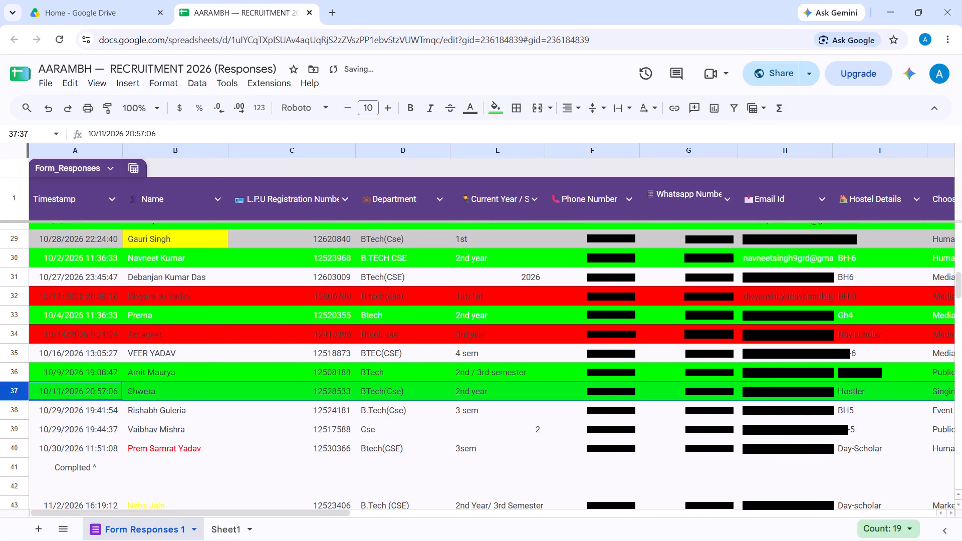
pyautogui.rightClick(12, 333)
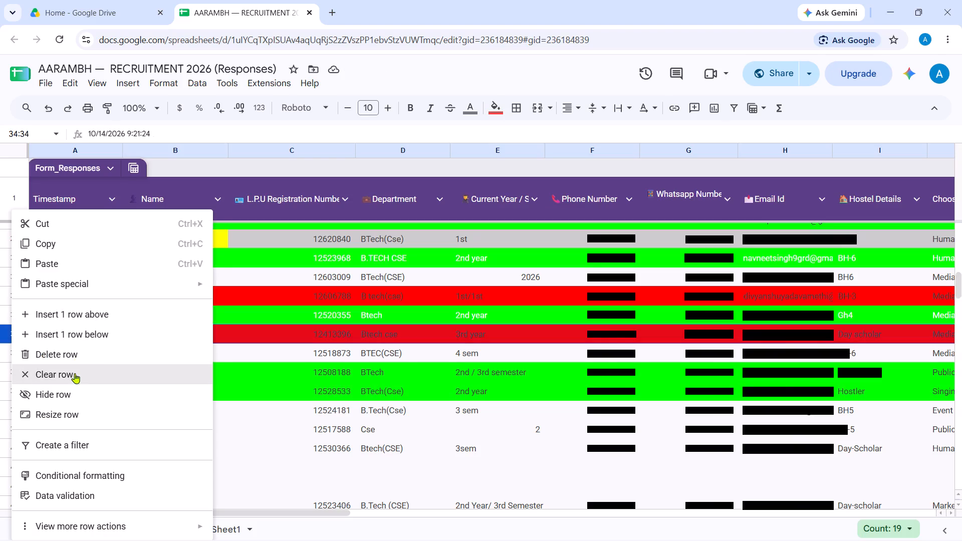
pyautogui.click(77, 359)
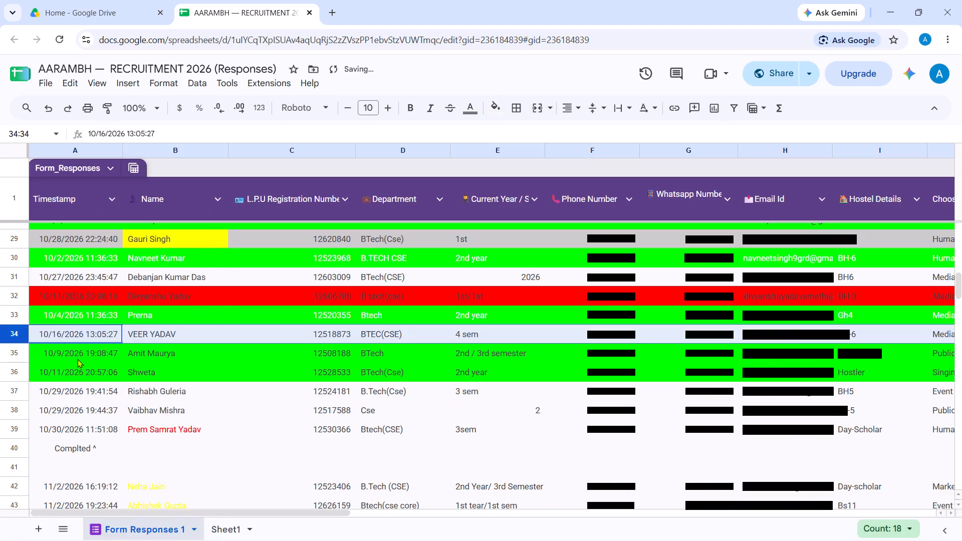
pyautogui.rightClick(17, 296)
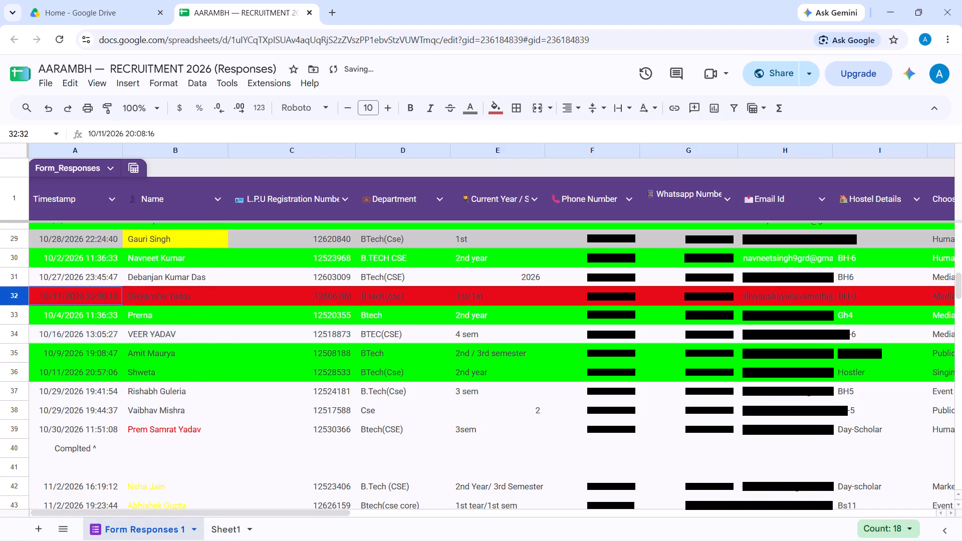
pyautogui.click(57, 353)
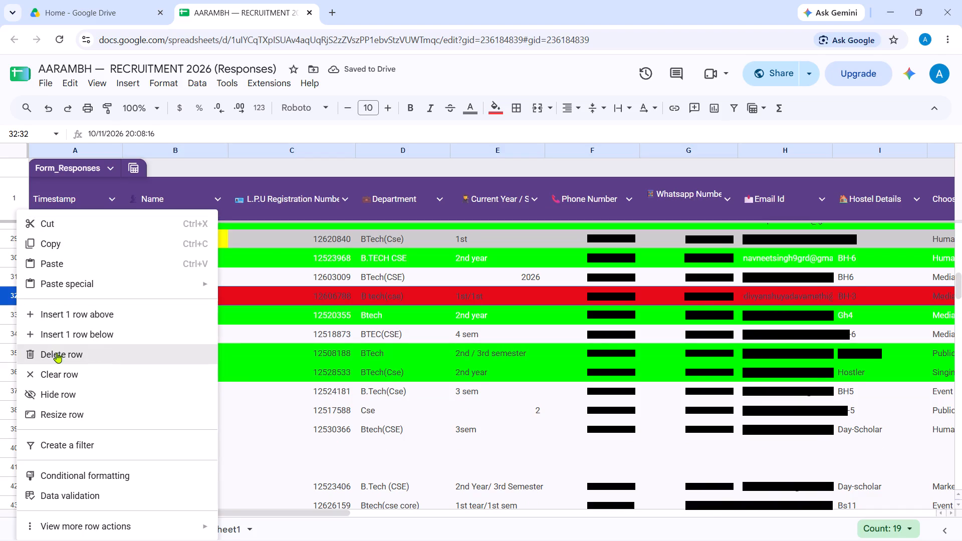
# Examine the remaining response rows from the start of the table down to row 64 and across to Column 4.
pyautogui.scroll(3, 47, 341)
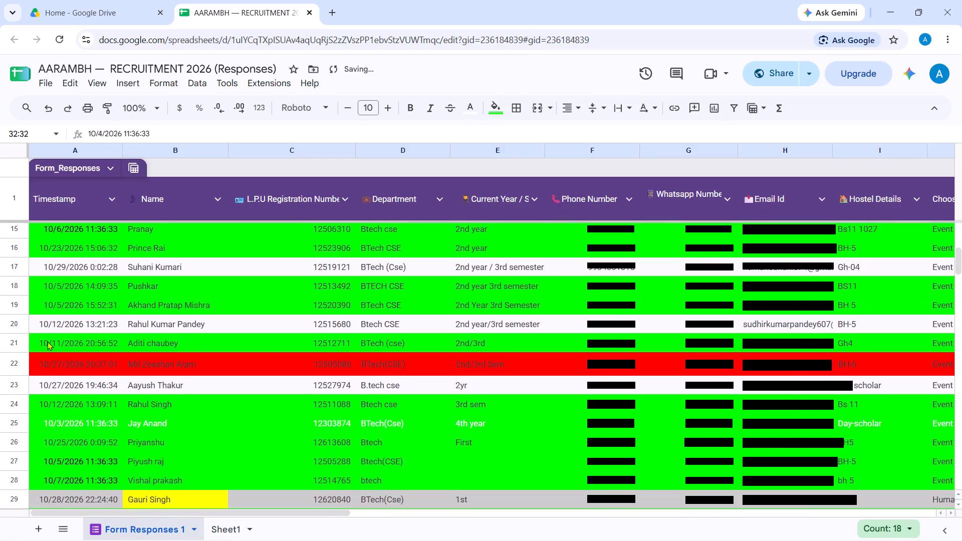
pyautogui.scroll(2, 47, 341)
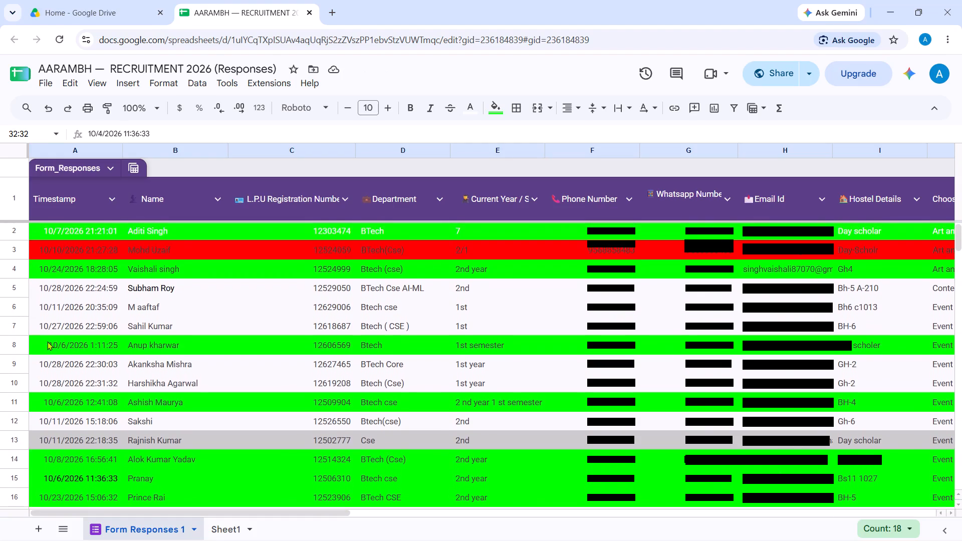
pyautogui.scroll(-2, 47, 341)
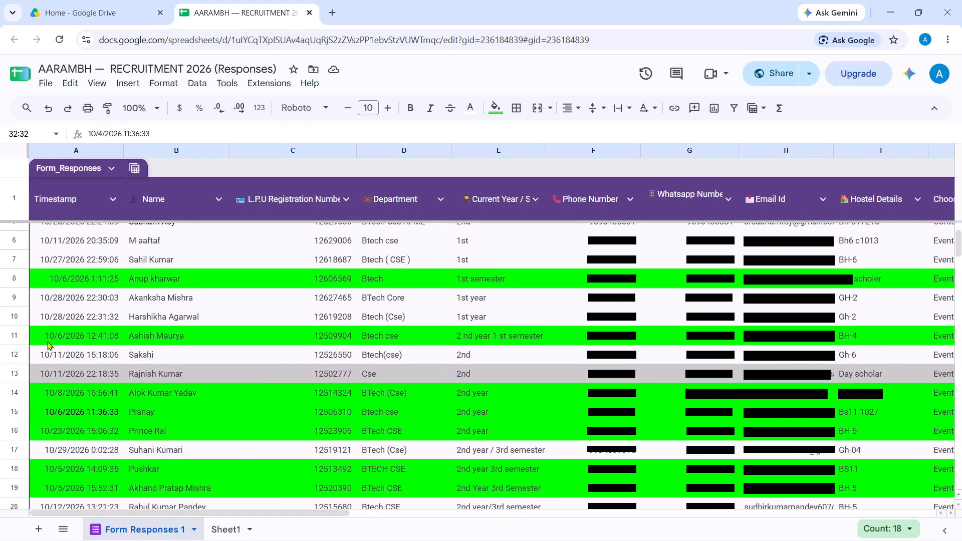
pyautogui.scroll(-3, 47, 341)
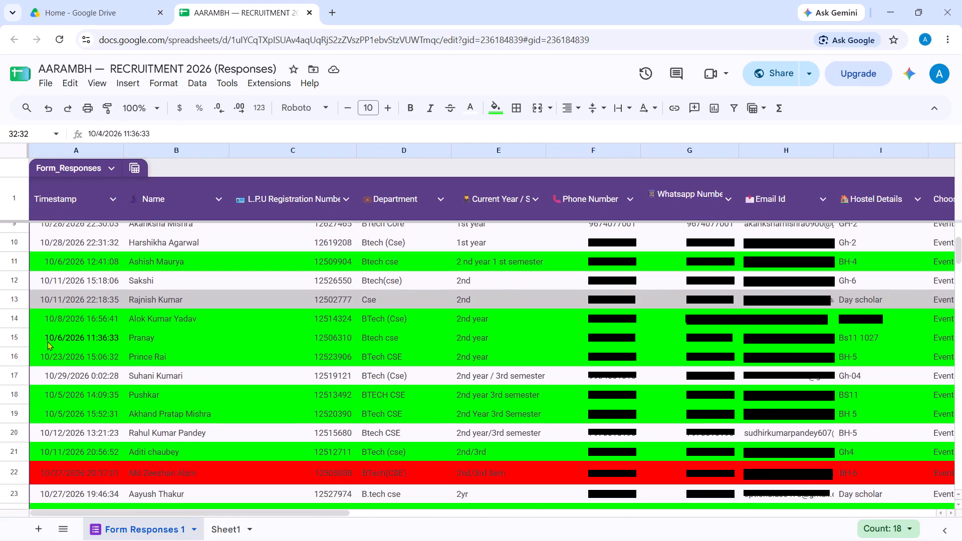
pyautogui.scroll(-1, 47, 341)
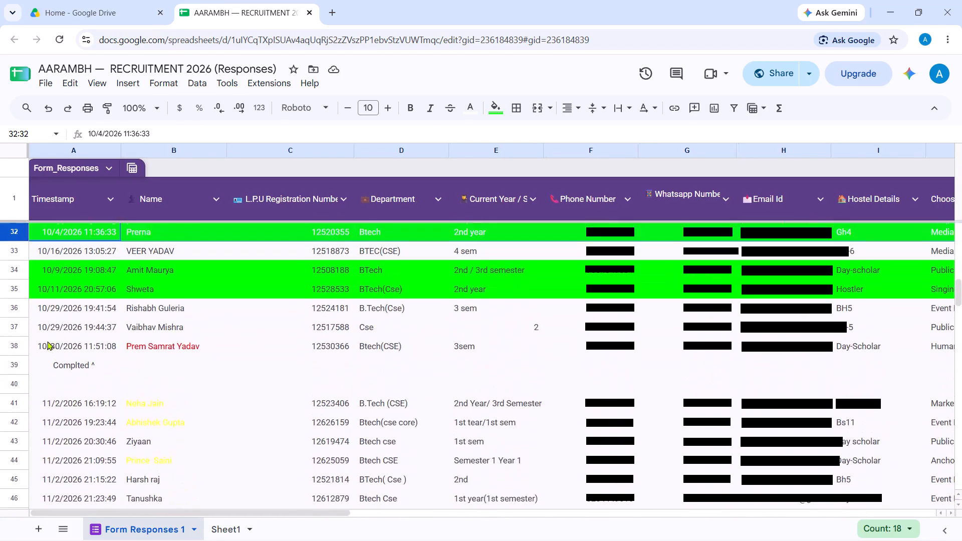
pyautogui.scroll(-1, 47, 341)
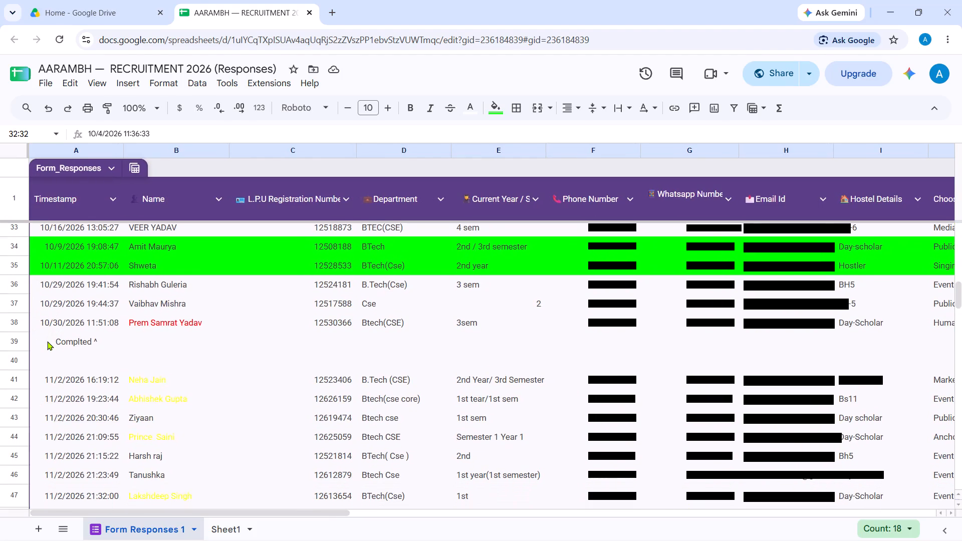
pyautogui.scroll(-1, 47, 341)
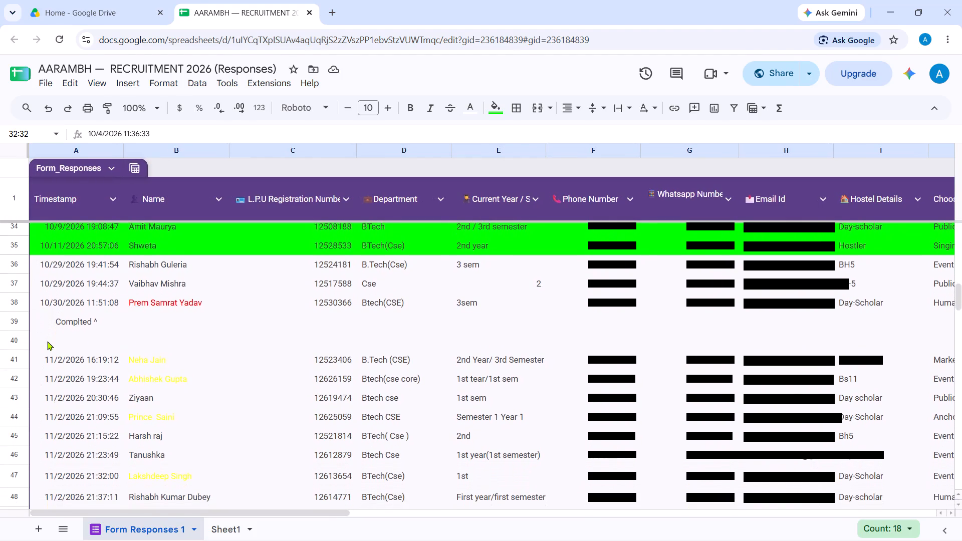
pyautogui.scroll(-1, 47, 341)
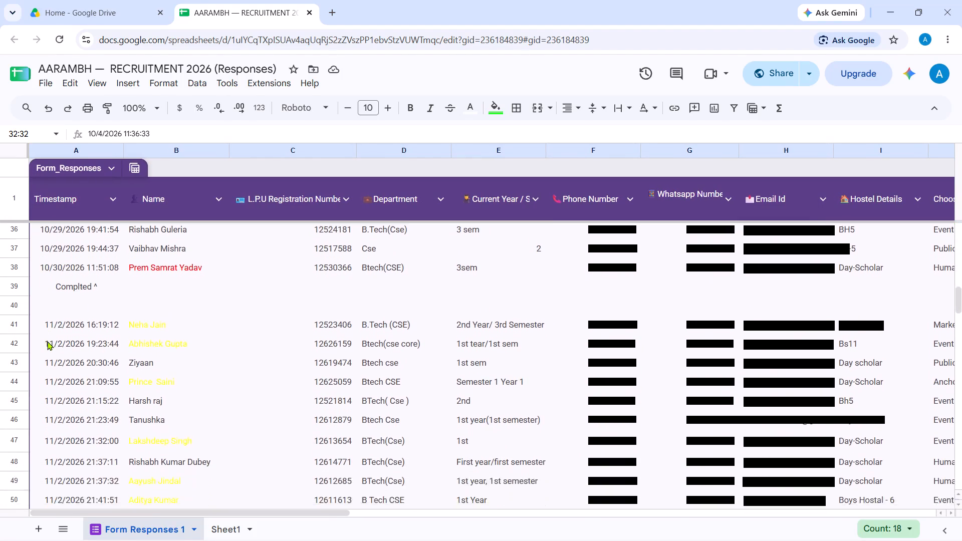
pyautogui.scroll(-3, 47, 341)
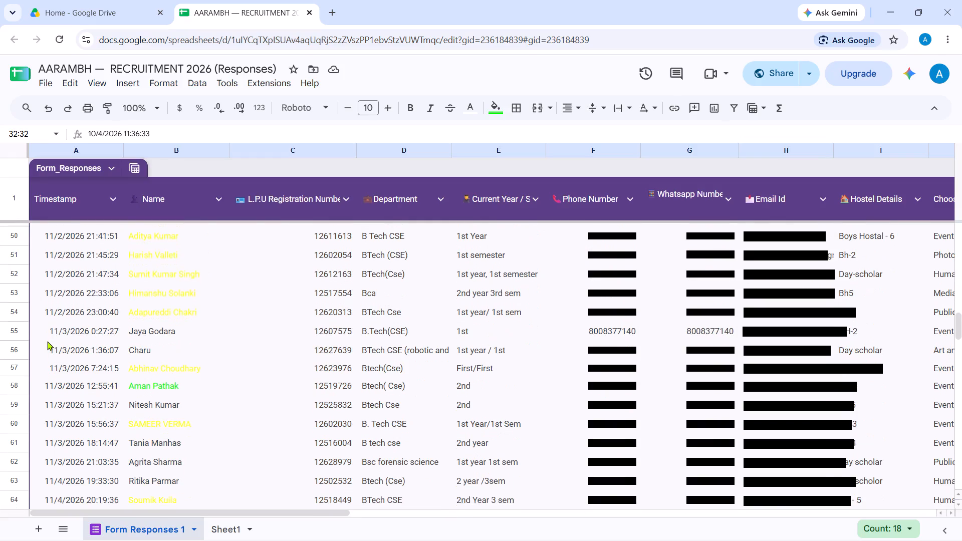
pyautogui.hscroll(-8, 47, 341)
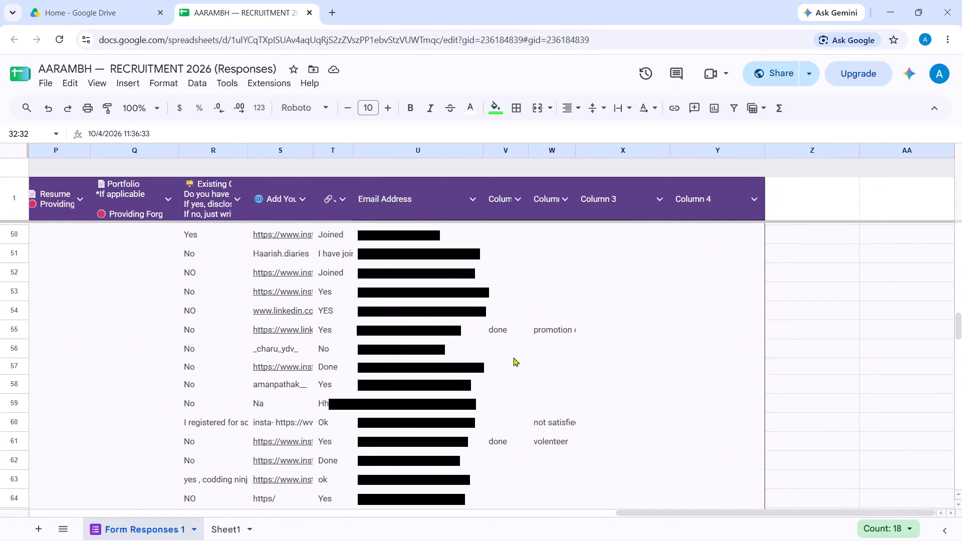
pyautogui.hscroll(7, 396, 330)
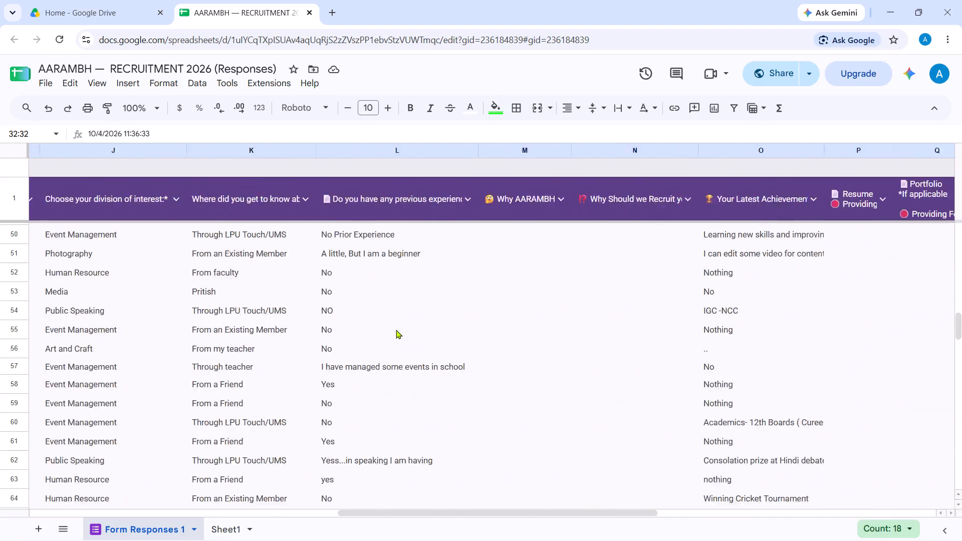
pyautogui.hscroll(7, 396, 330)
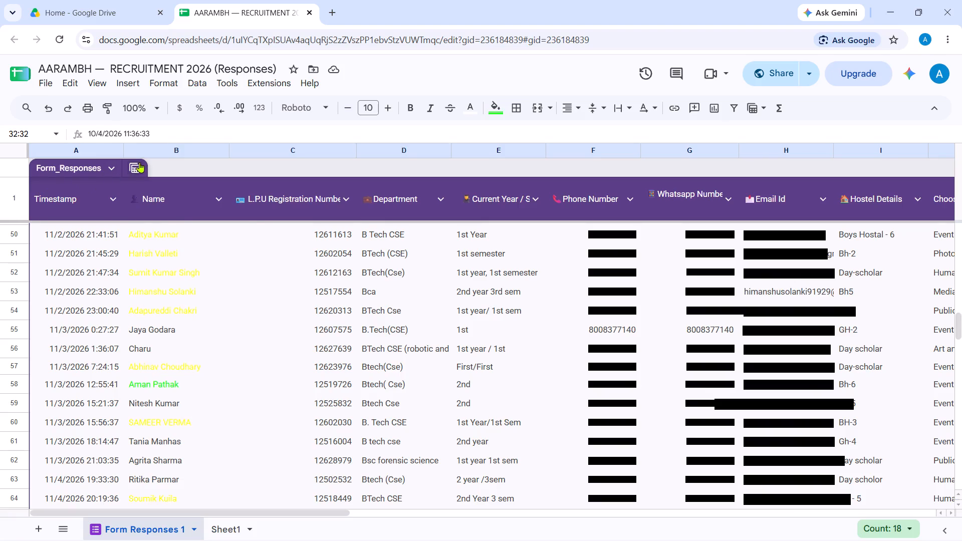
# Create a temporary group view of the Form_Responses table, grouped by Department.
pyautogui.click(113, 163)
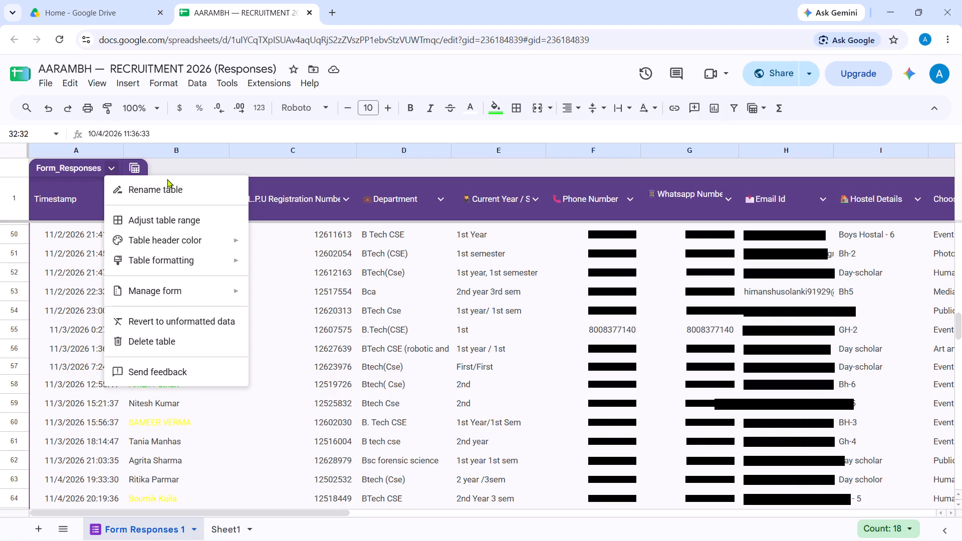
pyautogui.click(135, 161)
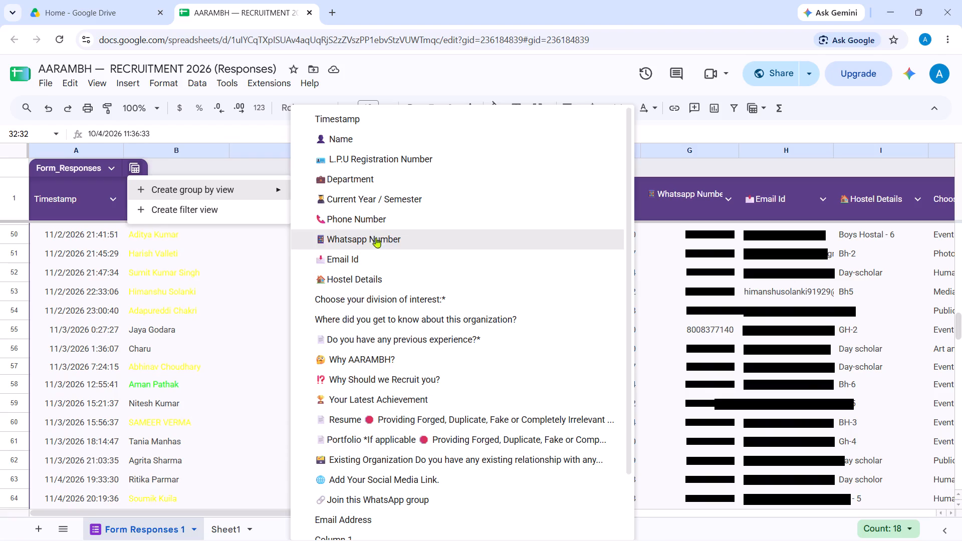
# Choose Department as the grouping column for the Form_Responses table's group view.
pyautogui.scroll(-4, 375, 255)
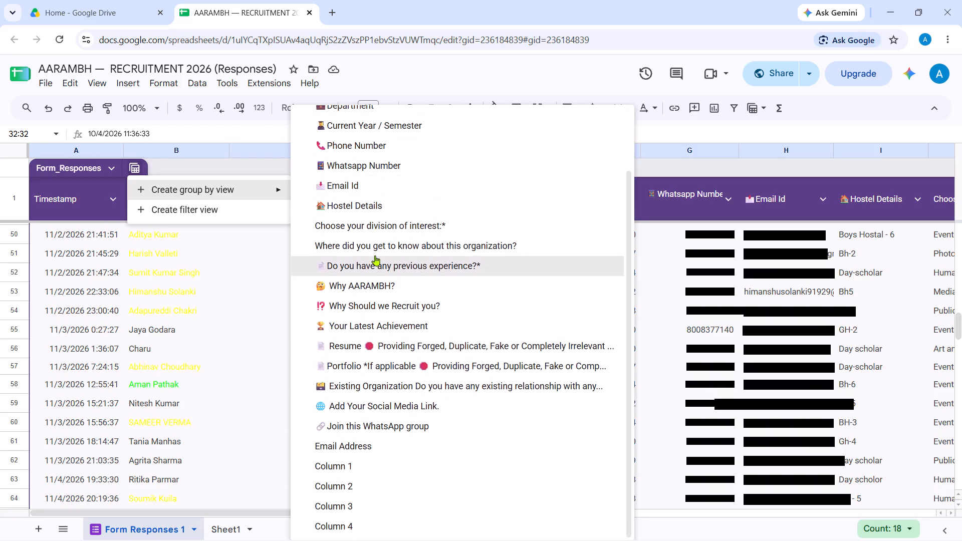
pyautogui.scroll(2, 375, 255)
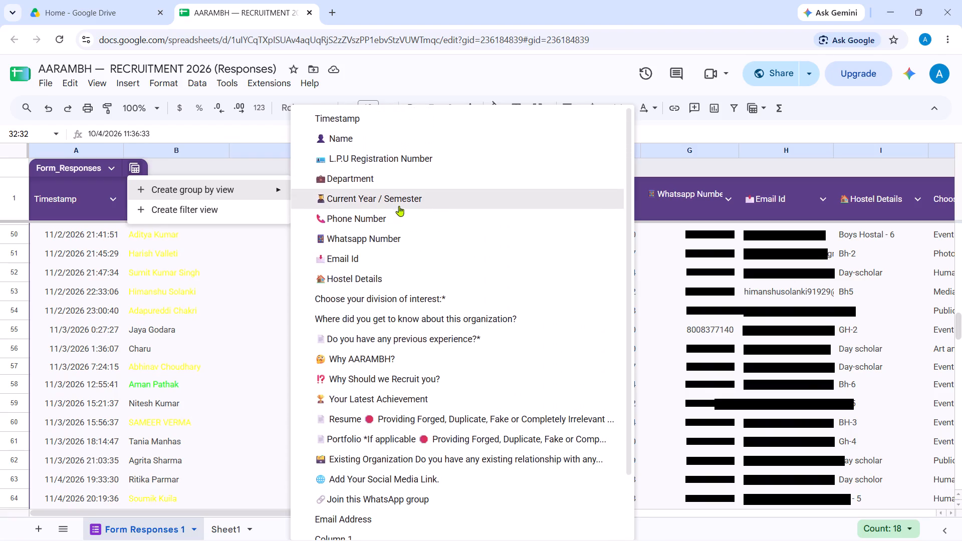
pyautogui.click(415, 183)
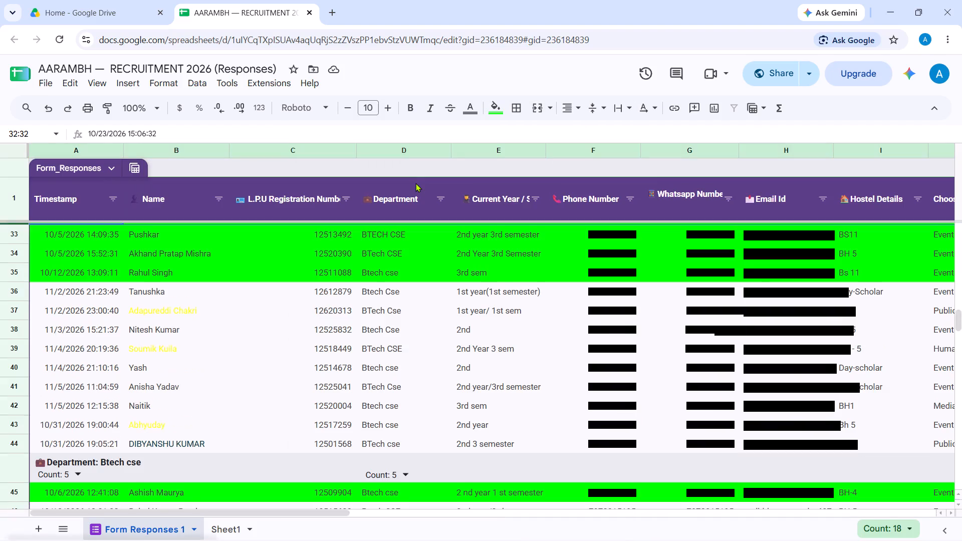
# Examine the columns of the Department-grouped table across to Column 3 and back to Timestamp.
pyautogui.hscroll(-7, 320, 363)
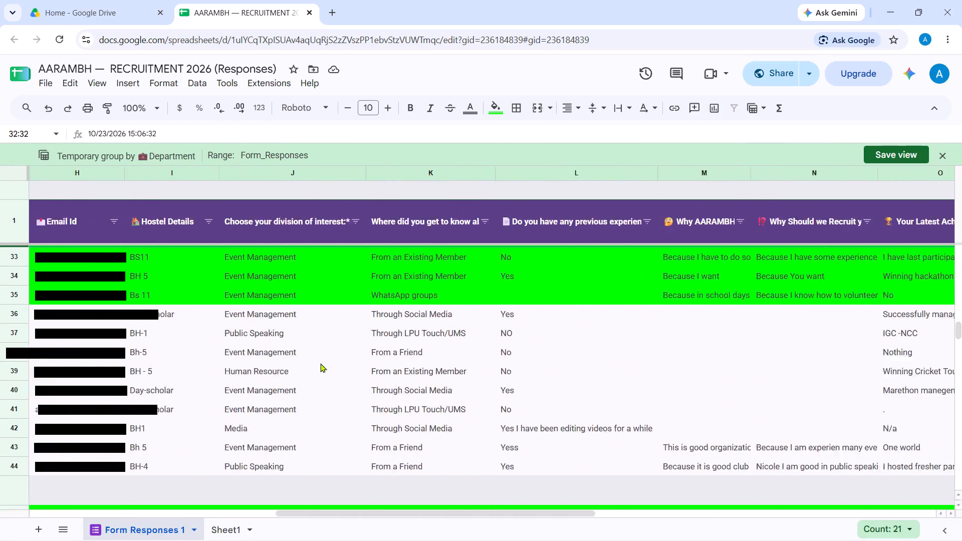
pyautogui.hscroll(-3, 320, 363)
pyautogui.hscroll(4, 320, 363)
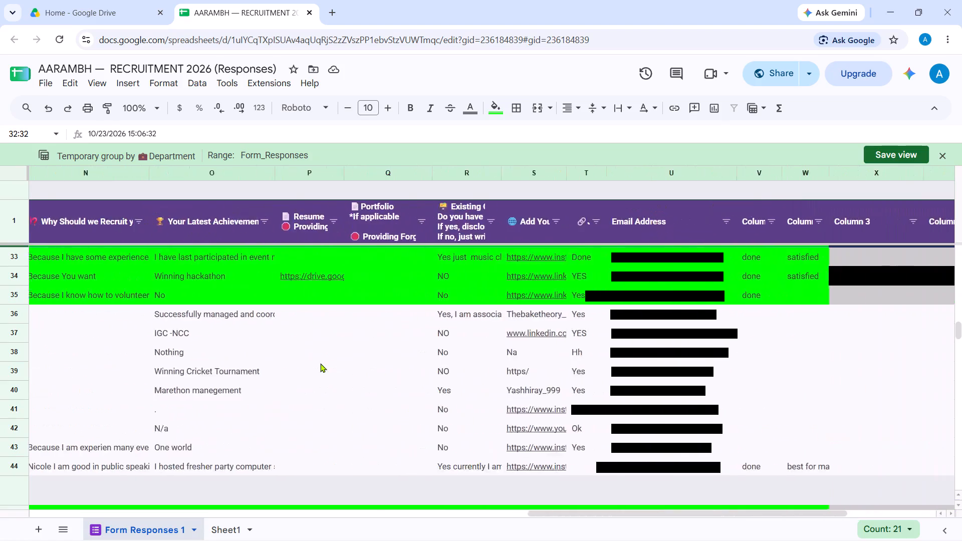
pyautogui.hscroll(5, 320, 363)
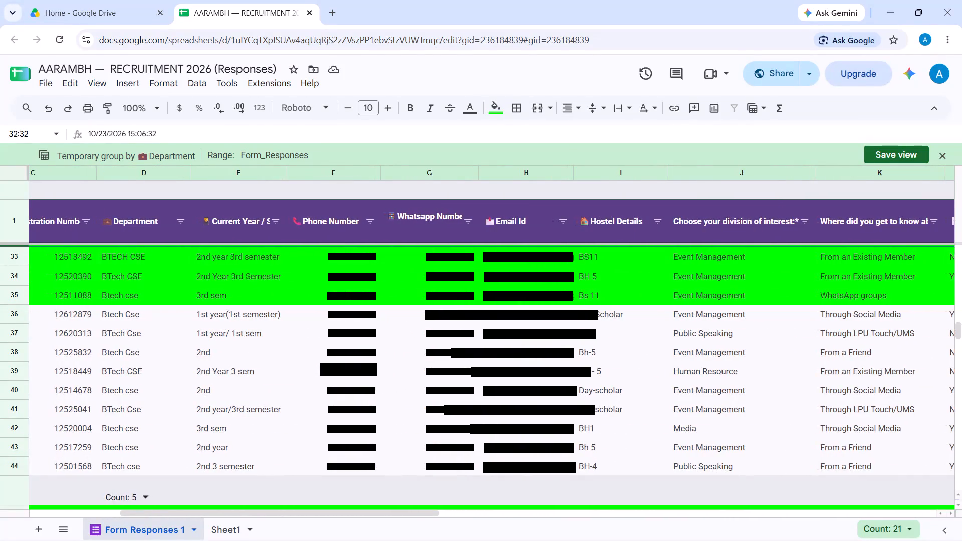
pyautogui.hscroll(2, 320, 363)
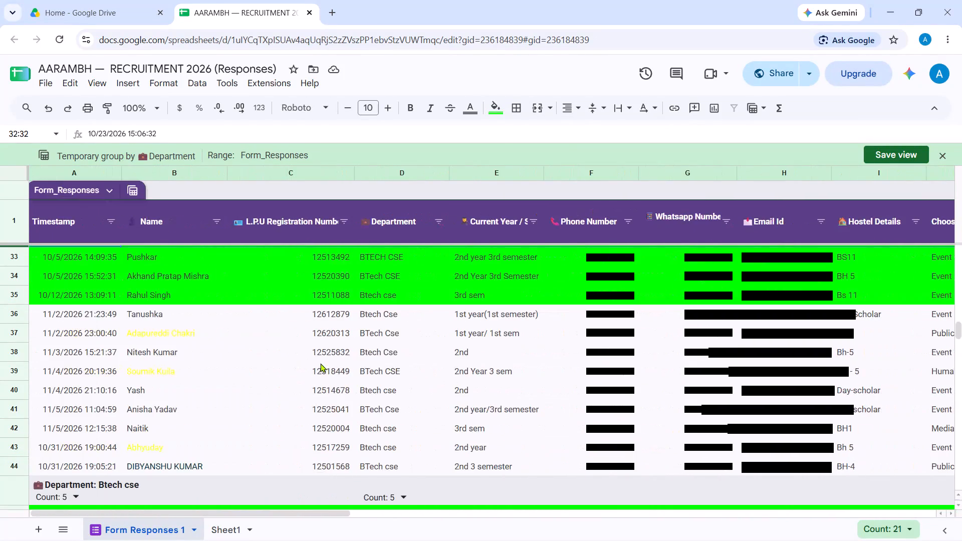
pyautogui.hscroll(1, 320, 363)
# Examine the Department groups from Btech cse down to the (Blanks) group at the end of the table.
pyautogui.scroll(-2, 320, 363)
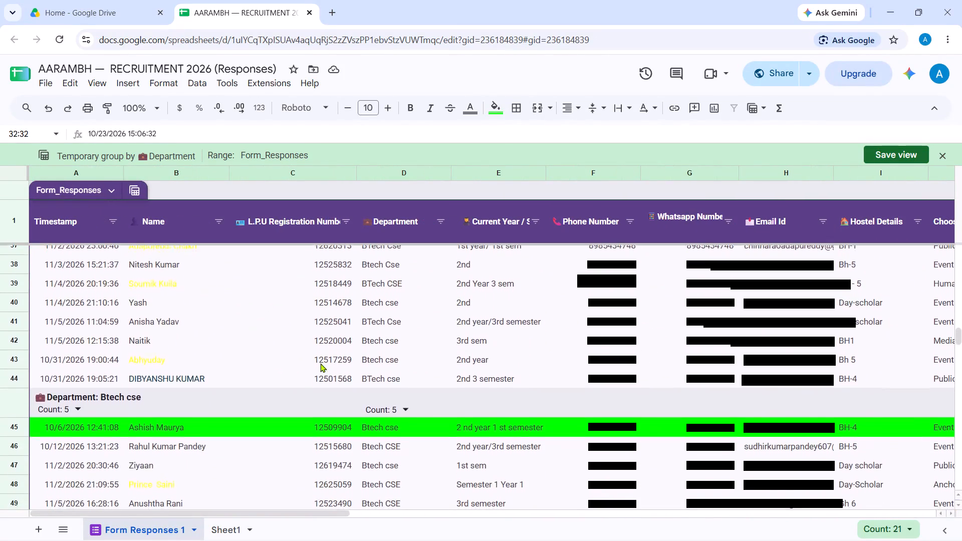
pyautogui.scroll(-2, 320, 363)
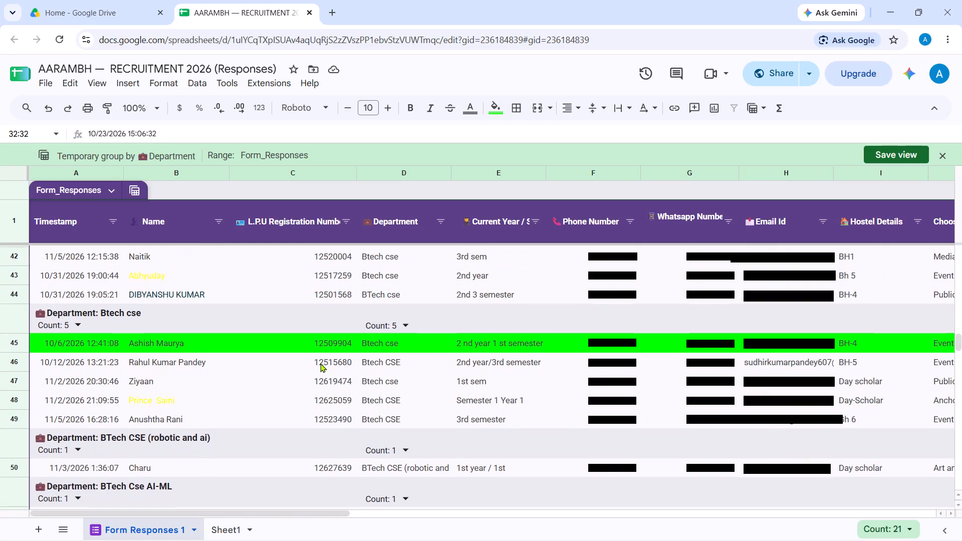
pyautogui.scroll(-2, 320, 363)
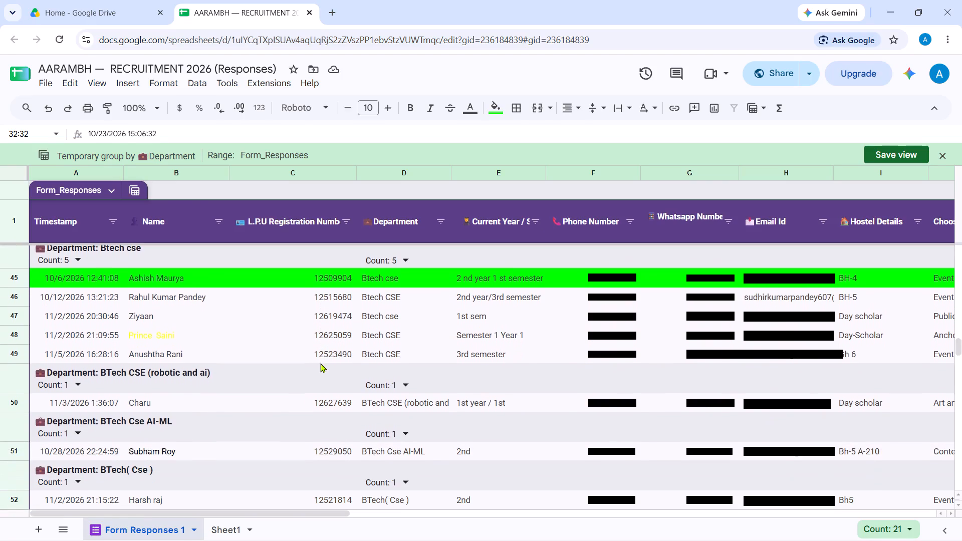
pyautogui.scroll(-2, 320, 363)
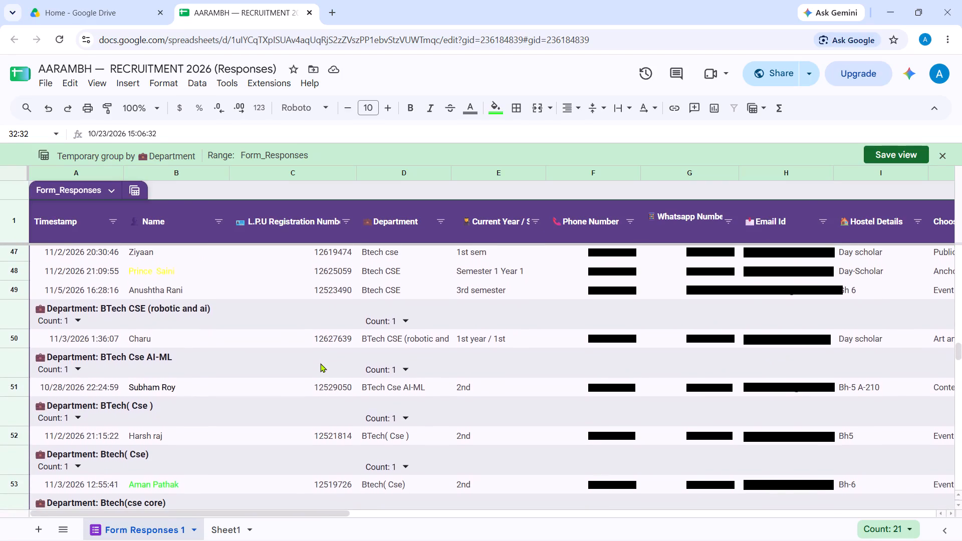
pyautogui.scroll(-4, 320, 363)
pyautogui.hscroll(1, 320, 363)
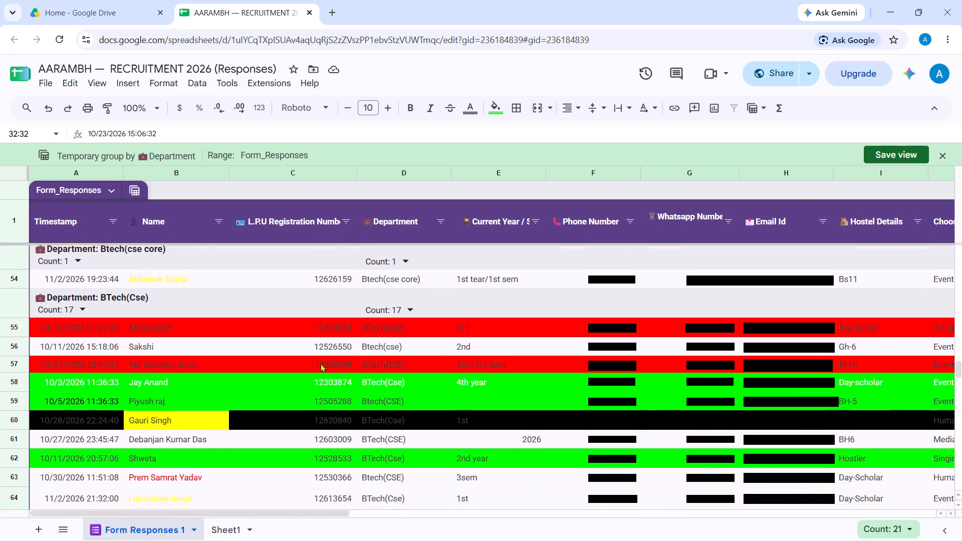
pyautogui.hscroll(1, 320, 363)
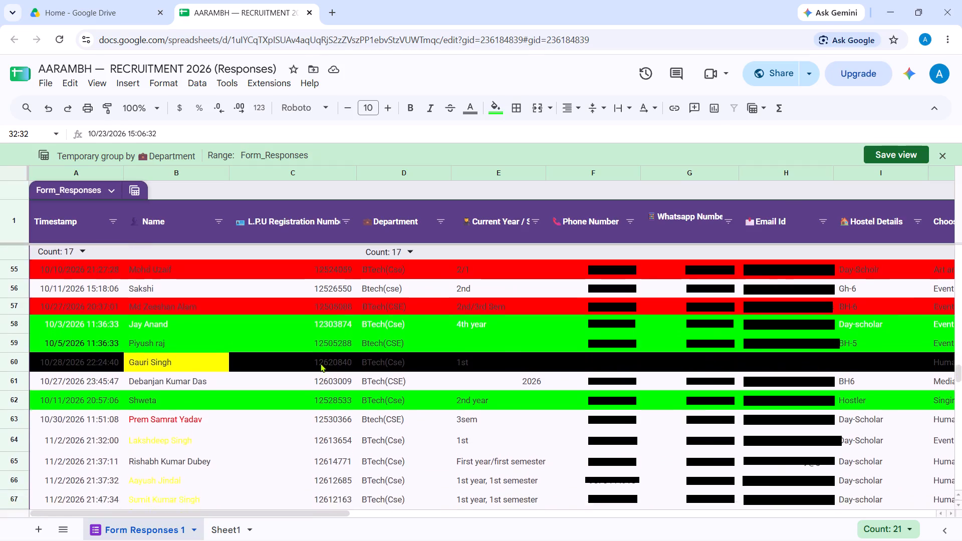
pyautogui.hscroll(1, 320, 363)
pyautogui.scroll(-2, 320, 363)
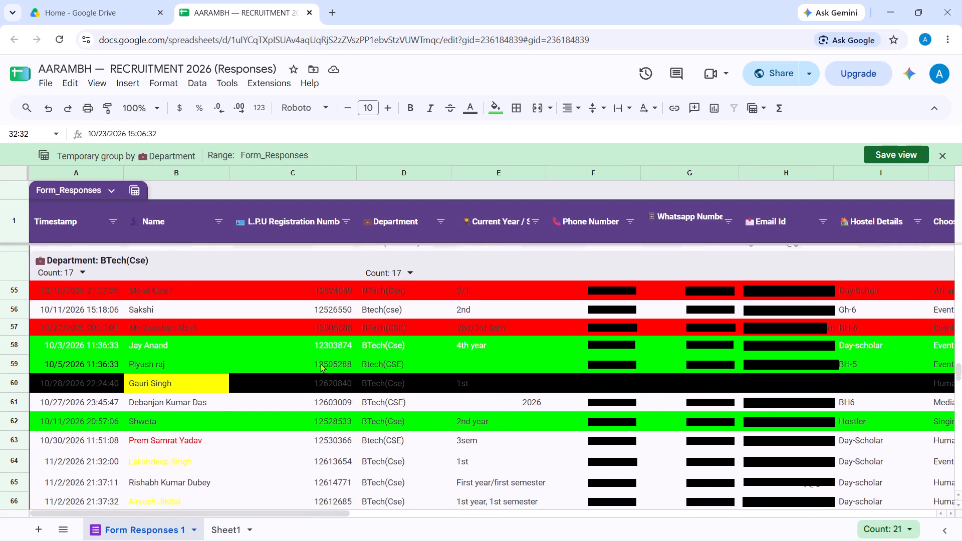
pyautogui.scroll(-3, 320, 363)
pyautogui.hscroll(1, 320, 363)
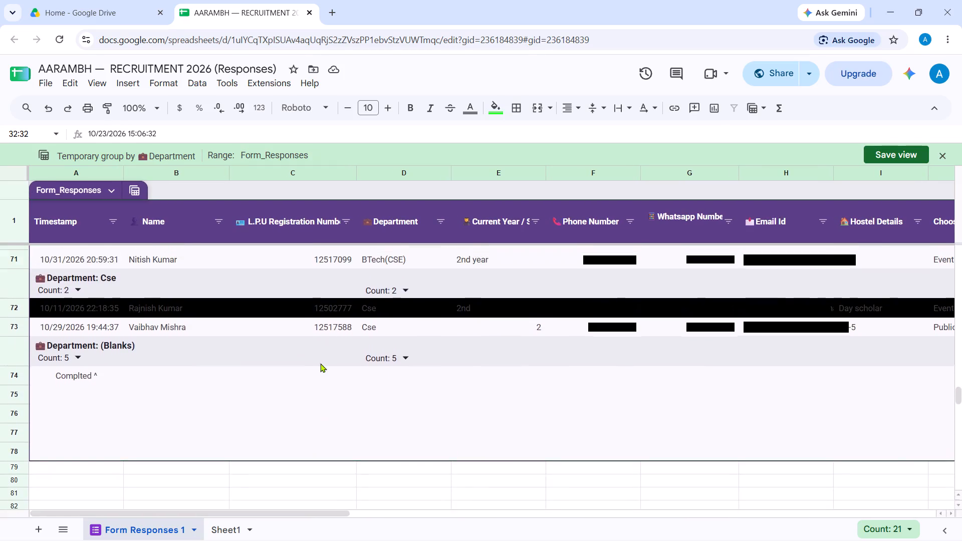
# Examine the Department groups from the (Blanks) group back up to the first group, B Tech CSE.
pyautogui.hscroll(1, 320, 363)
pyautogui.scroll(1, 320, 363)
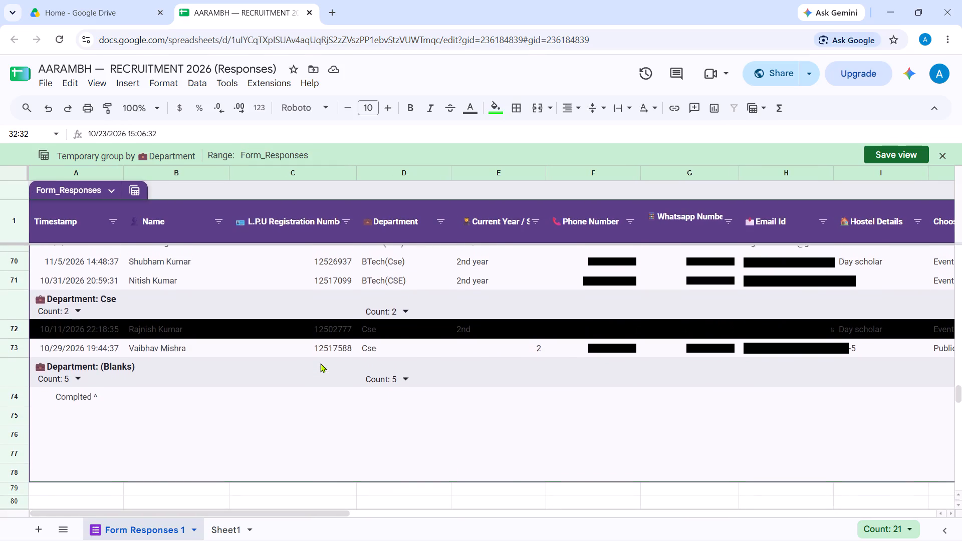
pyautogui.scroll(5, 320, 363)
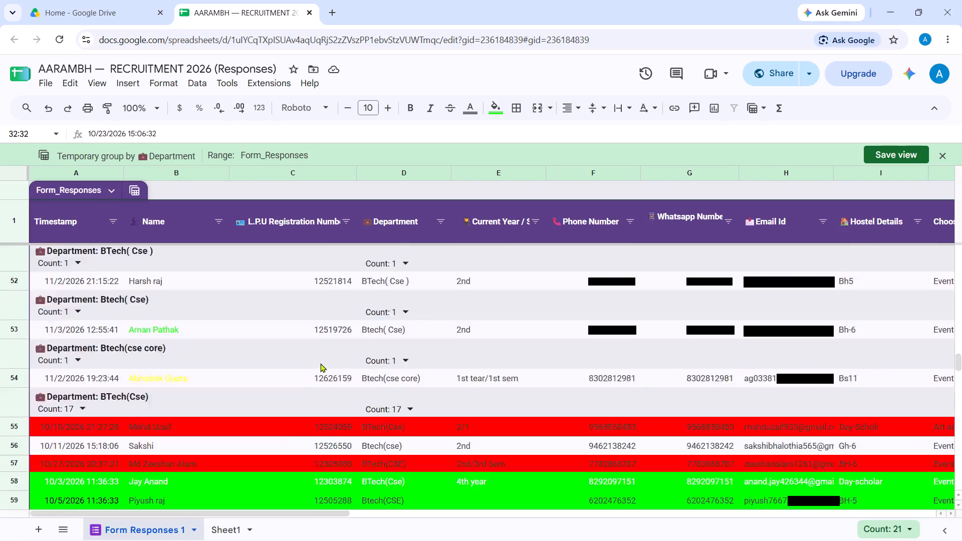
pyautogui.scroll(5, 320, 363)
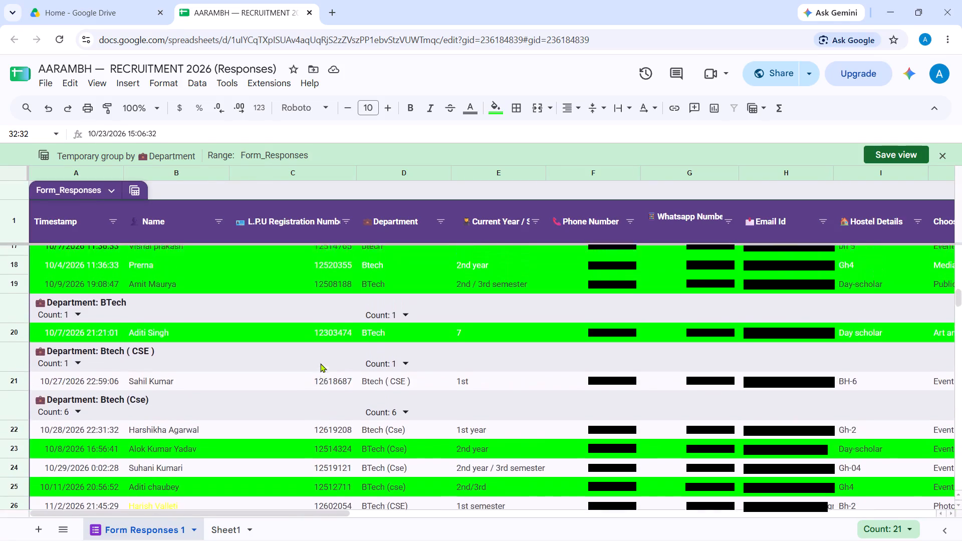
pyautogui.scroll(4, 320, 363)
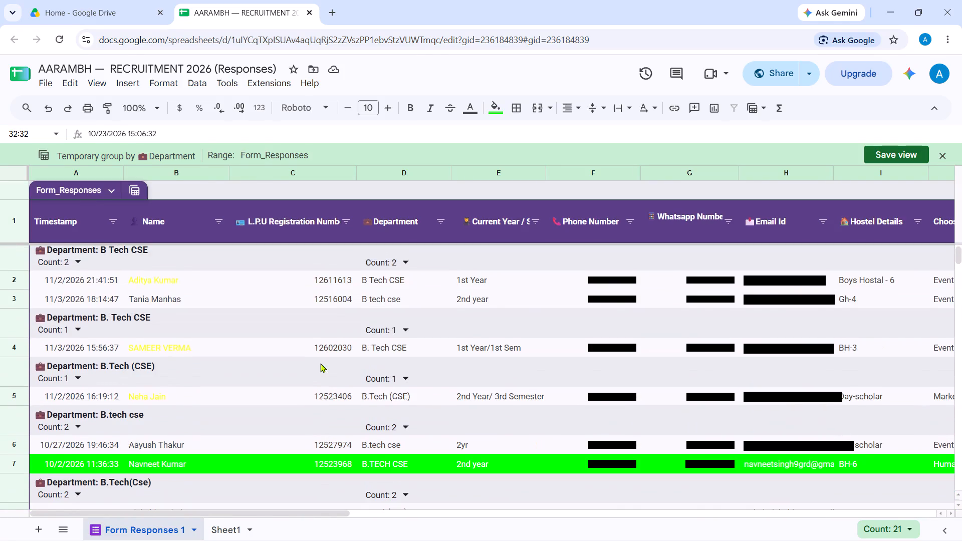
# Examine the groups from BBA to BTEC(CSE), reading the BBA response in row 10 across to Column 4.
pyautogui.scroll(-2, 320, 363)
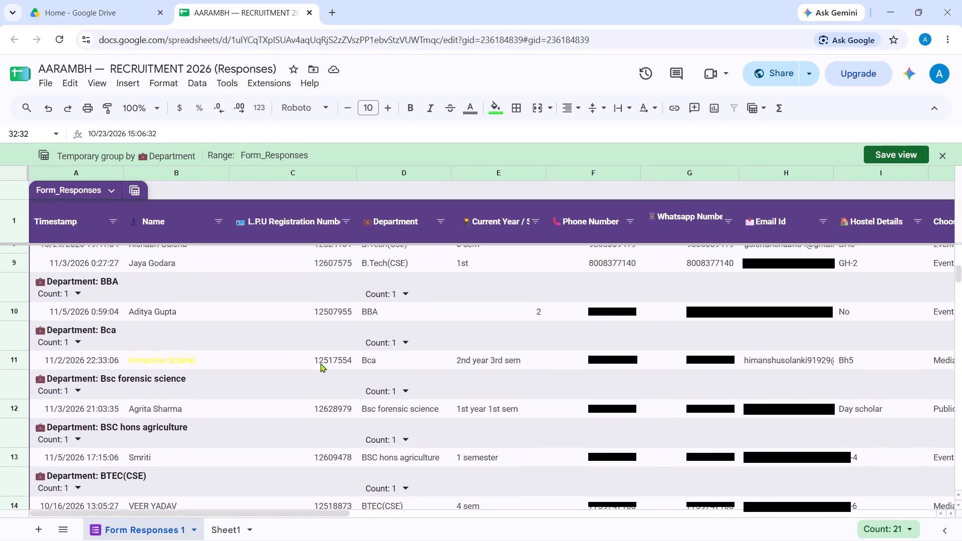
pyautogui.scroll(-2, 320, 363)
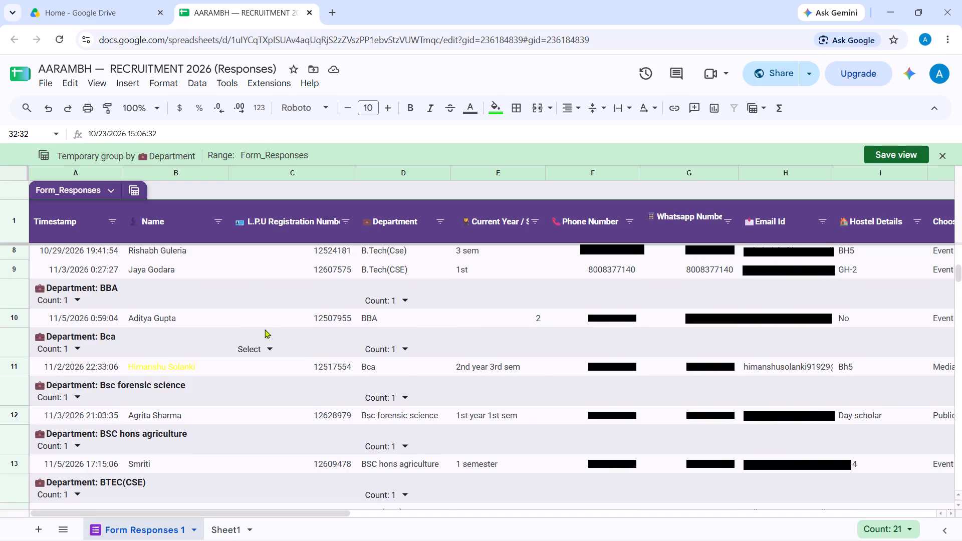
pyautogui.click(243, 318)
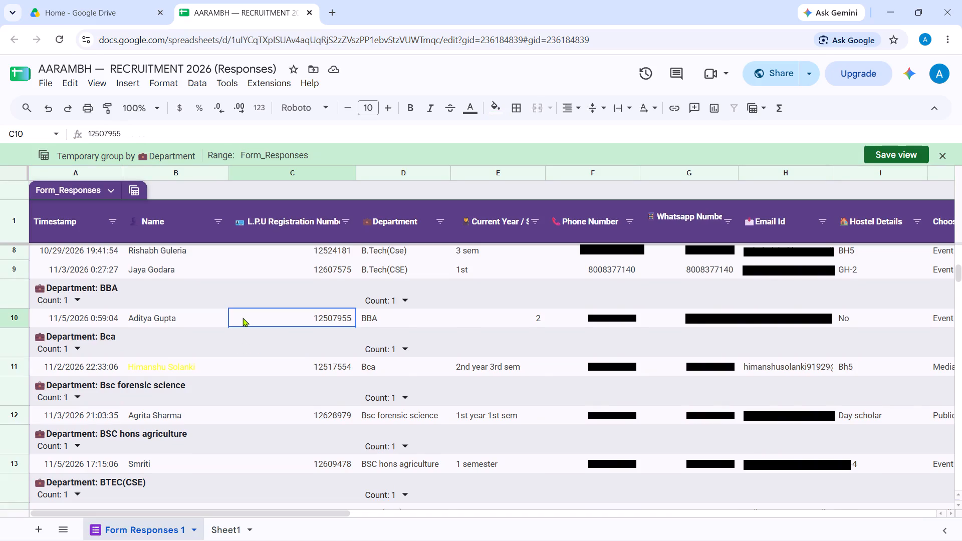
pyautogui.hscroll(-3, 243, 318)
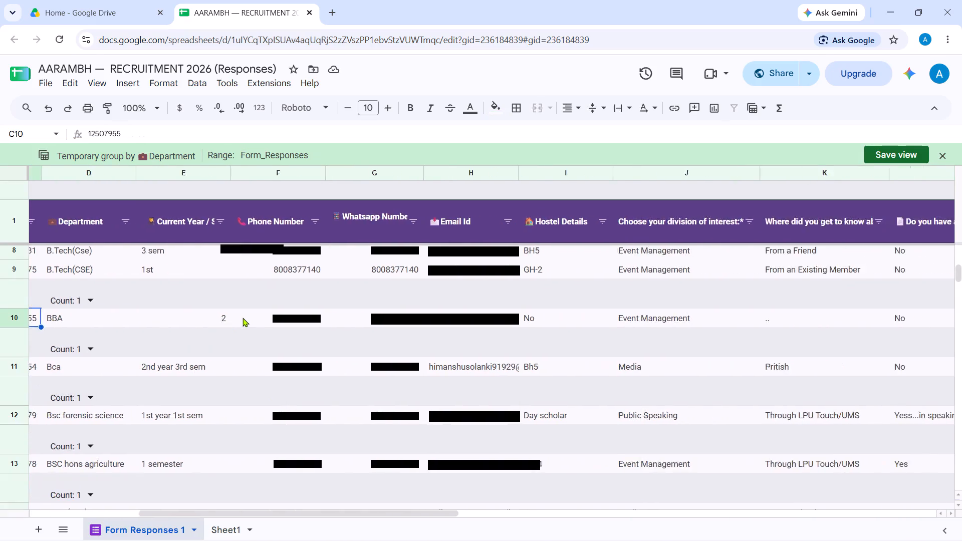
pyautogui.hscroll(-7, 243, 318)
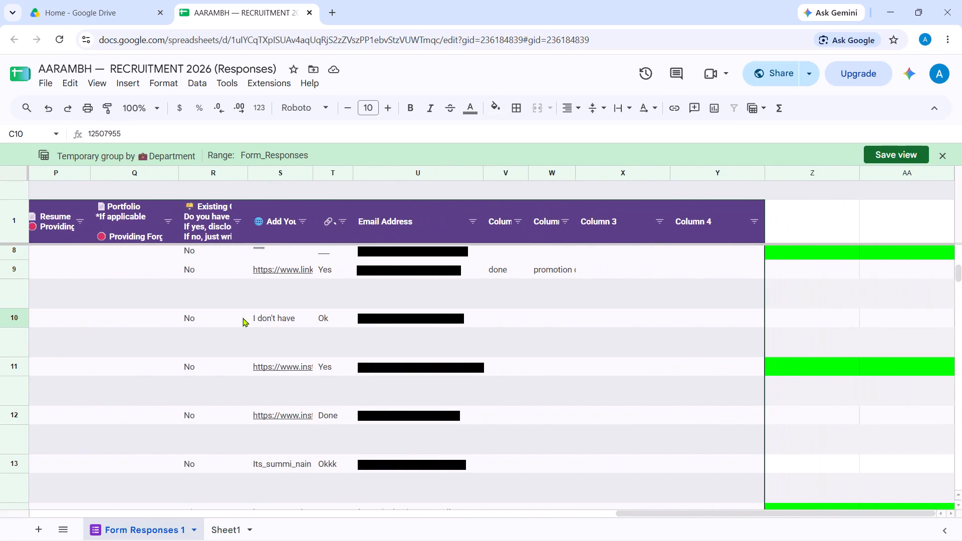
pyautogui.hscroll(-1, 243, 318)
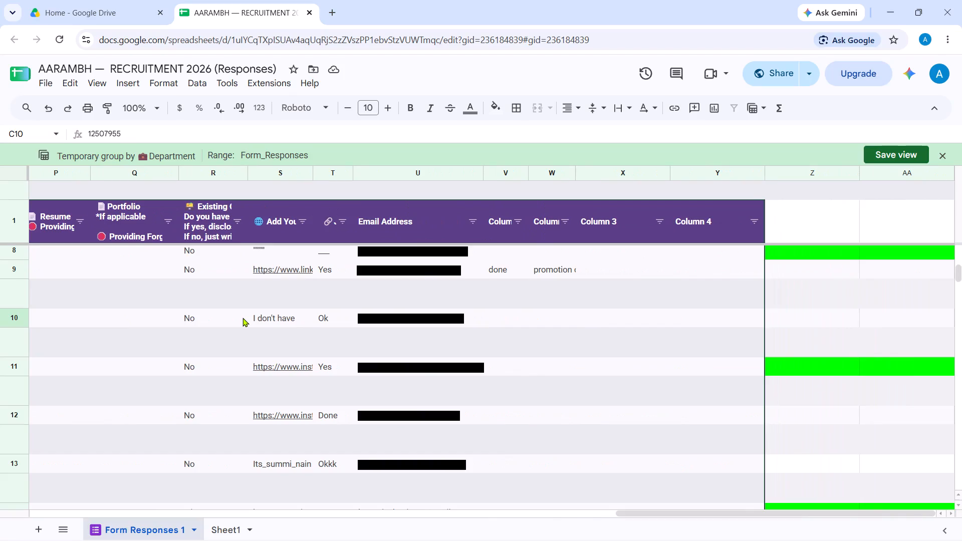
# Examine the Resume to Column 4 columns of the Department-grouped responses in rows 8 to 13.
pyautogui.hscroll(-1, 243, 318)
pyautogui.hscroll(1, 243, 318)
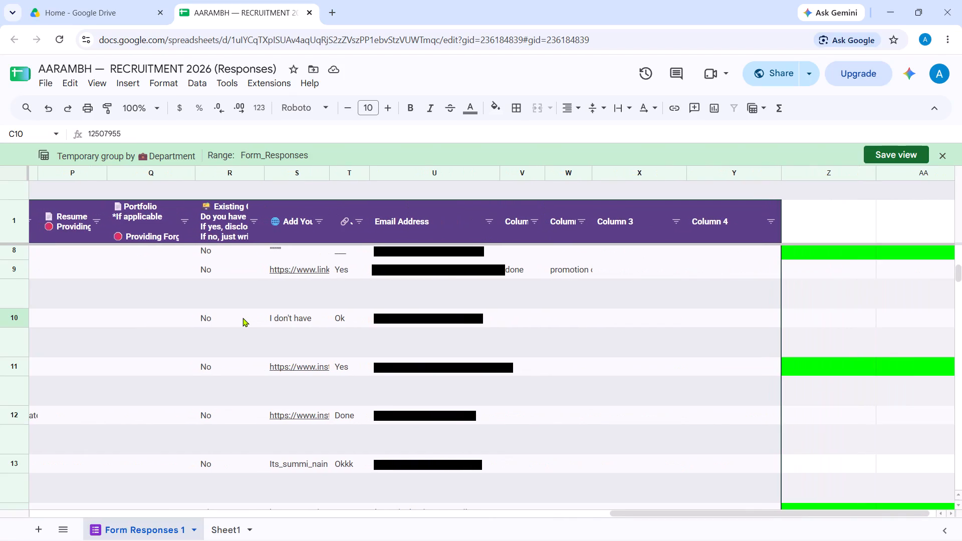
pyautogui.hscroll(2, 243, 318)
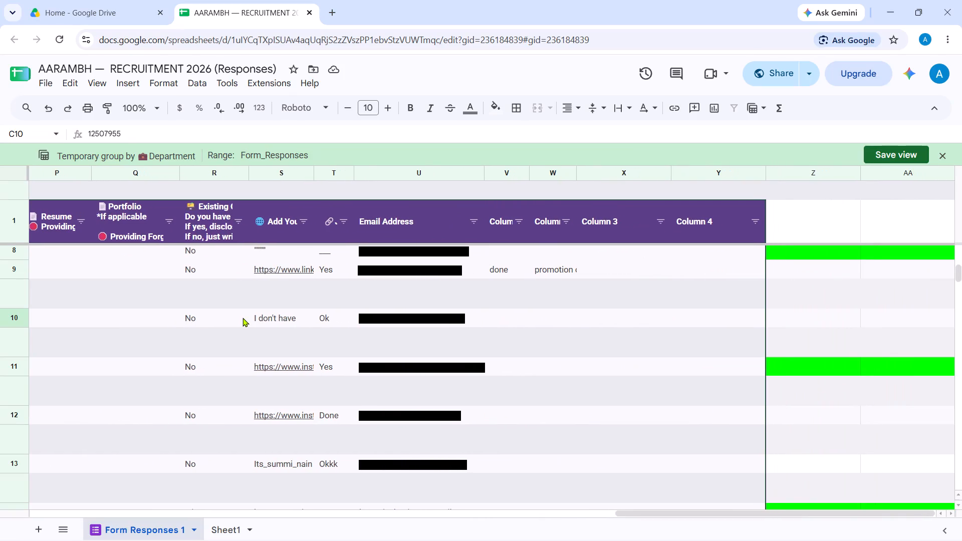
pyautogui.hscroll(6, 243, 318)
pyautogui.hscroll(-3, 243, 318)
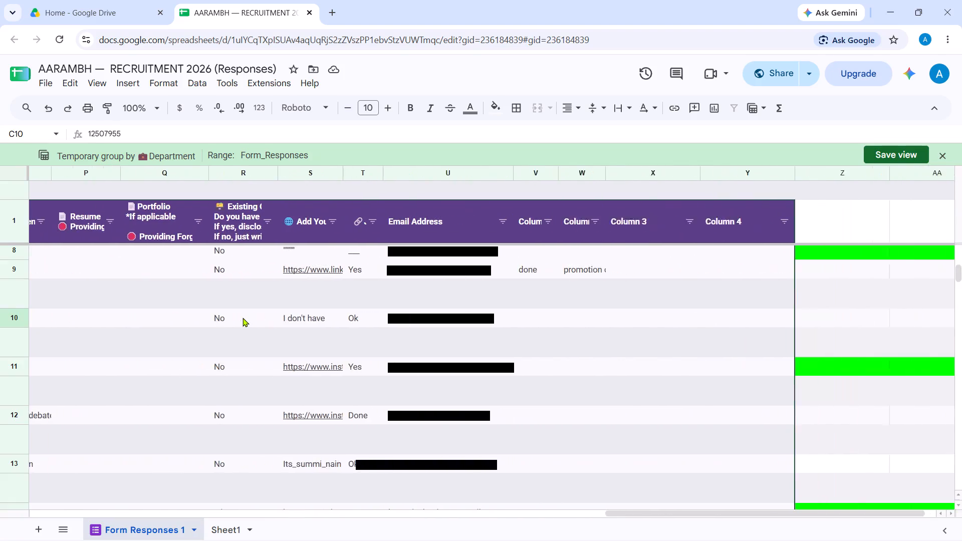
pyautogui.hscroll(-1, 243, 318)
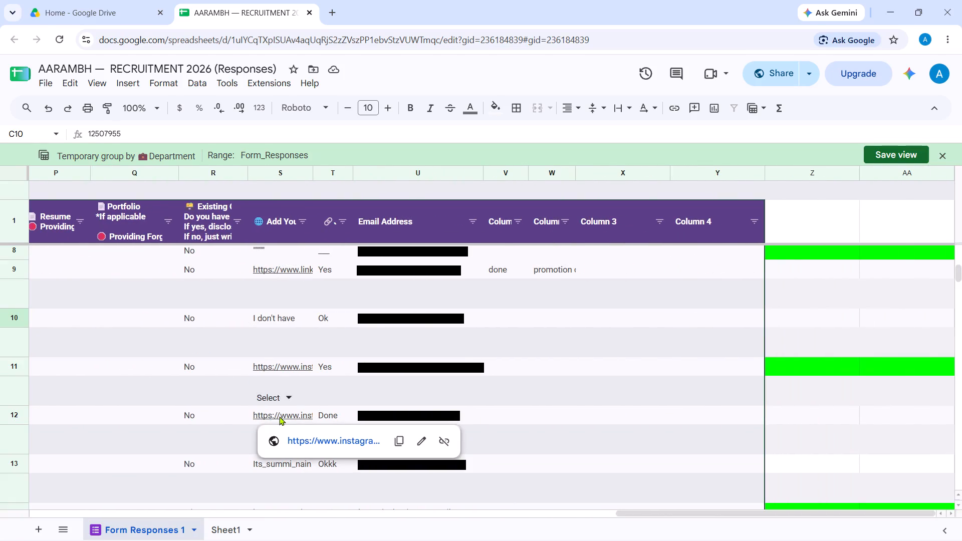
# Open the Instagram link in the Bsc forensic science response in row 12 and look through the profile's posts.
pyautogui.click(279, 416)
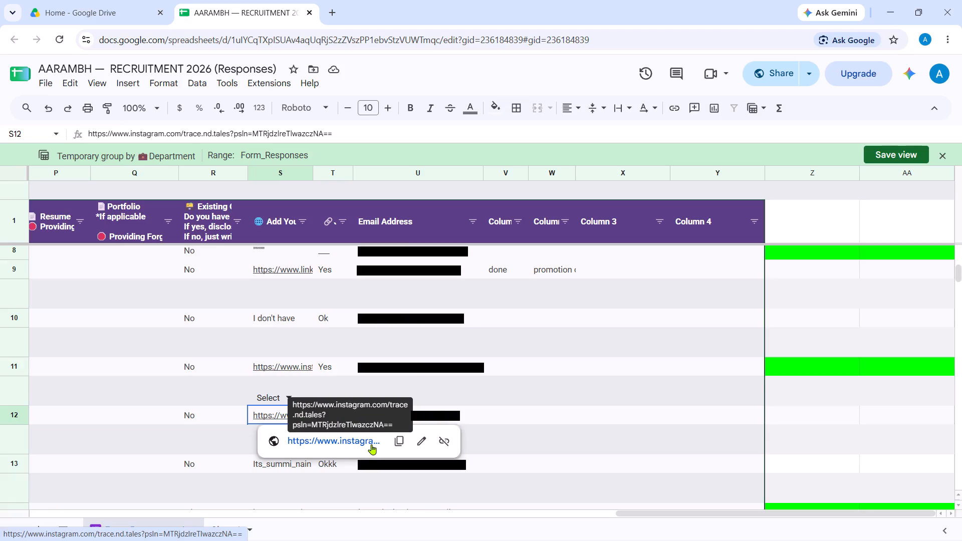
pyautogui.click(350, 439)
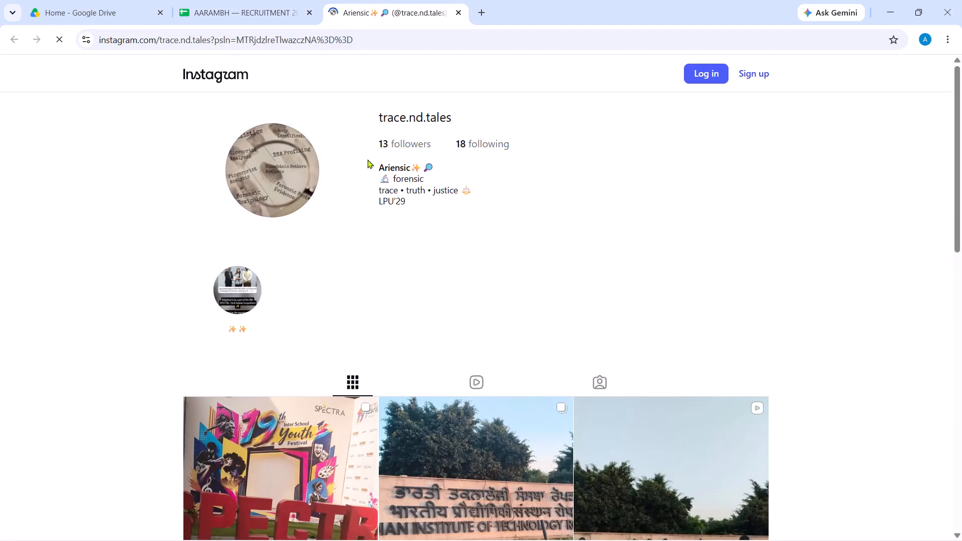
pyautogui.scroll(-1, 368, 227)
pyautogui.click(632, 179)
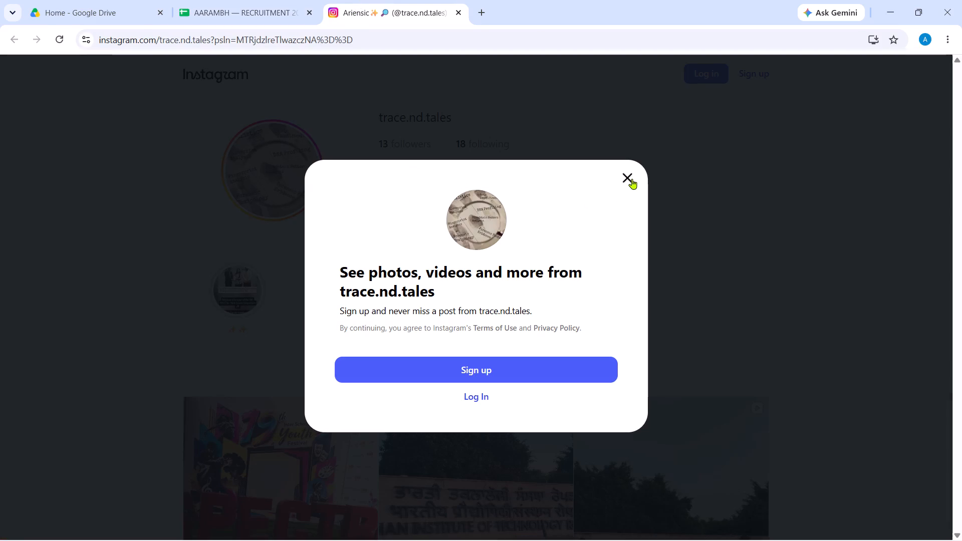
pyautogui.scroll(-9, 492, 328)
pyautogui.scroll(2, 492, 328)
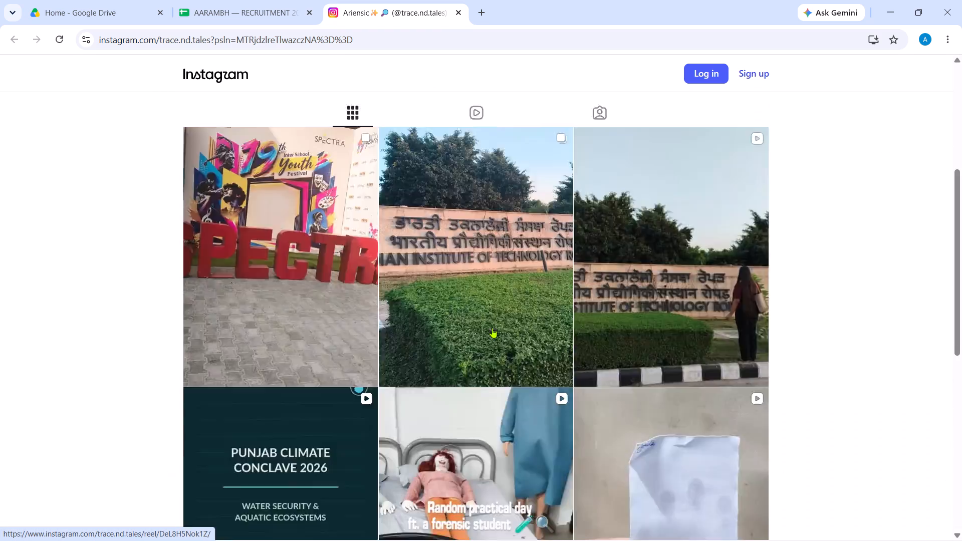
pyautogui.scroll(2, 492, 328)
# Try to view the Instagram profile's following list and its story highlight.
pyautogui.click(459, 146)
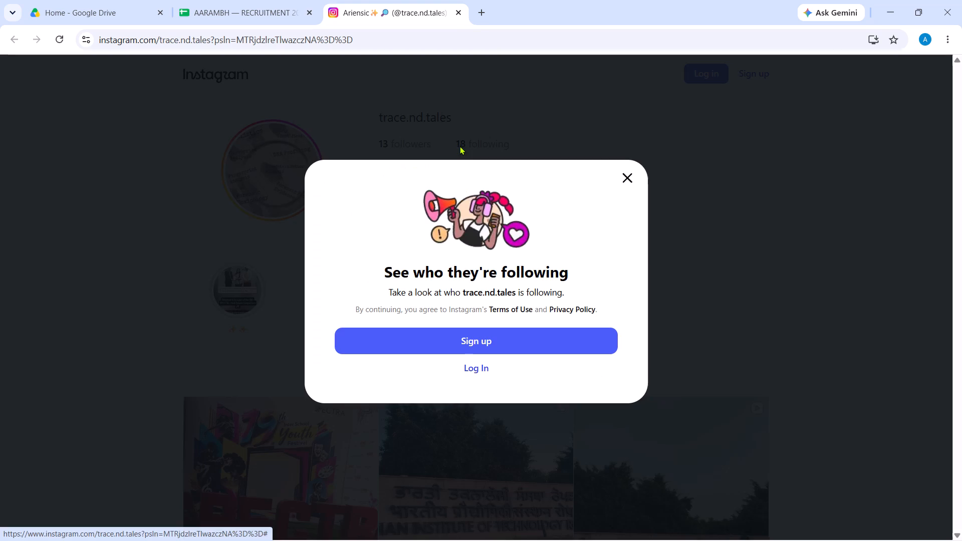
pyautogui.click(626, 177)
pyautogui.hscroll(1, 364, 238)
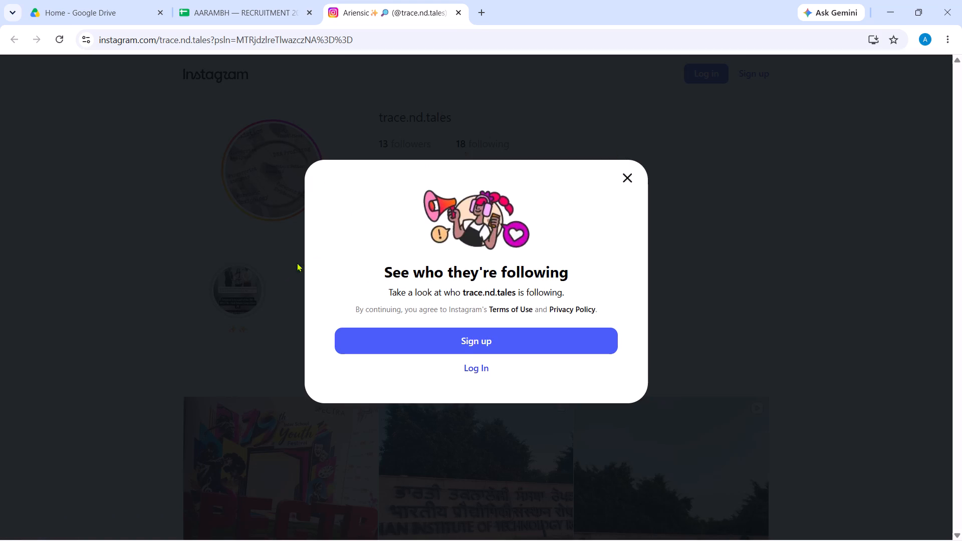
pyautogui.click(242, 300)
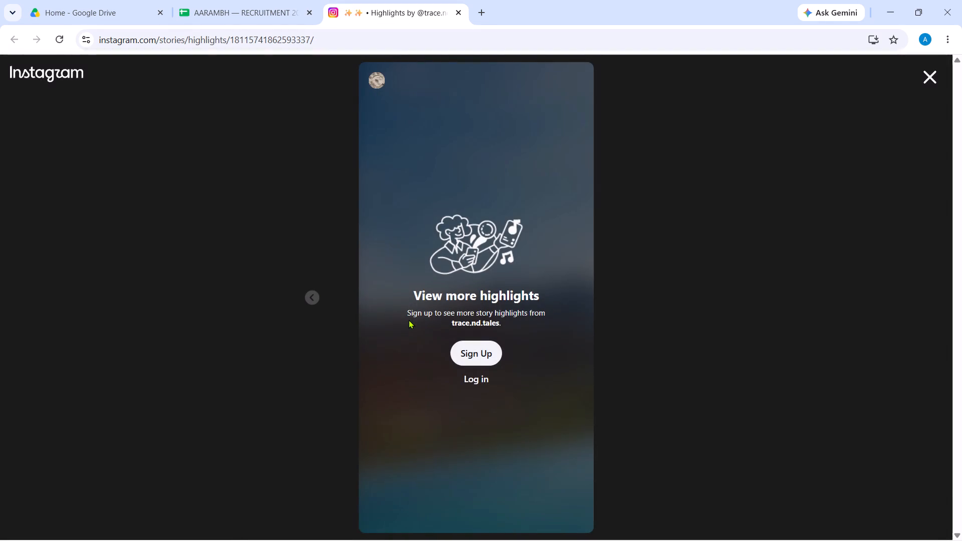
pyautogui.click(931, 74)
pyautogui.hscroll(7, 493, 197)
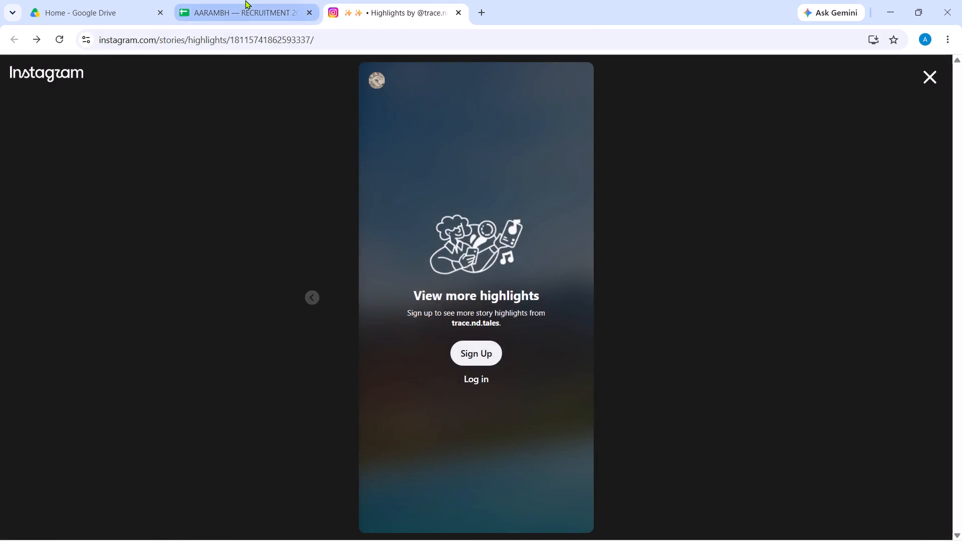
# Return to the AARAMBH responses sheet and exit the temporary Department grouping without saving the view.
pyautogui.click(245, 0)
pyautogui.hscroll(12, 181, 388)
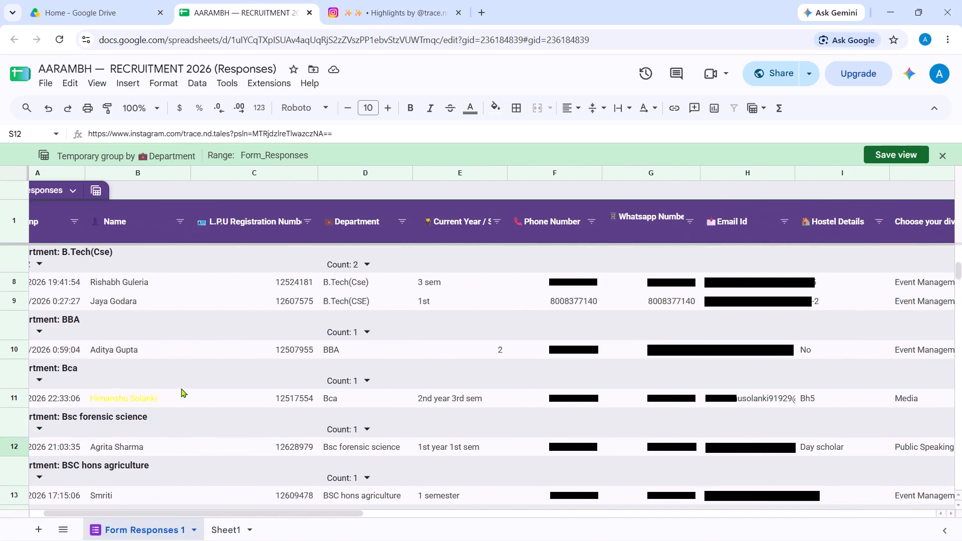
pyautogui.hscroll(2, 181, 388)
pyautogui.click(138, 188)
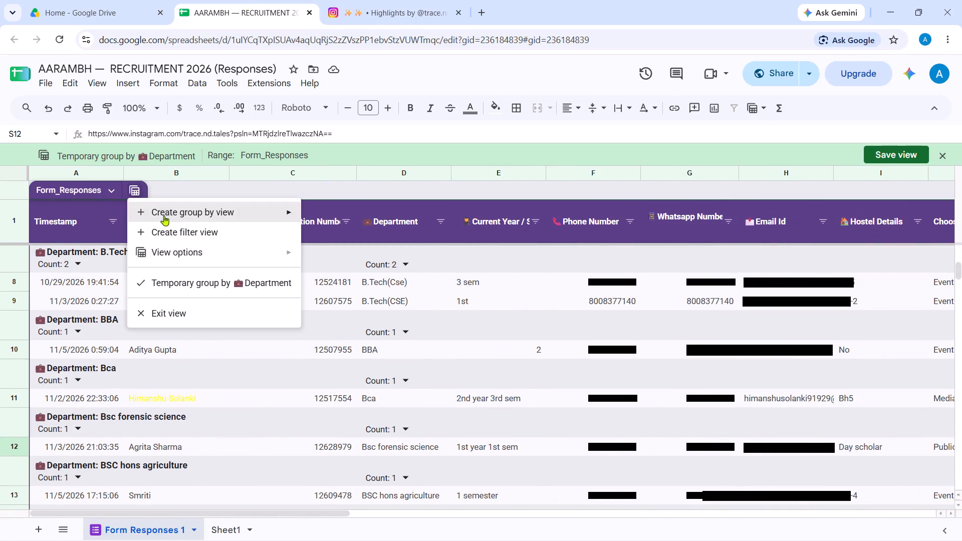
pyautogui.click(139, 313)
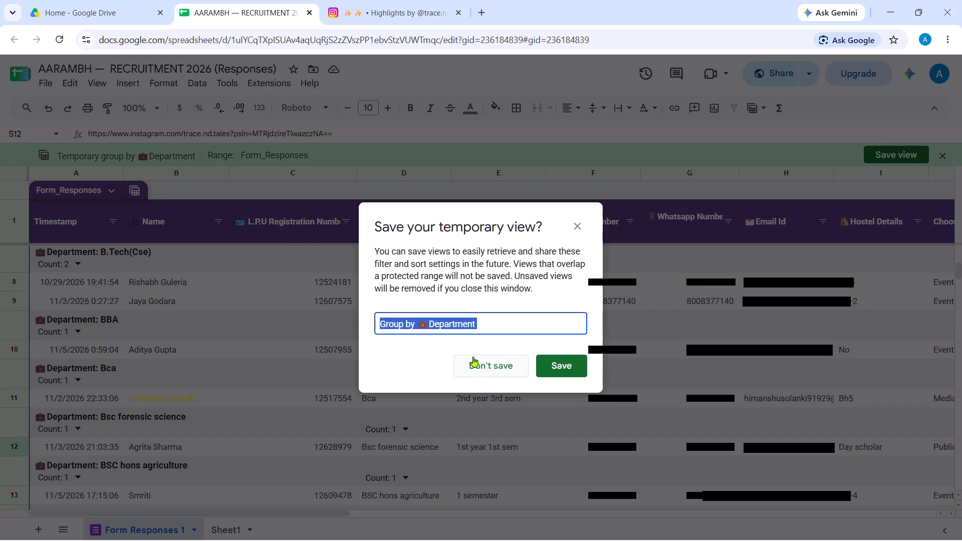
pyautogui.click(497, 362)
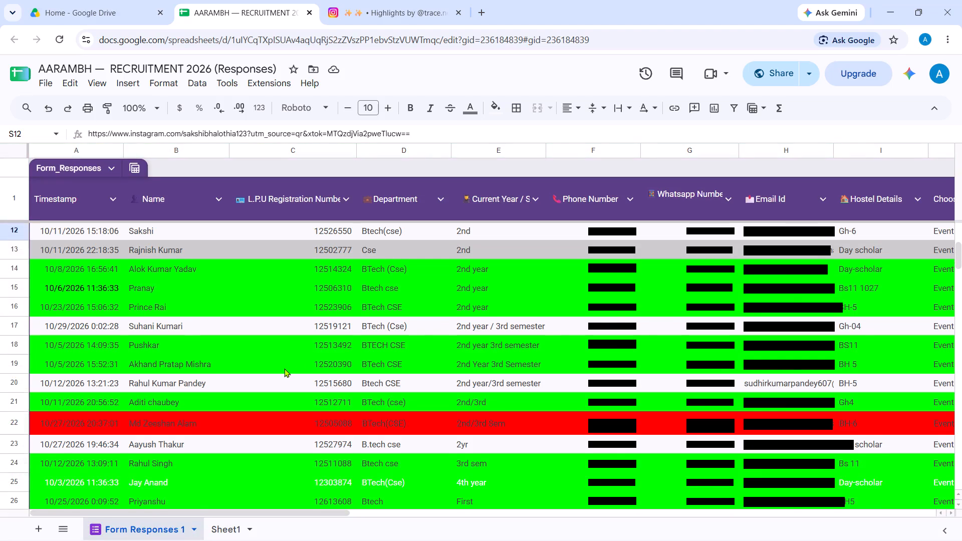
# Examine the ungrouped responses down to the end of the table, then the contact, division and experience columns of the last entries.
pyautogui.hscroll(3, 284, 368)
pyautogui.scroll(-4, 285, 366)
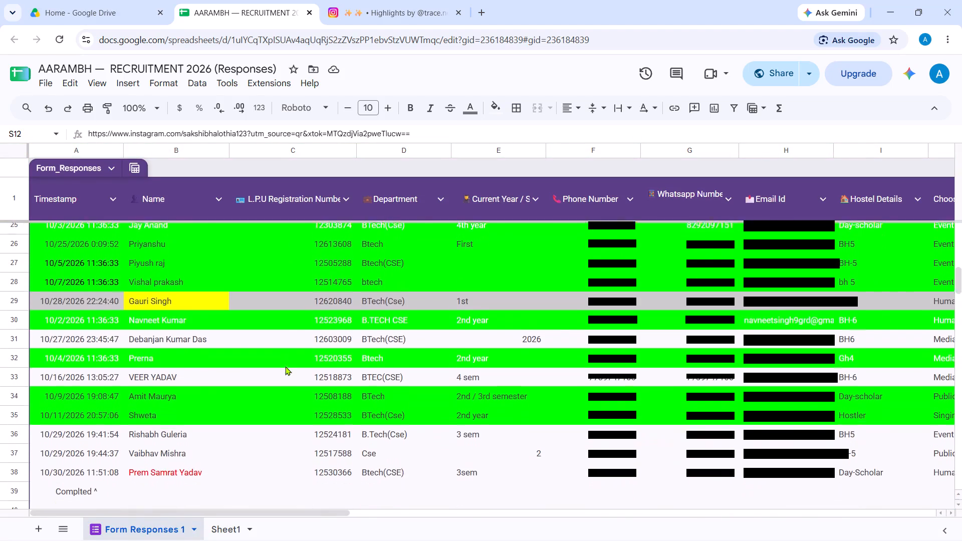
pyautogui.scroll(-5, 285, 366)
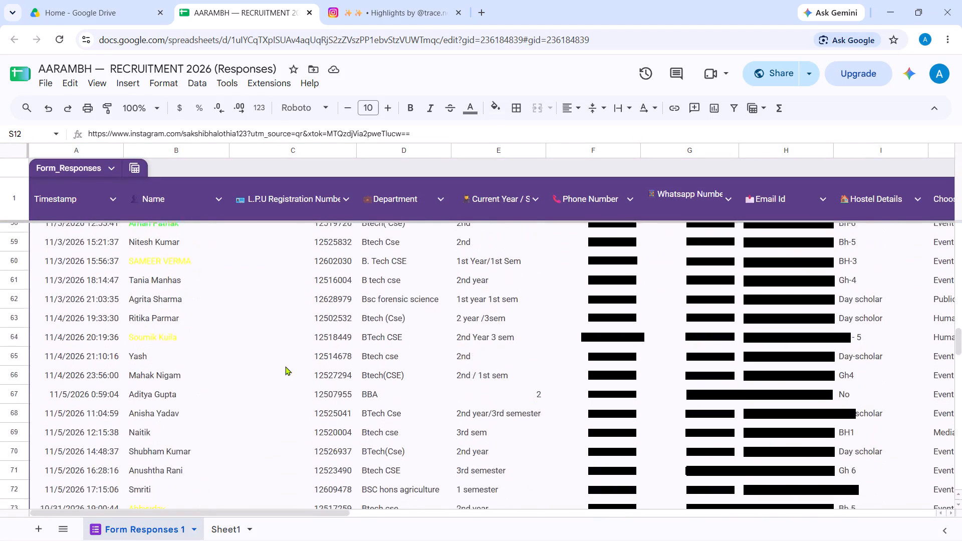
pyautogui.scroll(-5, 285, 366)
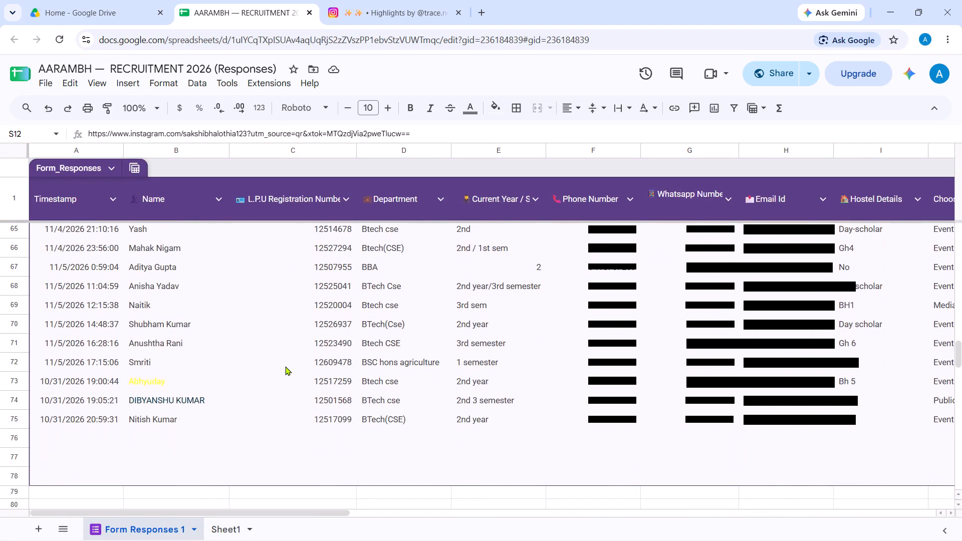
pyautogui.scroll(1, 285, 366)
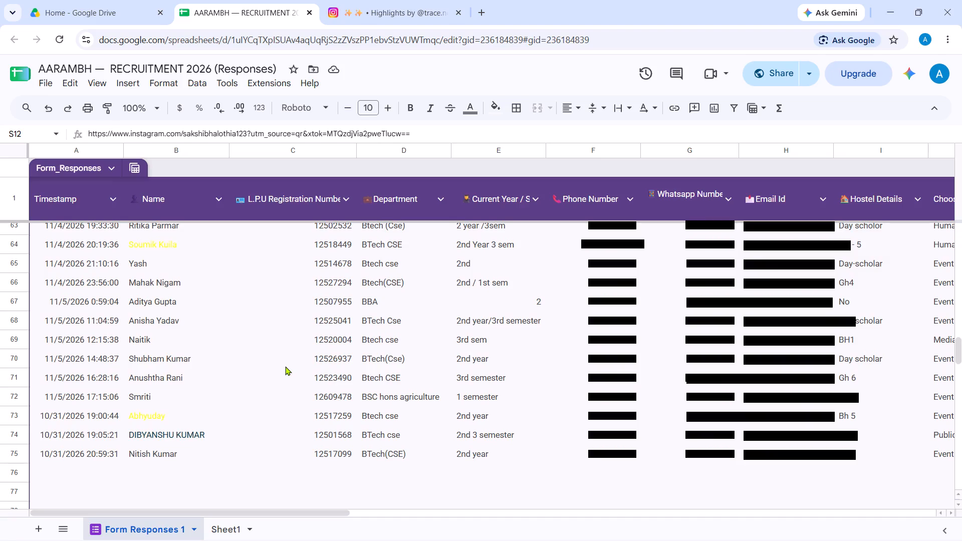
pyautogui.scroll(1, 285, 366)
pyautogui.hscroll(-8, 371, 332)
pyautogui.hscroll(1, 371, 332)
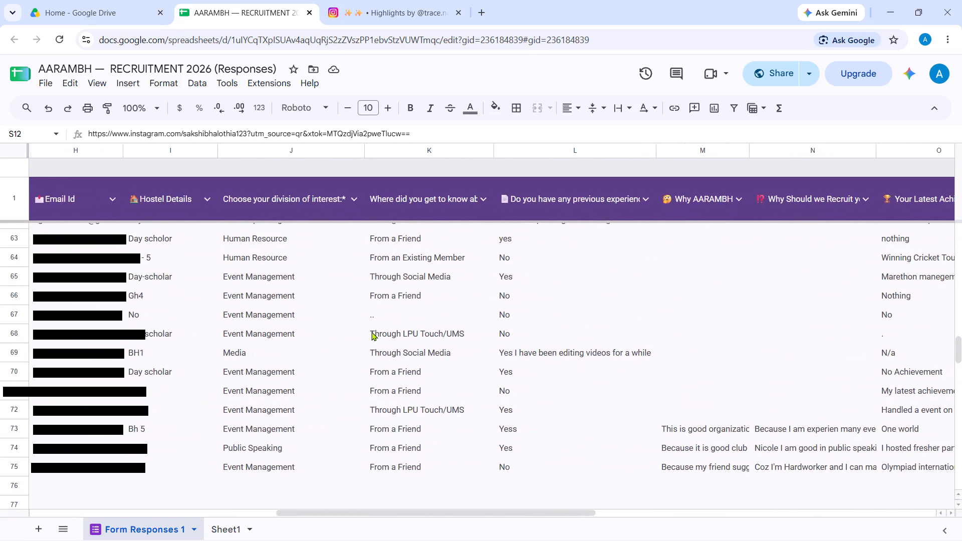
pyautogui.hscroll(1, 371, 332)
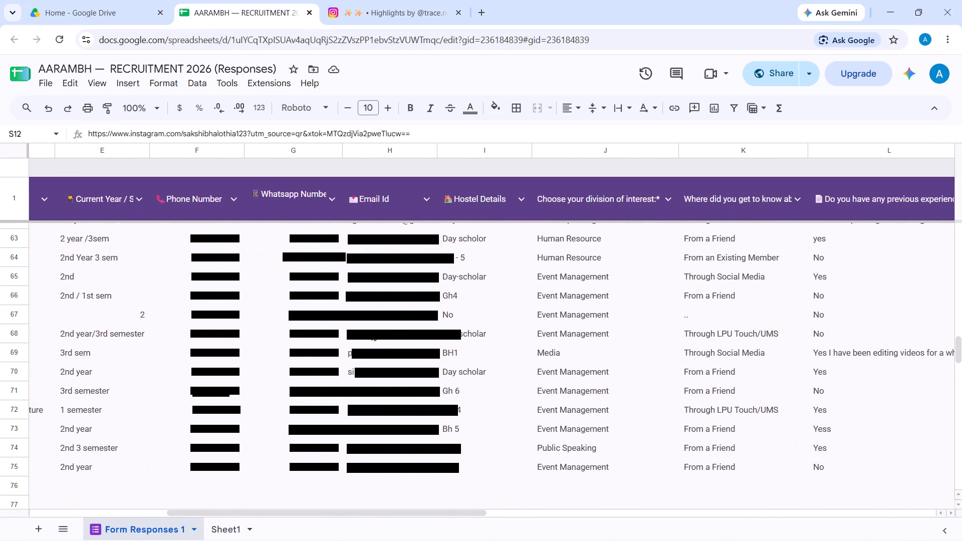
# Read the row 69 response from Timestamp across to the latest achievement, and back to the hostel details and division of interest.
pyautogui.click(300, 347)
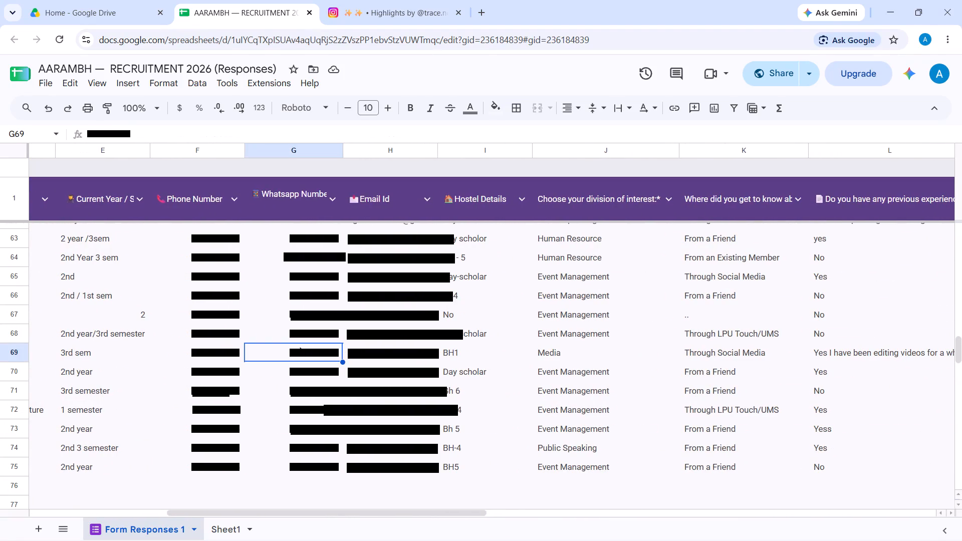
pyautogui.press('Left')
pyautogui.press('Left')
pyautogui.press('Left')
pyautogui.press('Left')
pyautogui.press('Left')
pyautogui.press('Left')
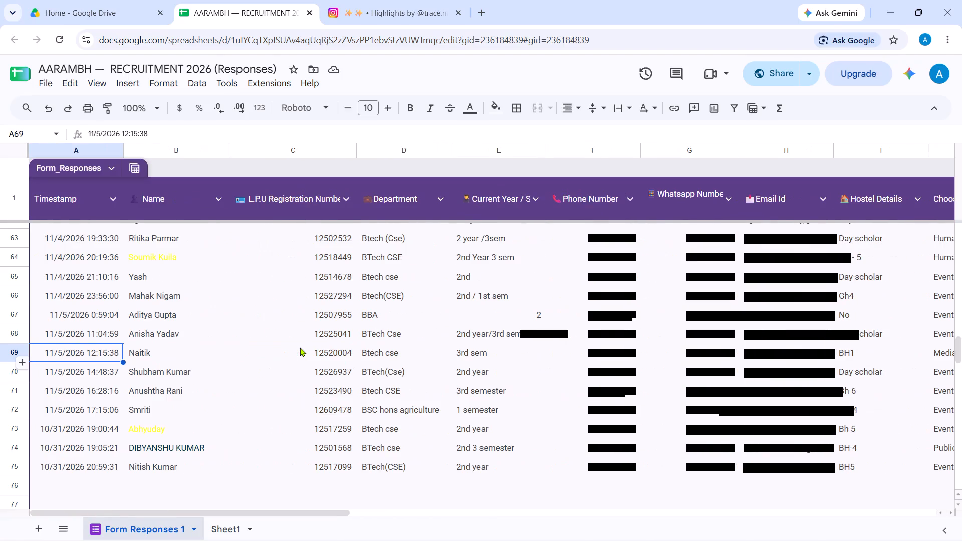
pyautogui.press('Right')
pyautogui.press('Right')
pyautogui.press('Right')
pyautogui.press('Right')
pyautogui.press('Right')
pyautogui.press('Right')
pyautogui.press('Right')
pyautogui.press('Right')
pyautogui.press('Right')
pyautogui.press('Right')
pyautogui.press('Right')
pyautogui.press('Right')
pyautogui.press('Right')
pyautogui.press('Right')
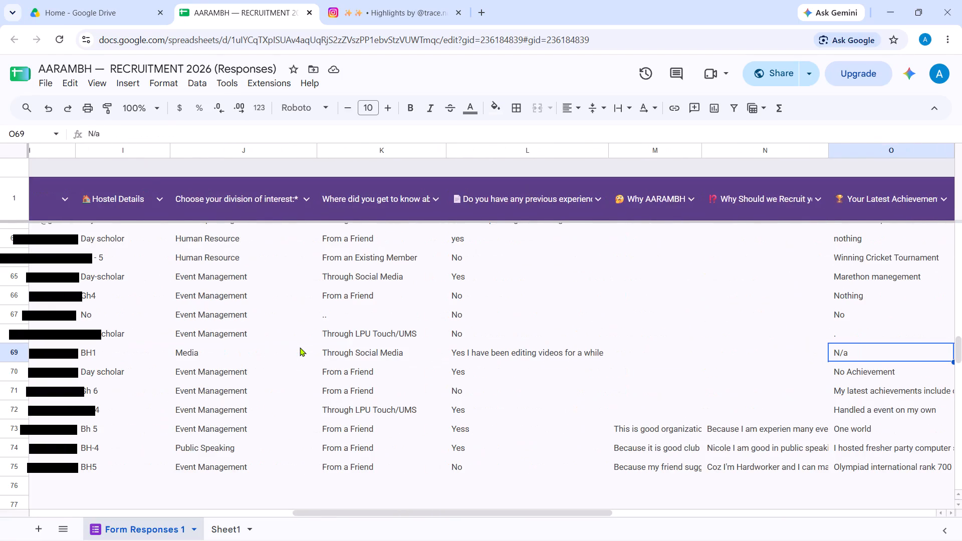
pyautogui.press('Left')
pyautogui.press('Left')
pyautogui.press('Left')
pyautogui.press('Left')
pyautogui.press('Left')
pyautogui.press('Left')
pyautogui.press('Left')
pyautogui.press('Right')
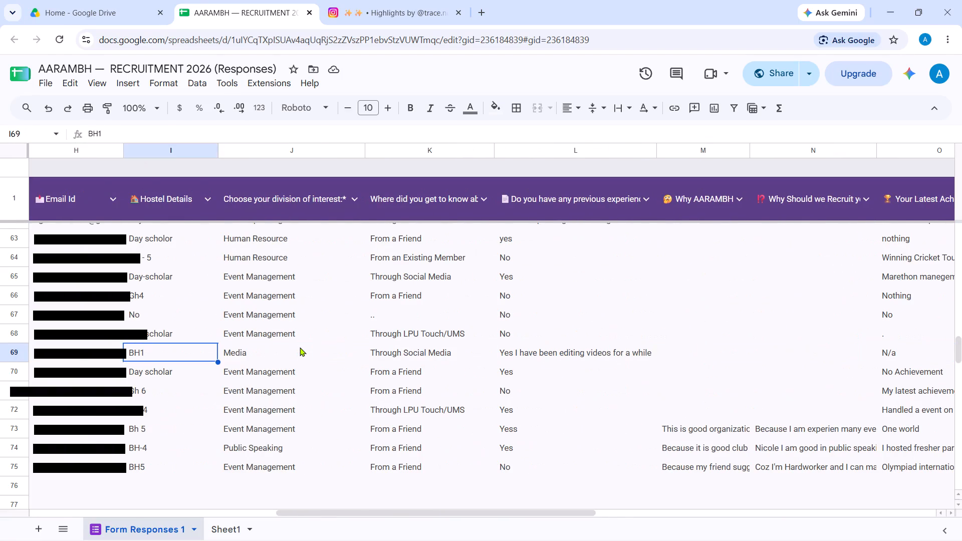
pyautogui.press('Right')
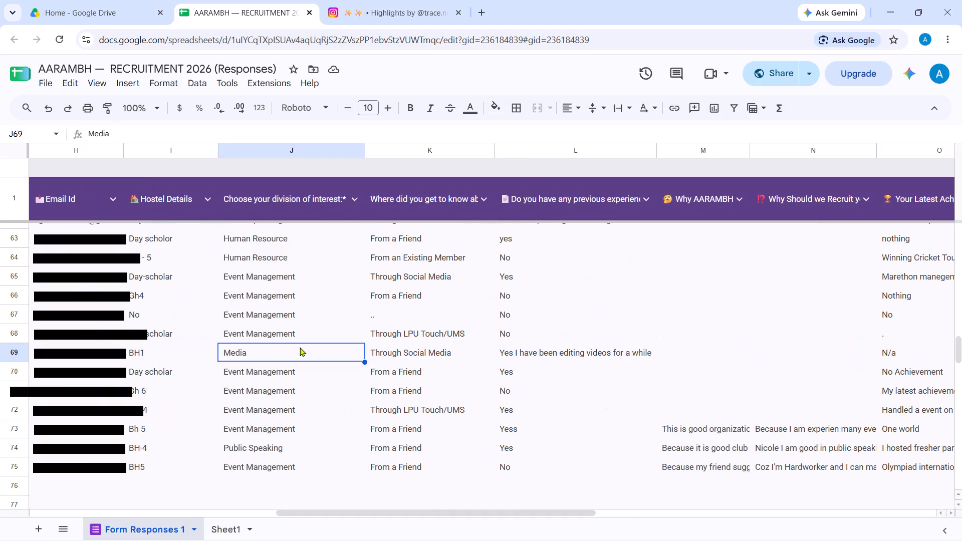
# Examine the division-of-interest answers in the ungrouped table from row 69 up to row 39.
pyautogui.press('Up')
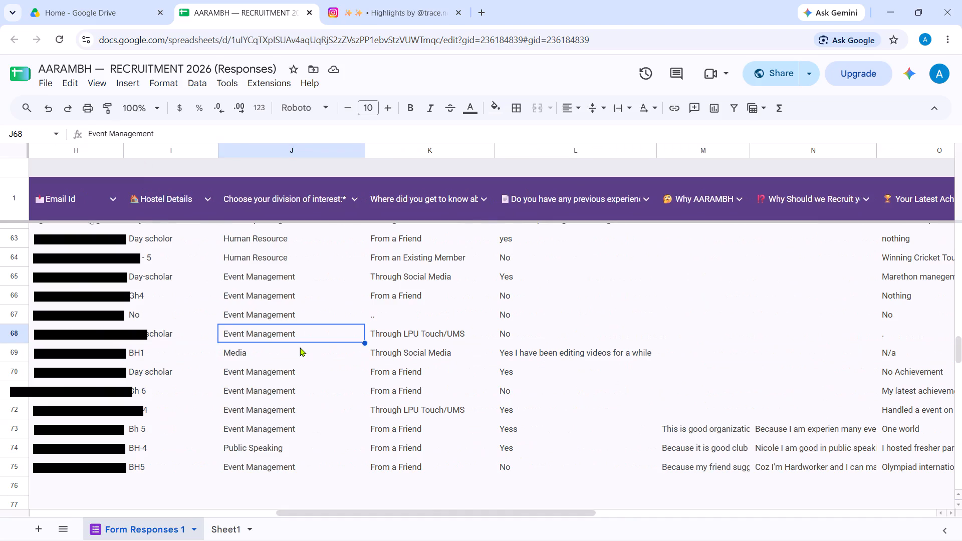
pyautogui.press('Up')
pyautogui.press('Up')
pyautogui.press('Up')
pyautogui.press('Up')
pyautogui.press('Up')
pyautogui.press('Up')
pyautogui.press('Up')
pyautogui.press('Up')
pyautogui.press('Up')
pyautogui.press('Up')
pyautogui.press('Up')
pyautogui.press('Up')
pyautogui.press('Up')
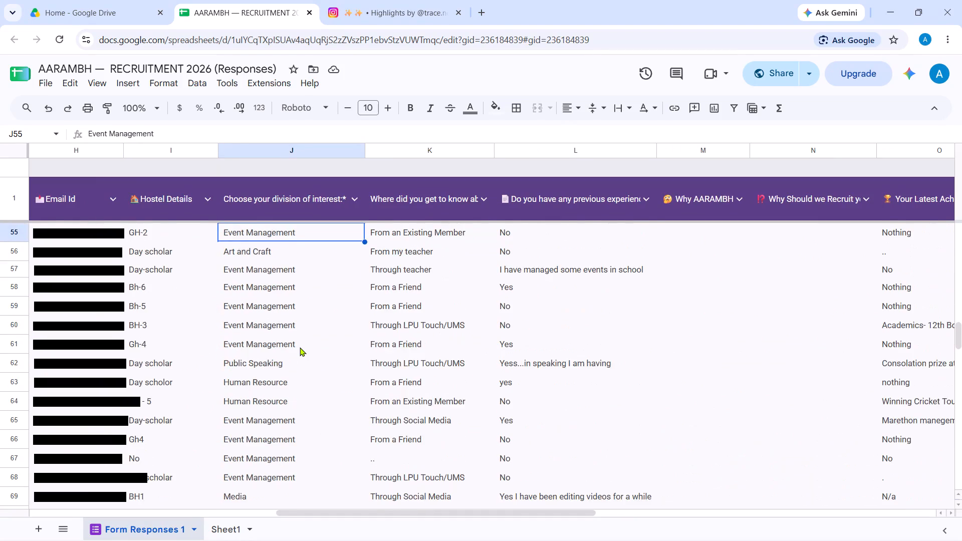
pyautogui.press('Up')
pyautogui.press('Up')
pyautogui.press('Up')
pyautogui.press('Up')
pyautogui.press('Up')
pyautogui.press('Up')
pyautogui.press('Up')
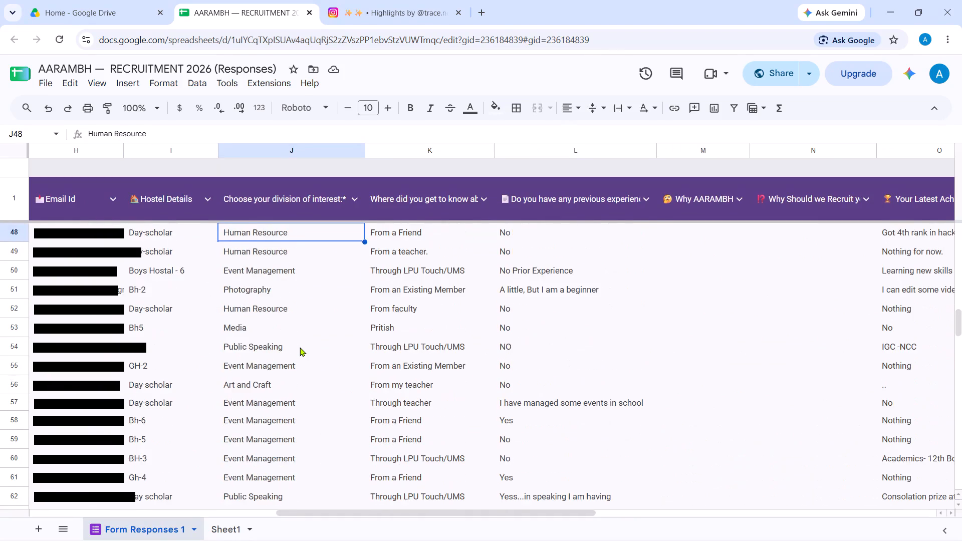
pyautogui.press('Up')
pyautogui.press('Up')
pyautogui.press('Up')
pyautogui.press('Up')
pyautogui.press('Up')
pyautogui.press('Up')
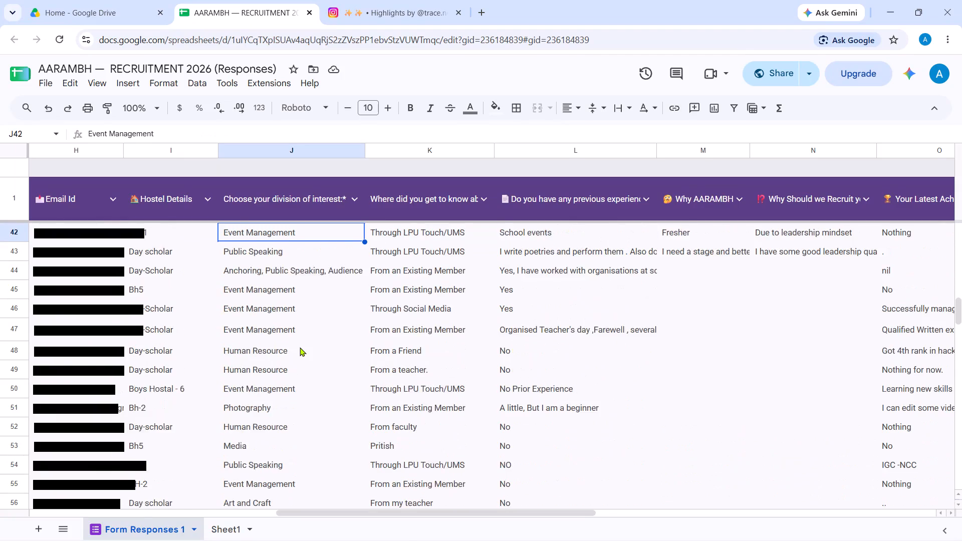
pyautogui.press('Up')
pyautogui.press('Up')
pyautogui.press('Up')
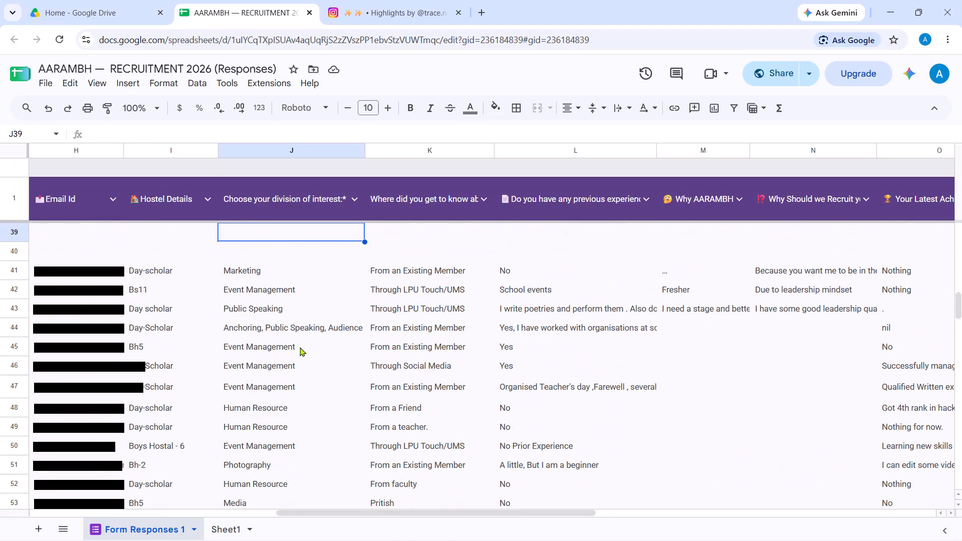
# Examine the division-of-interest answers from row 39 down to row 49.
pyautogui.press('Down')
pyautogui.press('Down')
pyautogui.press('Down')
pyautogui.press('Down')
pyautogui.press('Down')
pyautogui.press('Down')
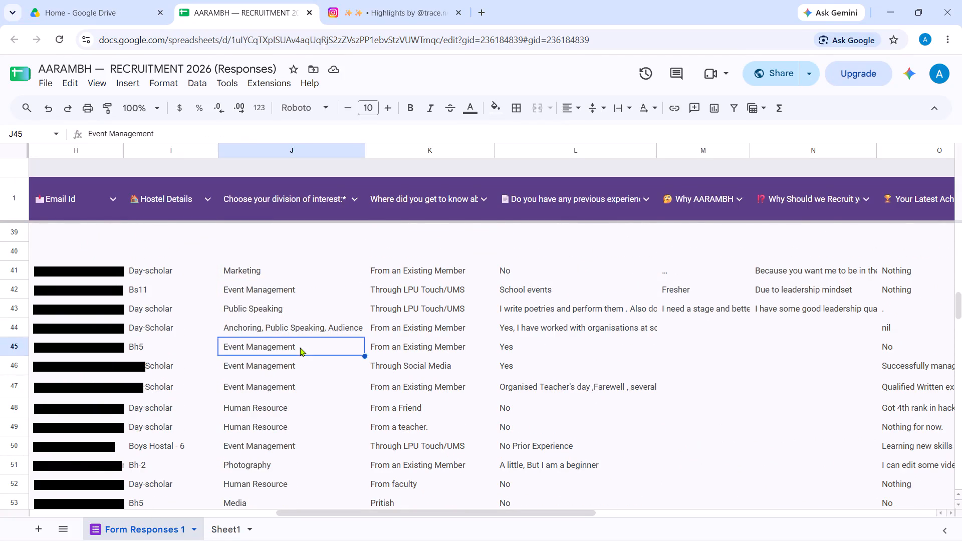
pyautogui.press('Down')
pyautogui.press('Down')
pyautogui.press('Down')
pyautogui.press('Down')
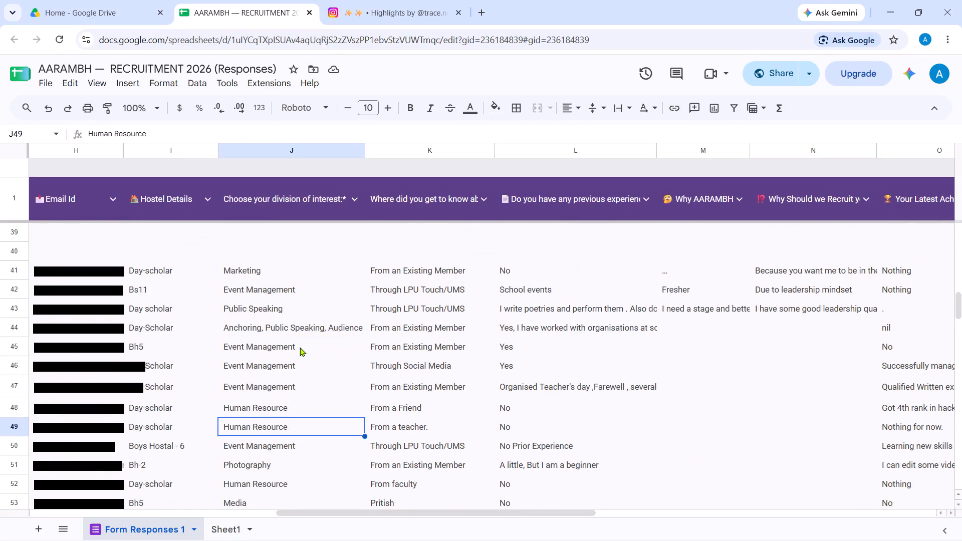
# Examine the "Where did you get to know" answers from row 49 down to rows 53 and 54.
pyautogui.press('Right')
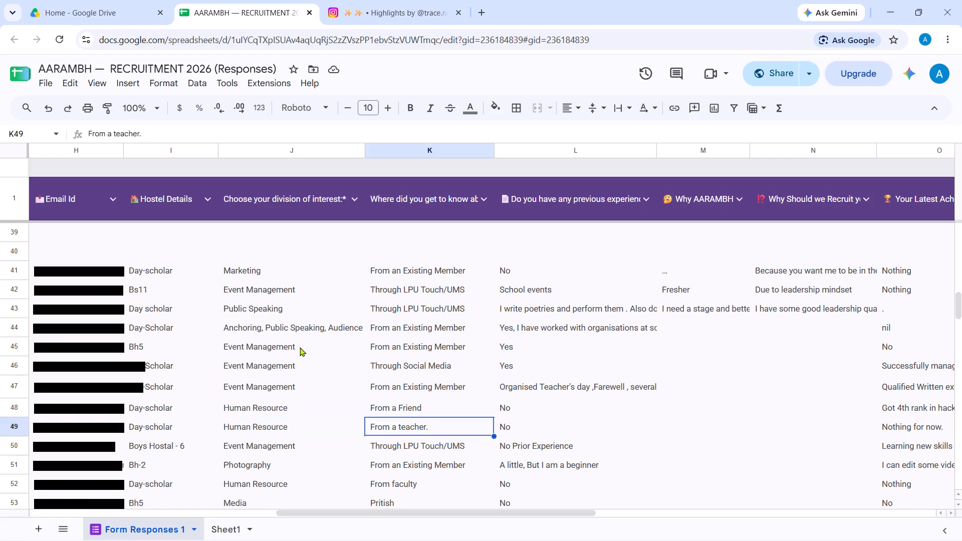
pyautogui.press('Down')
pyautogui.press('Down')
pyautogui.press('Down')
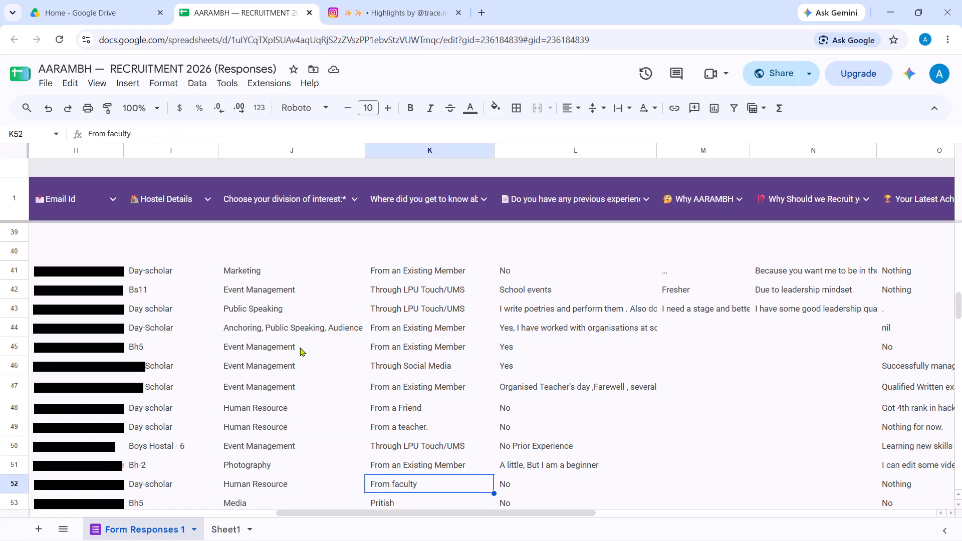
pyautogui.press('Down')
pyautogui.press('Down')
pyautogui.press('Up')
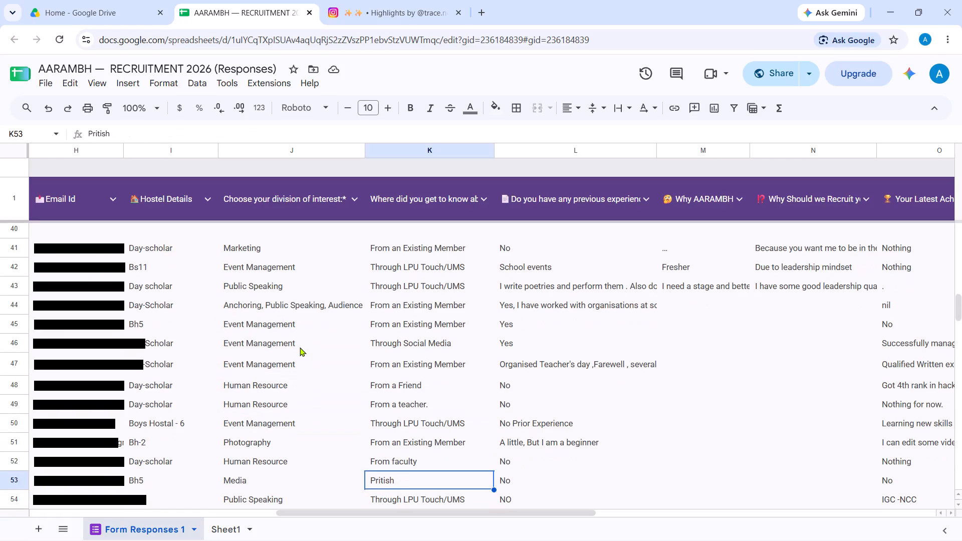
# Examine the row 53 response back to its Timestamp and across to the "Why Should we Recruit" column.
pyautogui.press('Left')
pyautogui.press('Left')
pyautogui.press('Left')
pyautogui.press('Left')
pyautogui.press('Left')
pyautogui.press('Left')
pyautogui.press('Left')
pyautogui.press('Left')
pyautogui.press('Left')
pyautogui.press('Left')
pyautogui.press('Left')
pyautogui.press('Left')
pyautogui.press('Left')
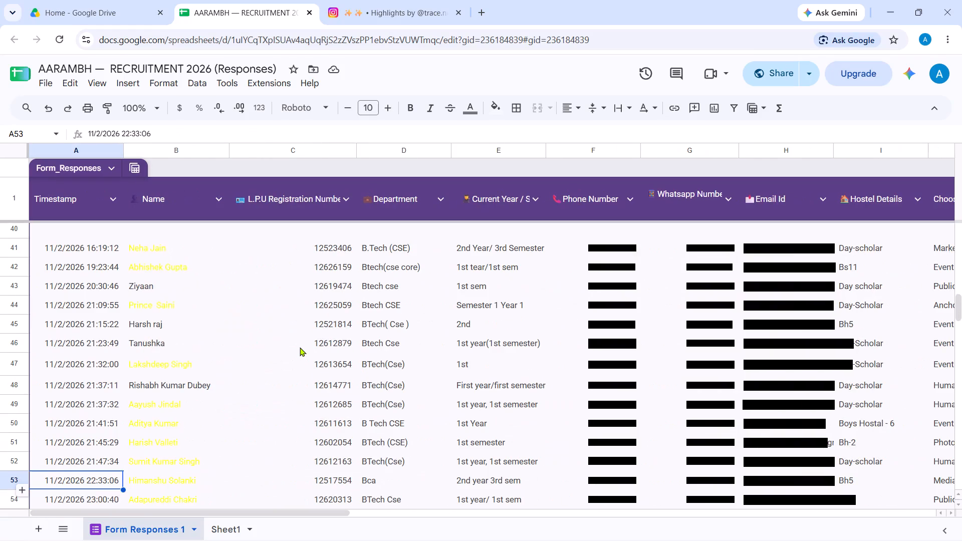
pyautogui.press('Right')
pyautogui.press('Right')
pyautogui.press('Right')
pyautogui.press('Right')
pyautogui.press('Right')
pyautogui.press('Right')
pyautogui.press('Right')
pyautogui.press('Right')
pyautogui.press('Right')
pyautogui.press('Right')
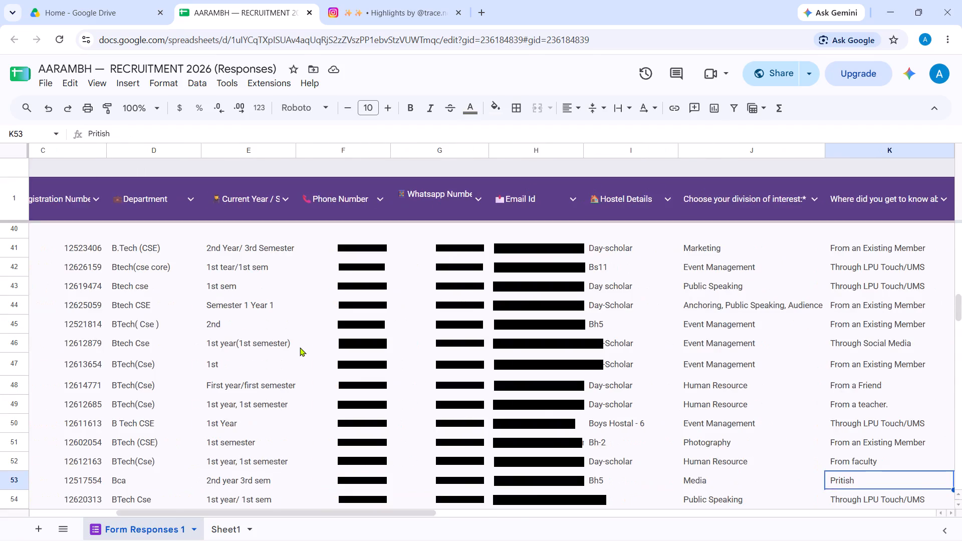
pyautogui.press('Right')
pyautogui.press('Right')
pyautogui.press('Right')
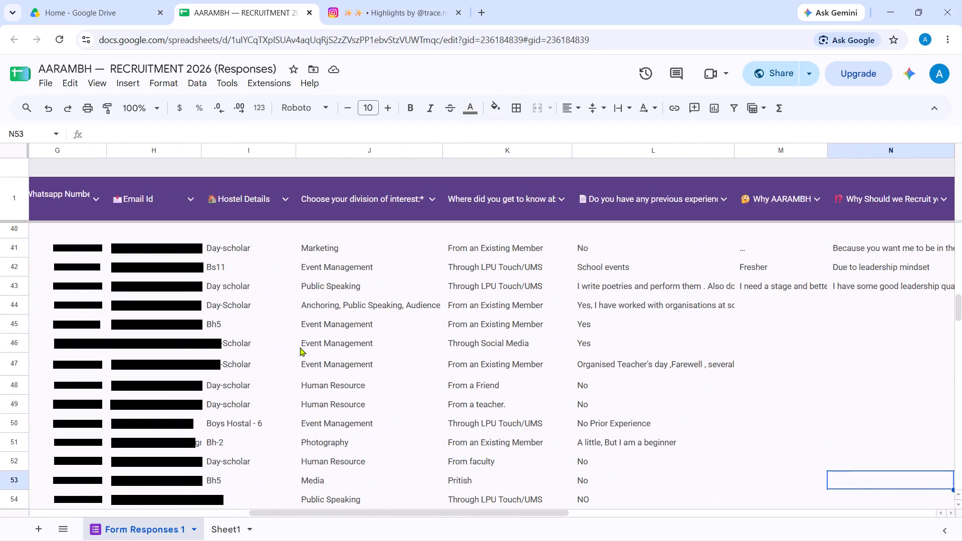
# Examine the responses down the "Why Should we Recruit" column from row 53 to row 62.
pyautogui.press('Down')
pyautogui.press('Down')
pyautogui.press('Down')
pyautogui.press('Down')
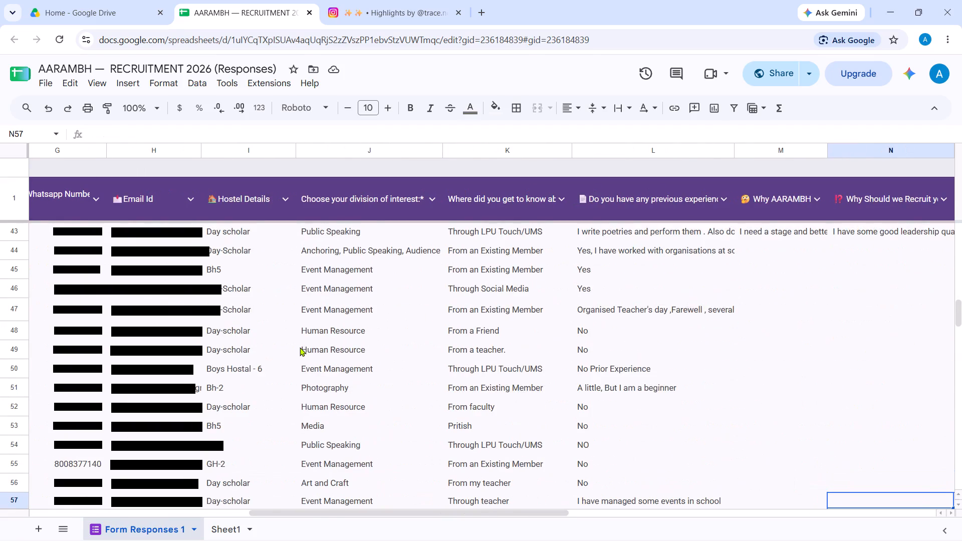
pyautogui.press('Down')
pyautogui.press('Down')
pyautogui.press('Down')
pyautogui.press('Down')
pyautogui.press('Down')
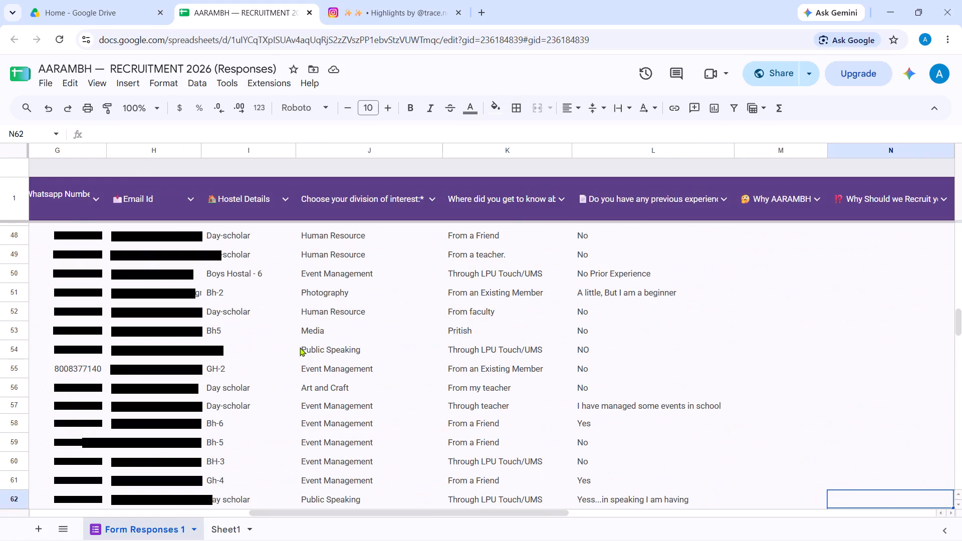
# Examine the last responses down to row 75, reading row 68 from Name across to the latest achievement column.
pyautogui.hscroll(9, 181, 452)
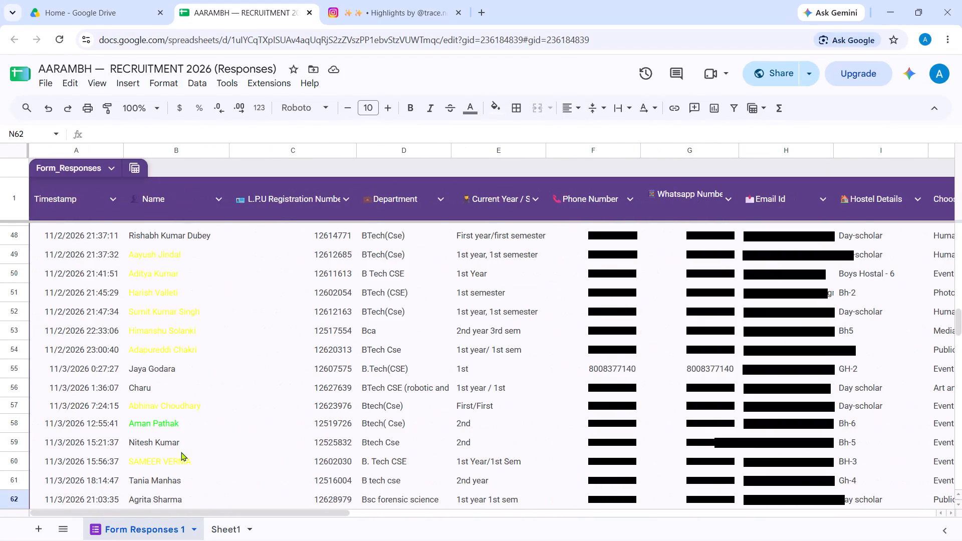
pyautogui.scroll(-5, 181, 452)
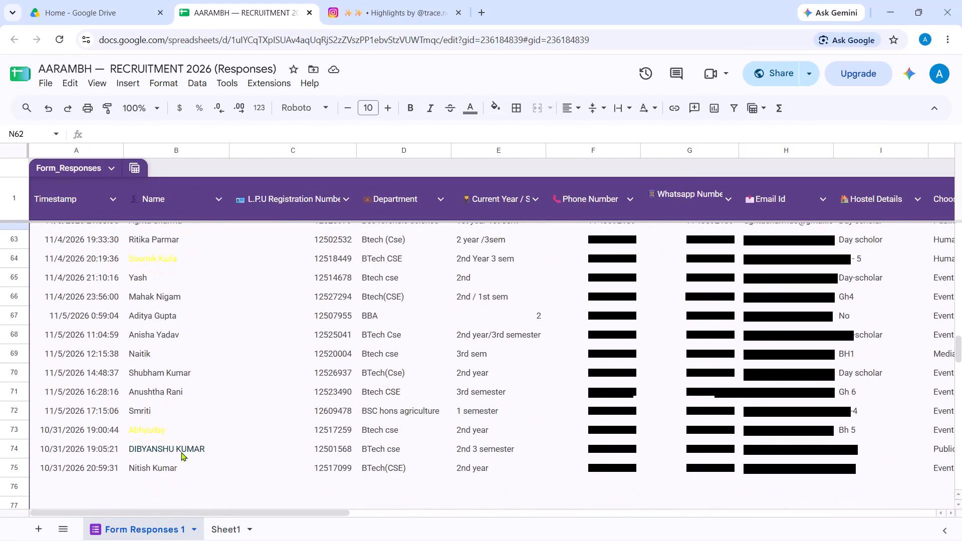
pyautogui.click(168, 327)
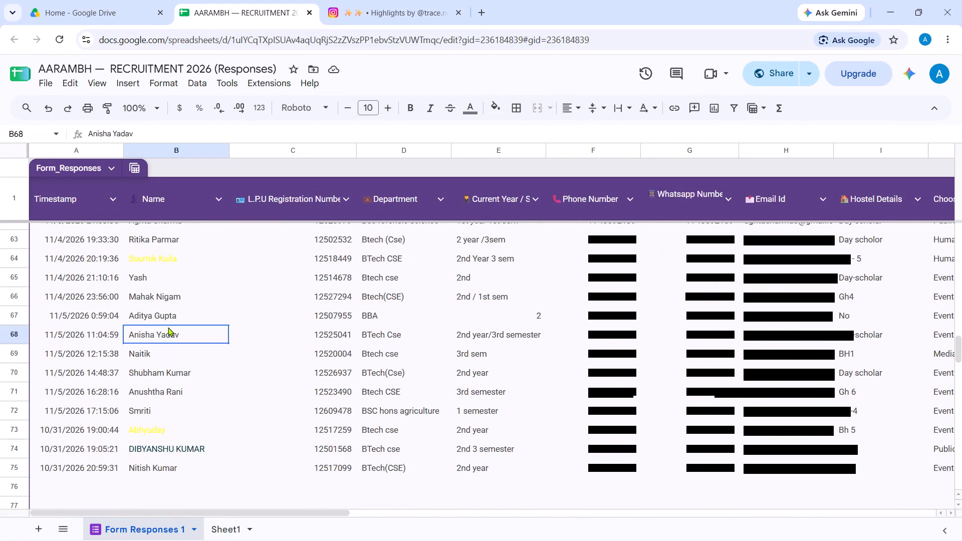
pyautogui.press('Right')
pyautogui.press('Right')
pyautogui.press('Right')
pyautogui.press('Right')
pyautogui.press('Right')
pyautogui.press('Right')
pyautogui.press('Right')
pyautogui.press('Right')
pyautogui.press('Right')
pyautogui.press('Right')
pyautogui.press('Right')
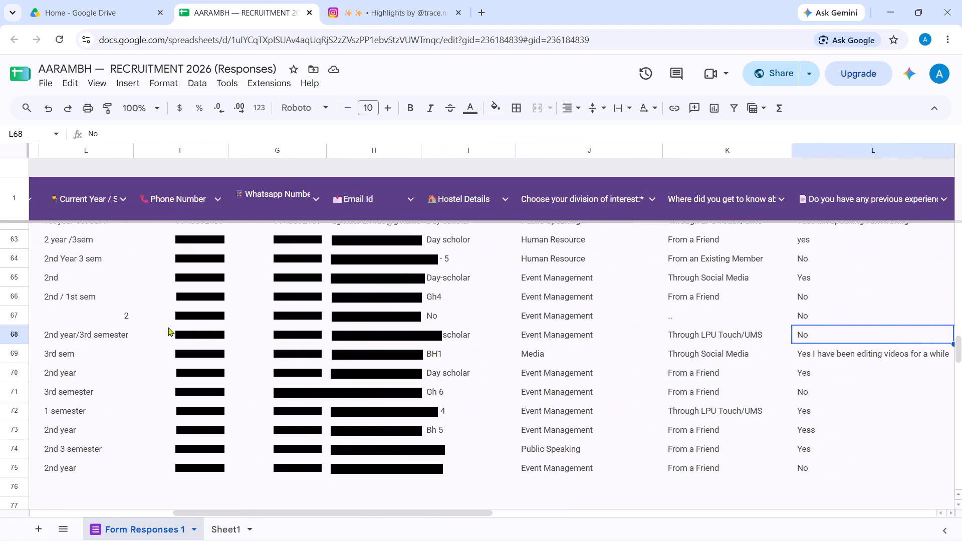
pyautogui.press('Right')
pyautogui.press('Right')
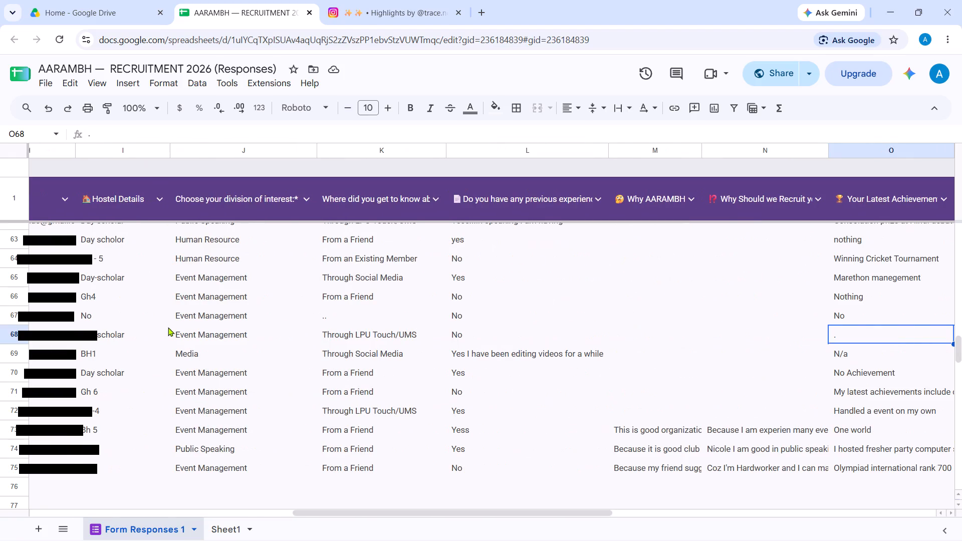
# Examine the row 68 response from the latest achievement column back to Timestamp.
pyautogui.press('Left')
pyautogui.press('Left')
pyautogui.press('Left')
pyautogui.press('Left')
pyautogui.press('Left')
pyautogui.press('Left')
pyautogui.press('Left')
pyautogui.press('Left')
pyautogui.press('Left')
pyautogui.press('Left')
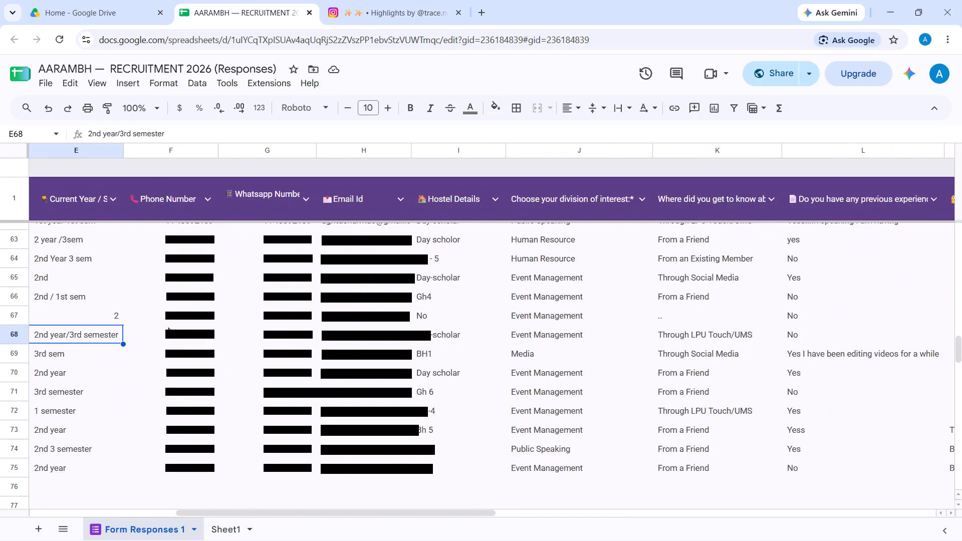
pyautogui.press('Left')
pyautogui.press('Left')
pyautogui.press('Left')
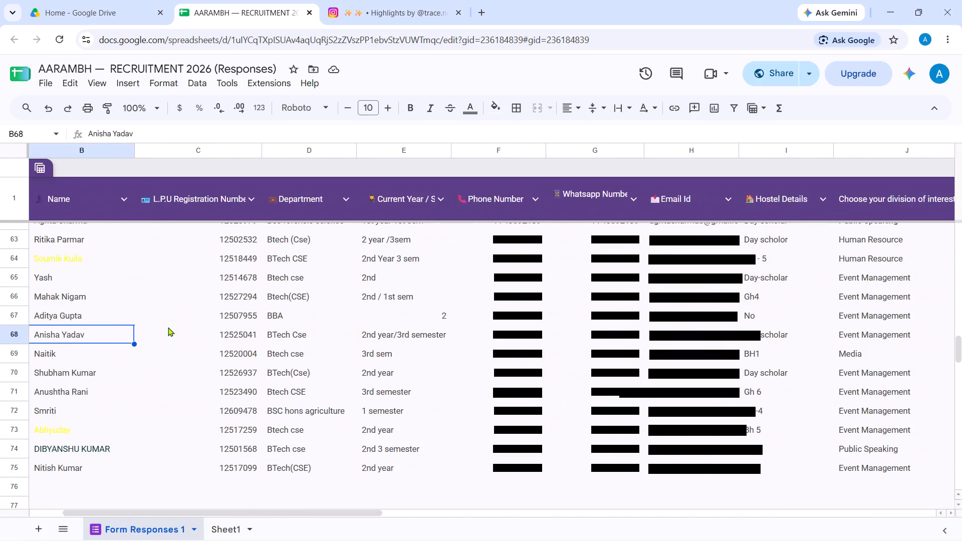
pyautogui.press('Left')
# Examine the timestamps and applicant names from row 68 up to row 55.
pyautogui.press('Up')
pyautogui.press('Up')
pyautogui.press('Up')
pyautogui.press('Up')
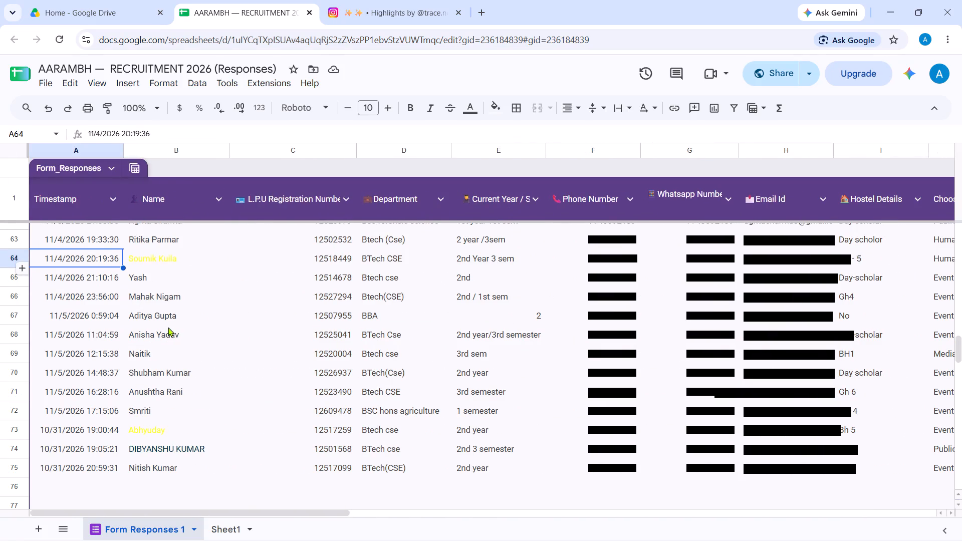
pyautogui.press('Up')
pyautogui.press('Up')
pyautogui.press('Up')
pyautogui.press('Up')
pyautogui.press('Down')
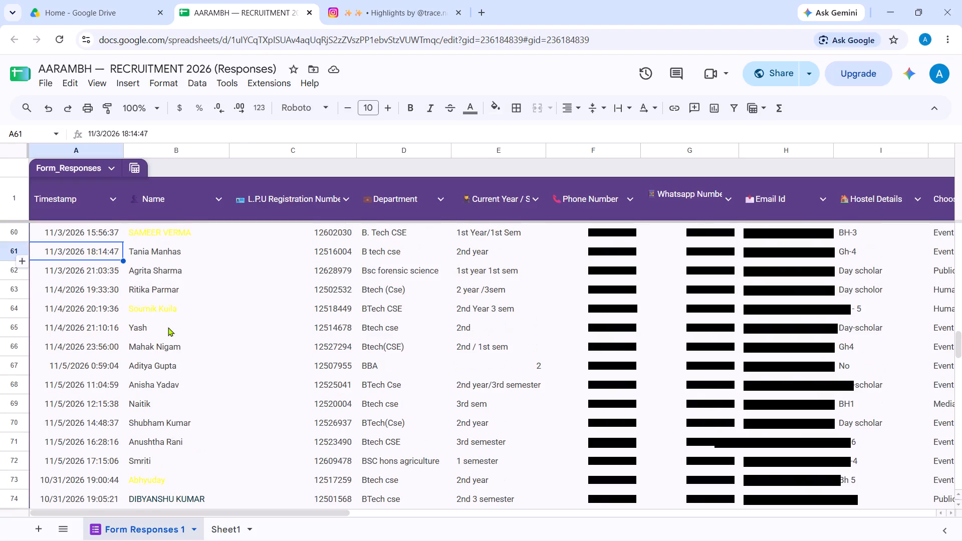
pyautogui.press('Right')
pyautogui.press('Up')
pyautogui.press('Up')
pyautogui.press('Up')
pyautogui.press('Up')
pyautogui.press('Up')
pyautogui.press('Up')
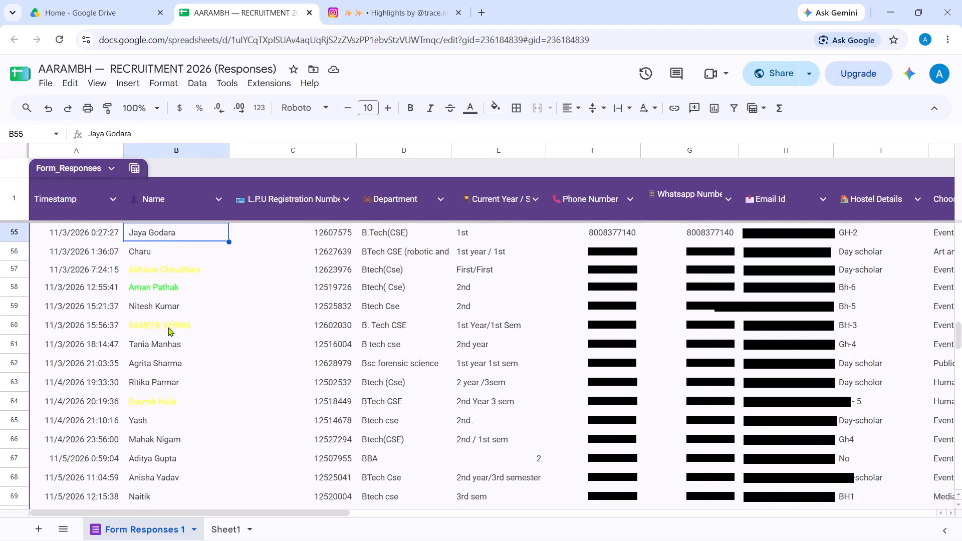
# Examine the applicant names from row 55 up to row 45.
pyautogui.press('Up')
pyautogui.press('Up')
pyautogui.press('Up')
pyautogui.press('Up')
pyautogui.press('Up')
pyautogui.press('Up')
pyautogui.press('Up')
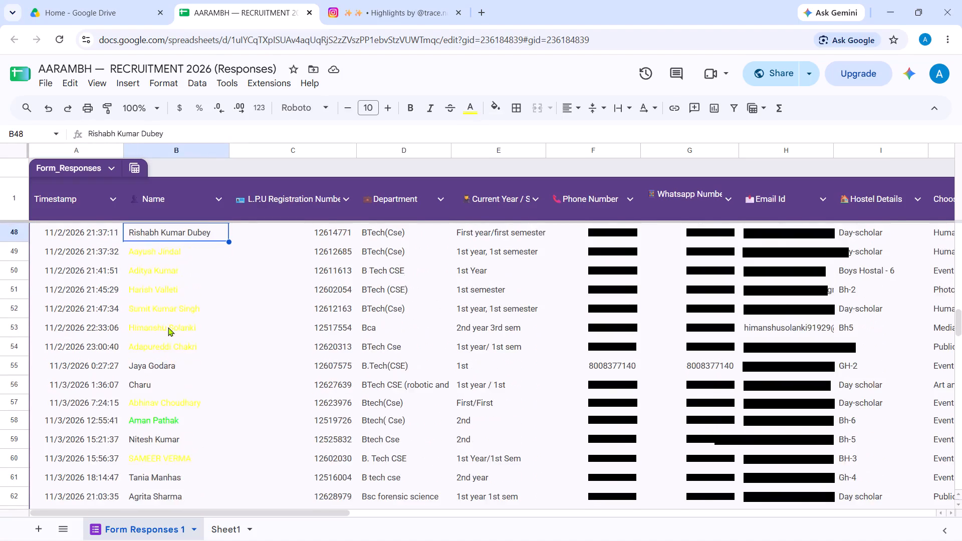
pyautogui.press('Up')
pyautogui.press('Up')
pyautogui.press('Up')
pyautogui.press('Down')
# Examine the row 46 response from Name across to the latest achievement column.
pyautogui.press('Right')
pyautogui.press('Right')
pyautogui.press('Right')
pyautogui.press('Right')
pyautogui.press('Right')
pyautogui.press('Right')
pyautogui.press('Right')
pyautogui.press('Right')
pyautogui.press('Right')
pyautogui.press('Right')
pyautogui.press('Right')
pyautogui.press('Right')
pyautogui.press('Right')
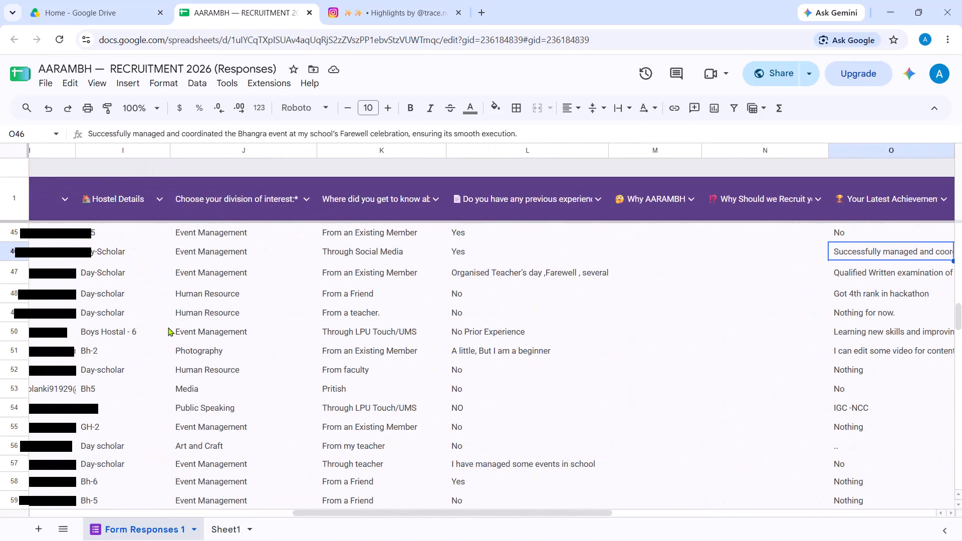
# Examine the rest of the row 46 response from the latest achievement column to beyond Column 4.
pyautogui.press('Right')
pyautogui.press('Right')
pyautogui.press('Right')
pyautogui.press('Right')
pyautogui.press('Right')
pyautogui.press('Right')
pyautogui.press('Right')
pyautogui.press('Right')
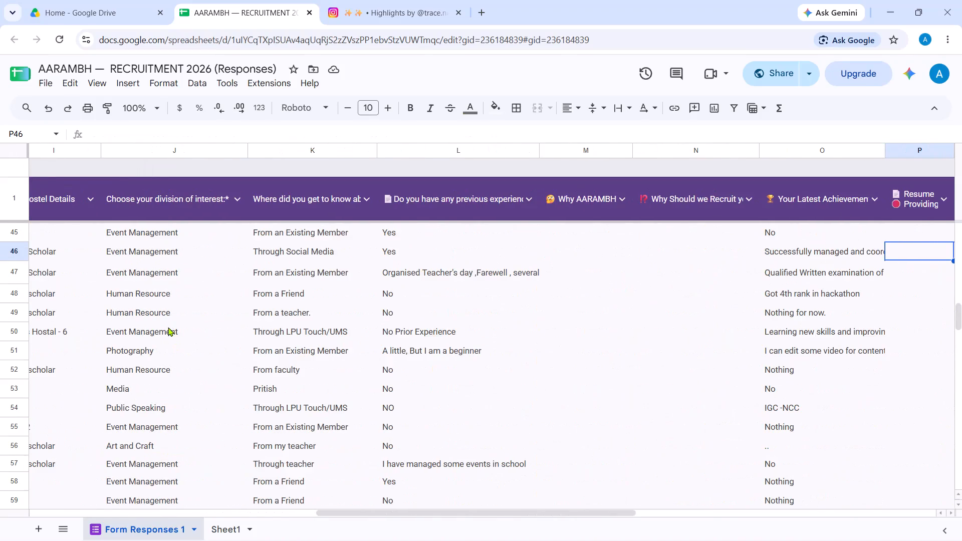
pyautogui.press('Right')
pyautogui.press('Right')
pyautogui.press('Right')
pyautogui.press('Right')
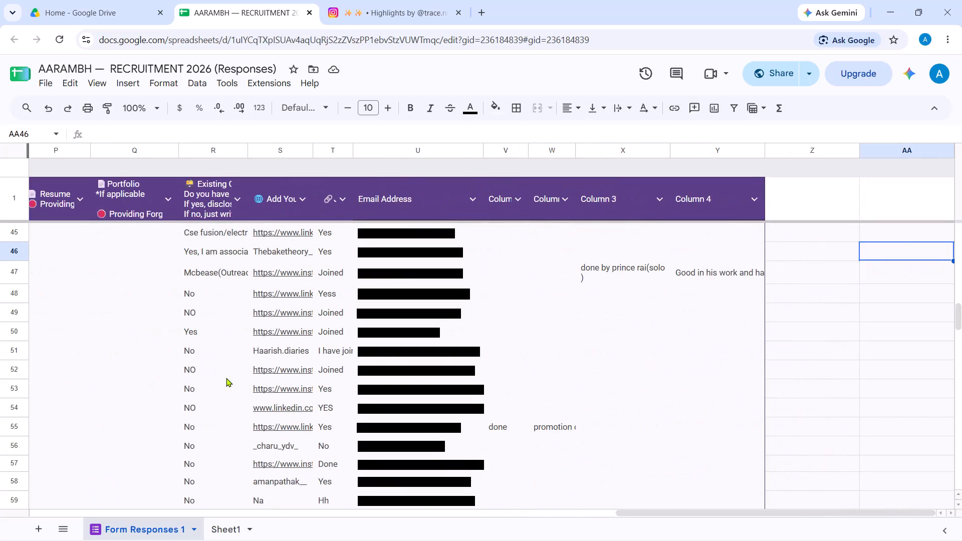
# Compare the applicant names around row 47 with the notes in the columns after Email Address.
pyautogui.hscroll(13, 226, 378)
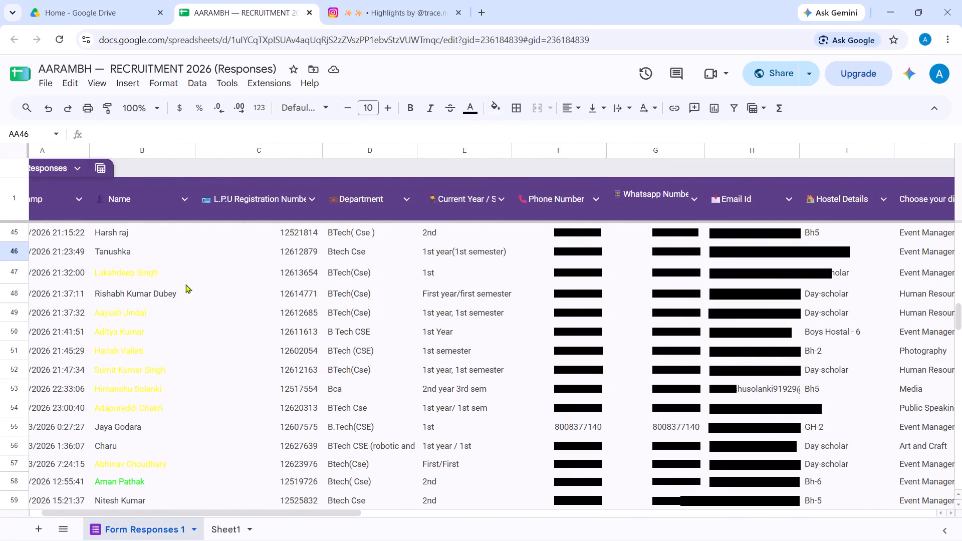
pyautogui.click(199, 273)
pyautogui.hscroll(-7, 199, 273)
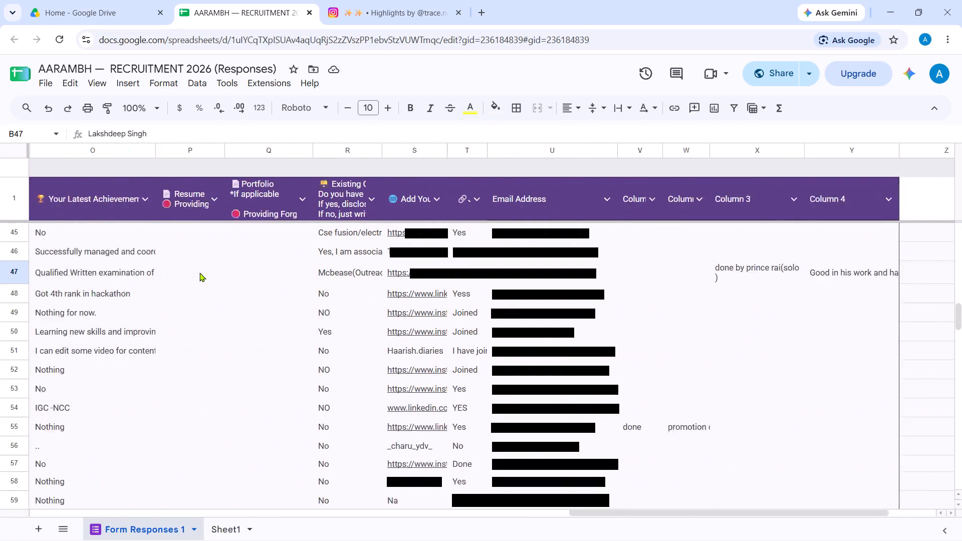
pyautogui.hscroll(-3, 199, 273)
pyautogui.hscroll(1, 199, 273)
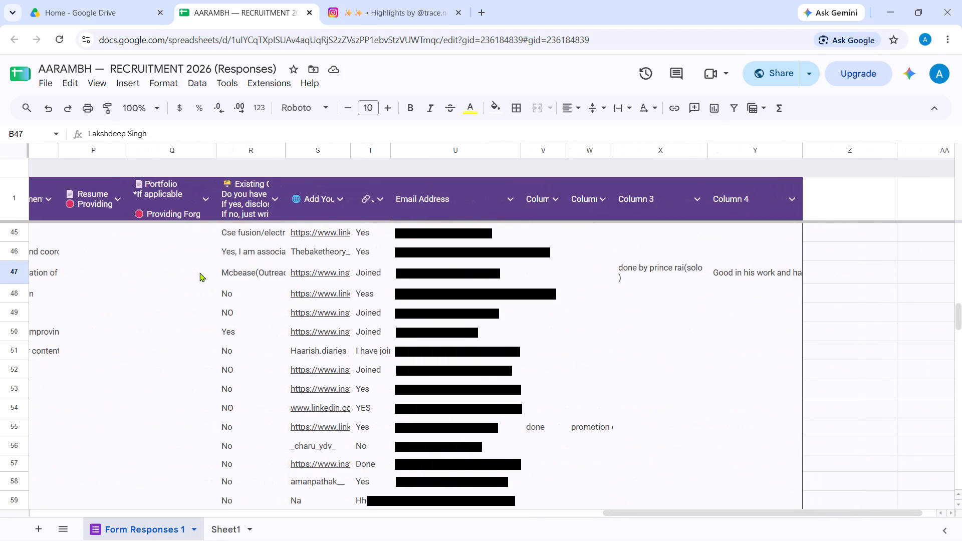
pyautogui.hscroll(5, 199, 273)
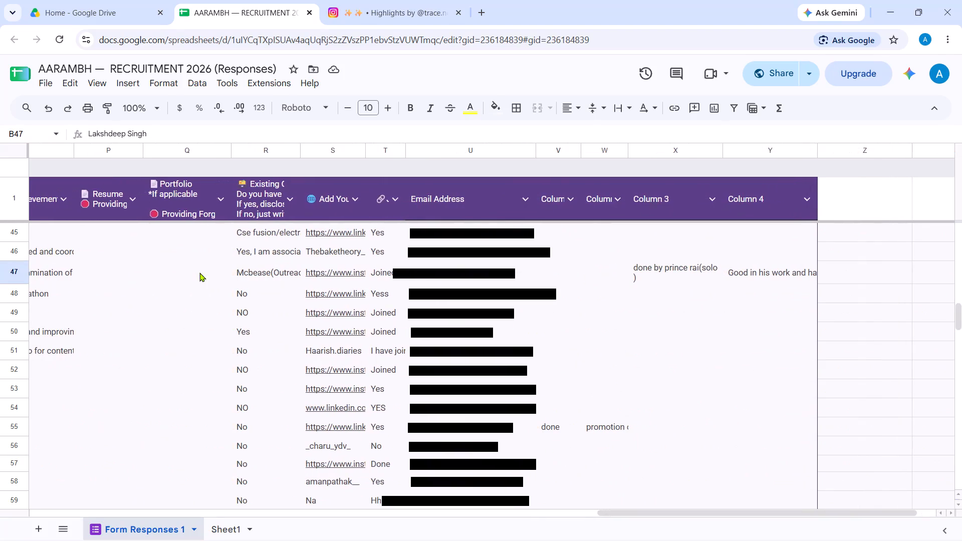
pyautogui.hscroll(5, 199, 273)
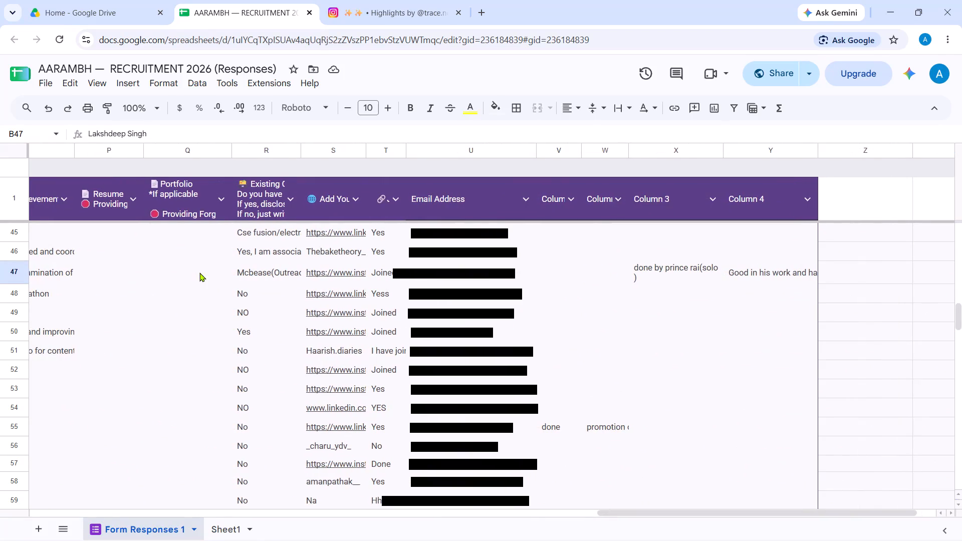
pyautogui.hscroll(4, 199, 273)
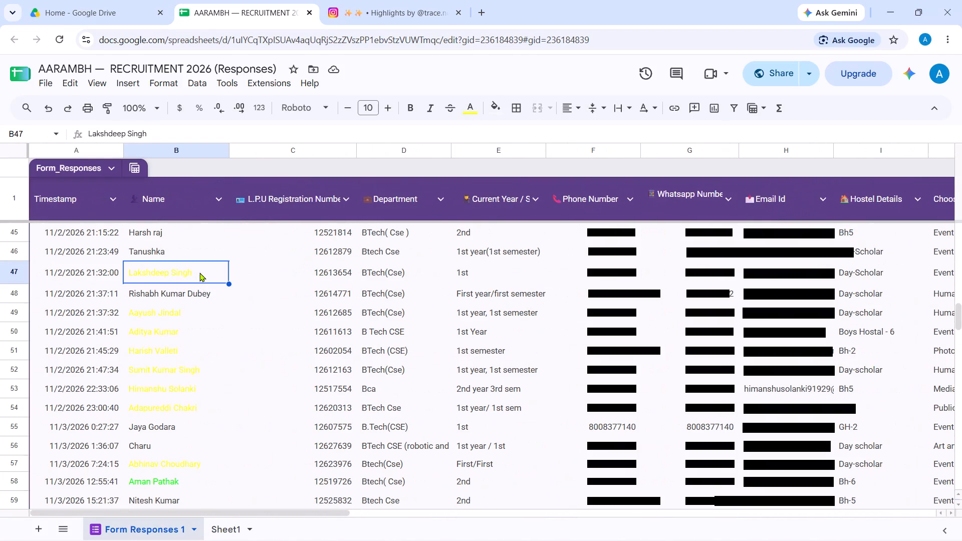
pyautogui.hscroll(-9, 151, 254)
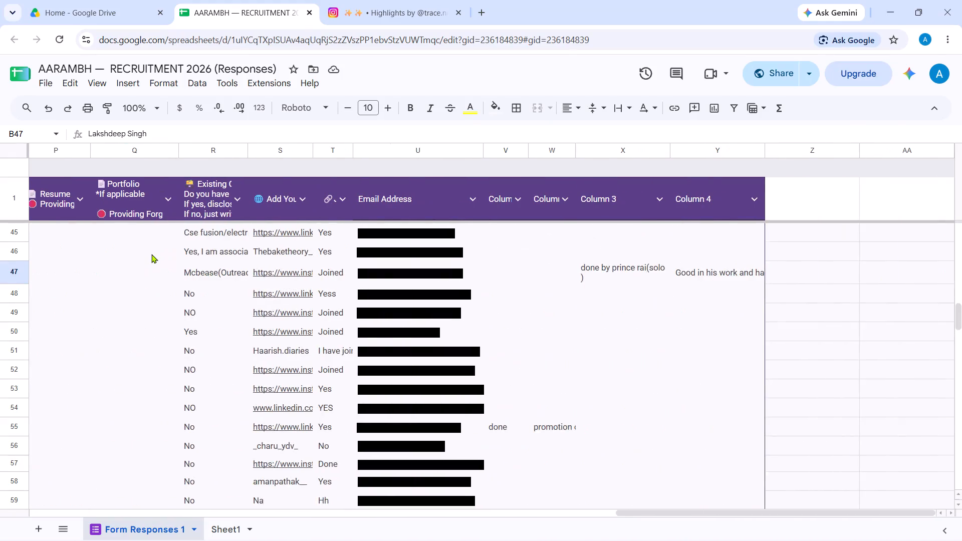
# Fill the whole of row 47 with bright green.
pyautogui.hscroll(-1, 151, 254)
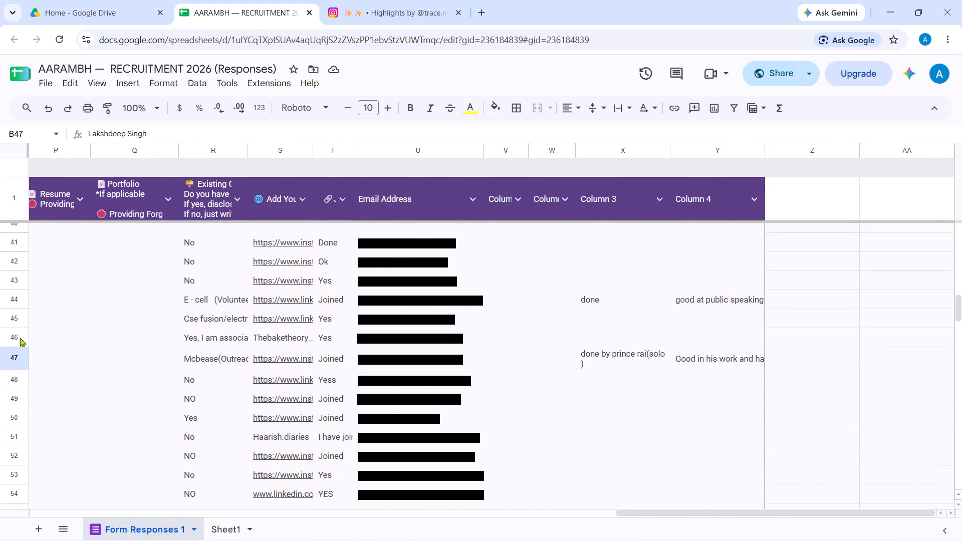
pyautogui.click(13, 363)
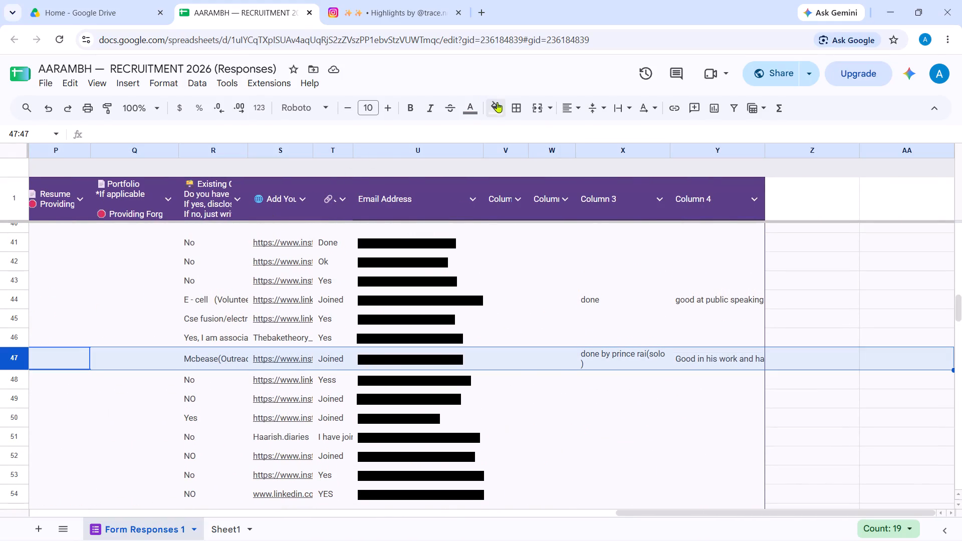
pyautogui.click(503, 104)
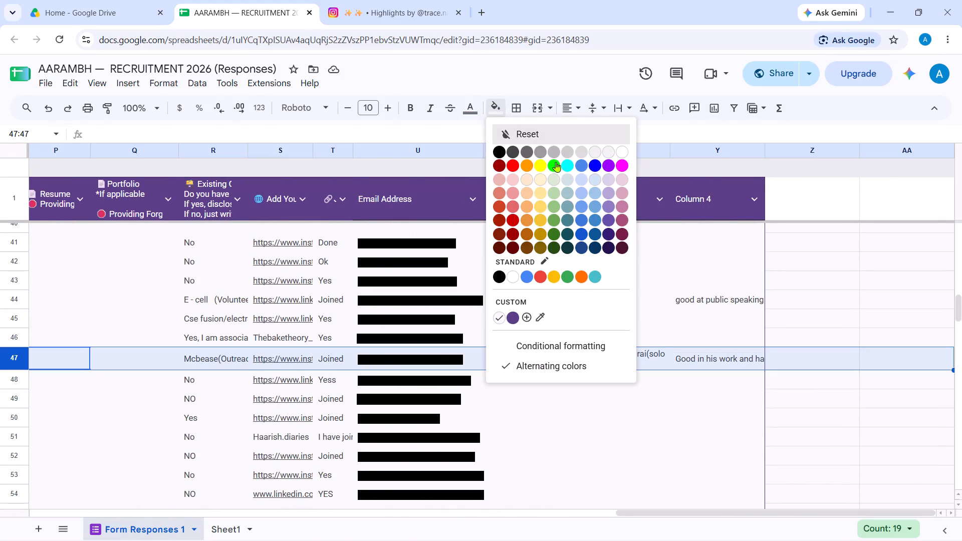
pyautogui.click(556, 162)
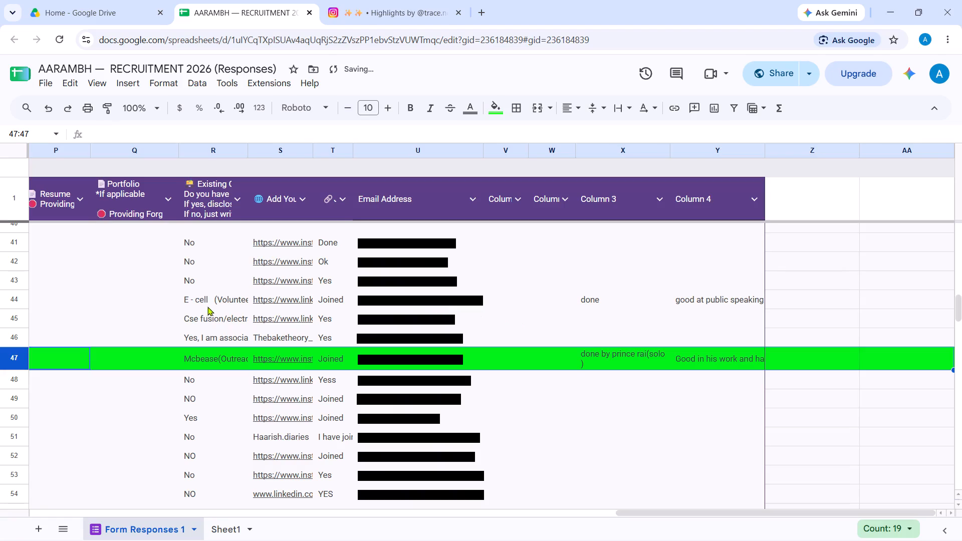
# Fill the whole of row 44 with bright green.
pyautogui.click(13, 300)
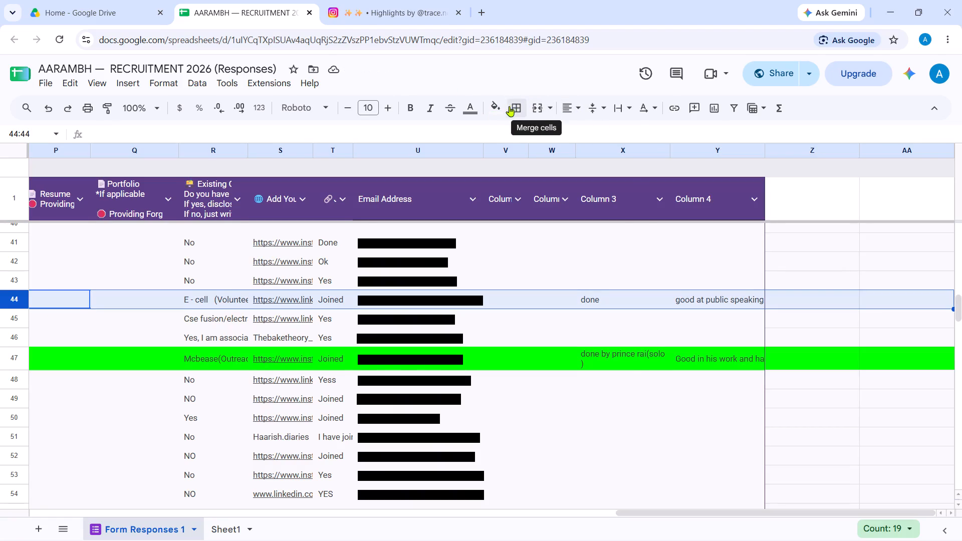
pyautogui.click(497, 107)
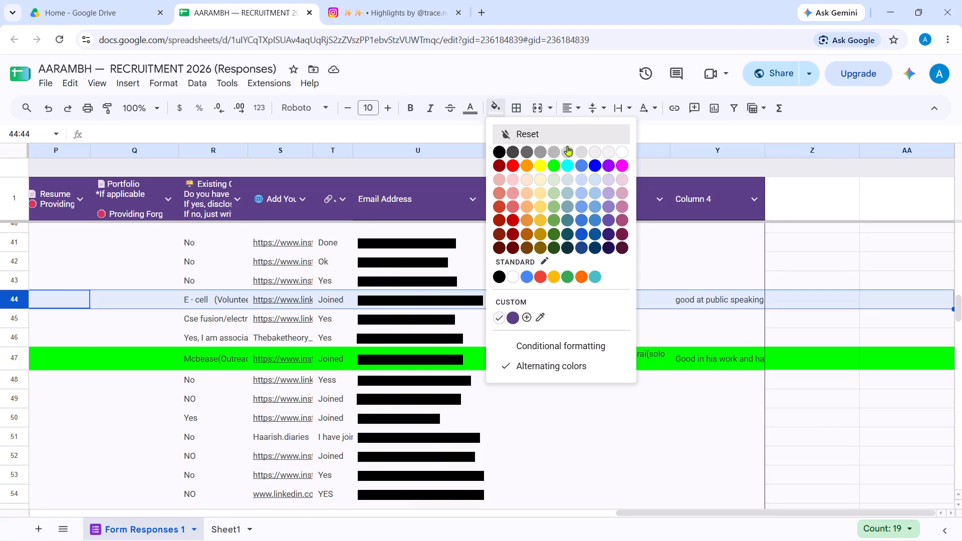
pyautogui.click(551, 164)
# Examine how rows 11 to 28 are coloured against their notes in the last columns.
pyautogui.scroll(1, 431, 319)
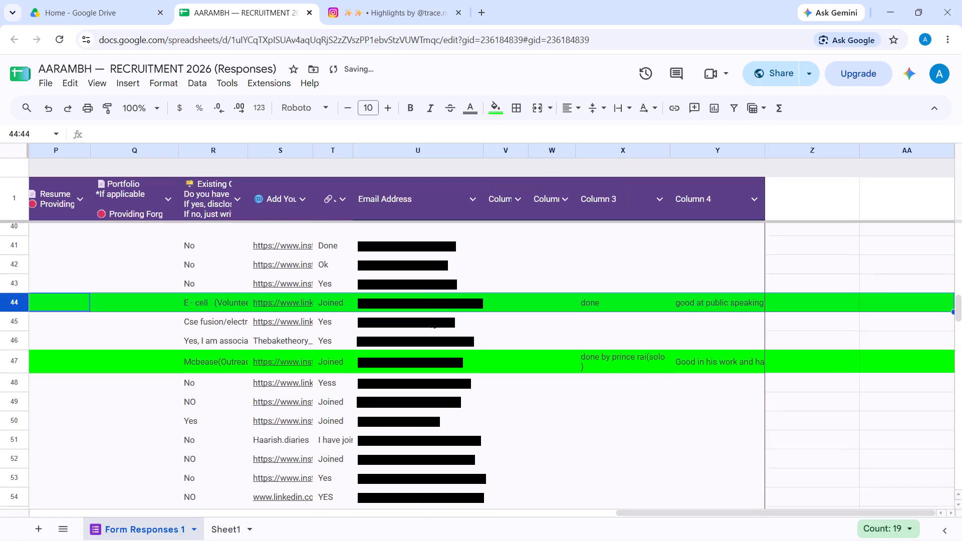
pyautogui.scroll(1, 431, 319)
pyautogui.scroll(-1, 431, 319)
pyautogui.scroll(1, 431, 319)
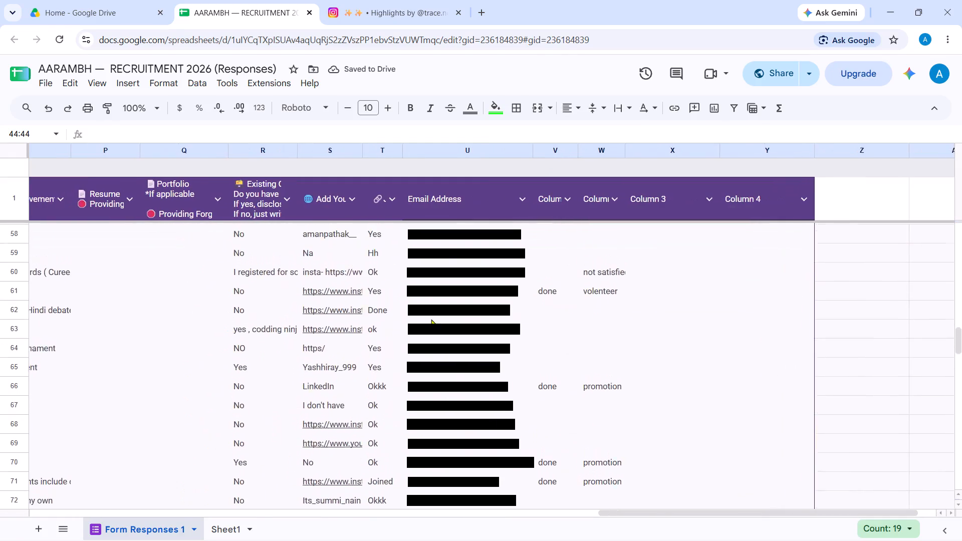
pyautogui.scroll(2, 431, 319)
pyautogui.scroll(-1, 431, 319)
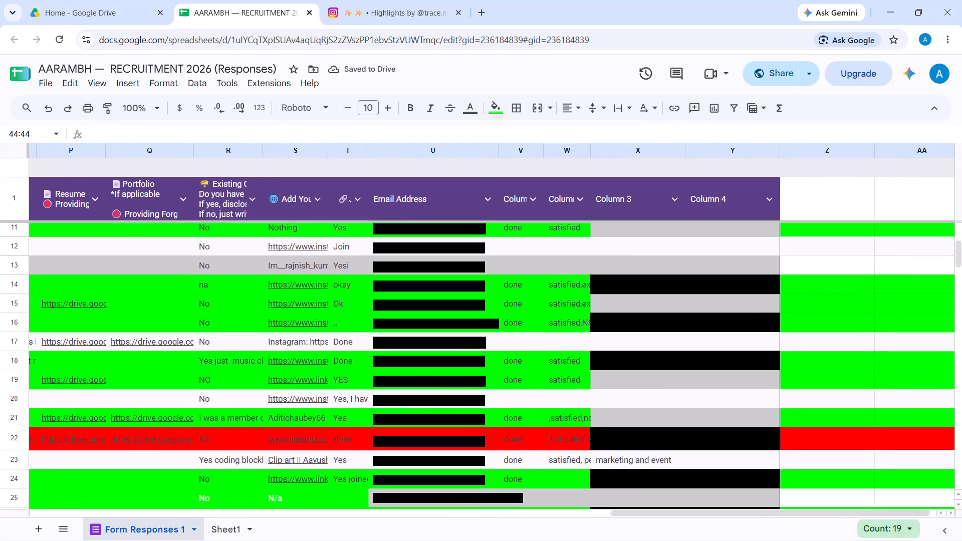
pyautogui.scroll(-2, 431, 319)
pyautogui.hscroll(2, 431, 319)
pyautogui.hscroll(-3, 431, 319)
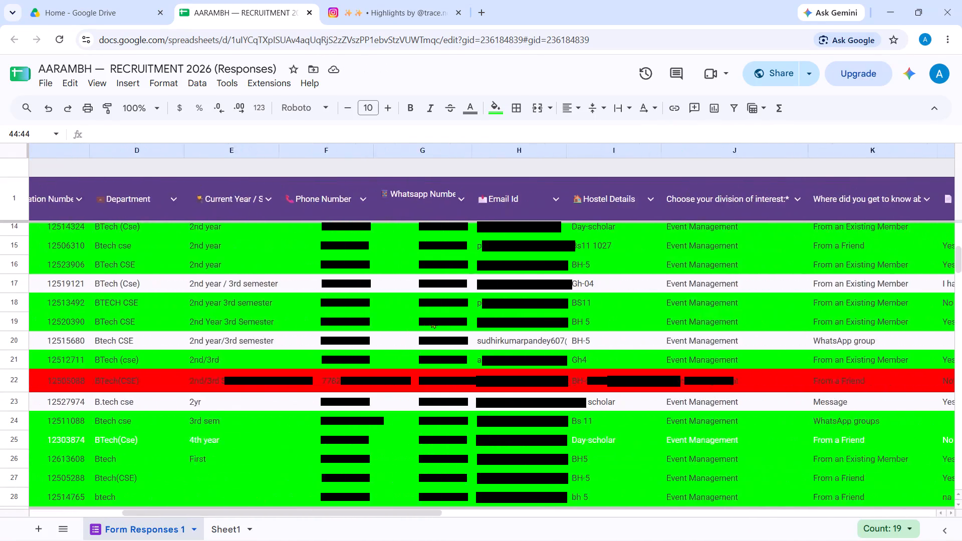
pyautogui.hscroll(-6, 431, 319)
pyautogui.scroll(-4, 431, 319)
pyautogui.hscroll(-1, 431, 319)
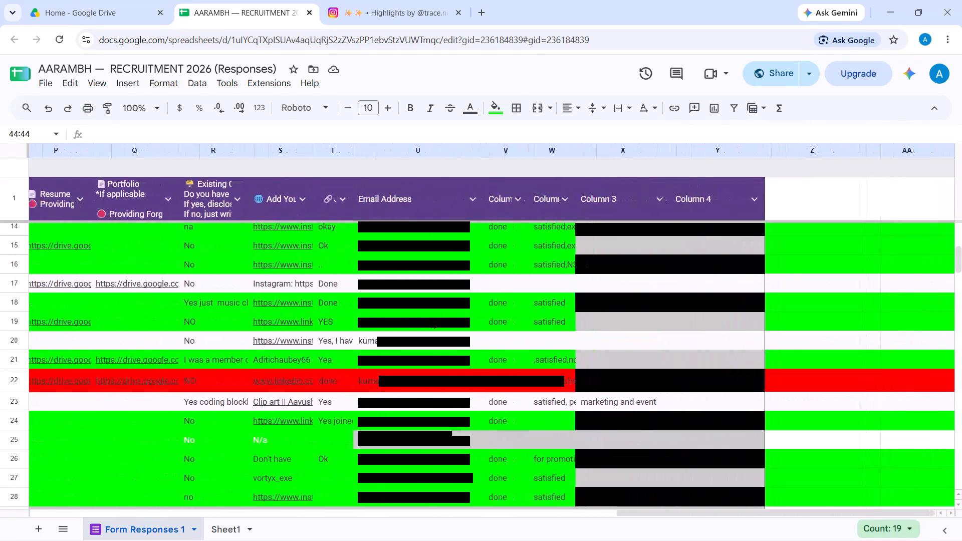
pyautogui.hscroll(-1, 431, 319)
# Examine the notes after Email Address from row 29 down to row 75 for entries marked done.
pyautogui.scroll(-6, 431, 319)
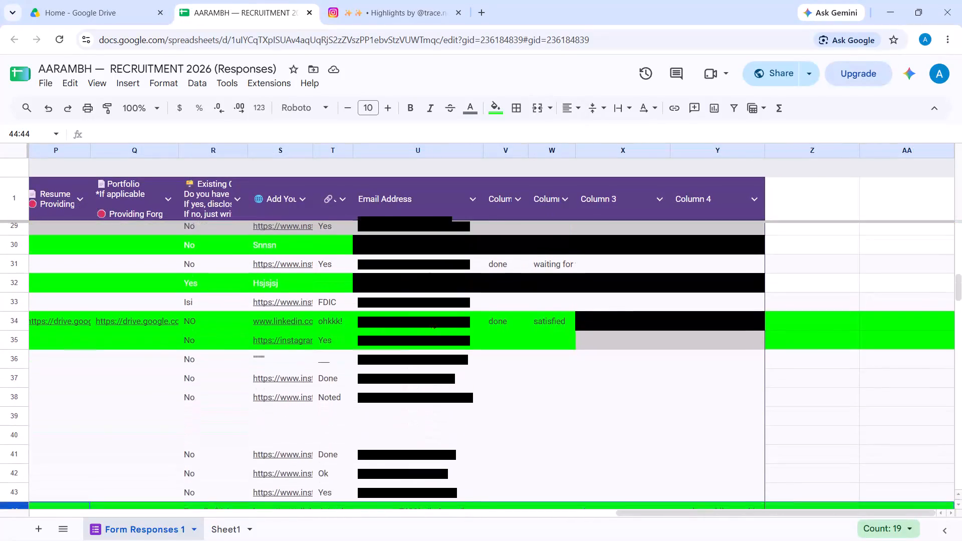
pyautogui.scroll(-5, 431, 319)
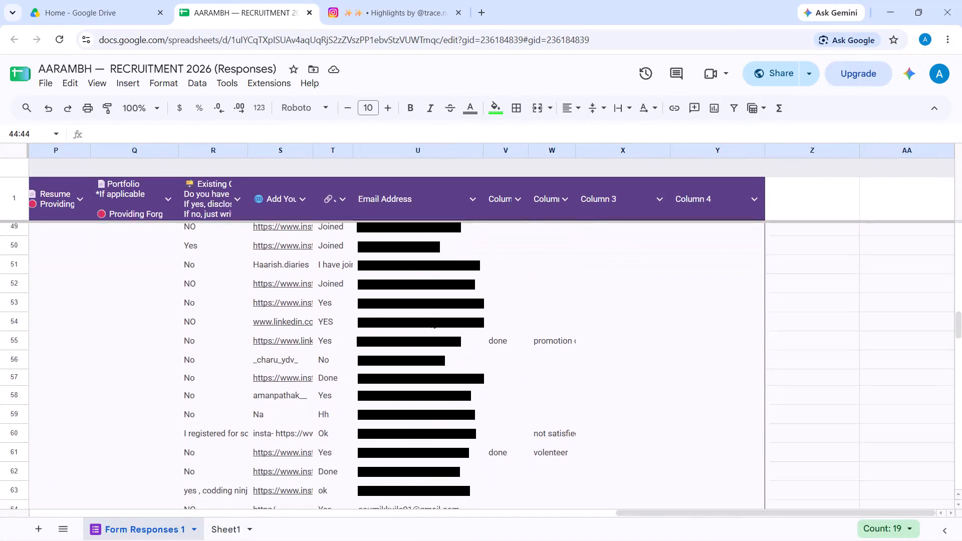
pyautogui.scroll(-2, 431, 319)
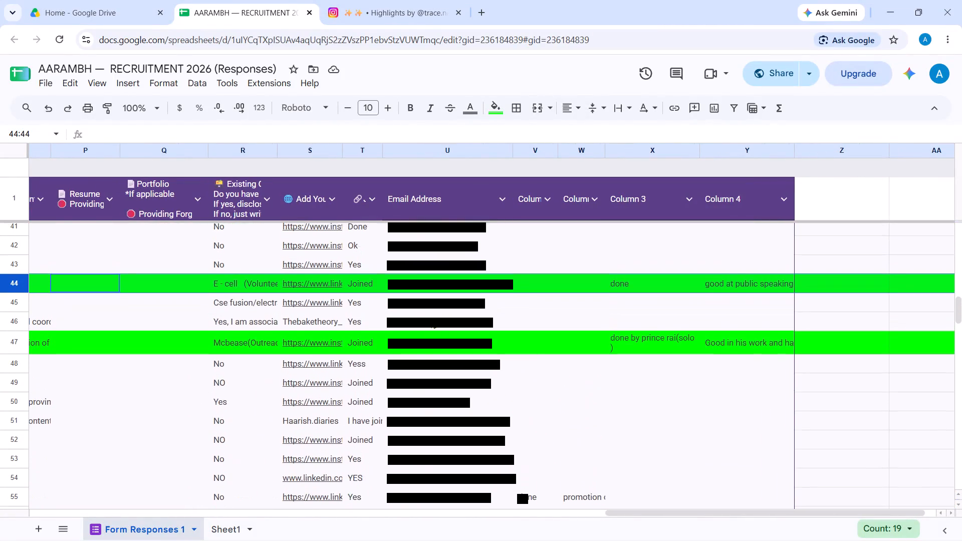
pyautogui.hscroll(2, 431, 319)
pyautogui.scroll(-6, 411, 322)
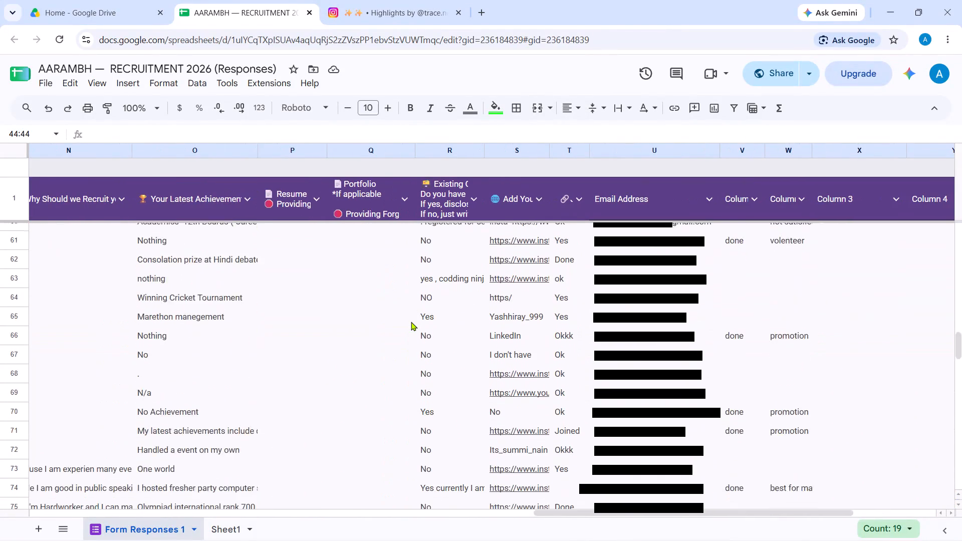
pyautogui.scroll(-1, 411, 322)
pyautogui.scroll(1, 411, 322)
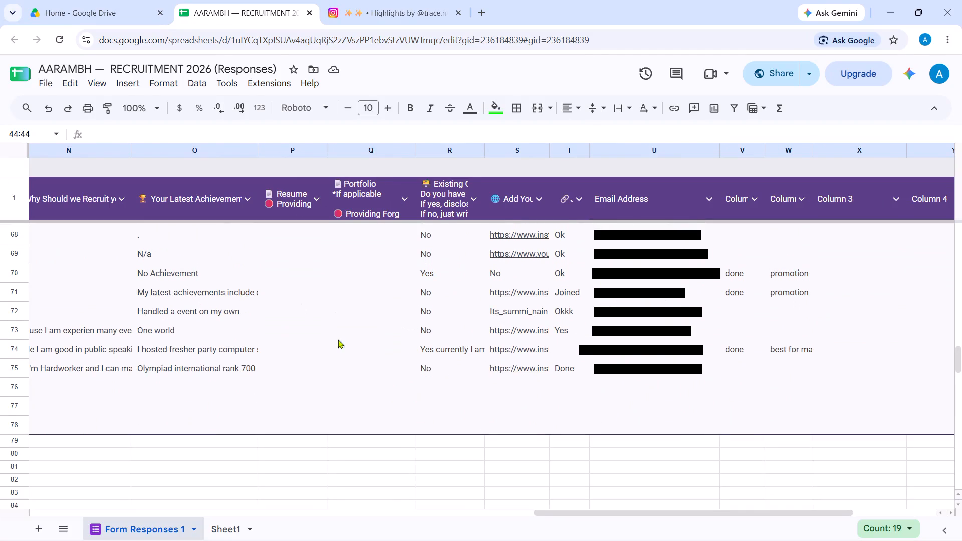
pyautogui.hscroll(-1, 345, 341)
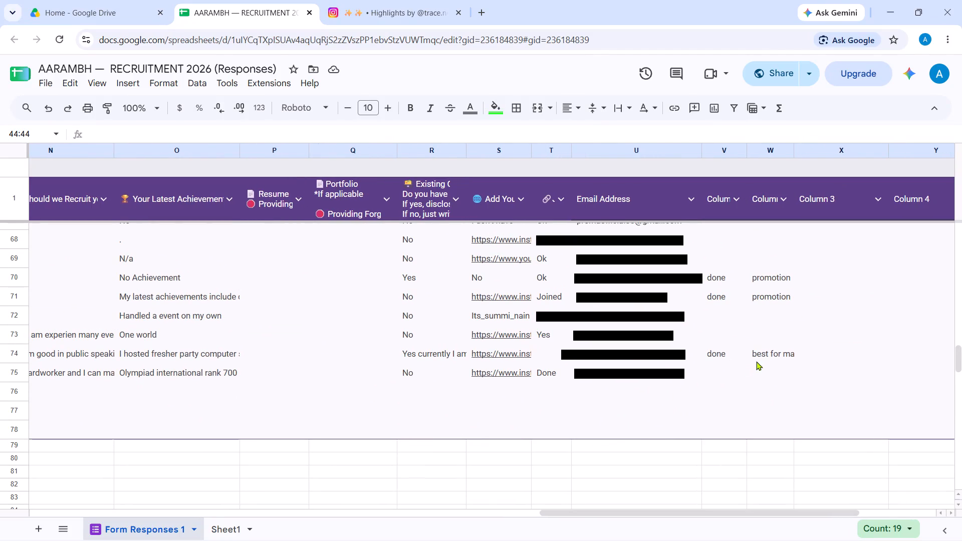
# Fill the whole of row 74, noted as best for marketing and promotion, with bright green.
pyautogui.click(779, 354)
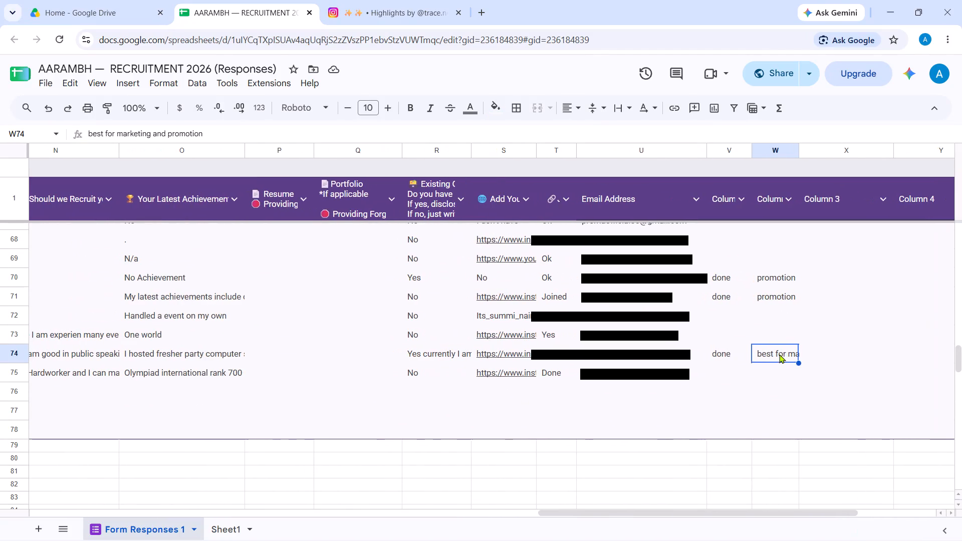
pyautogui.click(14, 354)
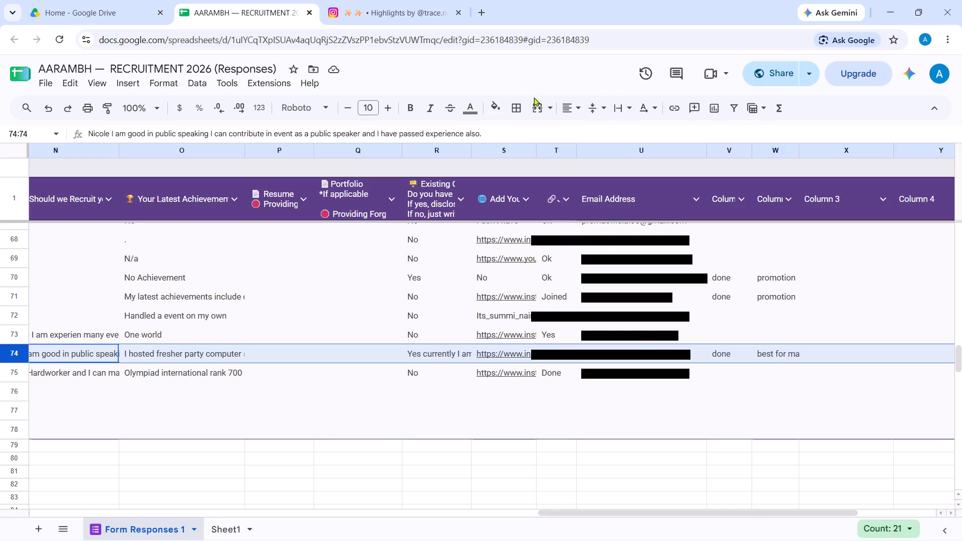
pyautogui.moveTo(495, 108); pyautogui.dragTo(573, 174)
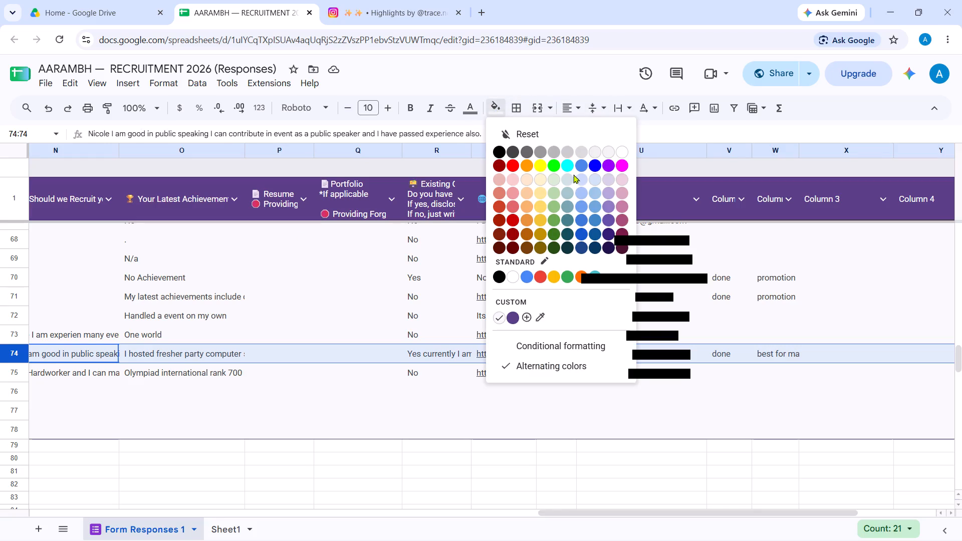
pyautogui.moveTo(573, 174); pyautogui.dragTo(553, 164)
pyautogui.click(553, 164)
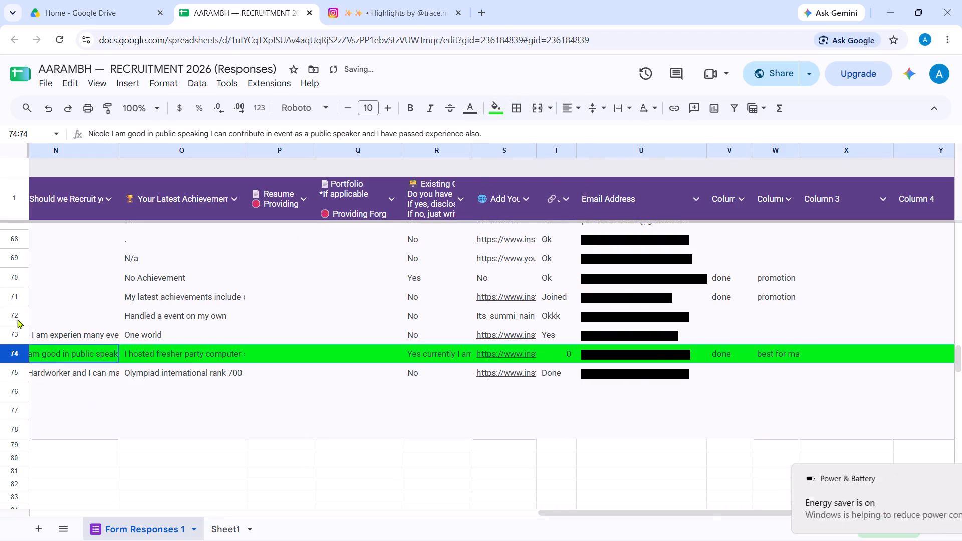
# Fill the whole of row 71 with bright green.
pyautogui.click(8, 295)
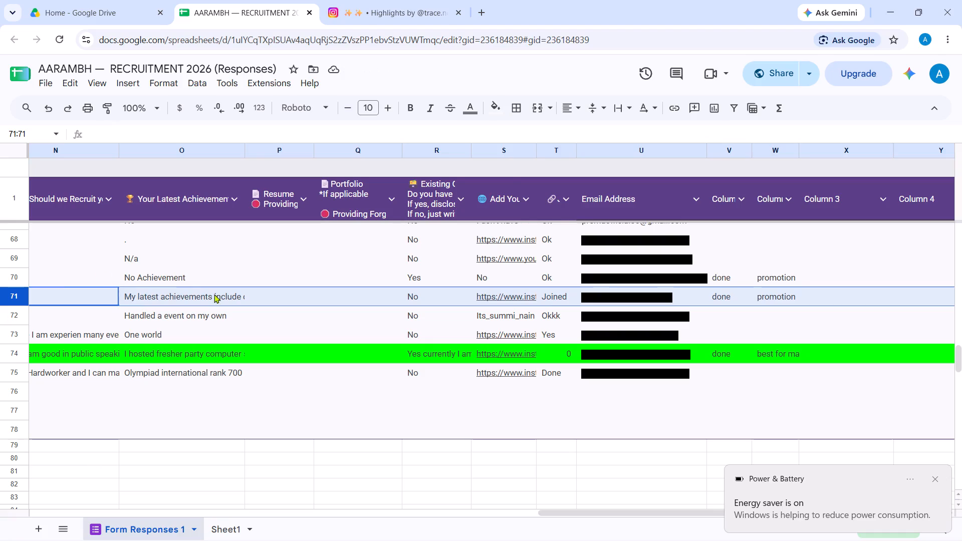
pyautogui.moveTo(489, 115); pyautogui.dragTo(555, 162)
pyautogui.click(555, 162)
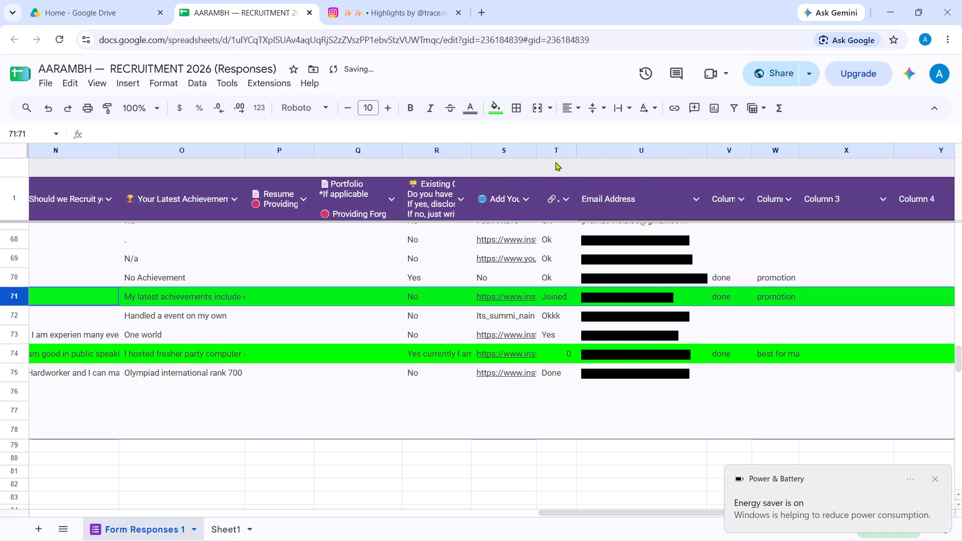
# Fill the whole of row 70, noted as done for promotion, with bright green.
pyautogui.click(11, 274)
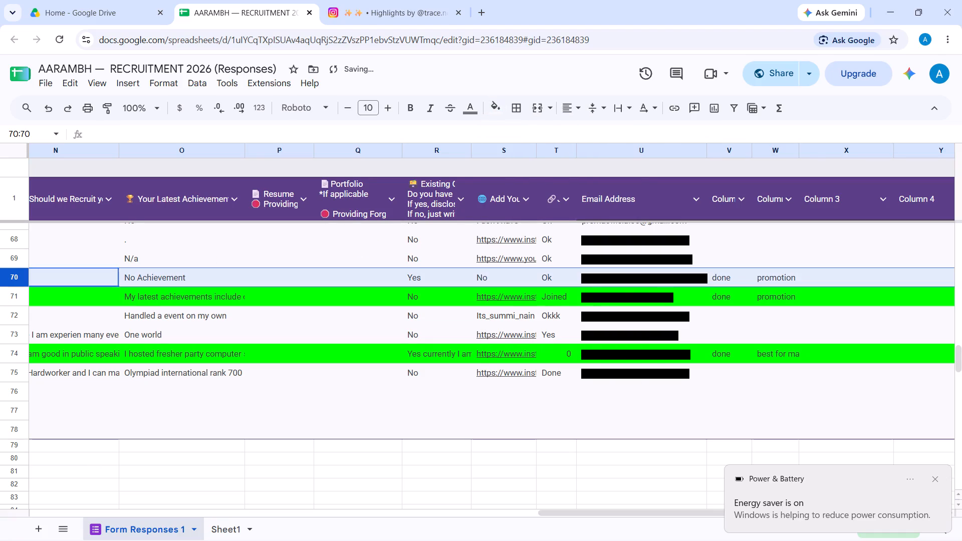
pyautogui.click(489, 106)
pyautogui.click(557, 163)
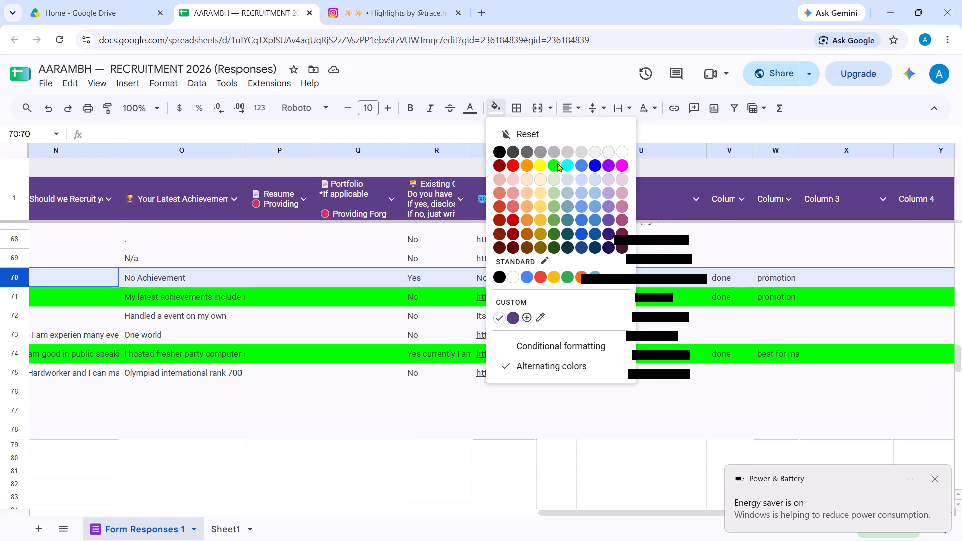
# Fill the whole of row 66, noted as done for promotion, with bright green.
pyautogui.scroll(2, 557, 163)
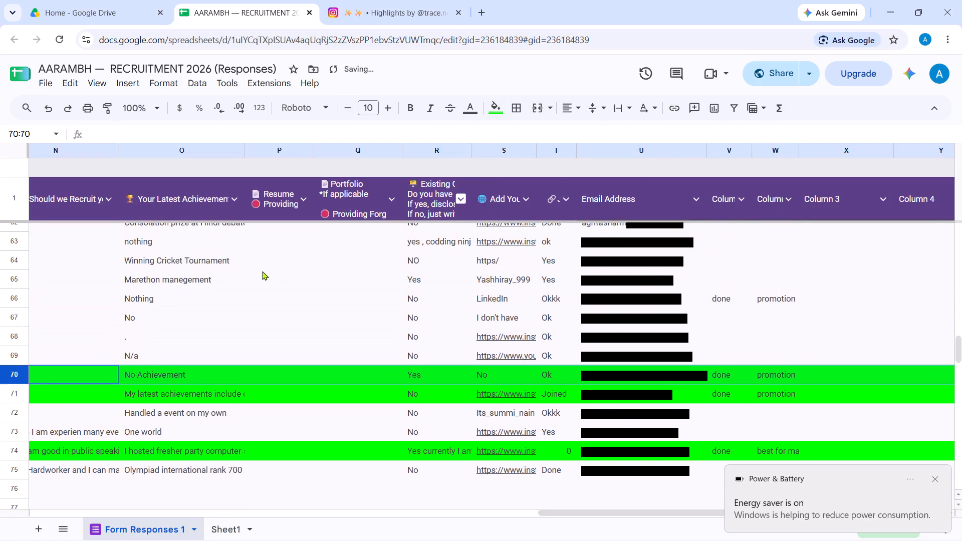
pyautogui.click(12, 298)
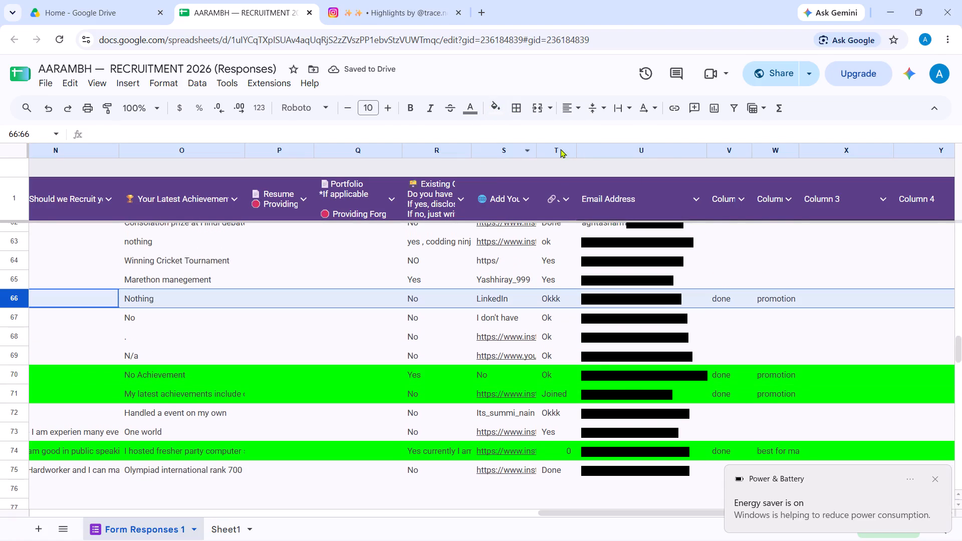
pyautogui.click(487, 109)
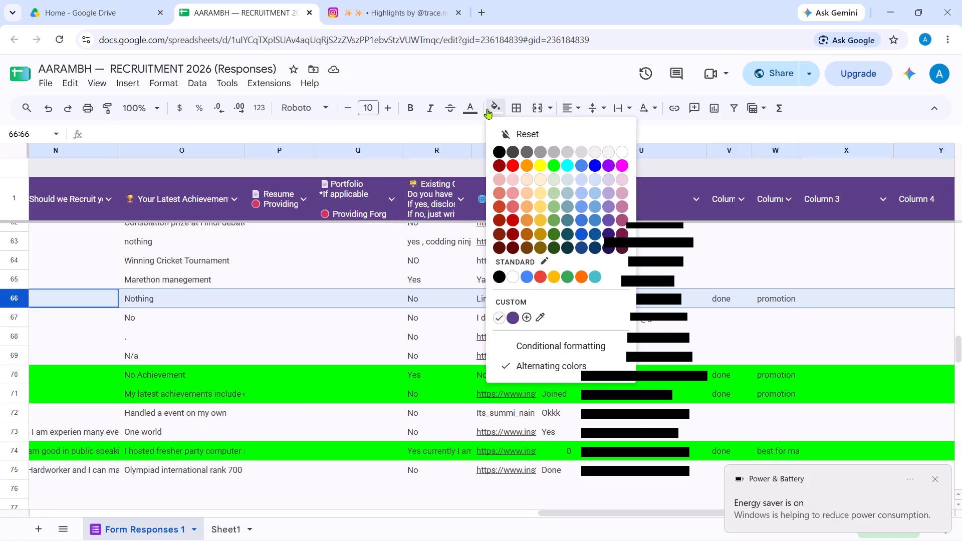
pyautogui.click(555, 162)
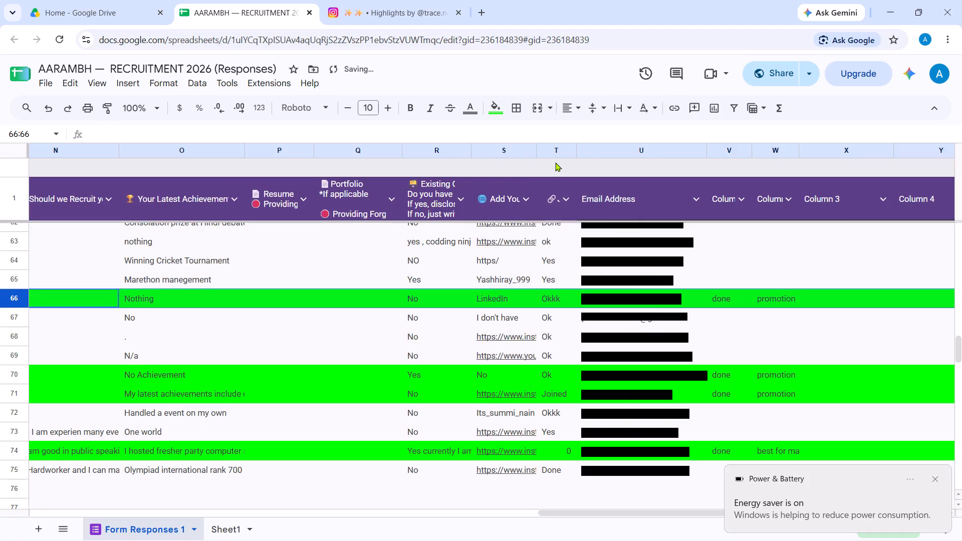
# Fill the whole of row 61, noted as done with the remark volenteer, with bright green.
pyautogui.scroll(3, 555, 162)
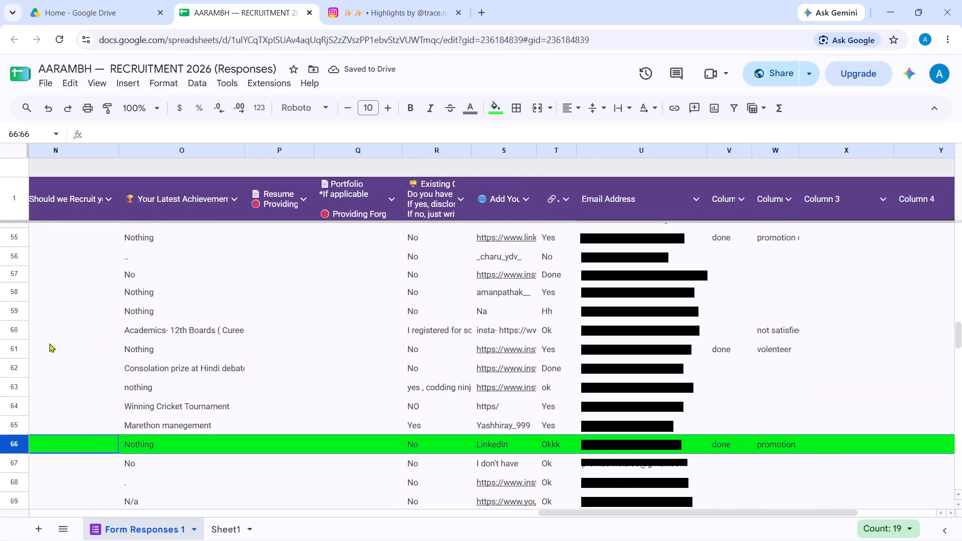
pyautogui.hscroll(-6, 38, 348)
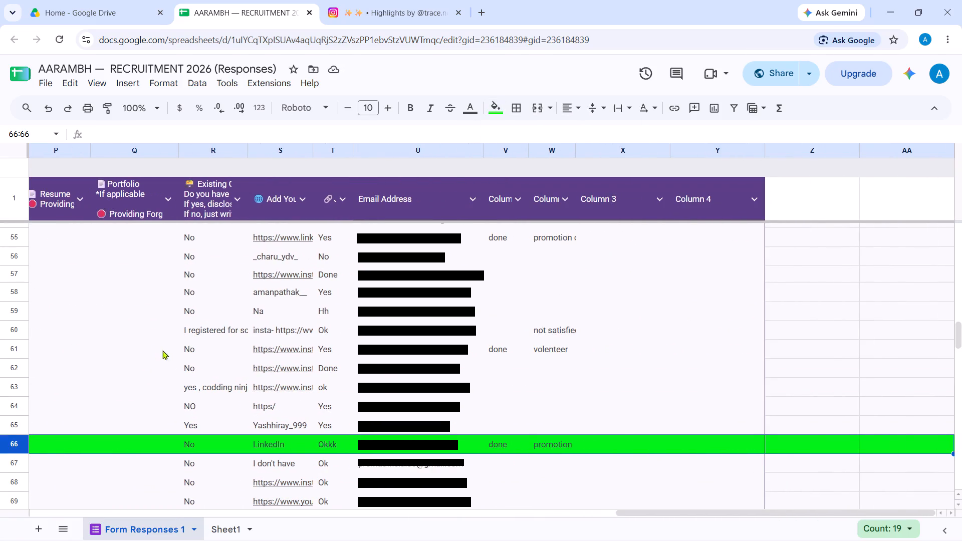
pyautogui.click(3, 339)
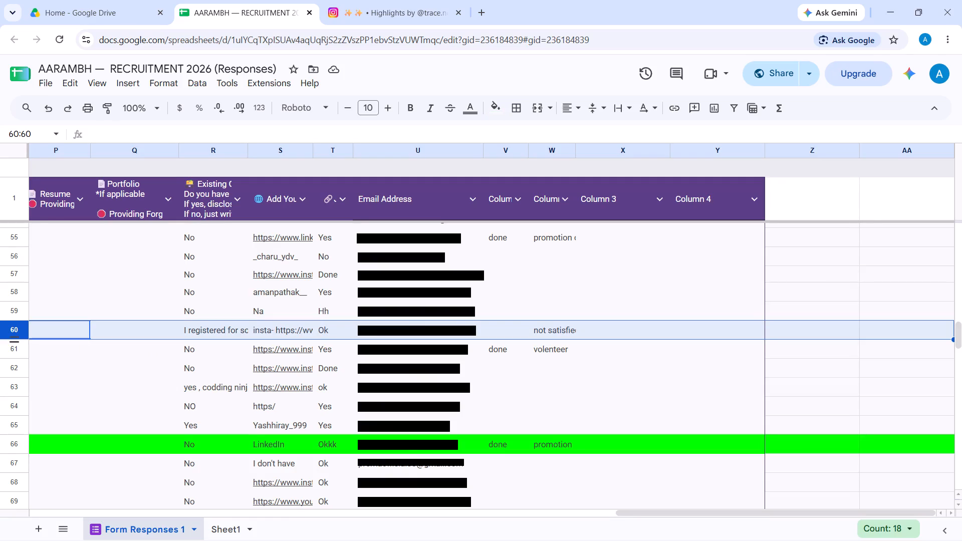
pyautogui.click(20, 352)
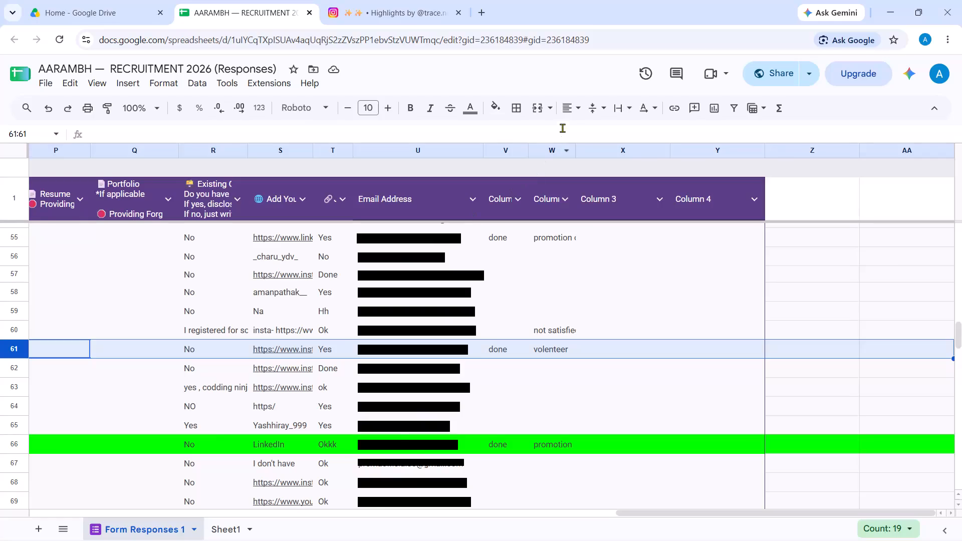
pyautogui.moveTo(491, 115); pyautogui.dragTo(553, 166)
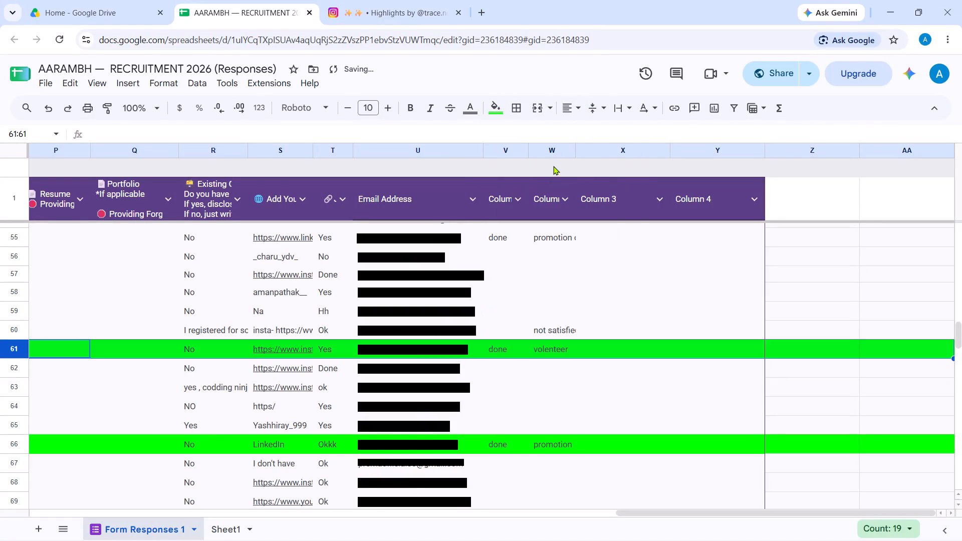
# Fill the whole of row 55, noted as done for promotion, with bright green.
pyautogui.scroll(1, 451, 265)
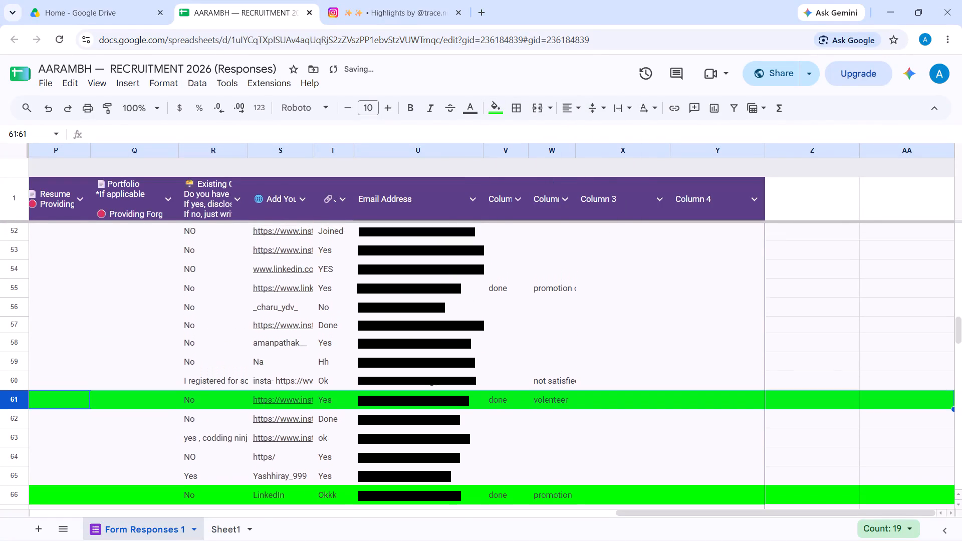
pyautogui.scroll(1, 451, 265)
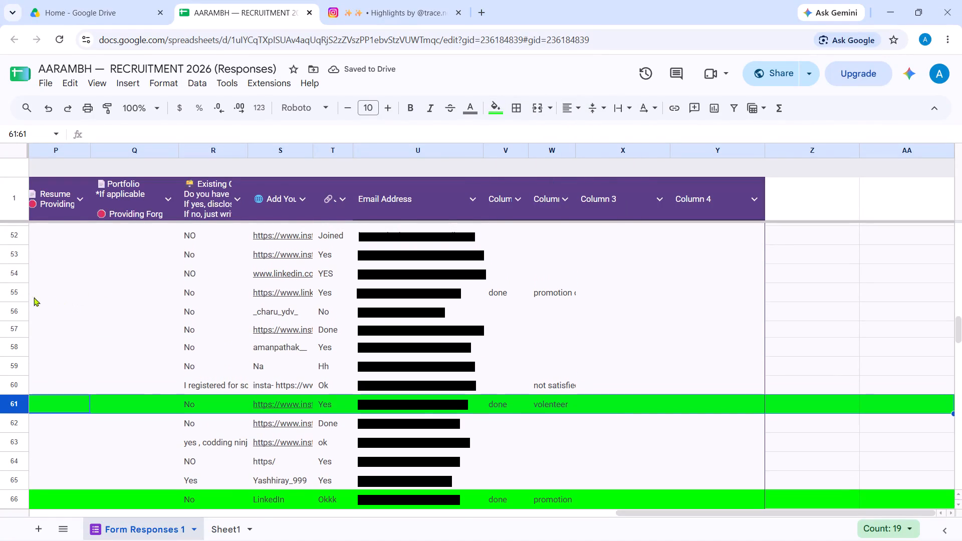
pyautogui.click(20, 295)
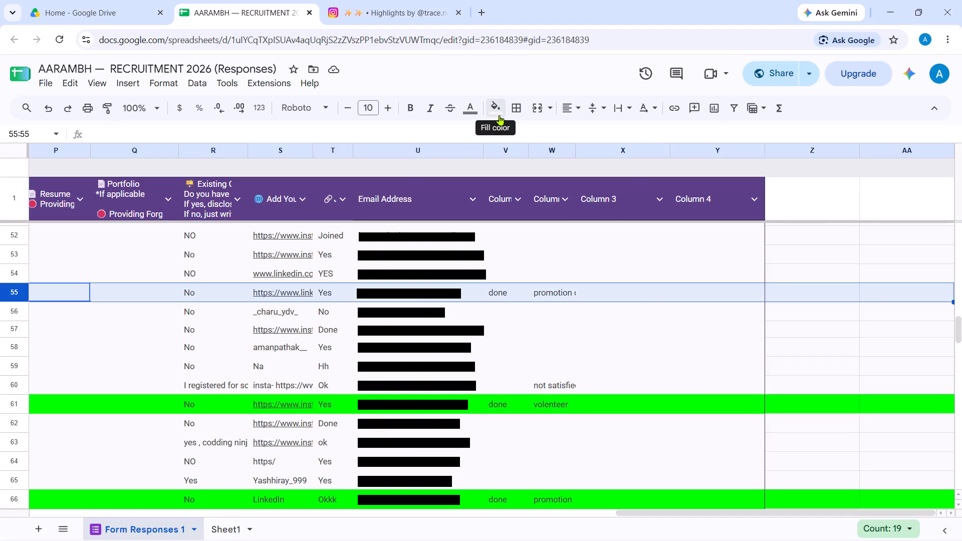
pyautogui.click(499, 115)
pyautogui.click(557, 164)
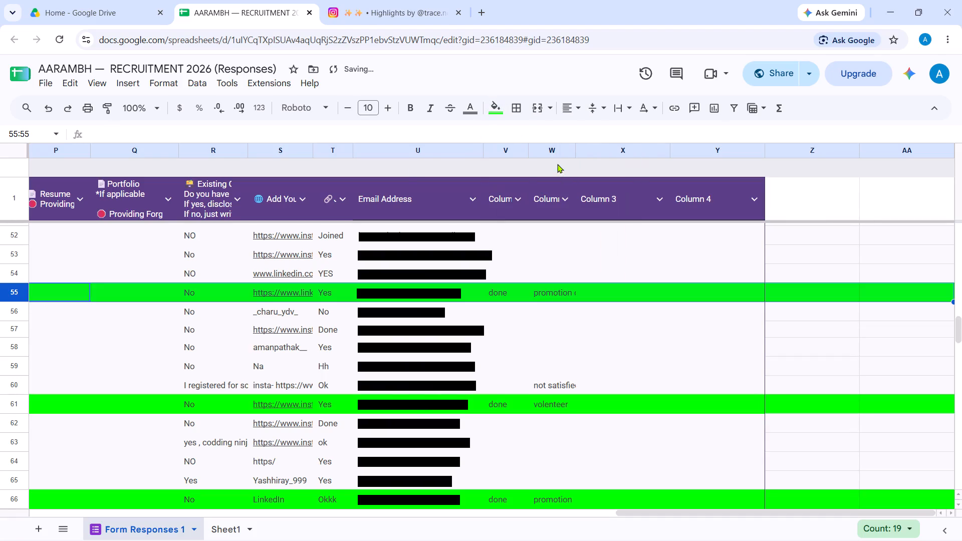
# Examine the row colours against the notes after Email Address across rows 2 to 75 for done entries still lacking a highlight.
pyautogui.scroll(4, 544, 291)
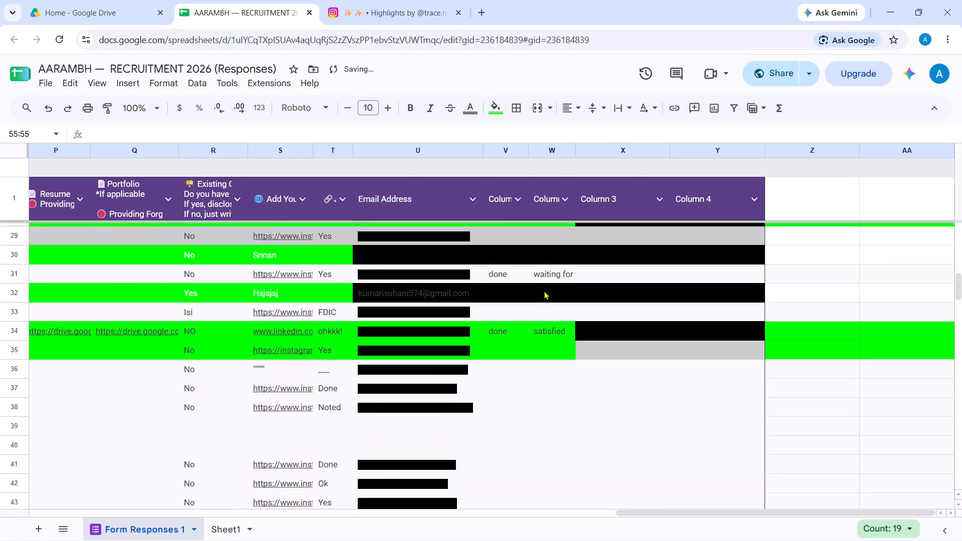
pyautogui.scroll(-8, 544, 291)
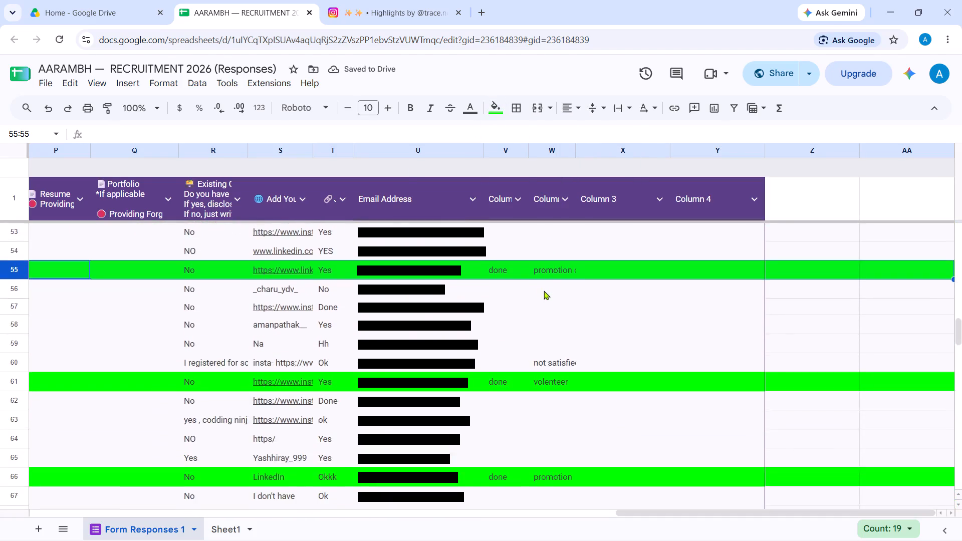
pyautogui.scroll(-2, 544, 291)
pyautogui.scroll(2, 544, 291)
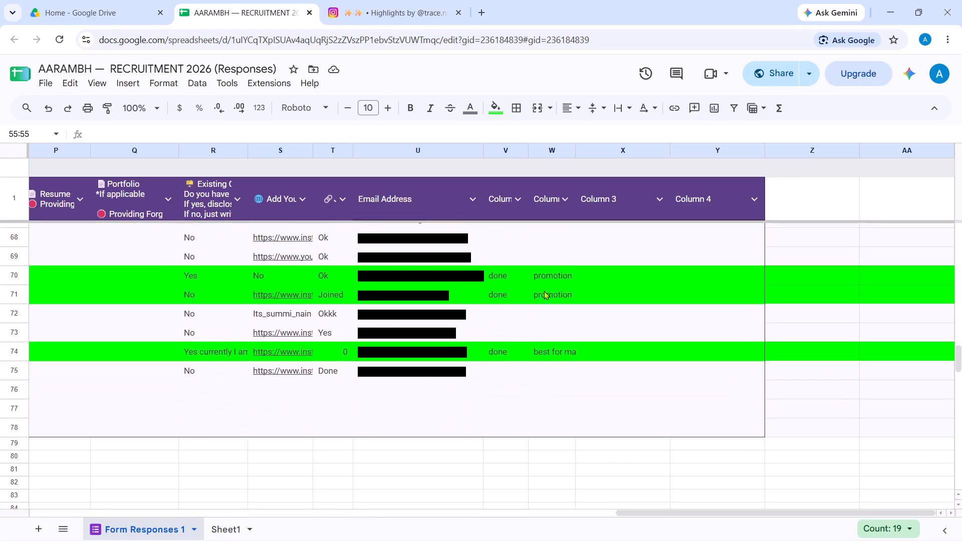
pyautogui.scroll(2, 544, 291)
pyautogui.scroll(-1, 544, 291)
pyautogui.scroll(1, 544, 291)
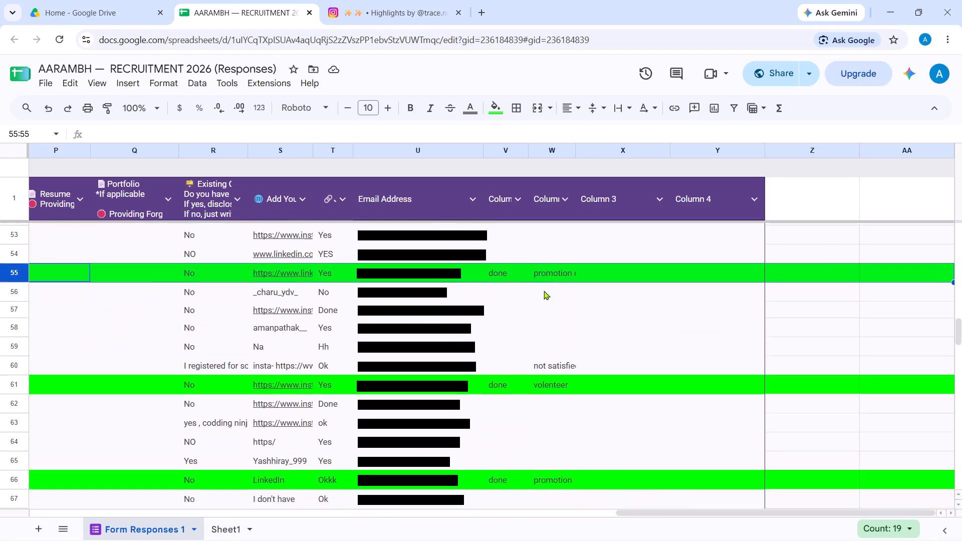
pyautogui.scroll(3, 544, 291)
pyautogui.scroll(-1, 544, 291)
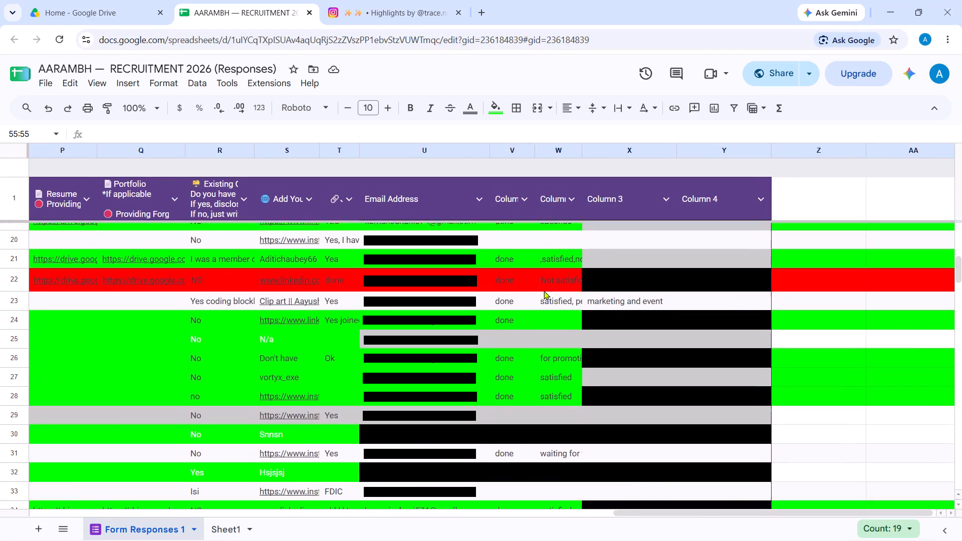
pyautogui.scroll(-2, 544, 291)
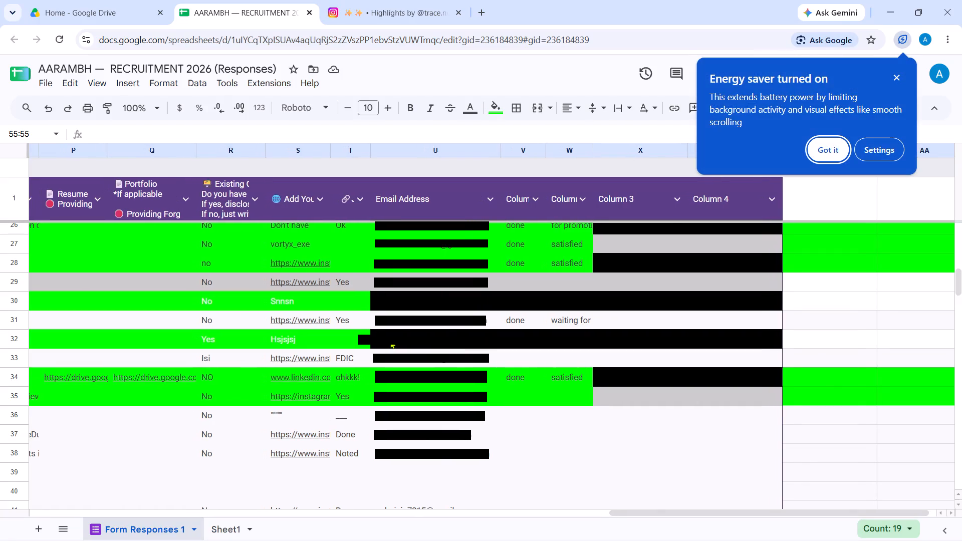
pyautogui.hscroll(1, 314, 326)
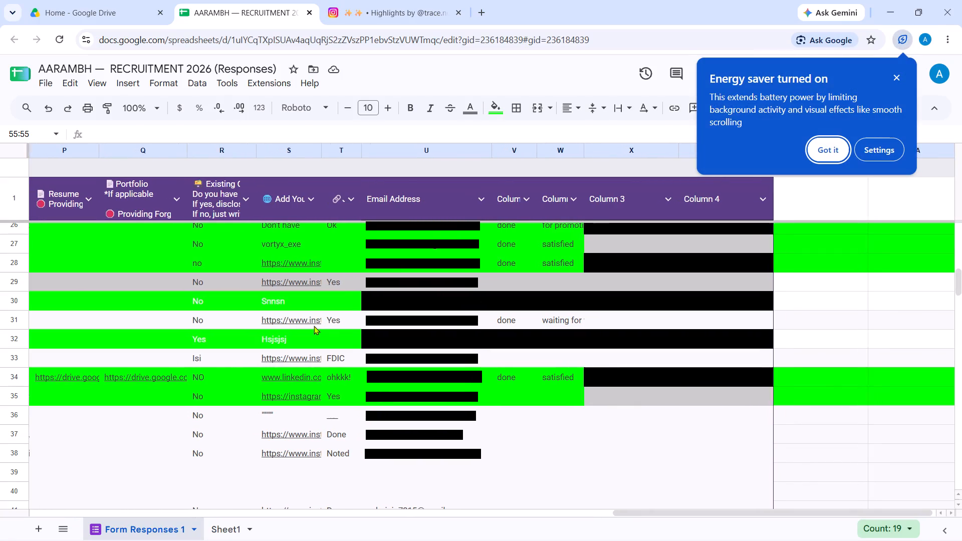
pyautogui.hscroll(1, 314, 326)
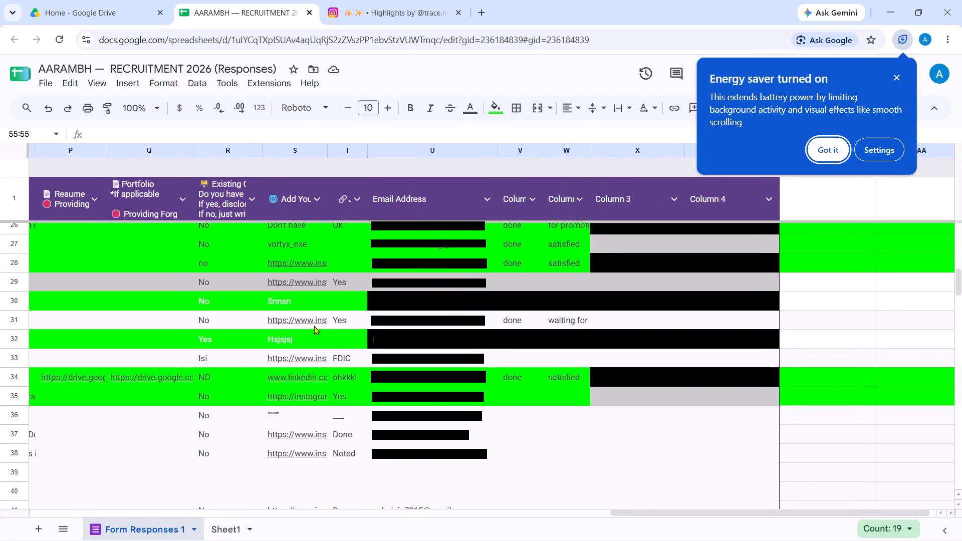
pyautogui.hscroll(1, 314, 326)
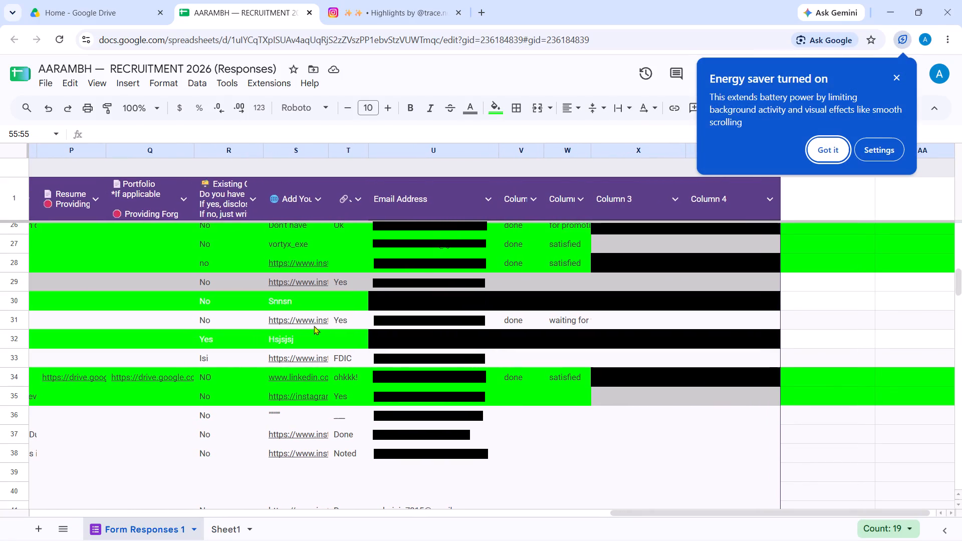
pyautogui.hscroll(1, 314, 326)
pyautogui.scroll(3, 314, 326)
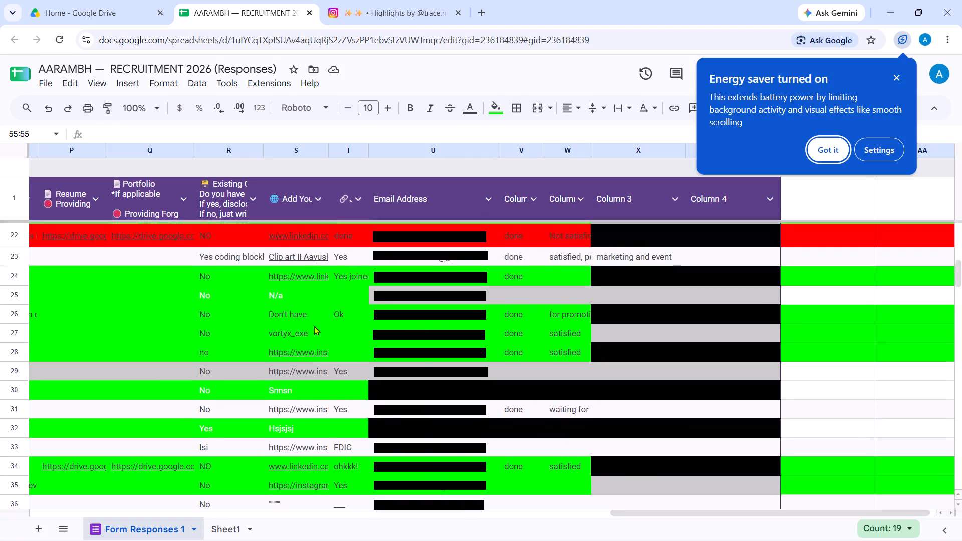
pyautogui.scroll(3, 314, 326)
pyautogui.scroll(-2, 314, 326)
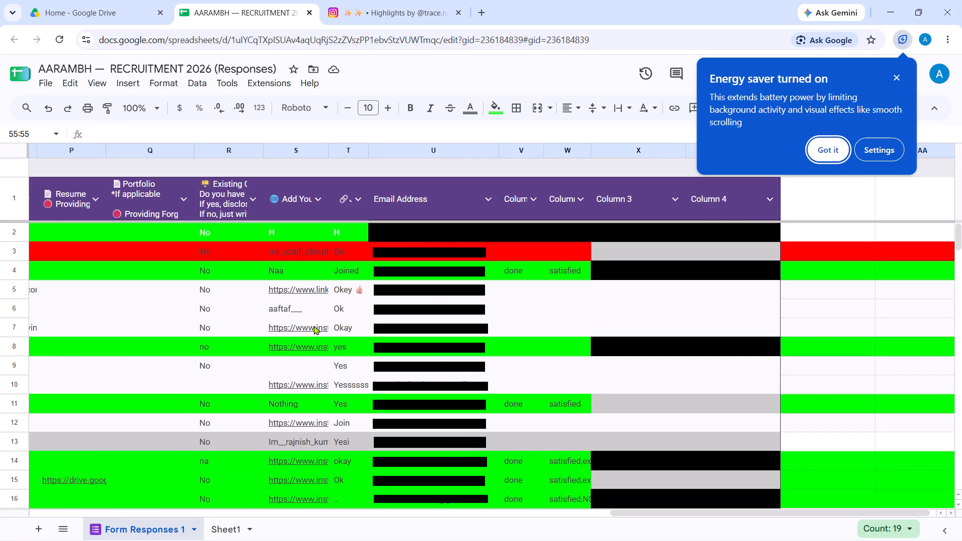
pyautogui.scroll(-1, 314, 326)
pyautogui.scroll(1, 314, 326)
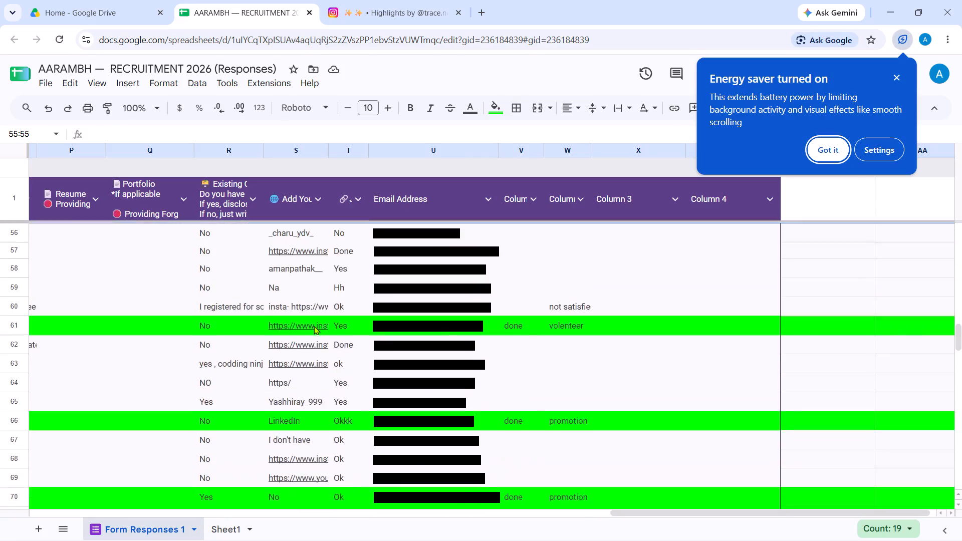
pyautogui.scroll(3, 314, 326)
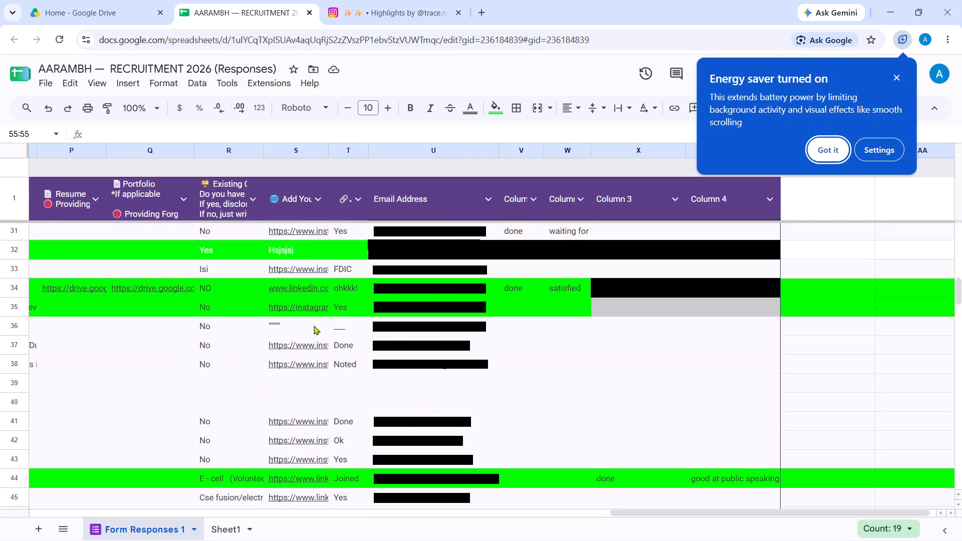
pyautogui.scroll(2, 314, 326)
pyautogui.scroll(-3, 314, 326)
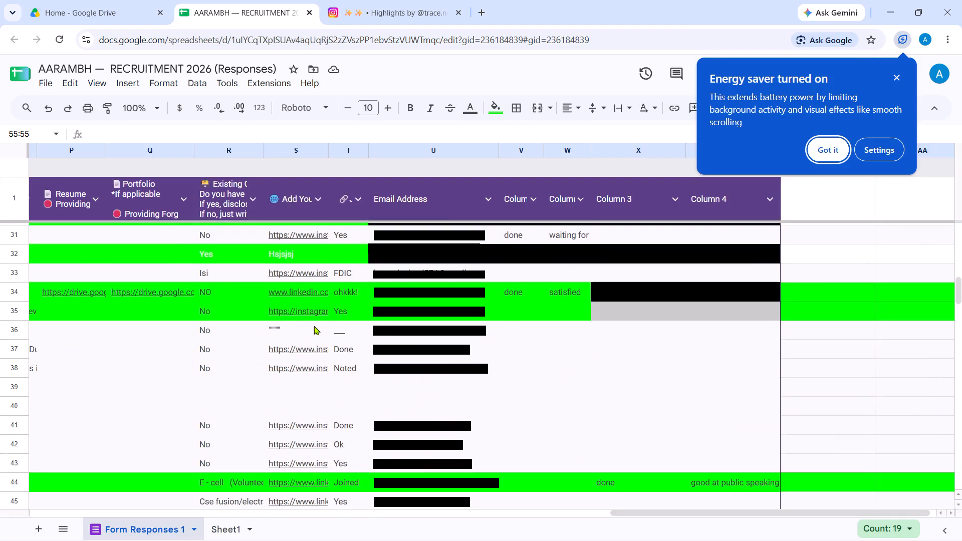
pyautogui.scroll(-1, 314, 326)
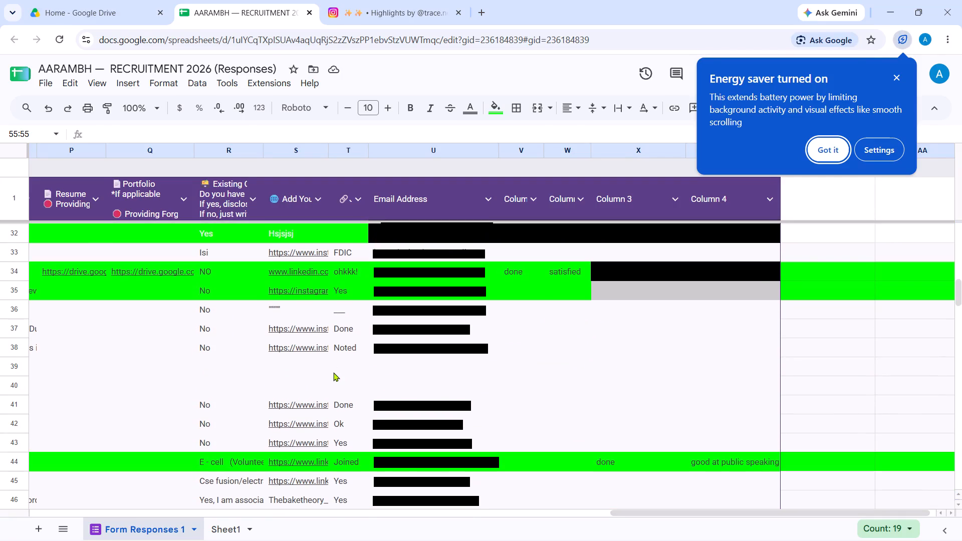
pyautogui.scroll(1, 333, 372)
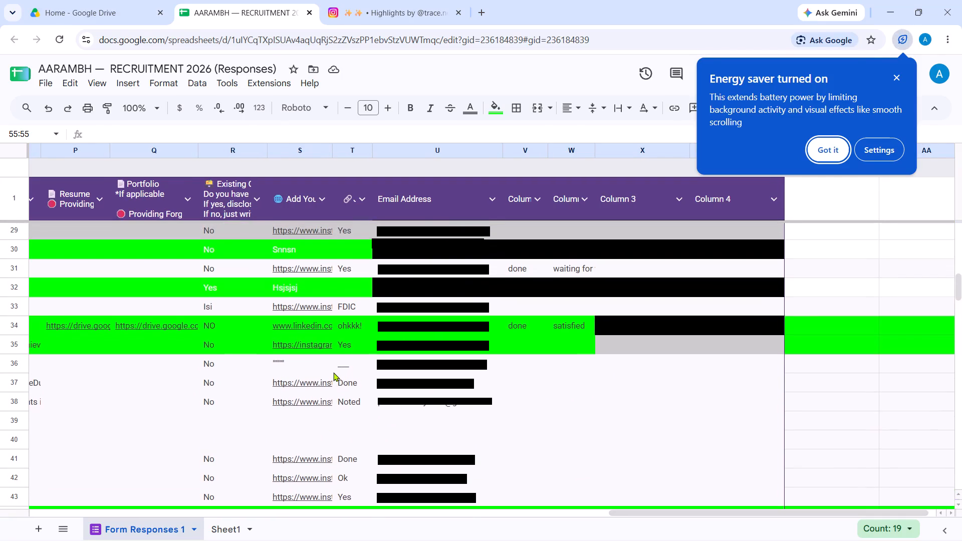
pyautogui.scroll(2, 281, 348)
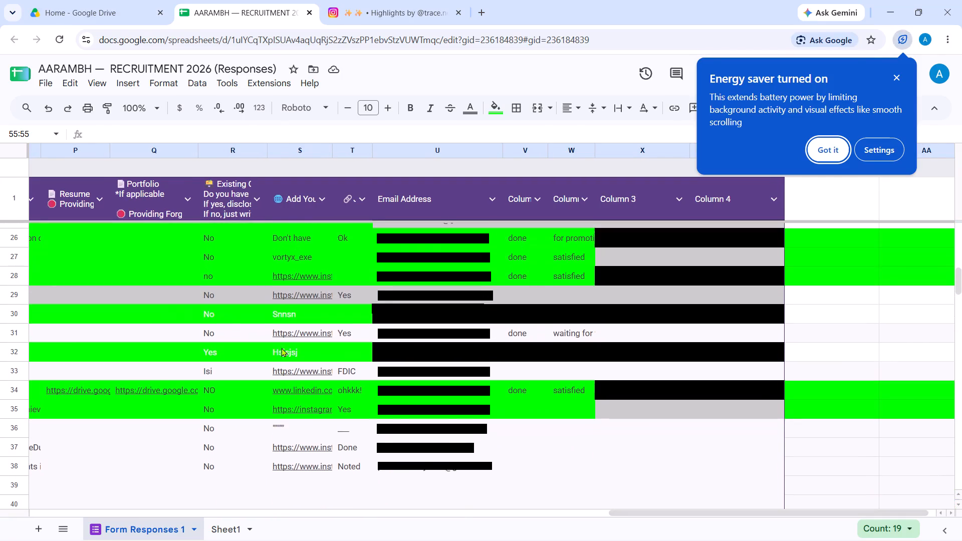
pyautogui.scroll(2, 281, 348)
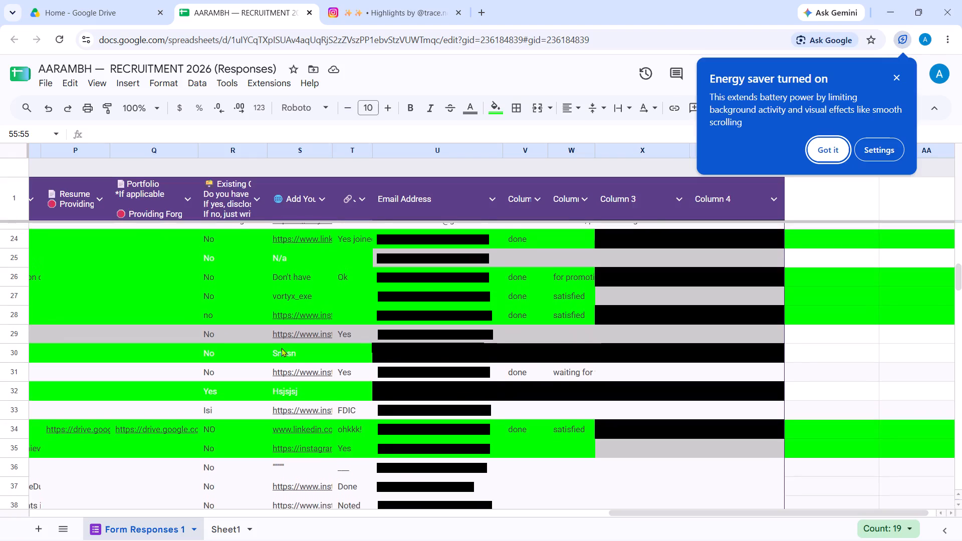
pyautogui.scroll(3, 281, 348)
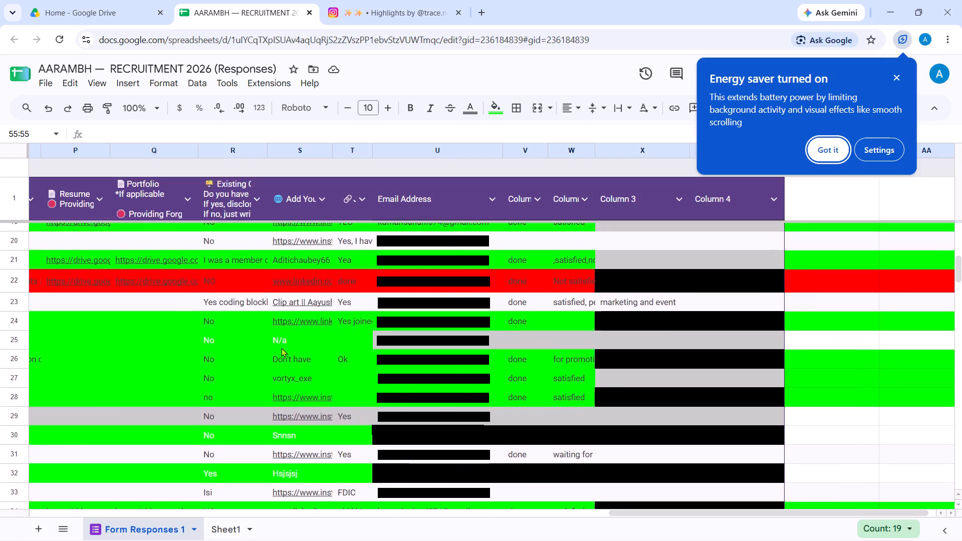
pyautogui.scroll(4, 281, 348)
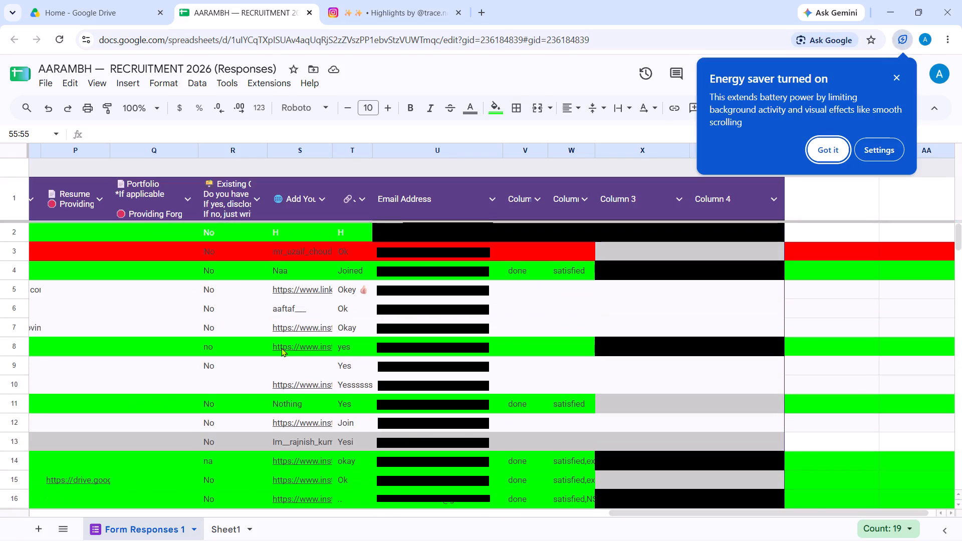
# Examine the row colours against the notes after Email Address down to row 75, and compare them with the names column.
pyautogui.scroll(-7, 281, 348)
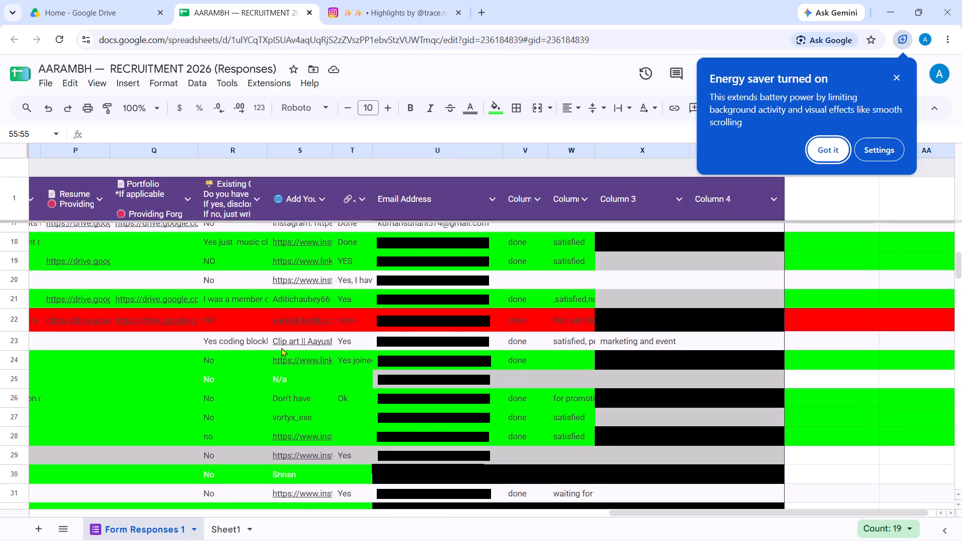
pyautogui.scroll(-2, 281, 348)
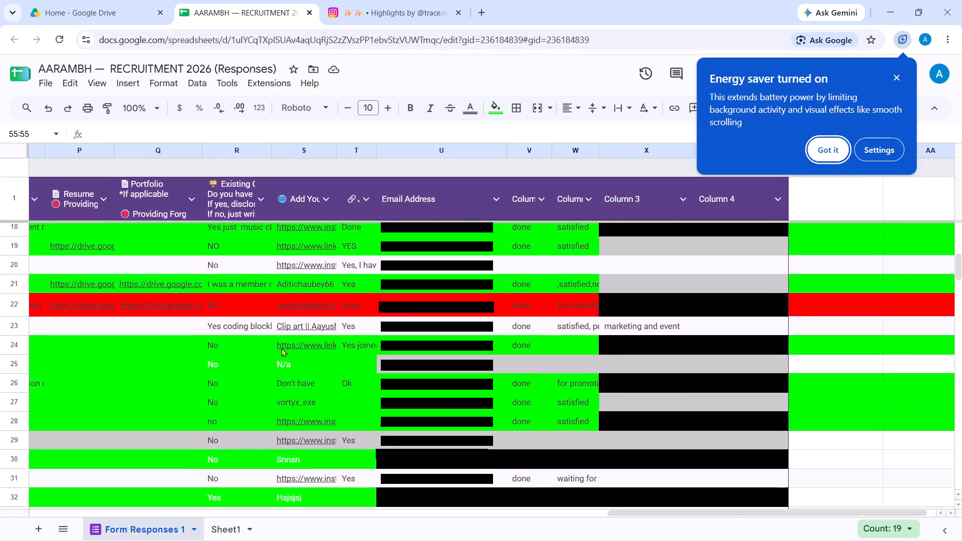
pyautogui.scroll(-1, 281, 348)
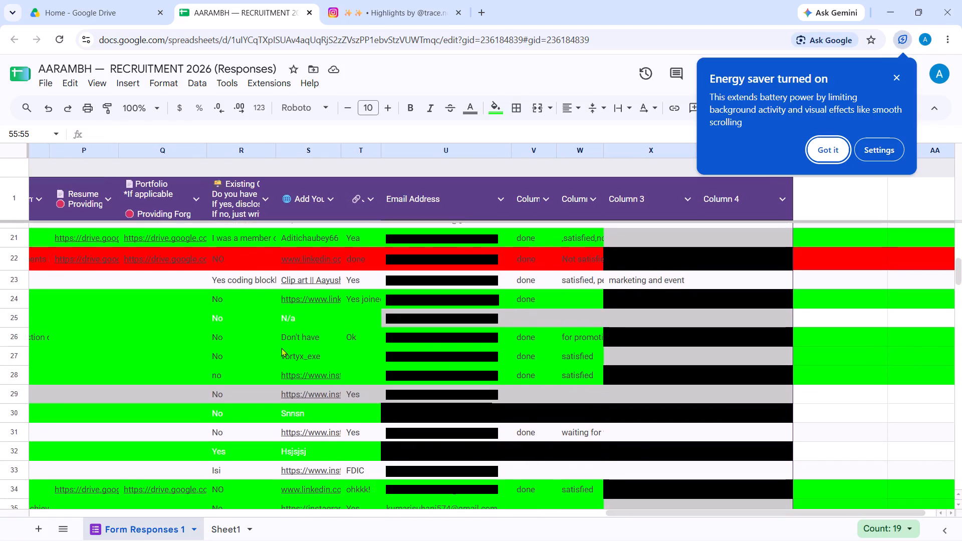
pyautogui.scroll(-2, 281, 348)
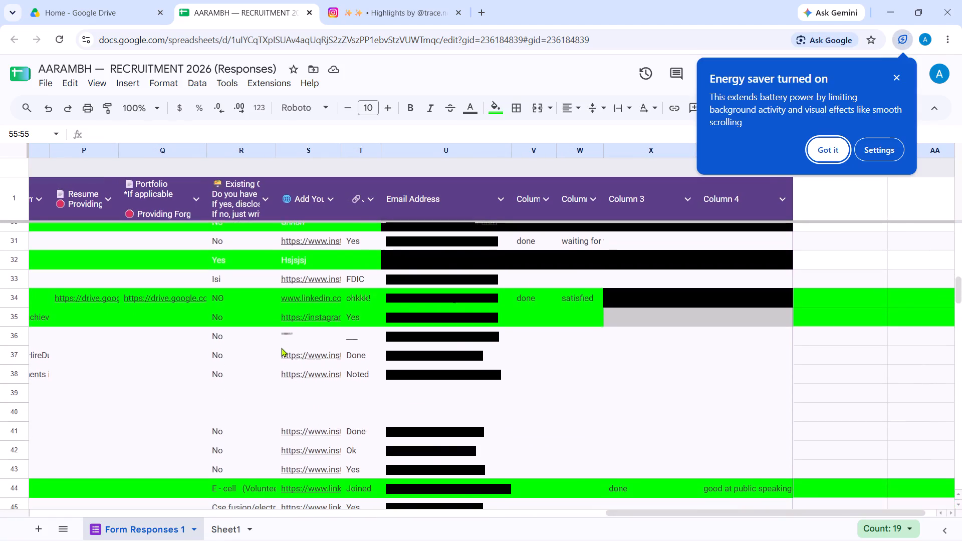
pyautogui.scroll(-3, 281, 348)
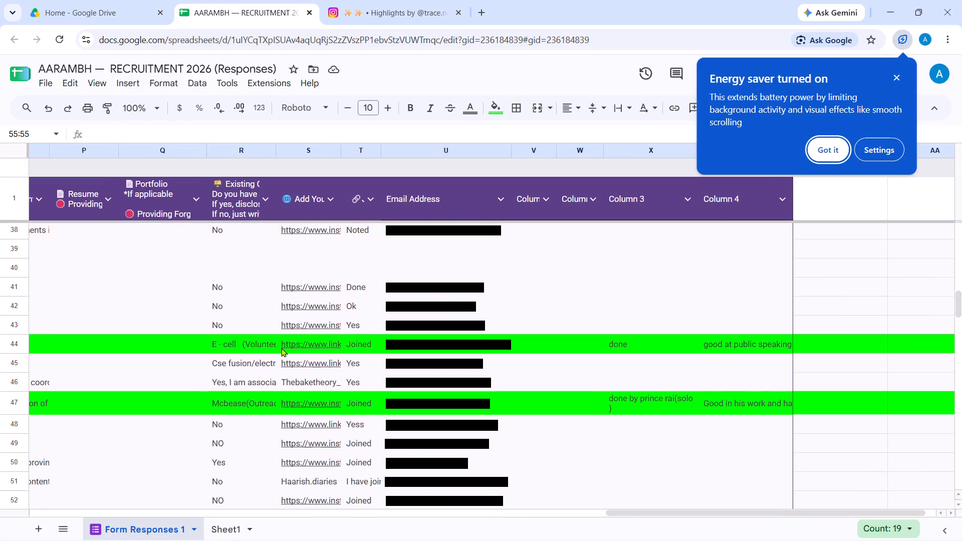
pyautogui.scroll(-4, 281, 348)
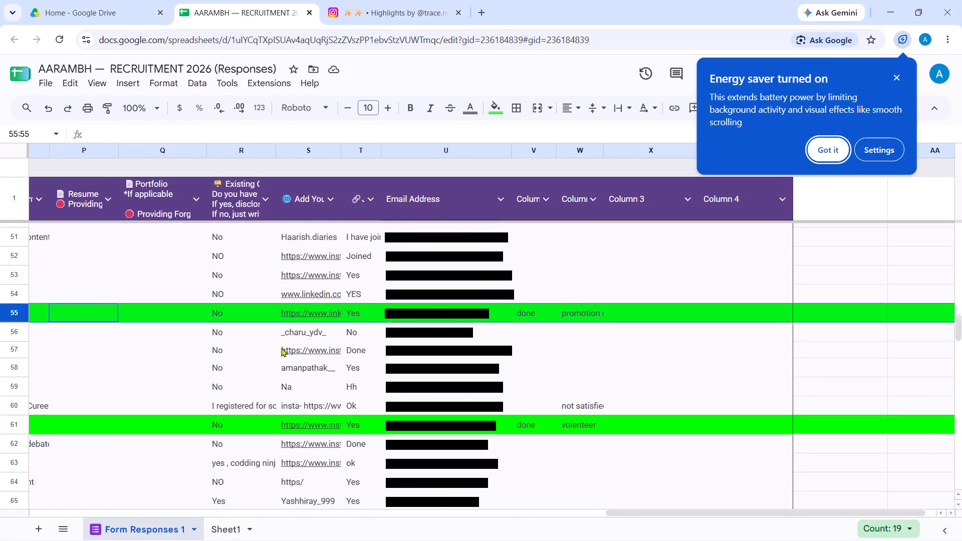
pyautogui.scroll(-2, 281, 348)
pyautogui.hscroll(4, 281, 348)
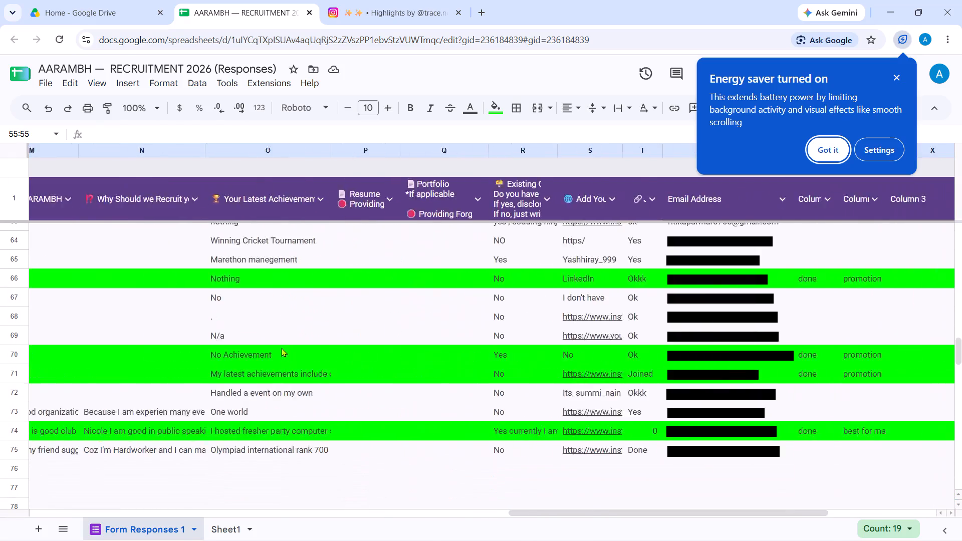
pyautogui.hscroll(8, 281, 348)
pyautogui.scroll(1, 281, 348)
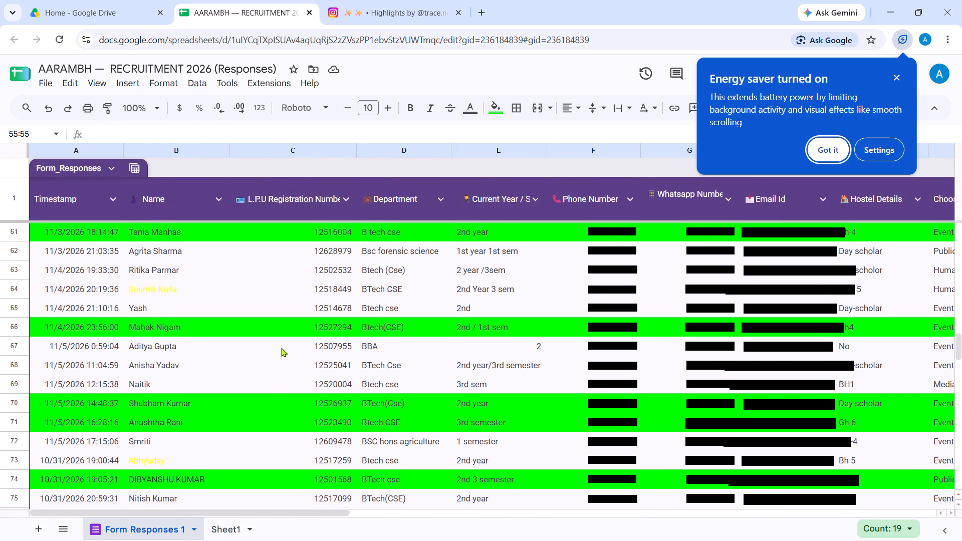
pyautogui.scroll(1, 281, 348)
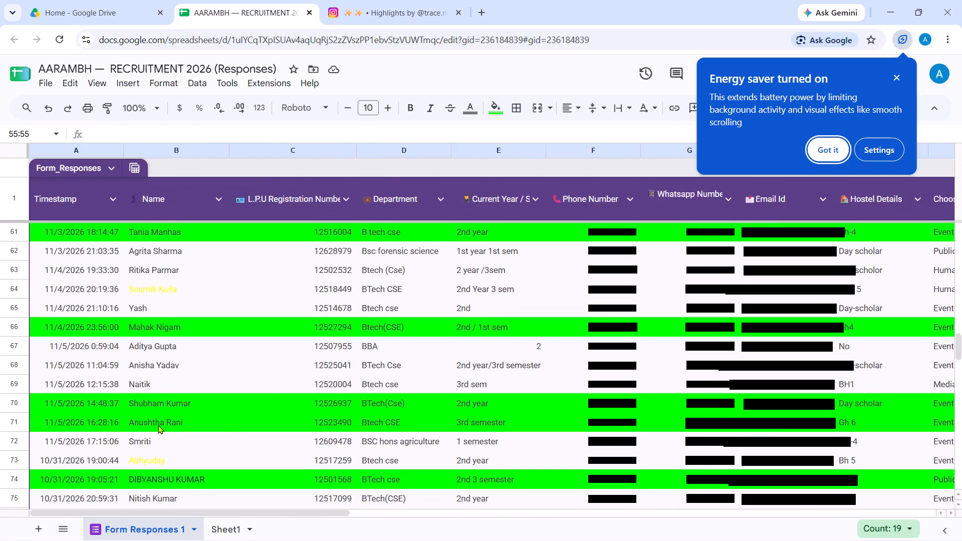
pyautogui.click(158, 425)
pyautogui.hscroll(-8, 158, 425)
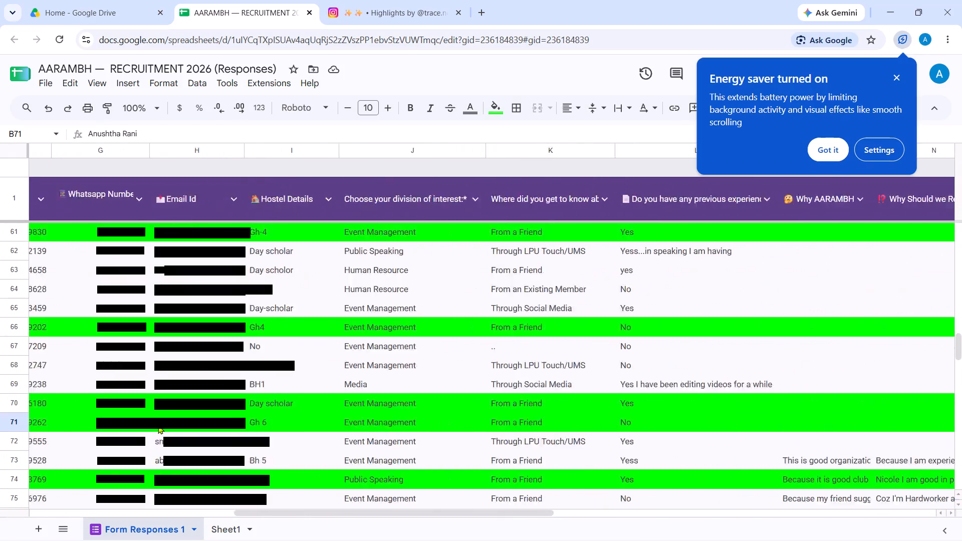
# Open the Instagram link in row 71, dismiss the saved-account sign-in prompt, and return to the responses sheet.
pyautogui.hscroll(-1, 158, 425)
pyautogui.hscroll(1, 158, 425)
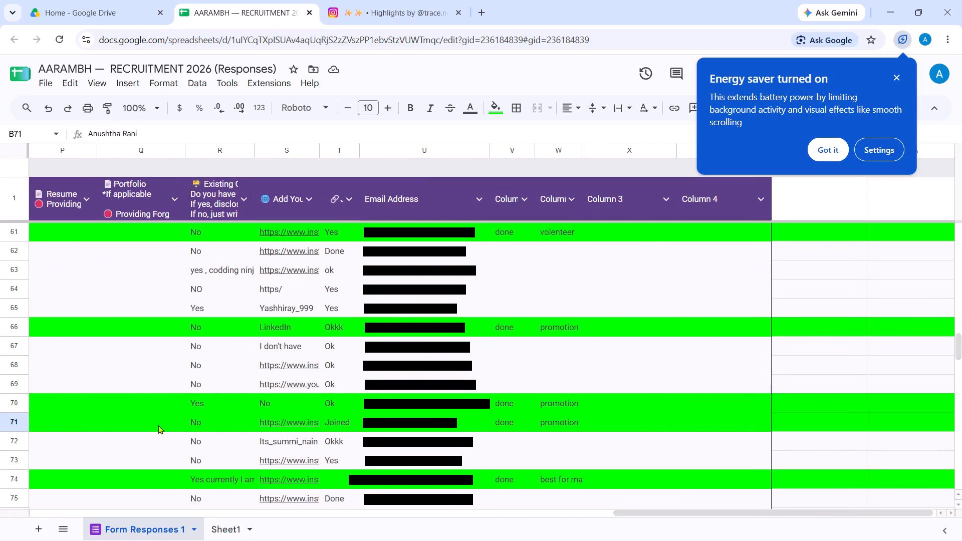
pyautogui.hscroll(1, 158, 425)
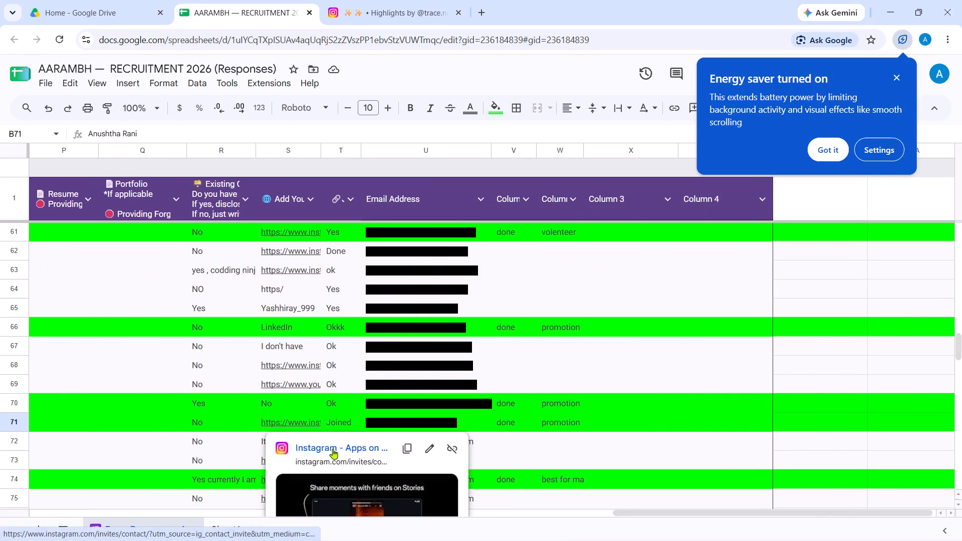
pyautogui.scroll(-2, 333, 449)
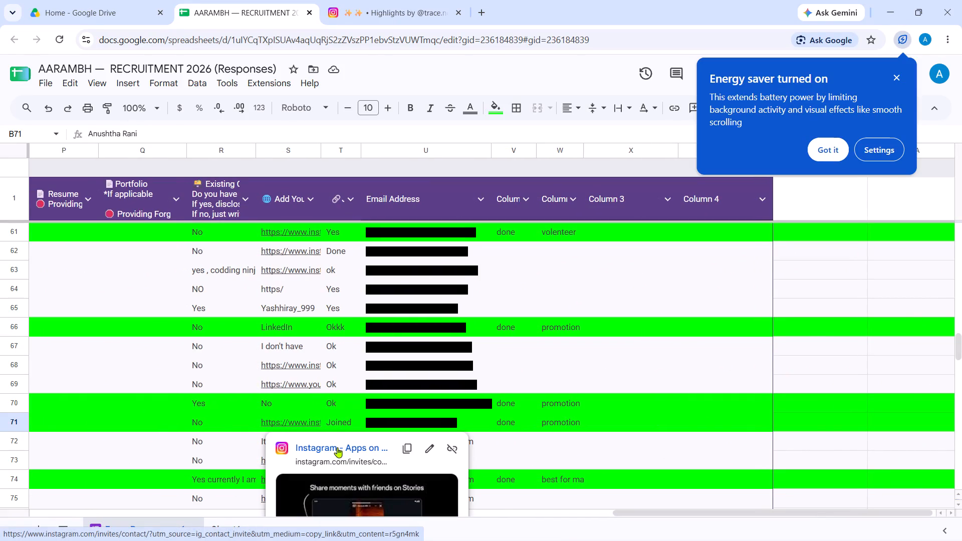
pyautogui.click(337, 447)
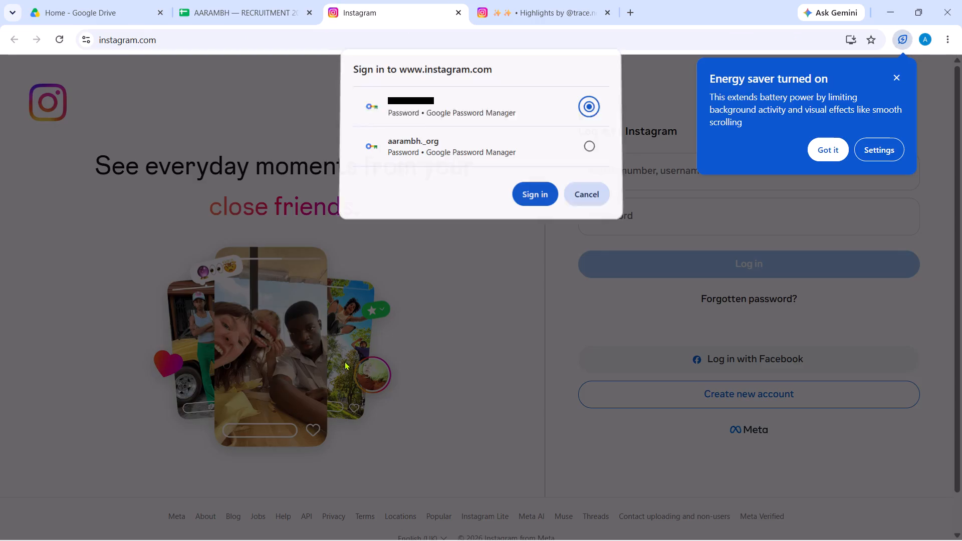
pyautogui.click(576, 203)
pyautogui.click(236, 0)
# Select row 73 and examine its entries across the columns, from division of interest through latest achievement, alongside the neighbouring rows down to 75.
pyautogui.scroll(-1, 305, 372)
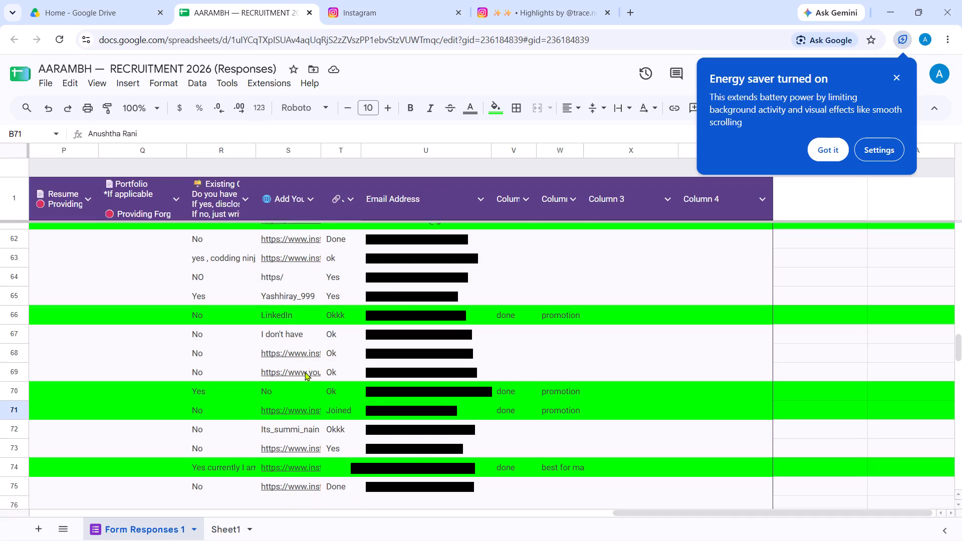
pyautogui.scroll(-1, 305, 372)
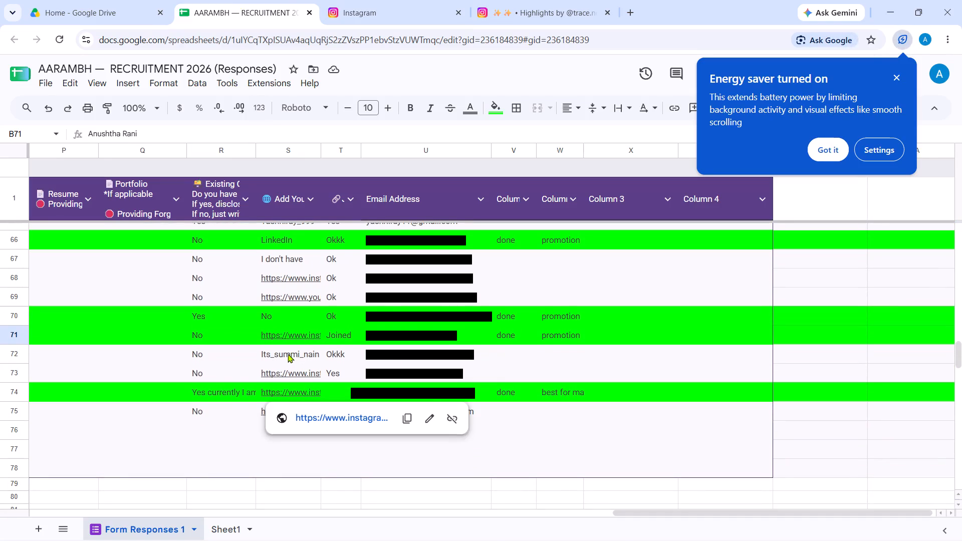
pyautogui.hscroll(12, 285, 364)
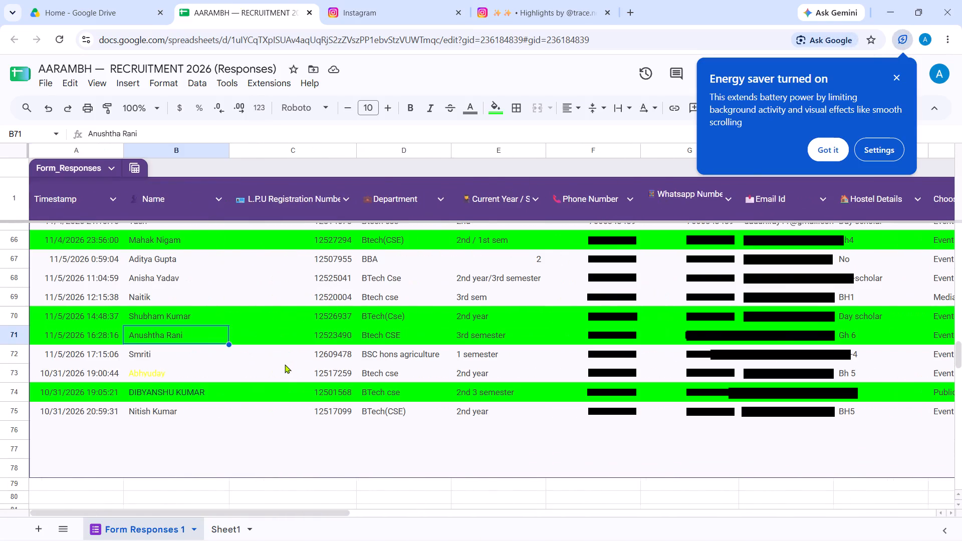
pyautogui.hscroll(1, 285, 364)
pyautogui.click(8, 374)
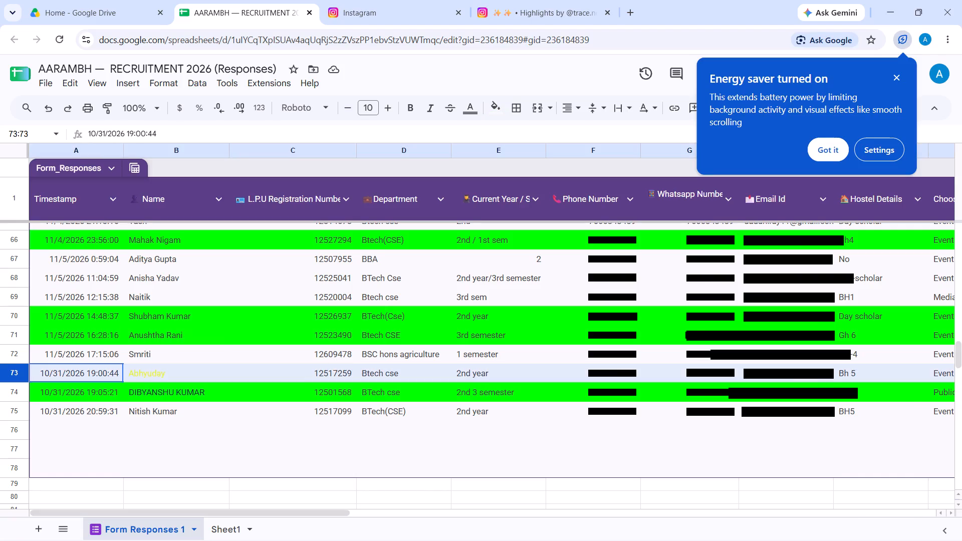
pyautogui.hscroll(-1, 145, 401)
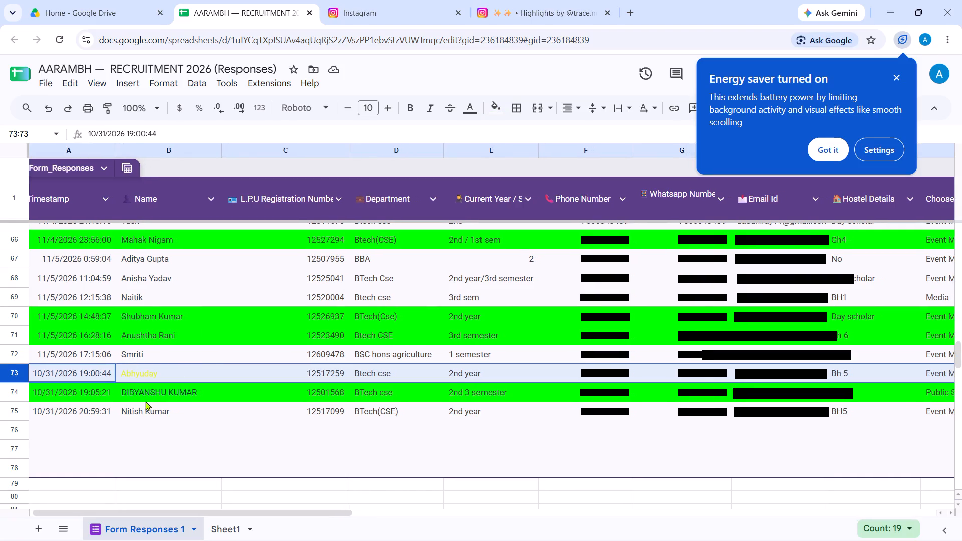
pyautogui.hscroll(-2, 145, 401)
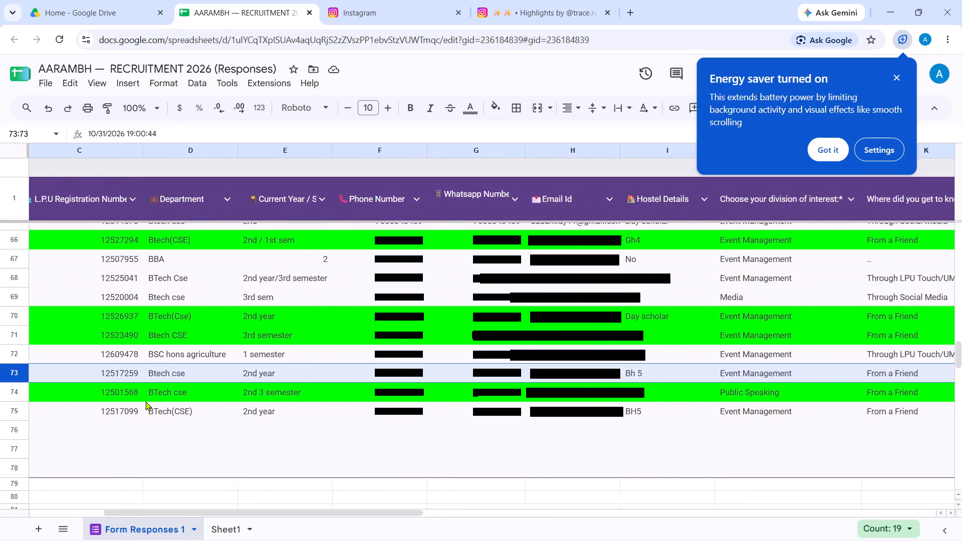
pyautogui.hscroll(-6, 145, 401)
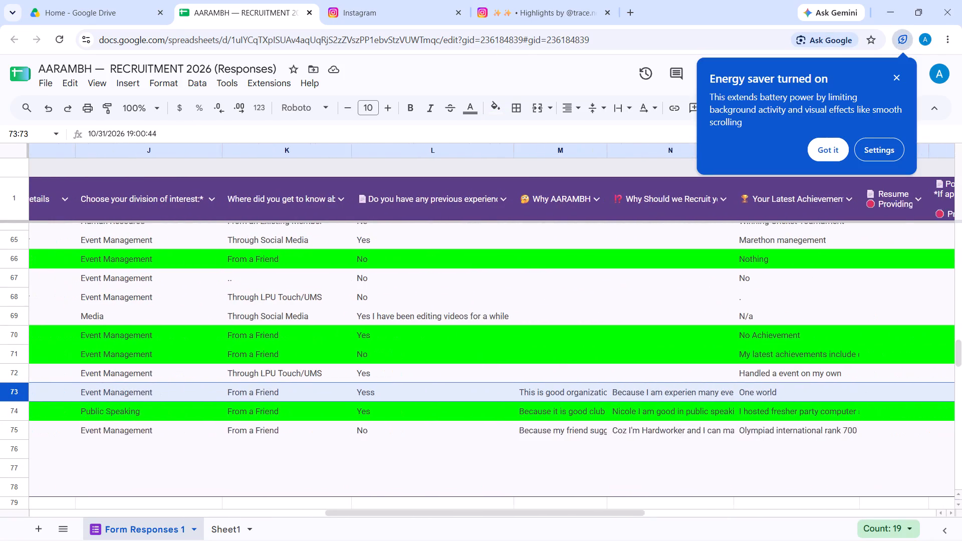
pyautogui.hscroll(-2, 145, 401)
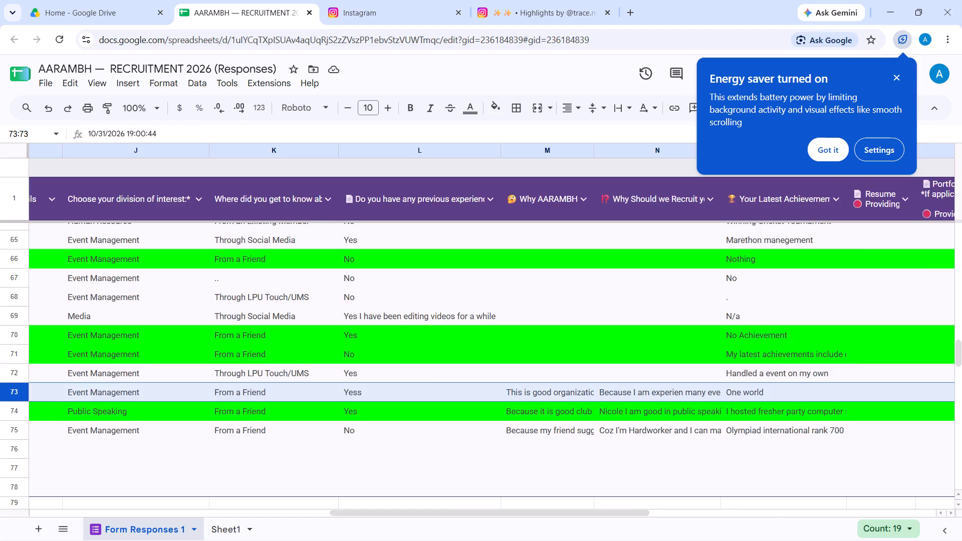
pyautogui.hscroll(-1, 145, 401)
pyautogui.hscroll(6, 145, 401)
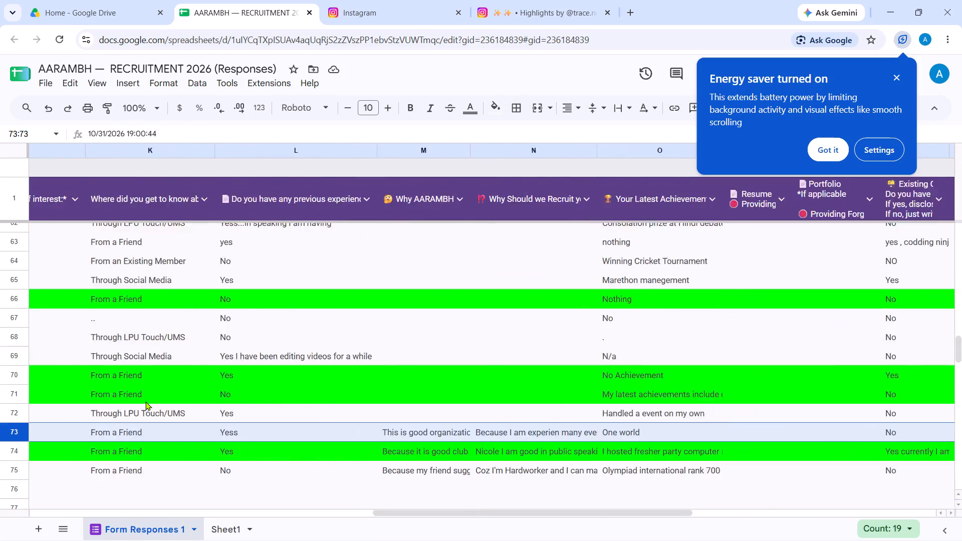
pyautogui.hscroll(10, 145, 401)
pyautogui.scroll(-1, 145, 401)
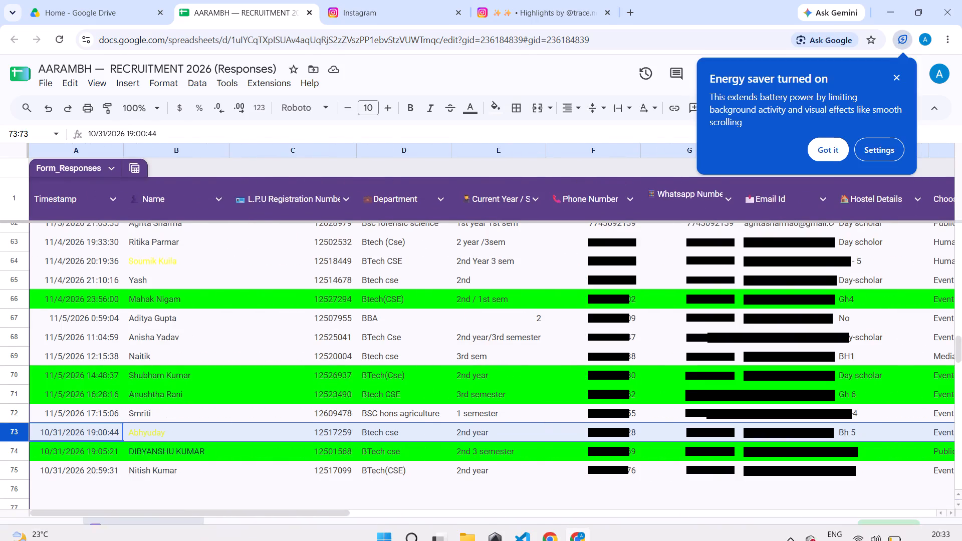
# Check the social profile link entered in row 75.
pyautogui.hscroll(-7, 469, 465)
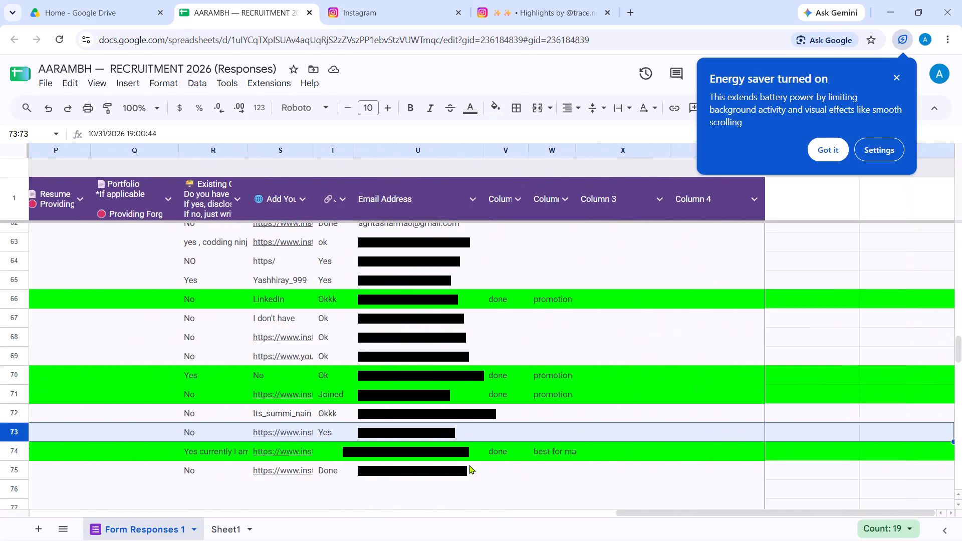
pyautogui.hscroll(-1, 469, 465)
pyautogui.click(295, 470)
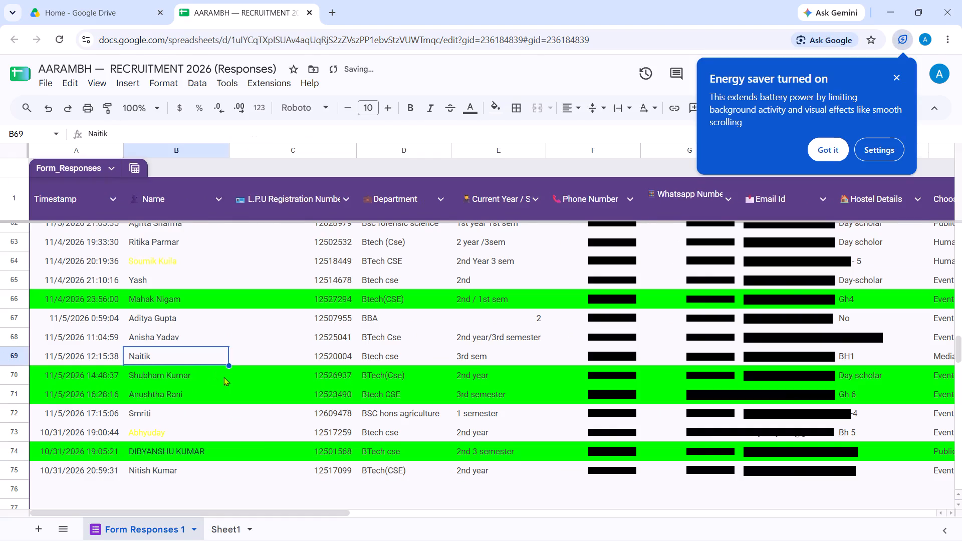
# Examine the Name column's text colours and the row highlights from row 75 back up to row 57.
pyautogui.scroll(2, 223, 377)
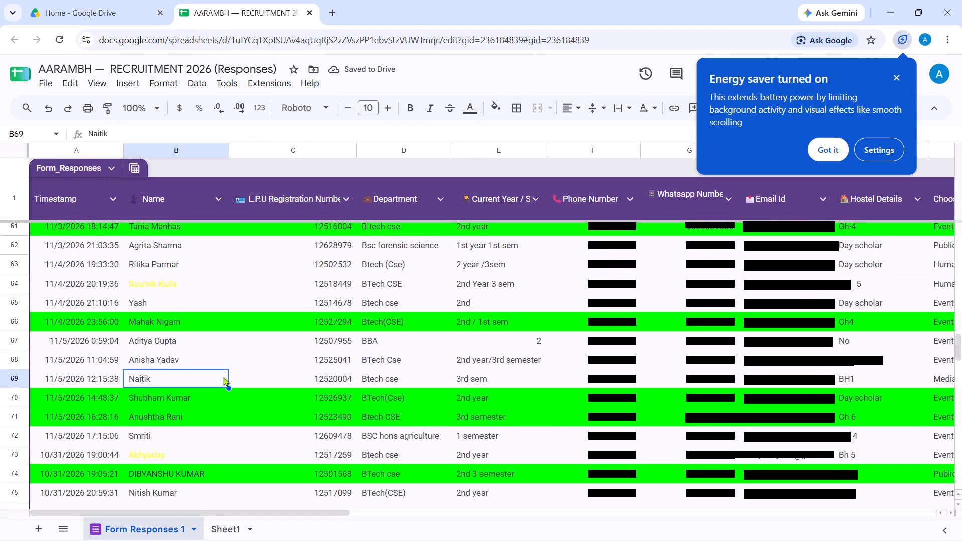
pyautogui.scroll(1, 223, 377)
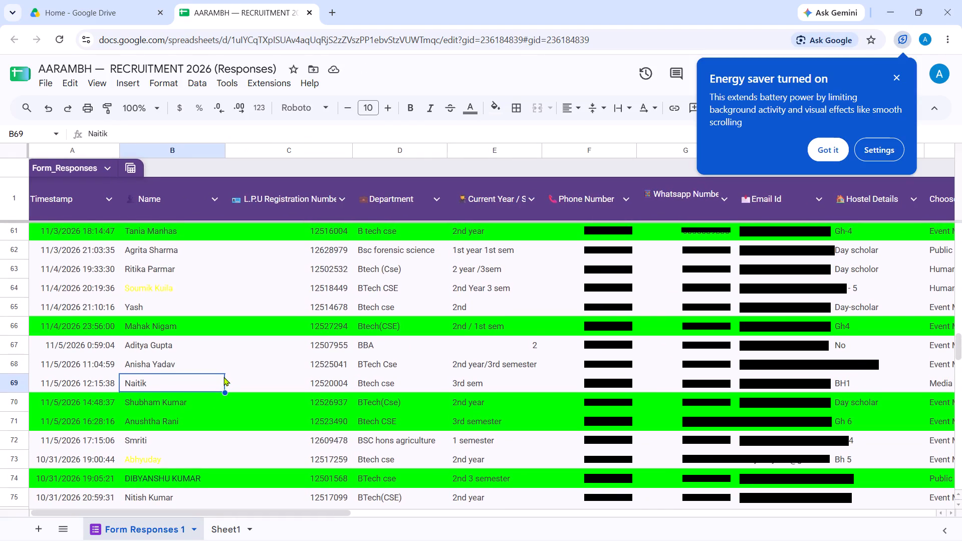
pyautogui.scroll(1, 223, 377)
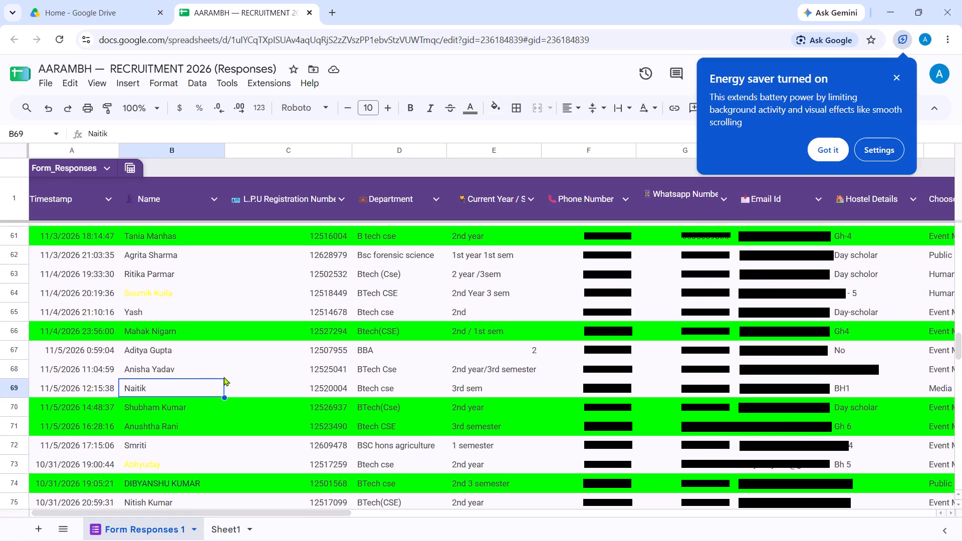
pyautogui.scroll(2, 223, 377)
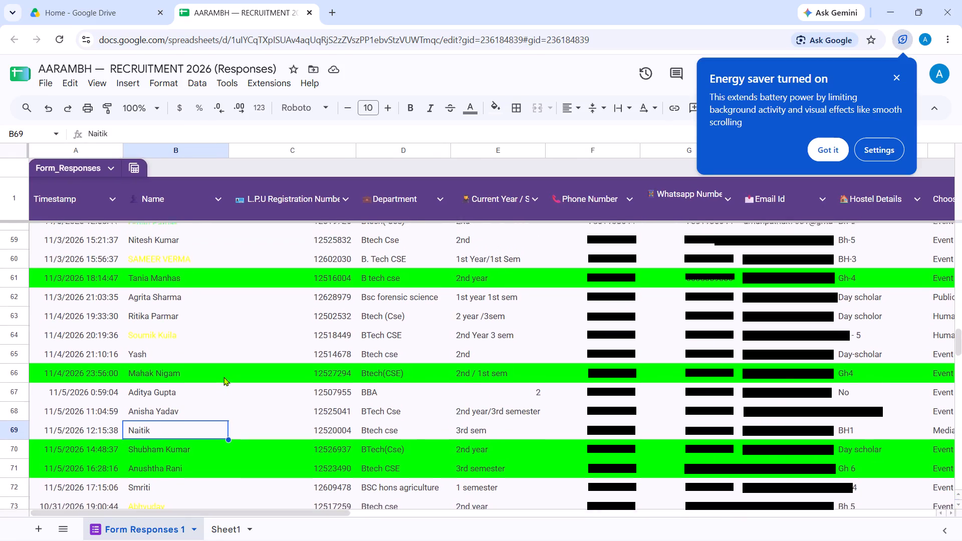
pyautogui.scroll(2, 223, 377)
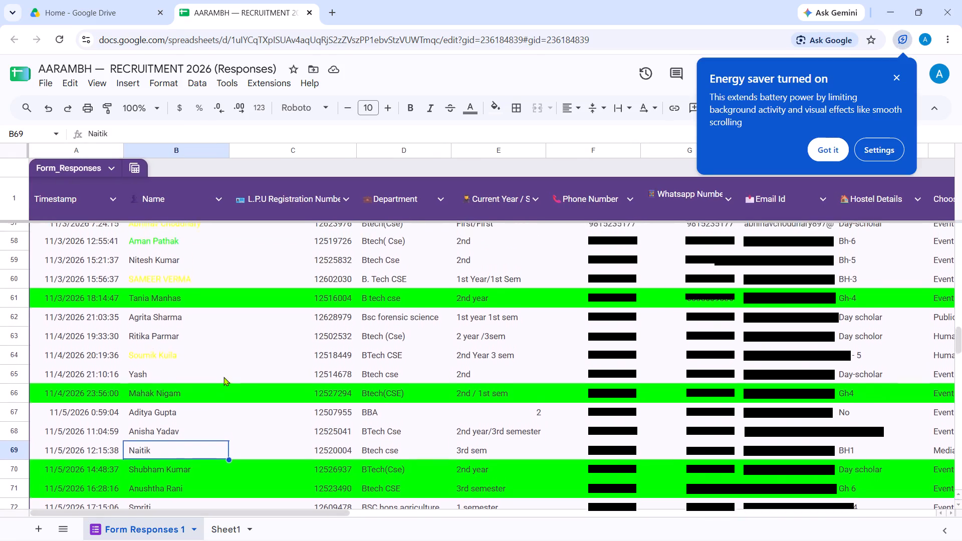
pyautogui.scroll(1, 223, 377)
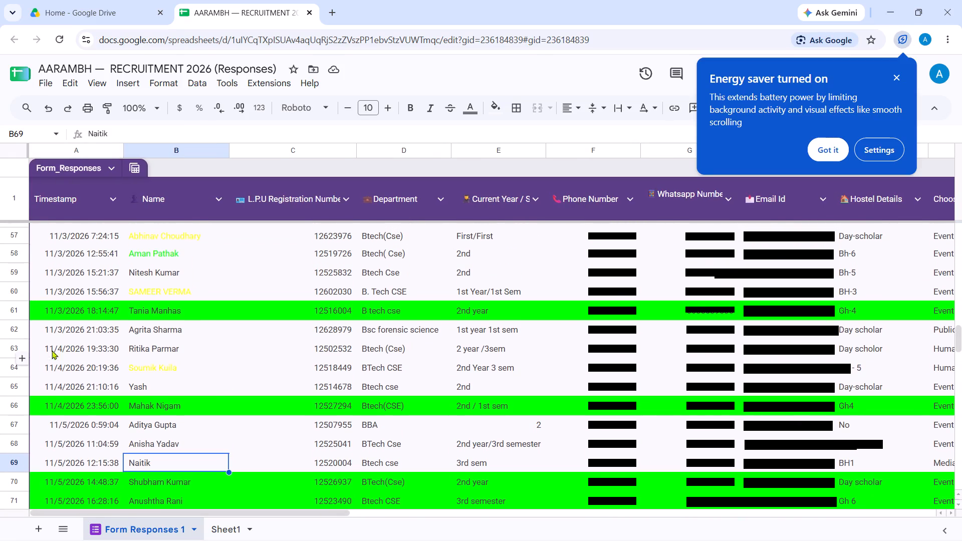
# Fill the whole of row 58, the entry whose name is in green text, with bright green.
pyautogui.scroll(1, 87, 325)
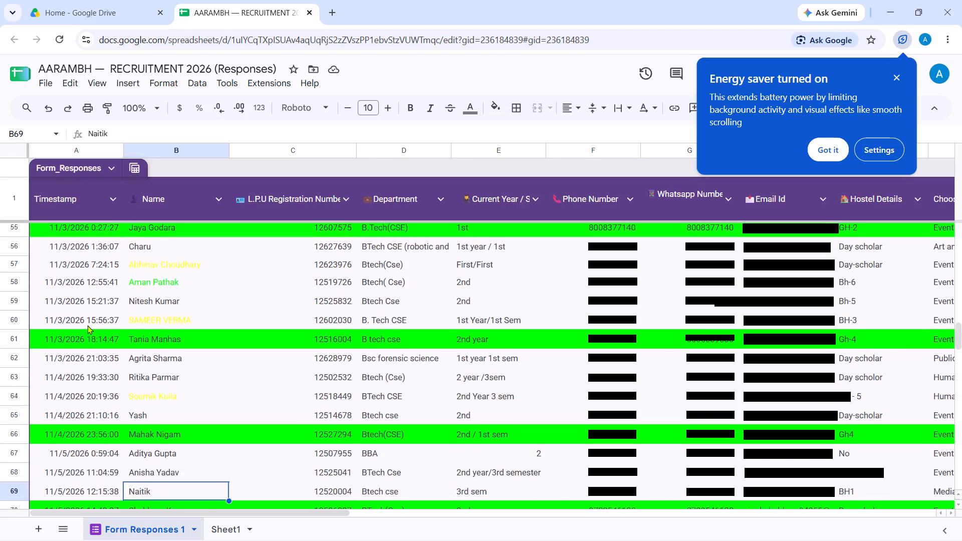
pyautogui.scroll(2, 87, 325)
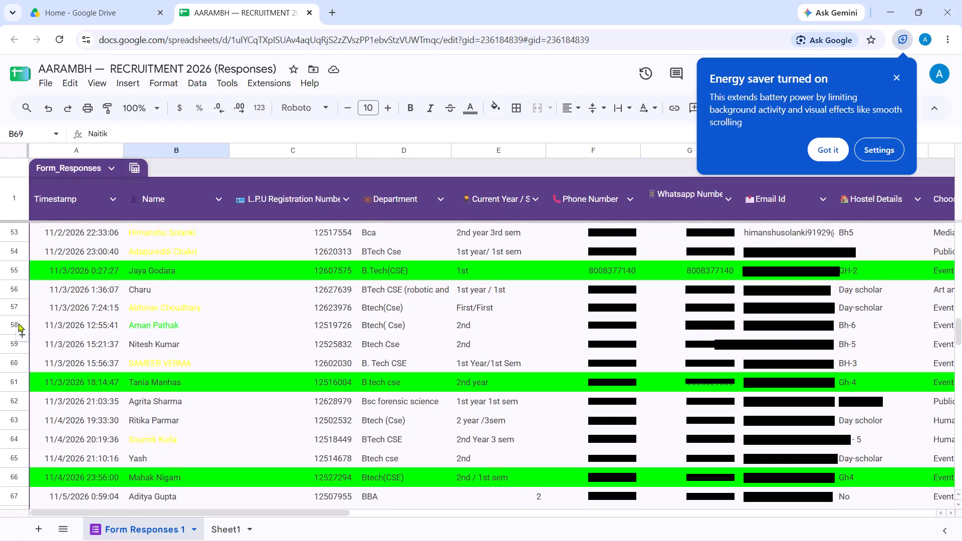
pyautogui.click(17, 322)
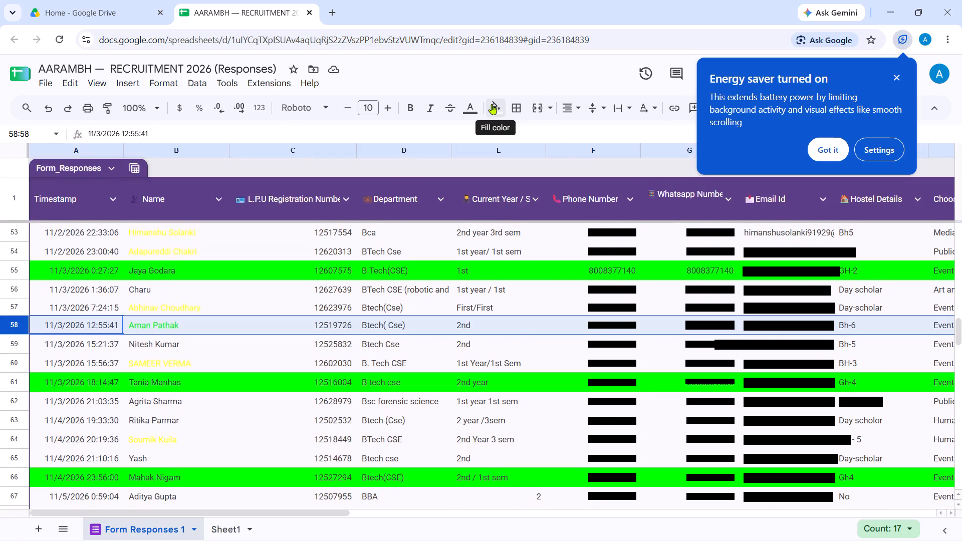
pyautogui.moveTo(492, 104); pyautogui.dragTo(554, 167)
pyautogui.click(554, 167)
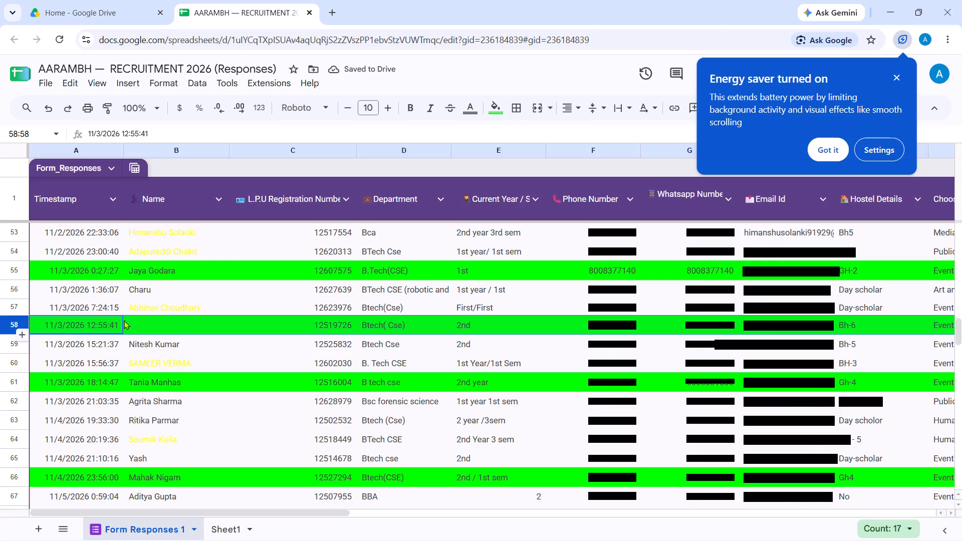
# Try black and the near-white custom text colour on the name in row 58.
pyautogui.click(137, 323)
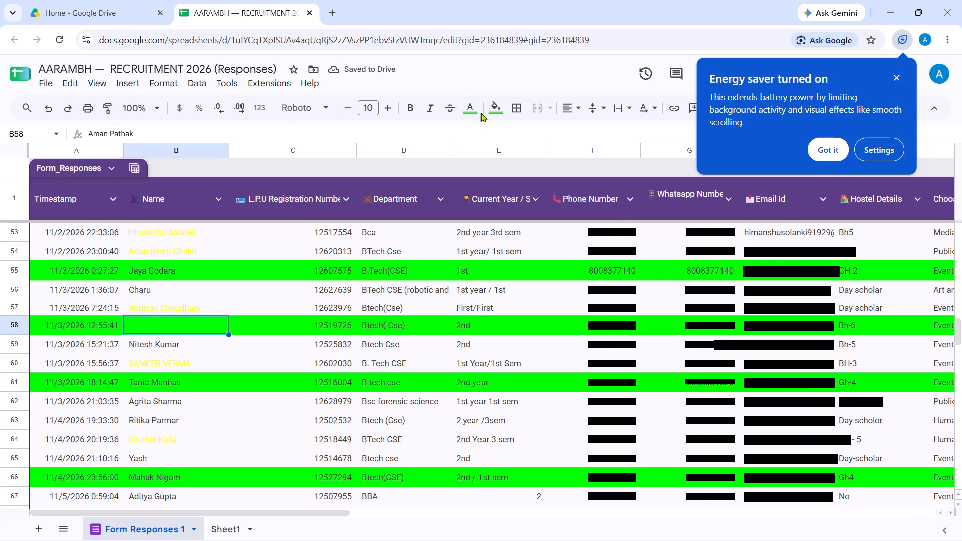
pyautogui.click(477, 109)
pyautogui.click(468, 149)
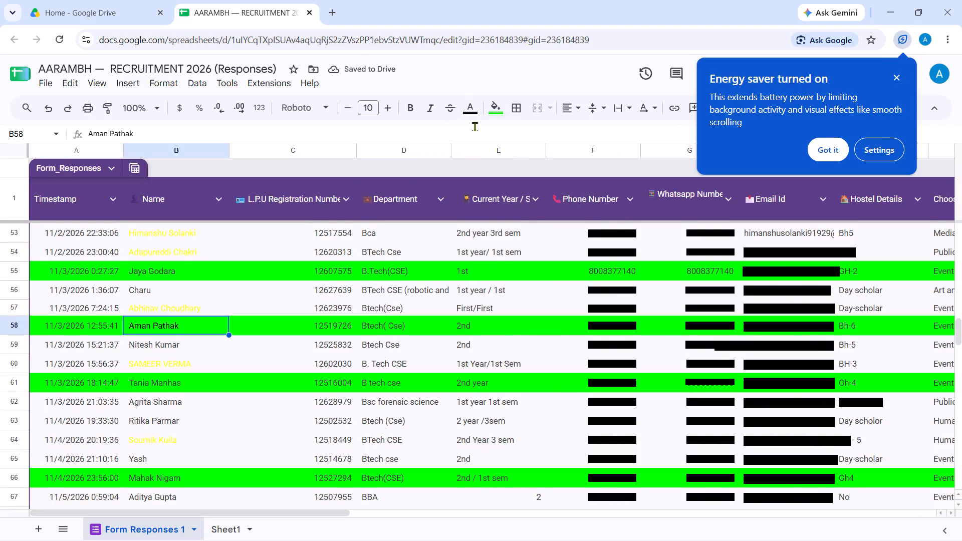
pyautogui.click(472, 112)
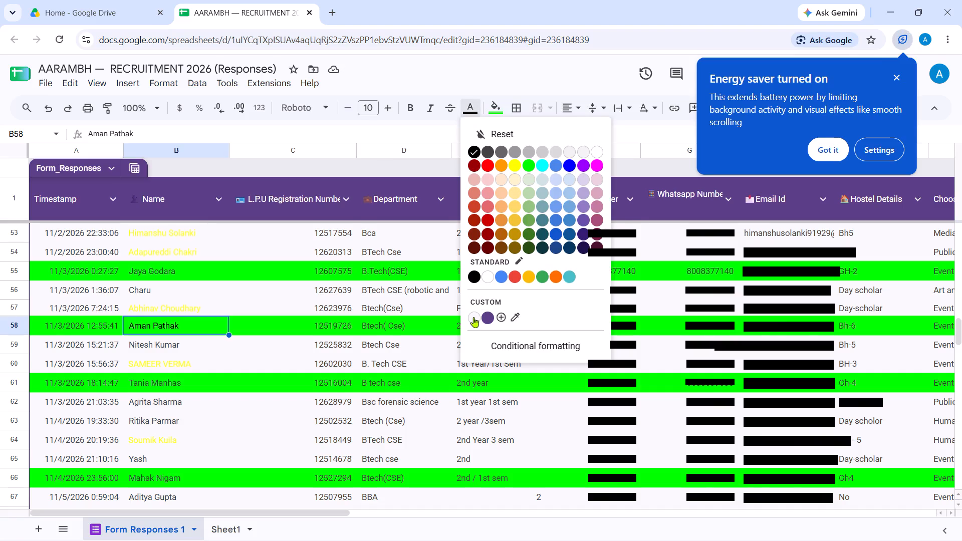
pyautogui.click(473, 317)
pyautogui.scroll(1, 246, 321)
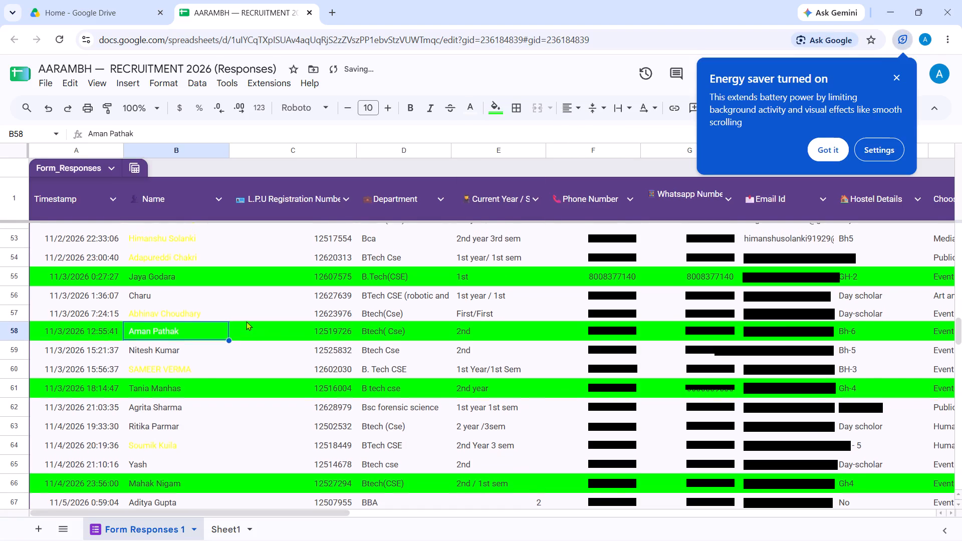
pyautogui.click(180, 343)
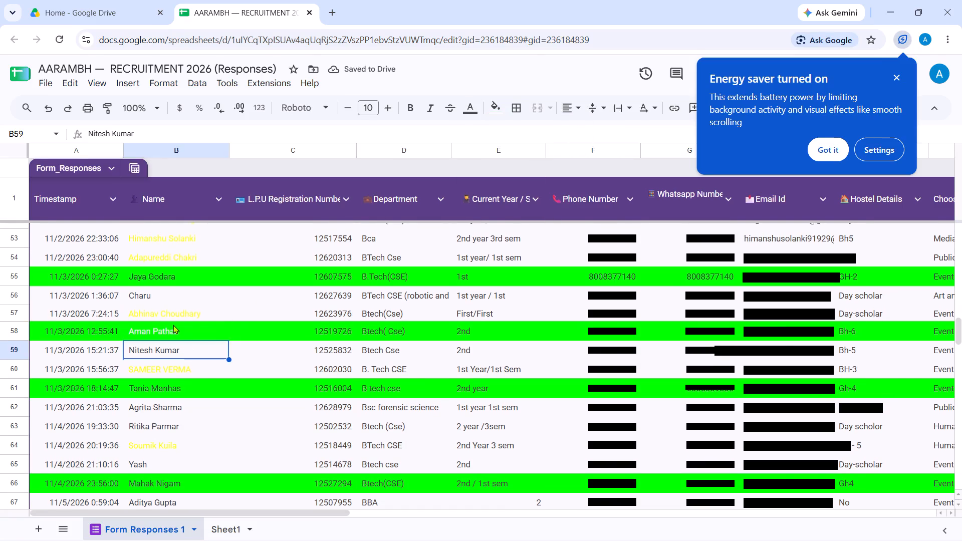
# Try a lighter grey on the name in row 58, and settle on dark grey as its text colour.
pyautogui.click(173, 325)
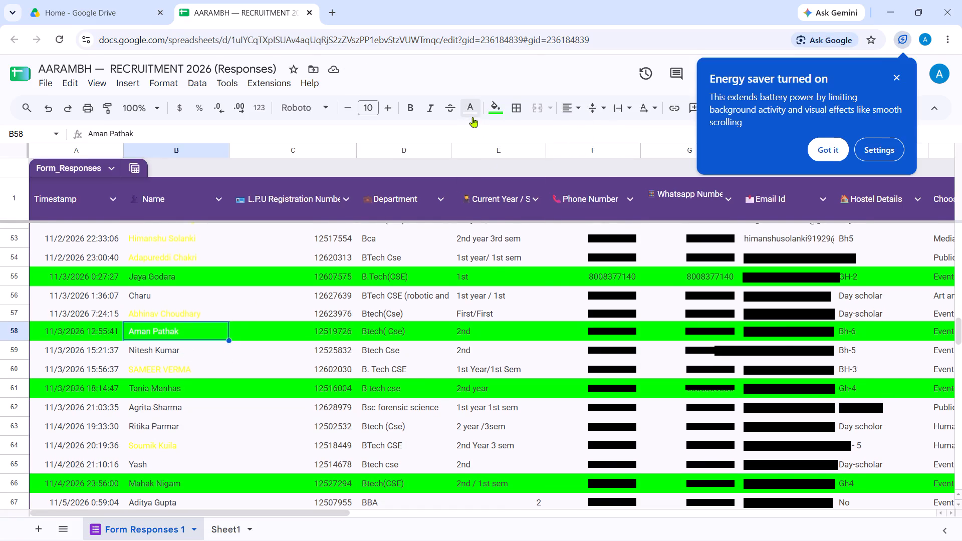
pyautogui.click(472, 117)
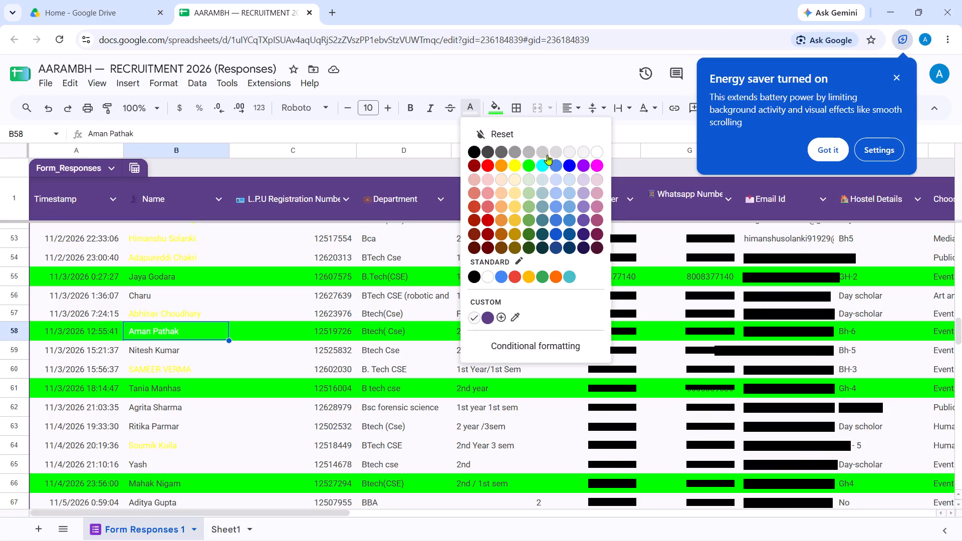
pyautogui.click(529, 149)
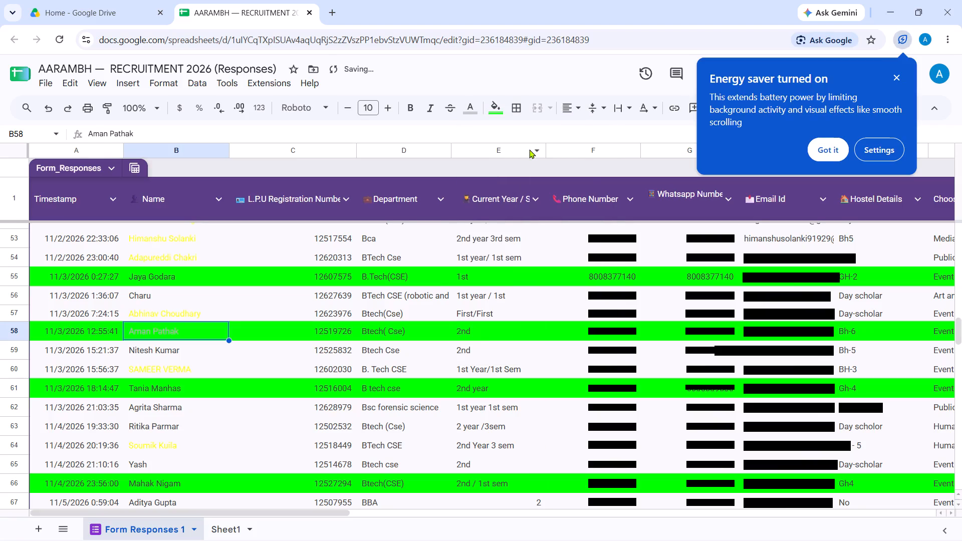
pyautogui.click(473, 104)
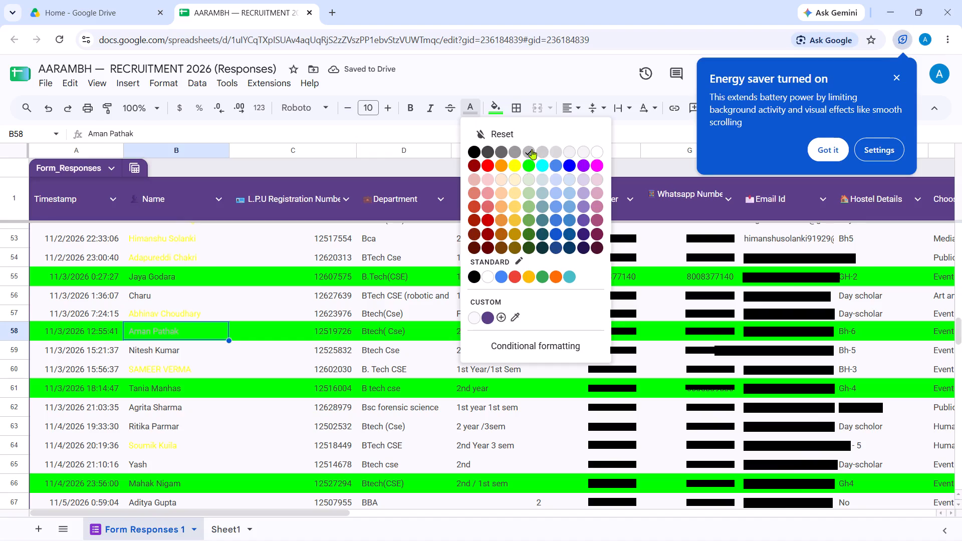
pyautogui.click(500, 152)
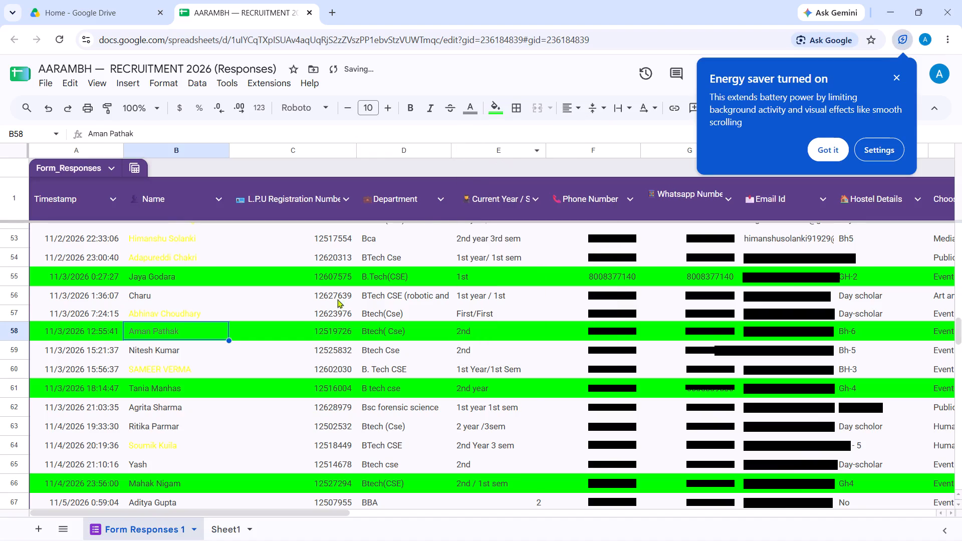
pyautogui.click(236, 357)
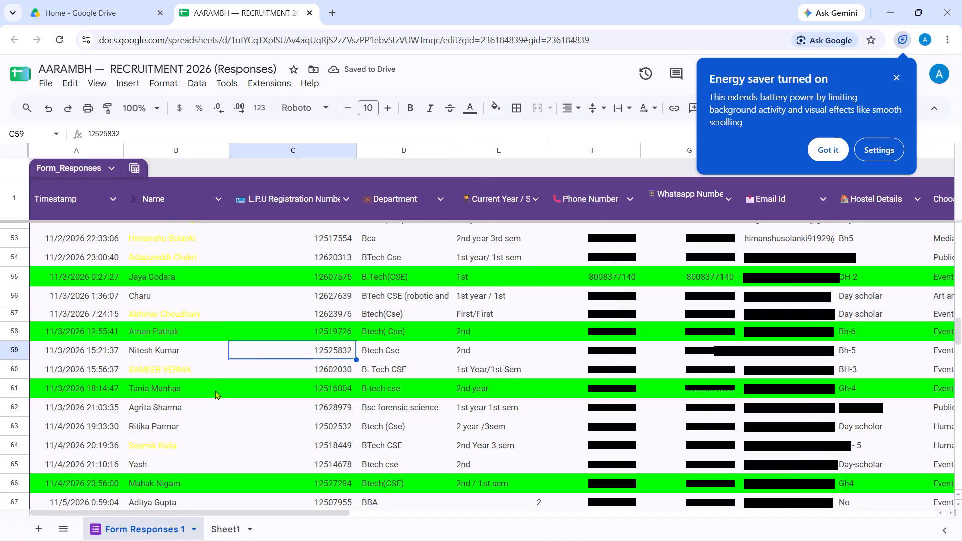
# Select the whole of row 38, the entry with its name in red text just above the Complted note.
pyautogui.scroll(4, 206, 391)
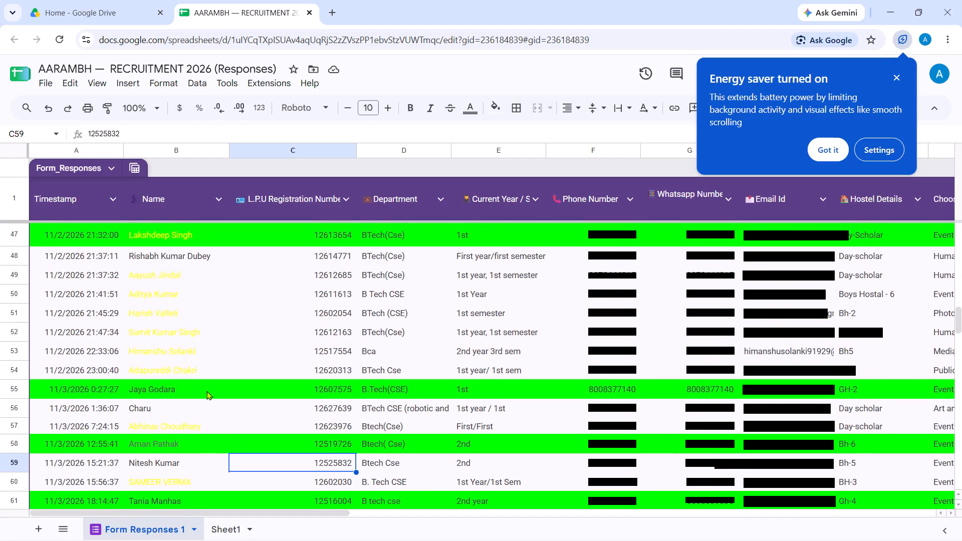
pyautogui.scroll(1, 206, 391)
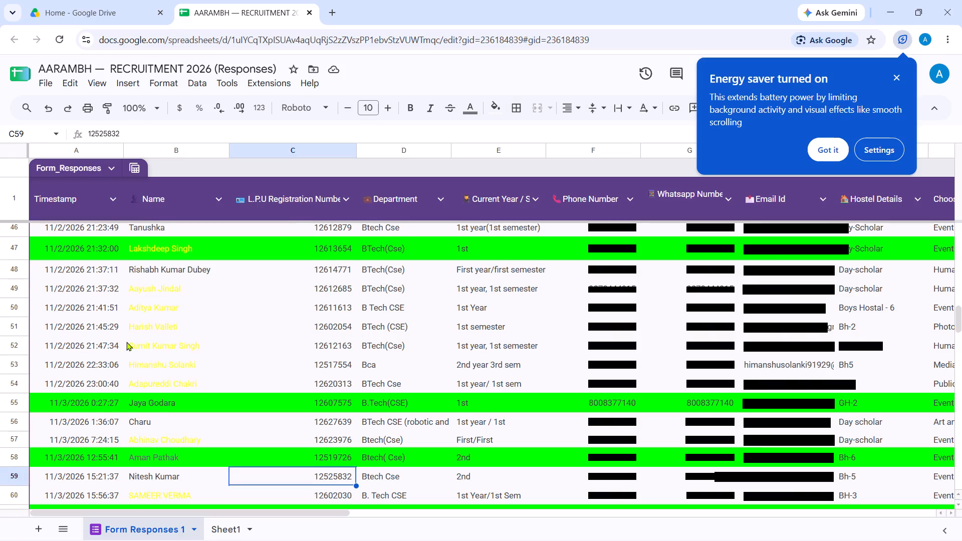
pyautogui.scroll(4, 126, 342)
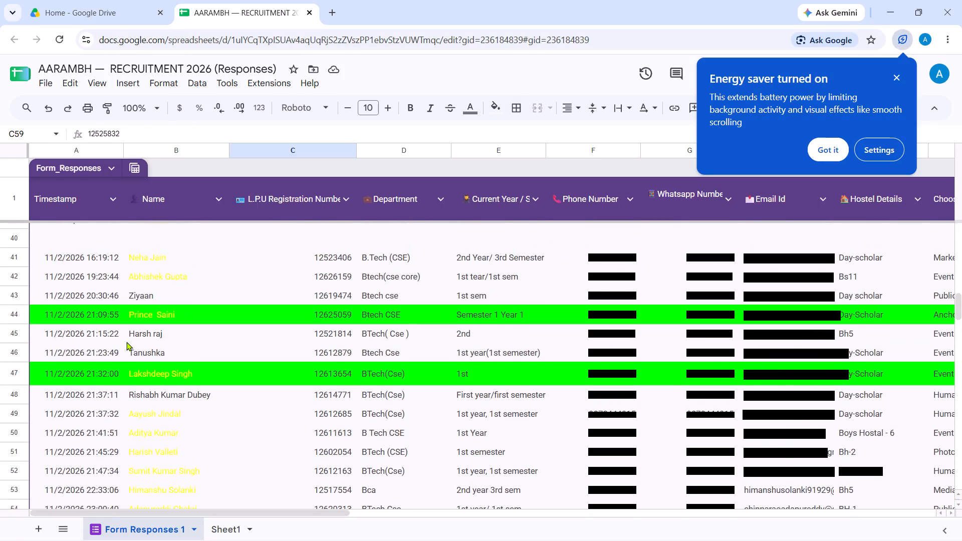
pyautogui.scroll(2, 136, 349)
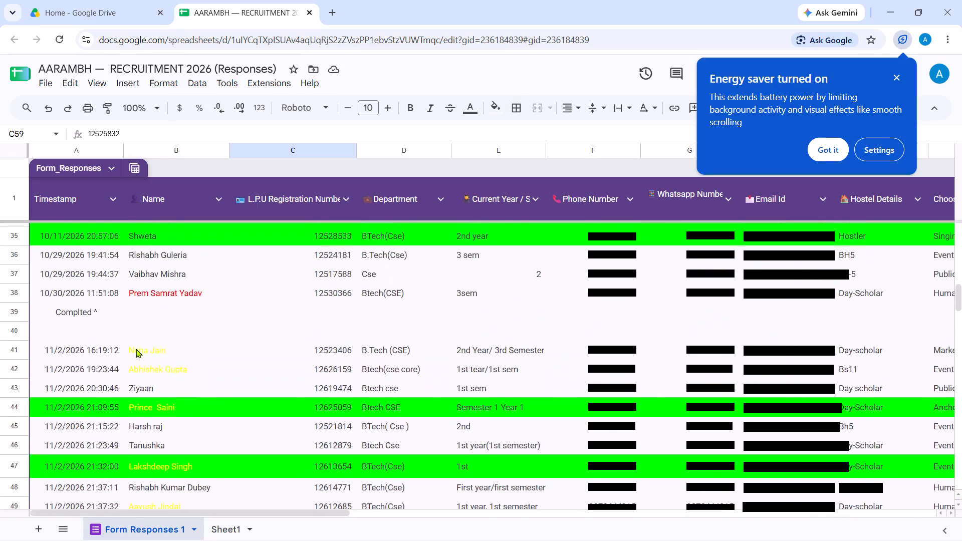
pyautogui.scroll(1, 136, 349)
pyautogui.click(10, 316)
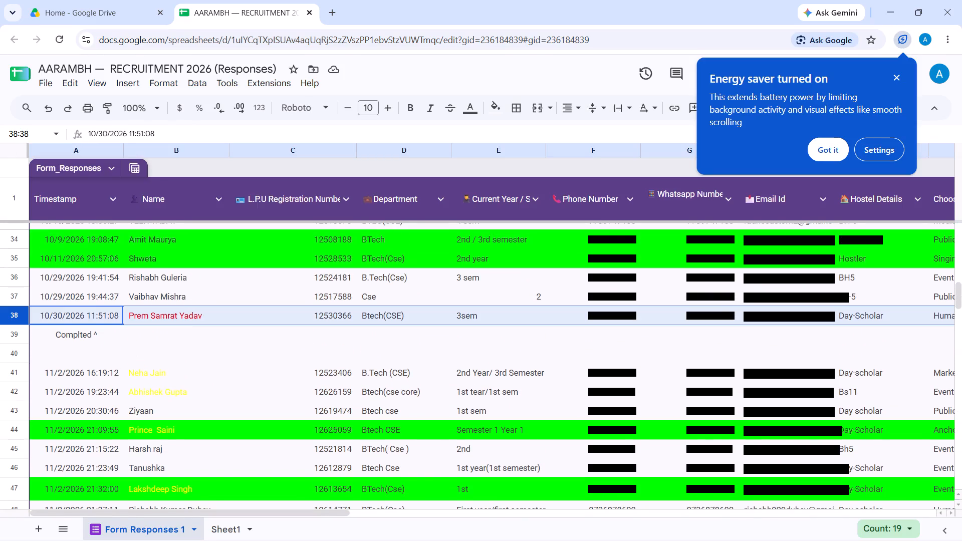
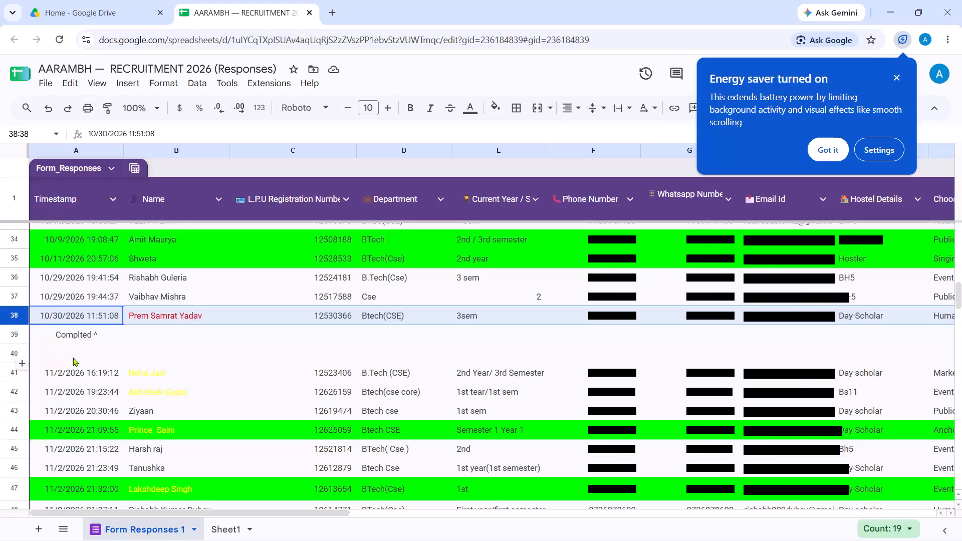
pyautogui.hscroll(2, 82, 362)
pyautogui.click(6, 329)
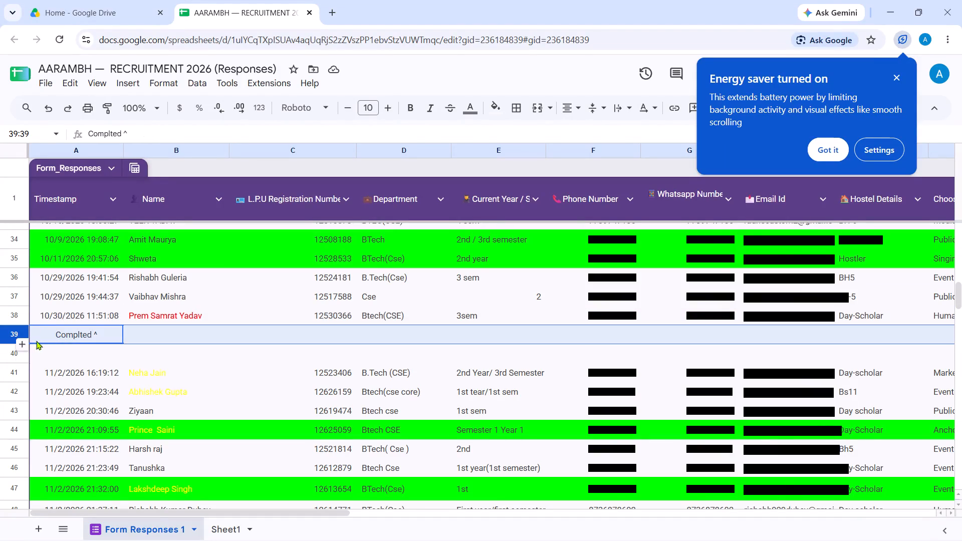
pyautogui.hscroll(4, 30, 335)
# Clear and delete the empty rows 76 to 78 below the last response in the table.
pyautogui.scroll(-5, 85, 405)
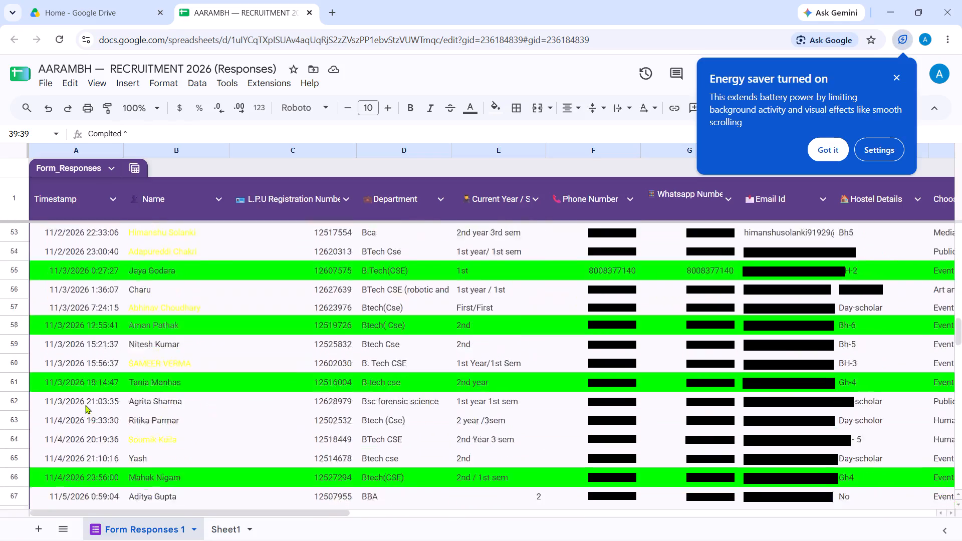
pyautogui.scroll(-3, 85, 405)
pyautogui.scroll(3, 85, 405)
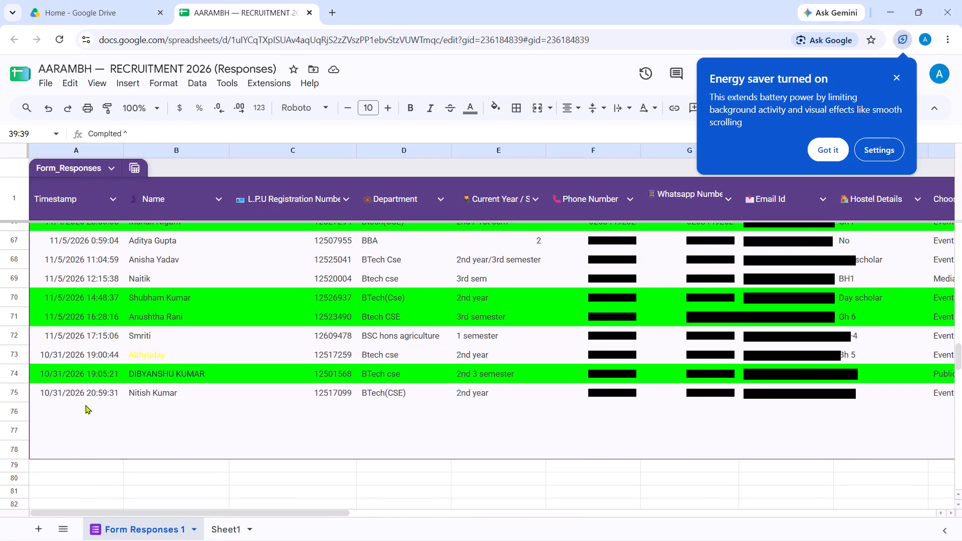
pyautogui.click(13, 462)
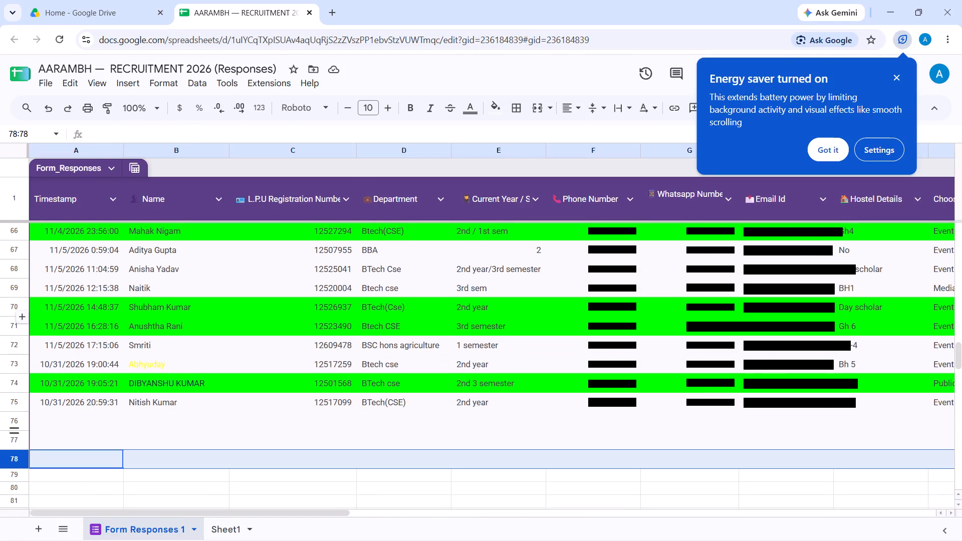
pyautogui.moveTo(8, 420); pyautogui.dragTo(10, 432)
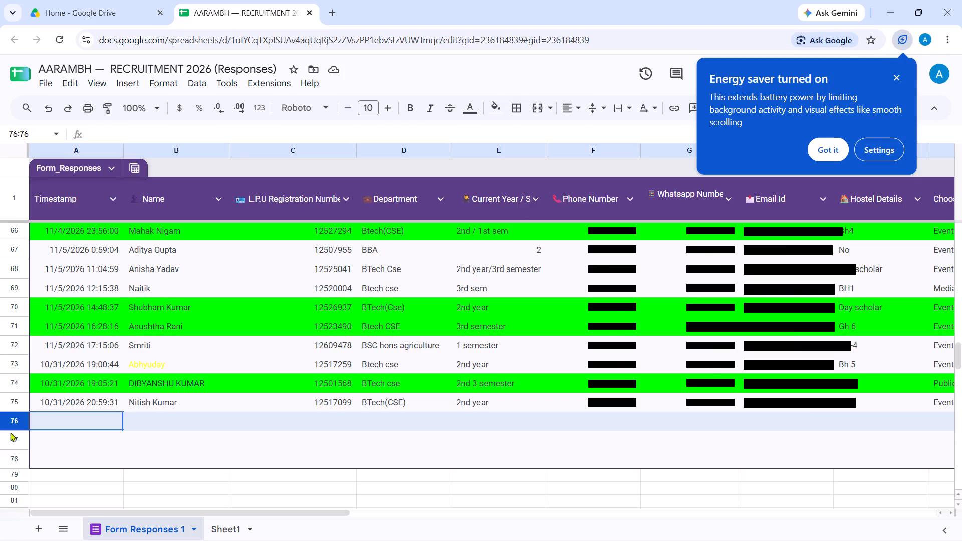
pyautogui.moveTo(10, 432); pyautogui.dragTo(15, 463)
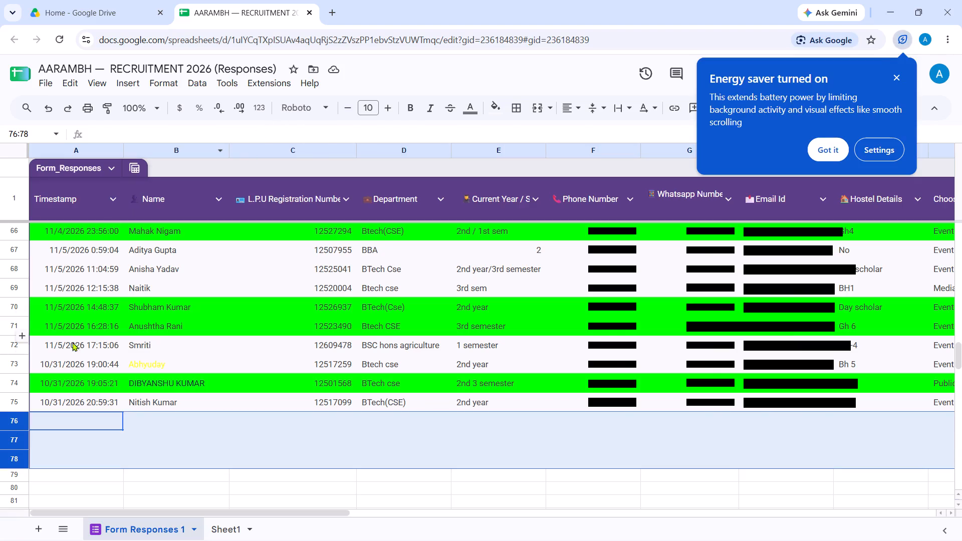
pyautogui.rightClick(18, 426)
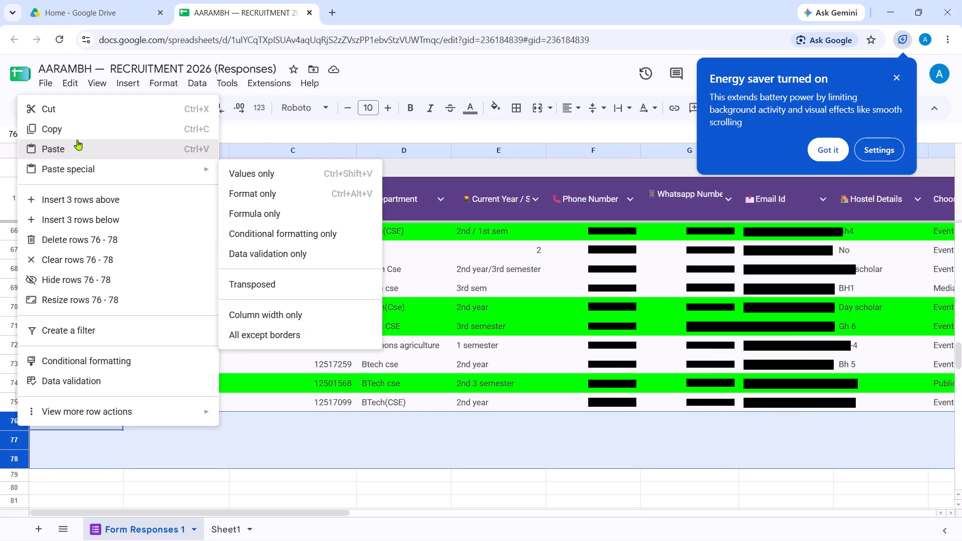
pyautogui.click(82, 249)
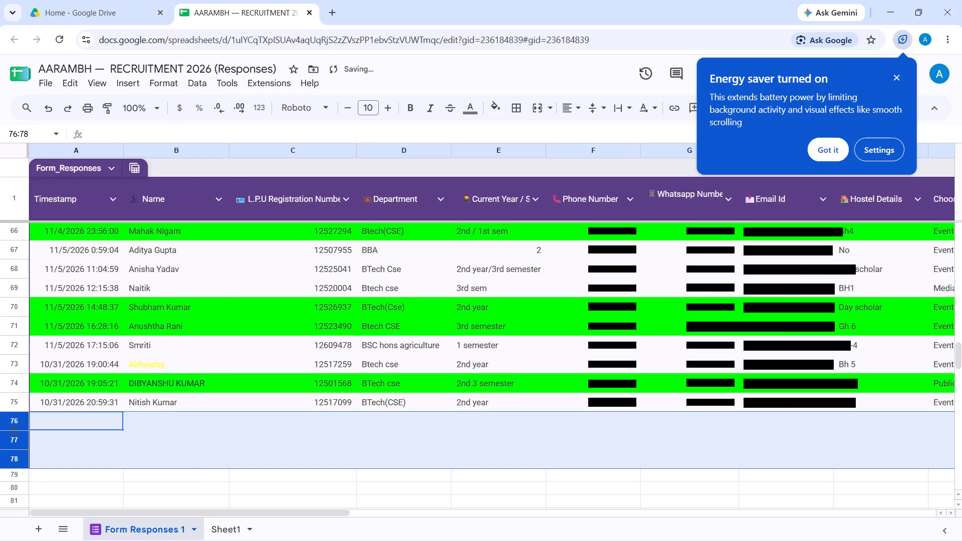
pyautogui.rightClick(15, 424)
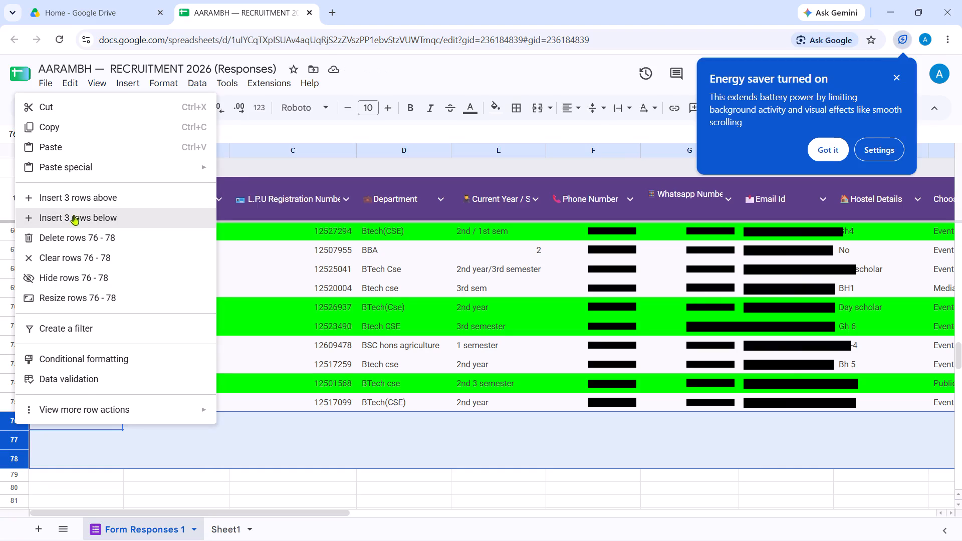
pyautogui.click(72, 236)
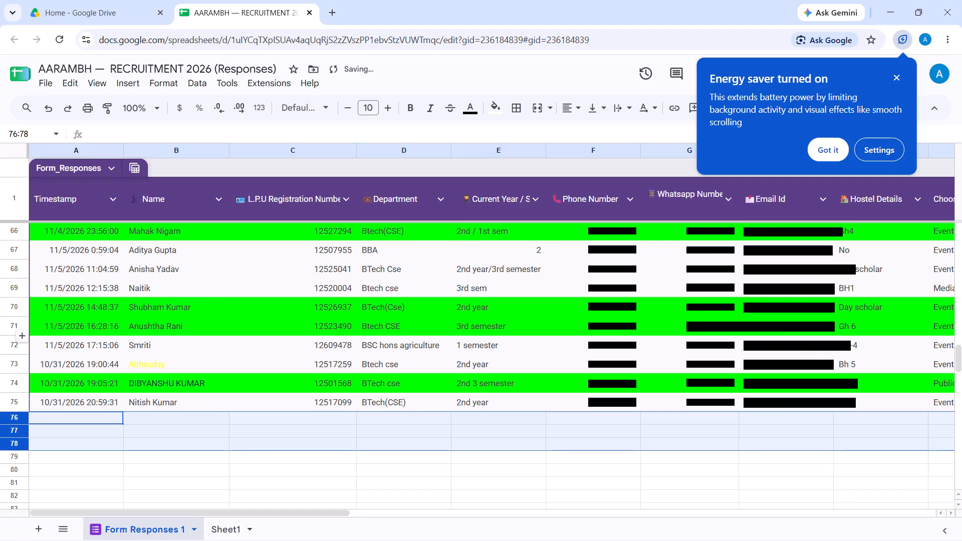
pyautogui.click(87, 485)
# Clear the blank row 40 just below the Complted note.
pyautogui.scroll(2, 87, 485)
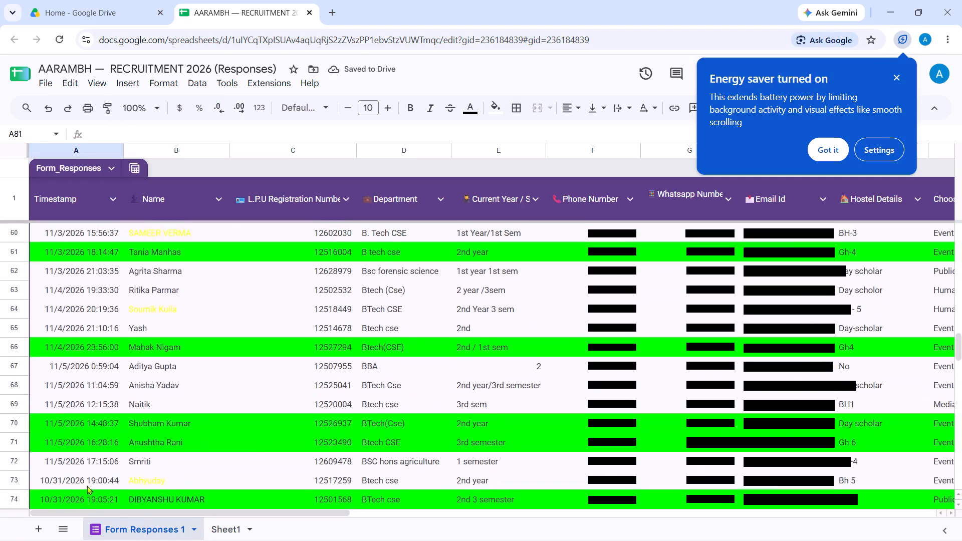
pyautogui.scroll(3, 87, 485)
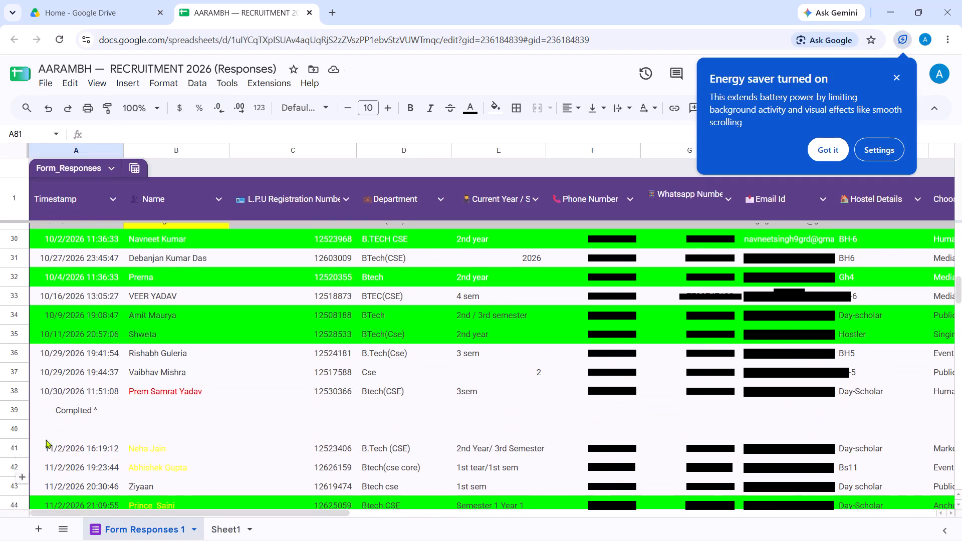
pyautogui.click(14, 425)
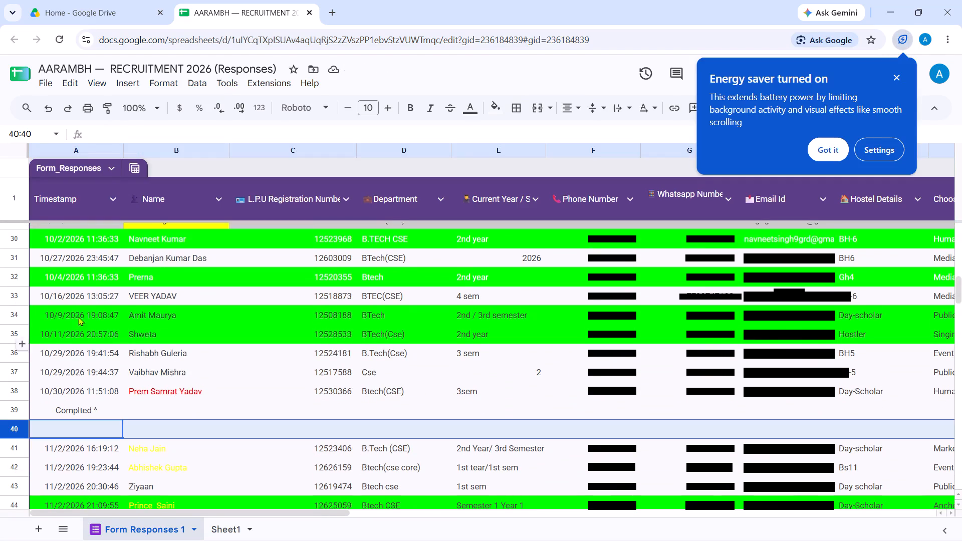
pyautogui.rightClick(11, 435)
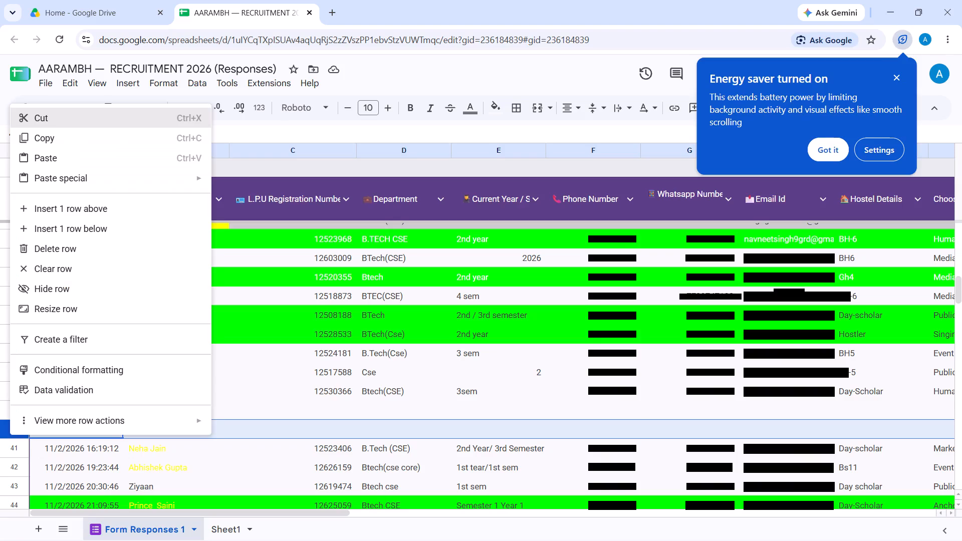
pyautogui.click(62, 272)
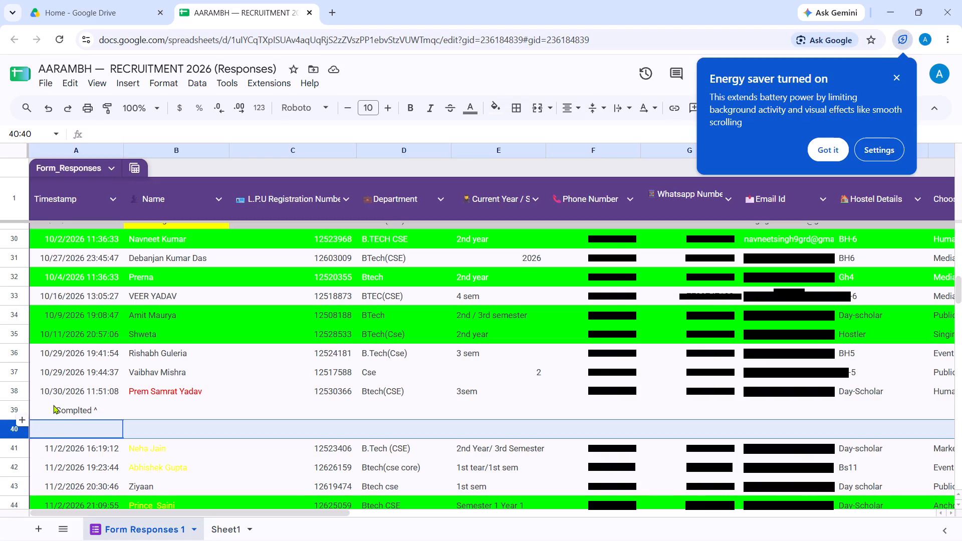
# Select the whole of row 22, the red-filled entry in the upper part of the responses.
pyautogui.scroll(3, 31, 407)
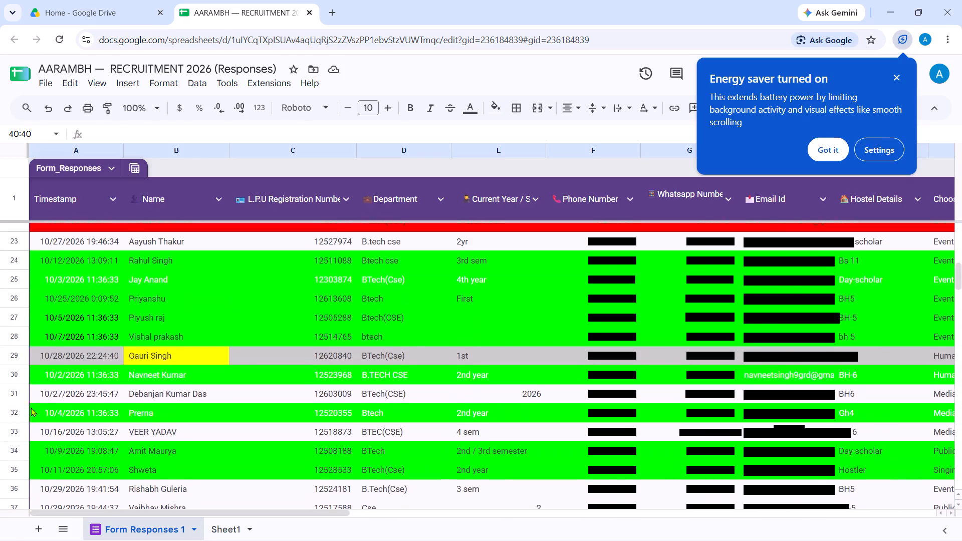
pyautogui.scroll(3, 31, 407)
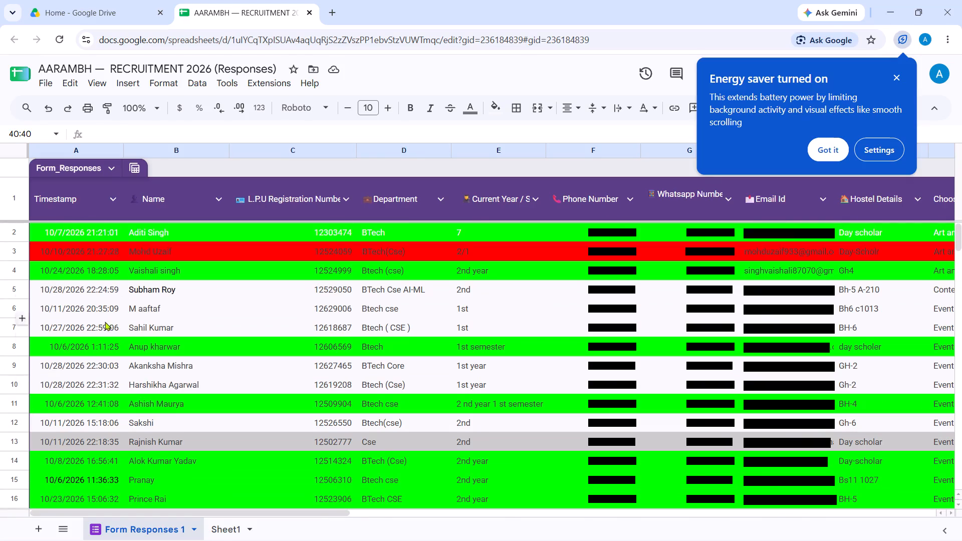
pyautogui.scroll(-4, 101, 330)
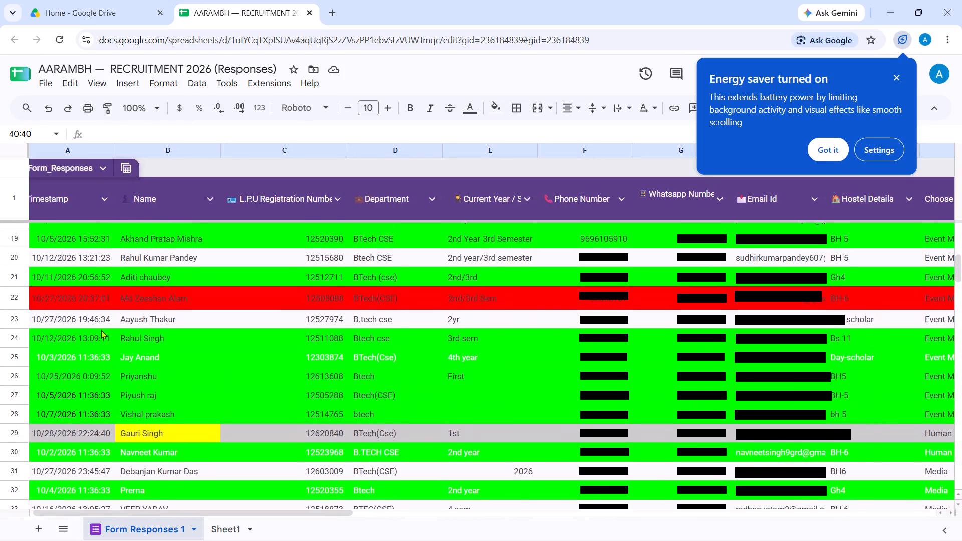
pyautogui.click(6, 311)
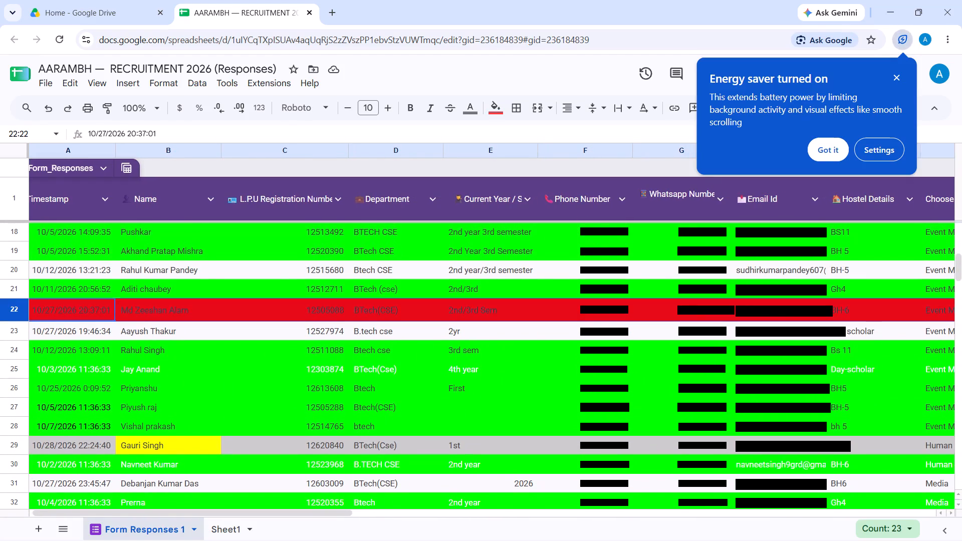
# Examine the row fills and name text colours throughout the responses table, from the first response to the last.
pyautogui.hscroll(1, 6, 311)
pyautogui.scroll(-2, 6, 311)
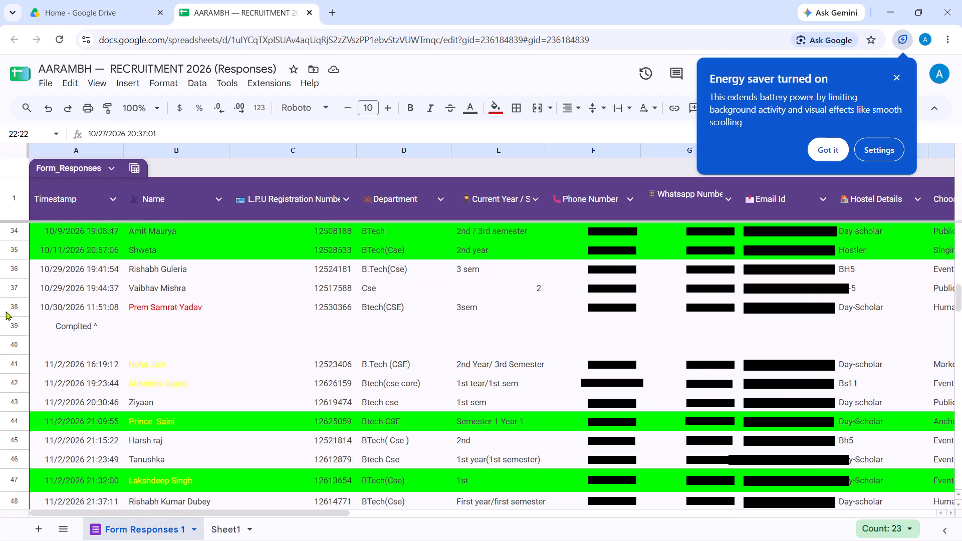
pyautogui.scroll(-2, 6, 311)
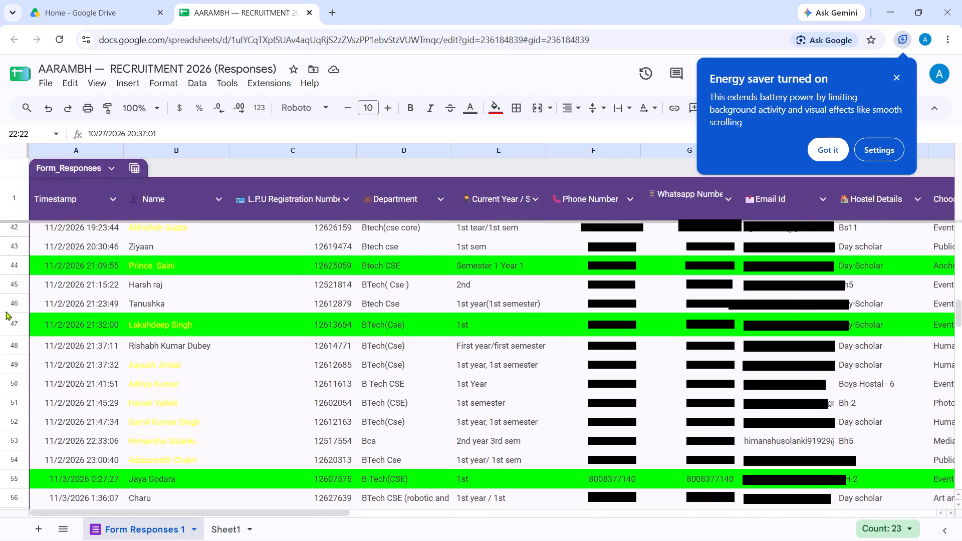
pyautogui.scroll(-2, 6, 311)
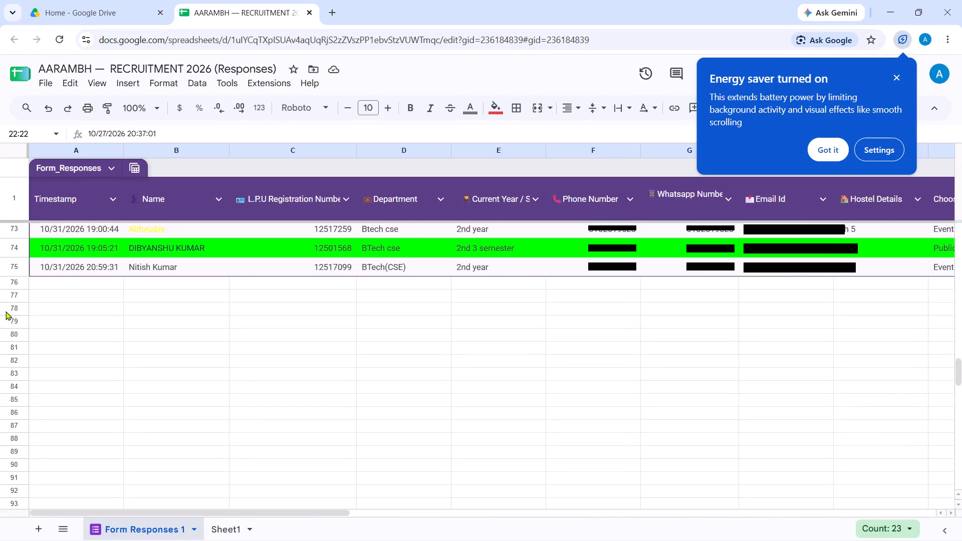
pyautogui.scroll(3, 6, 311)
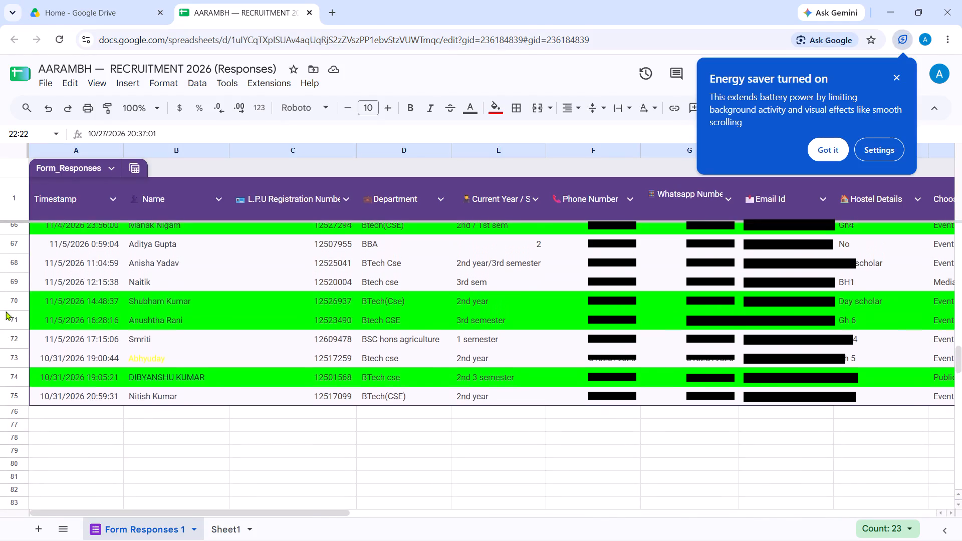
pyautogui.scroll(3, 6, 311)
pyautogui.scroll(-1, 6, 311)
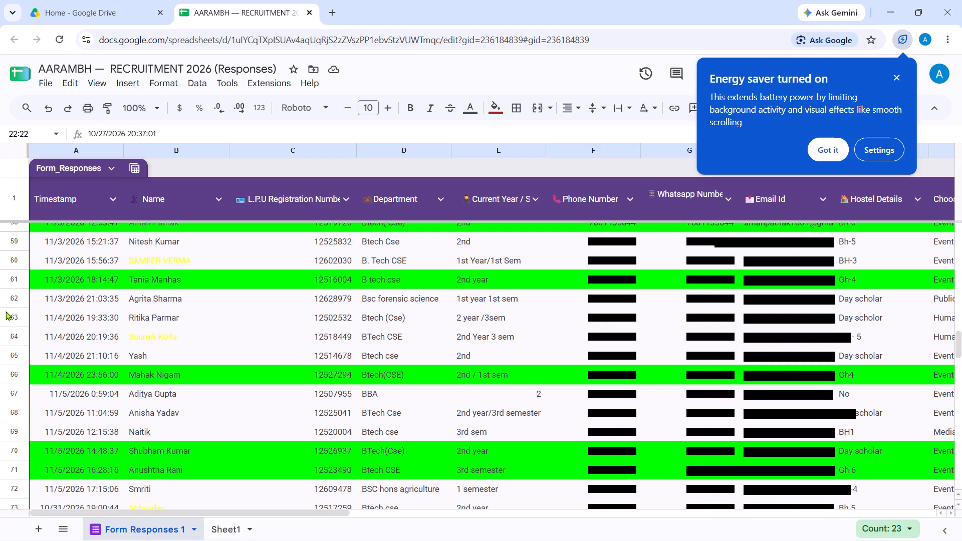
pyautogui.scroll(-1, 6, 311)
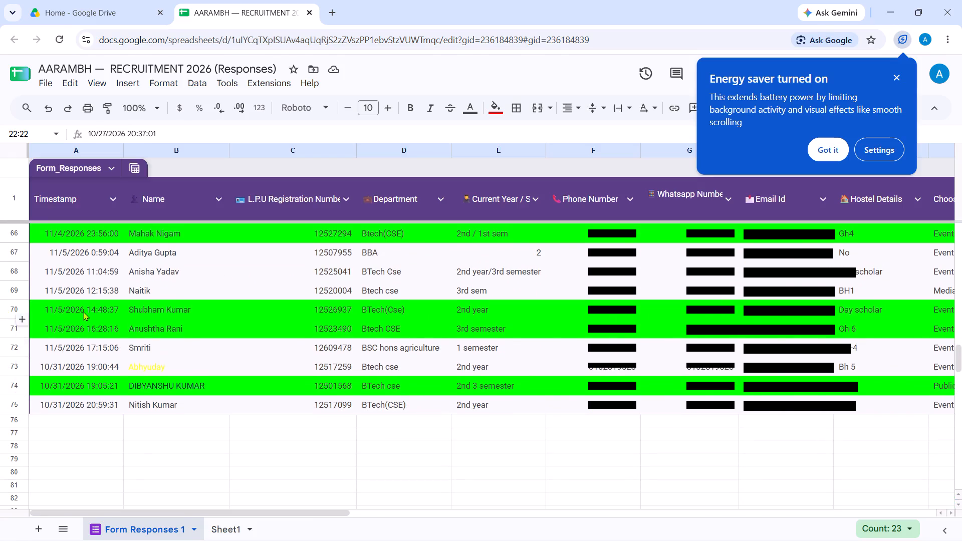
pyautogui.scroll(6, 83, 312)
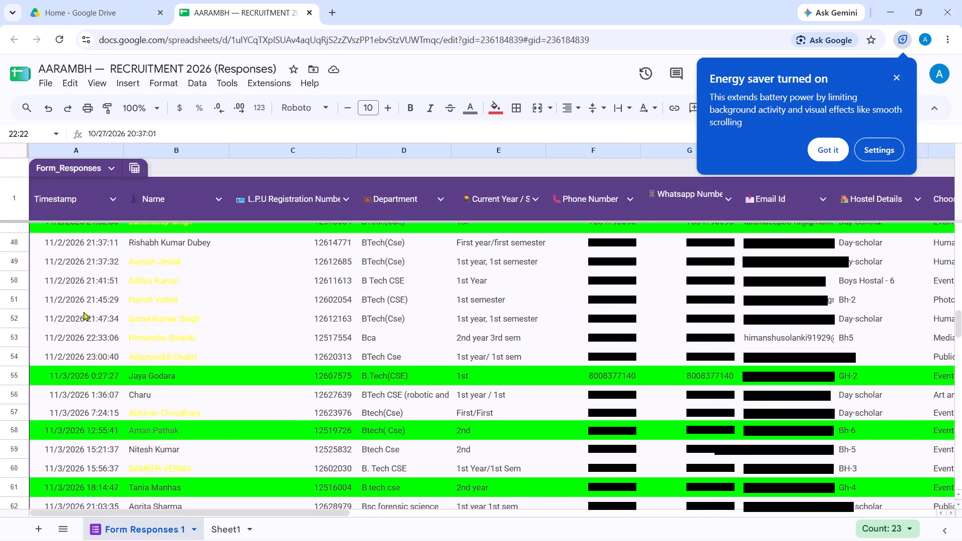
pyautogui.scroll(5, 83, 312)
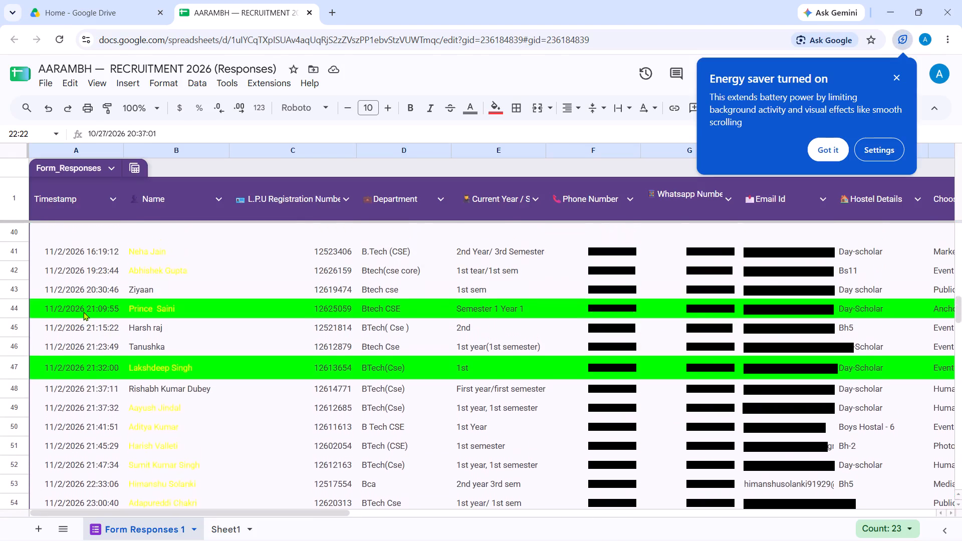
pyautogui.scroll(4, 83, 312)
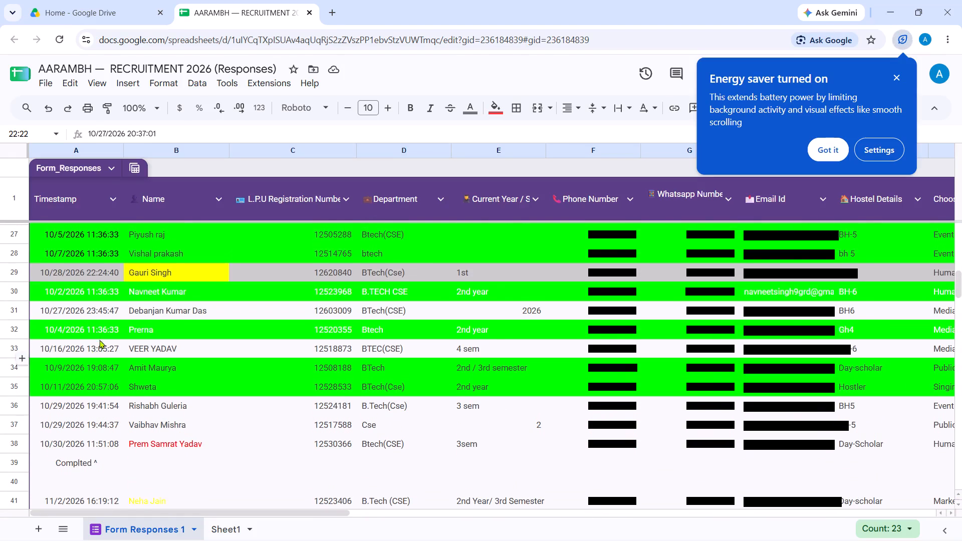
pyautogui.scroll(2, 106, 296)
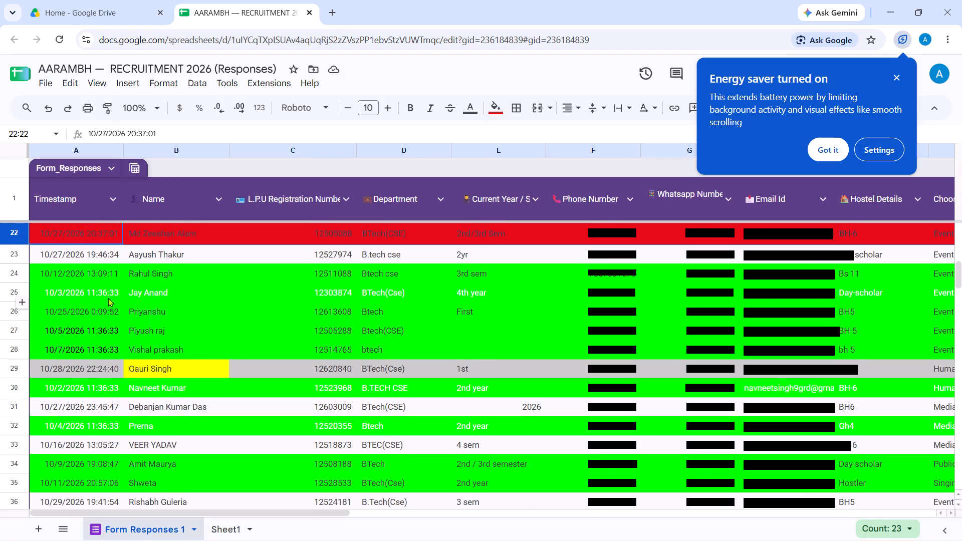
pyautogui.scroll(4, 111, 281)
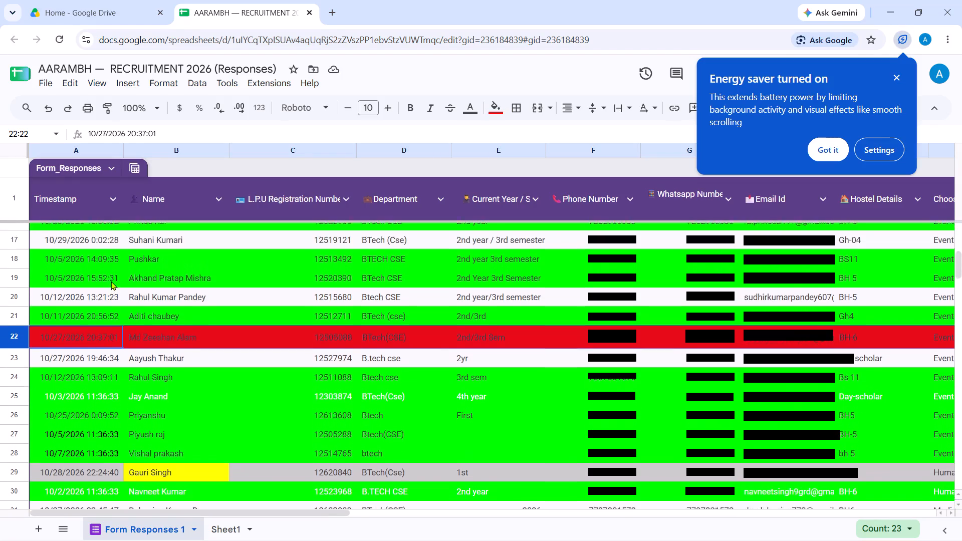
pyautogui.scroll(5, 111, 281)
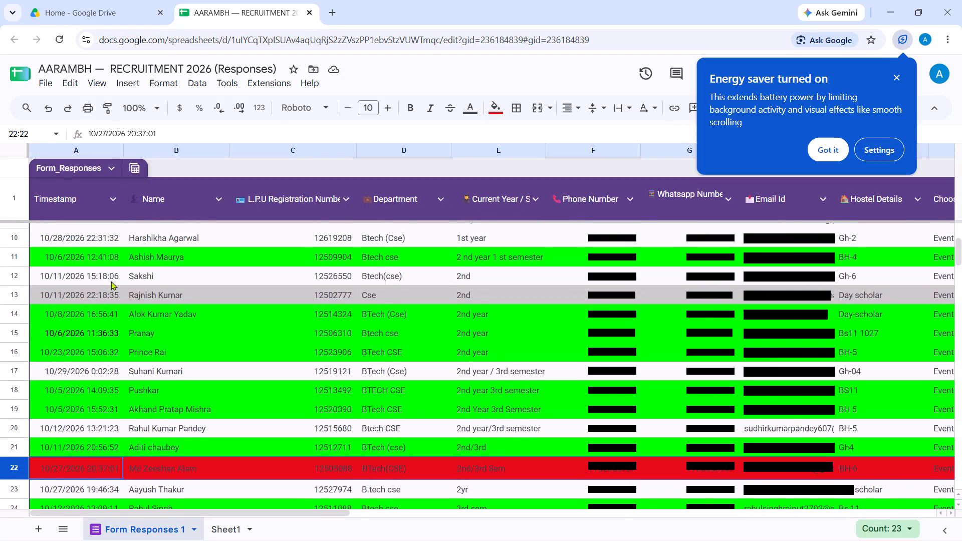
pyautogui.scroll(4, 111, 281)
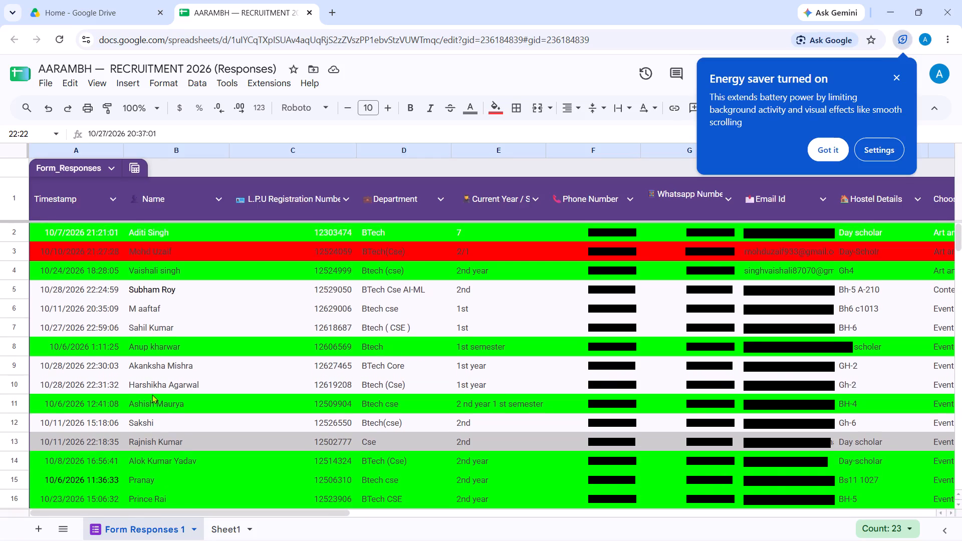
pyautogui.scroll(-4, 152, 394)
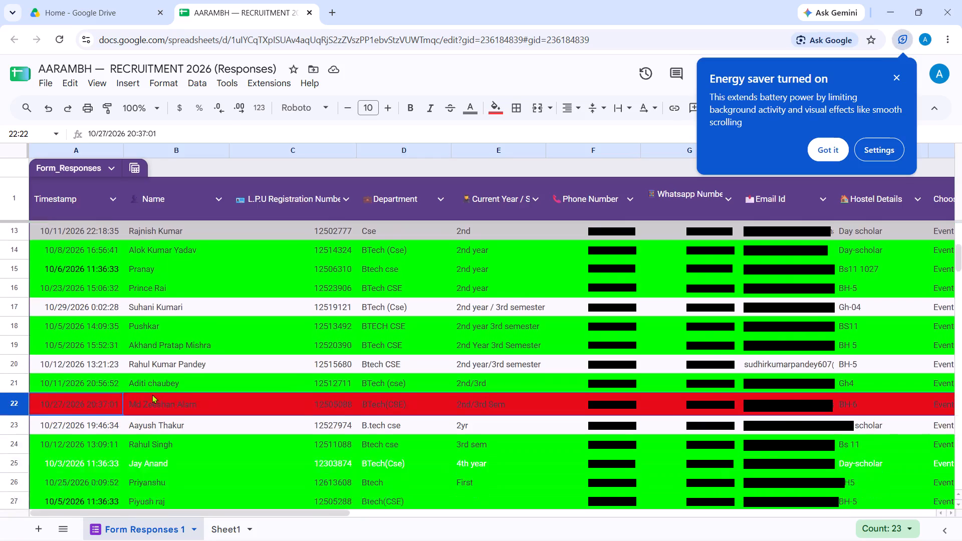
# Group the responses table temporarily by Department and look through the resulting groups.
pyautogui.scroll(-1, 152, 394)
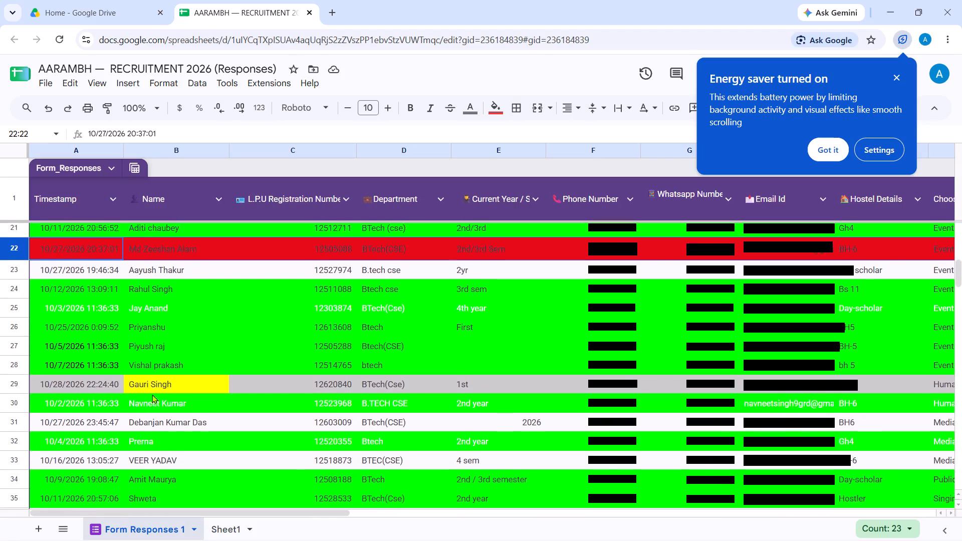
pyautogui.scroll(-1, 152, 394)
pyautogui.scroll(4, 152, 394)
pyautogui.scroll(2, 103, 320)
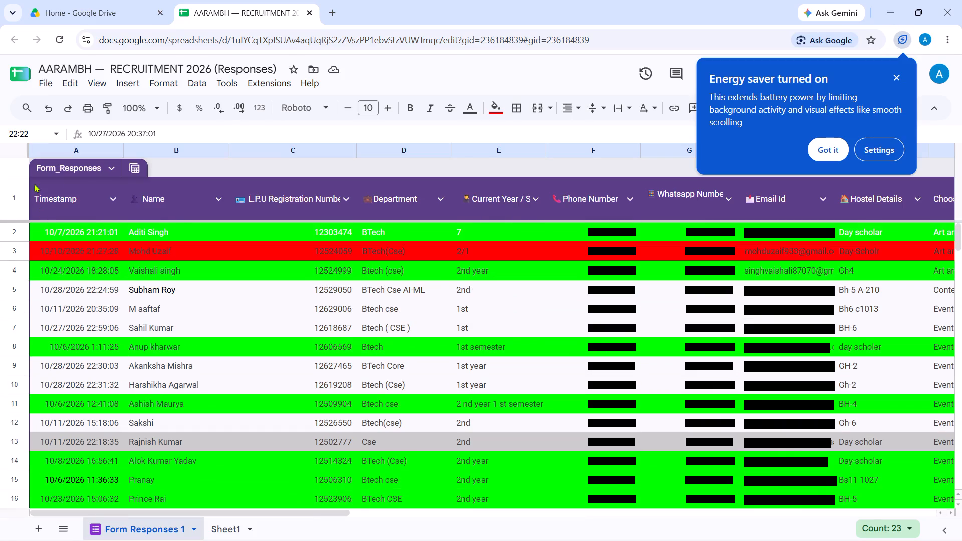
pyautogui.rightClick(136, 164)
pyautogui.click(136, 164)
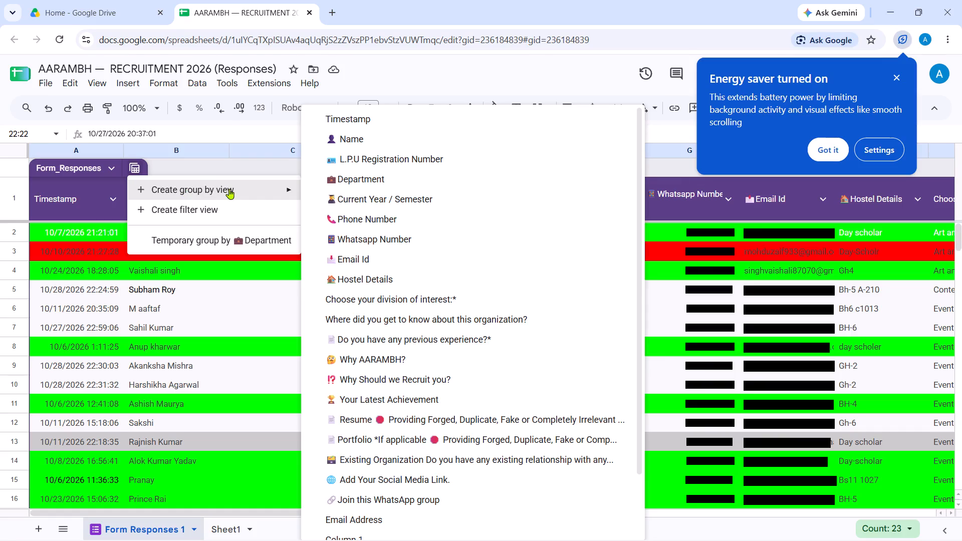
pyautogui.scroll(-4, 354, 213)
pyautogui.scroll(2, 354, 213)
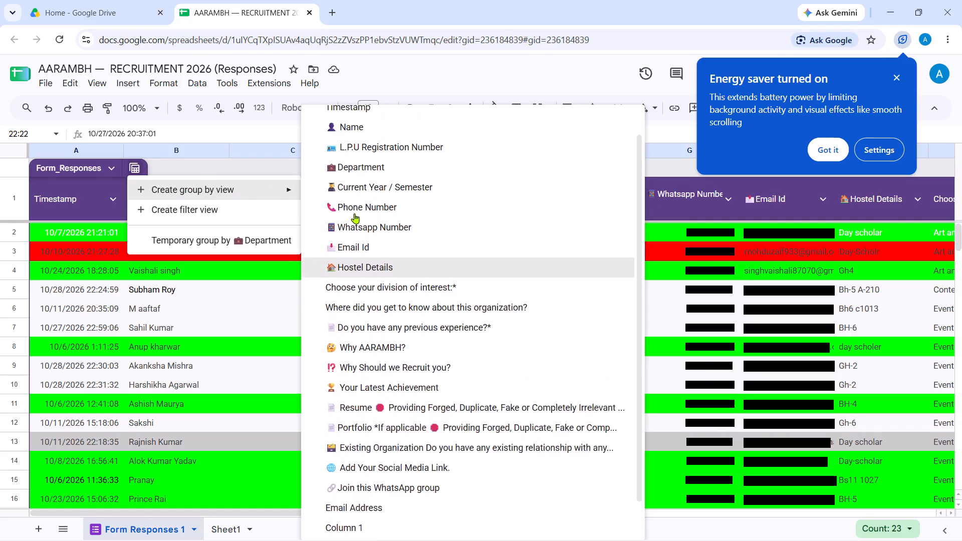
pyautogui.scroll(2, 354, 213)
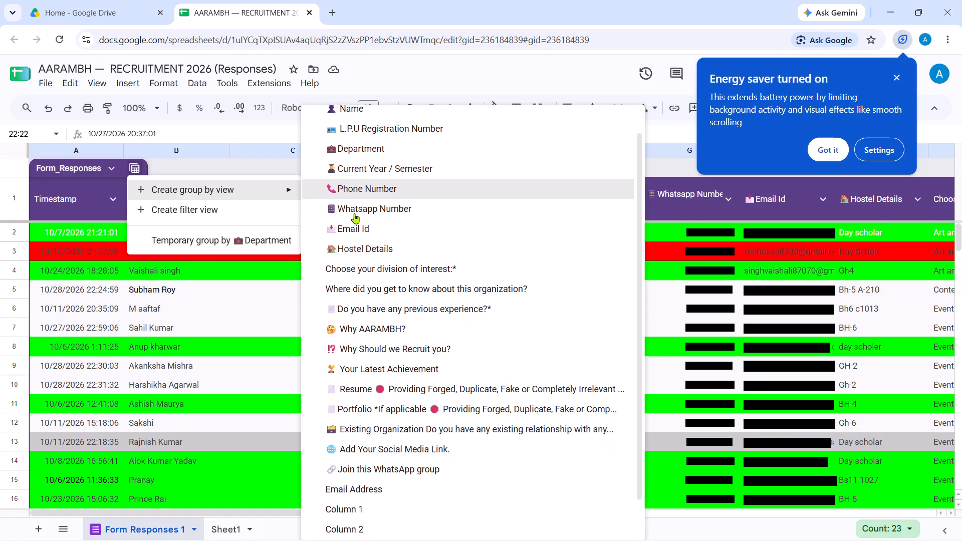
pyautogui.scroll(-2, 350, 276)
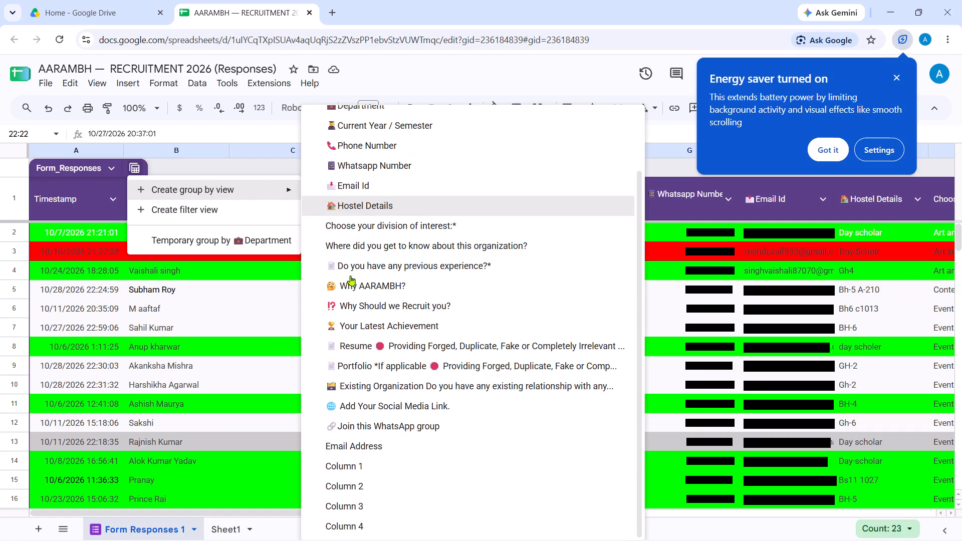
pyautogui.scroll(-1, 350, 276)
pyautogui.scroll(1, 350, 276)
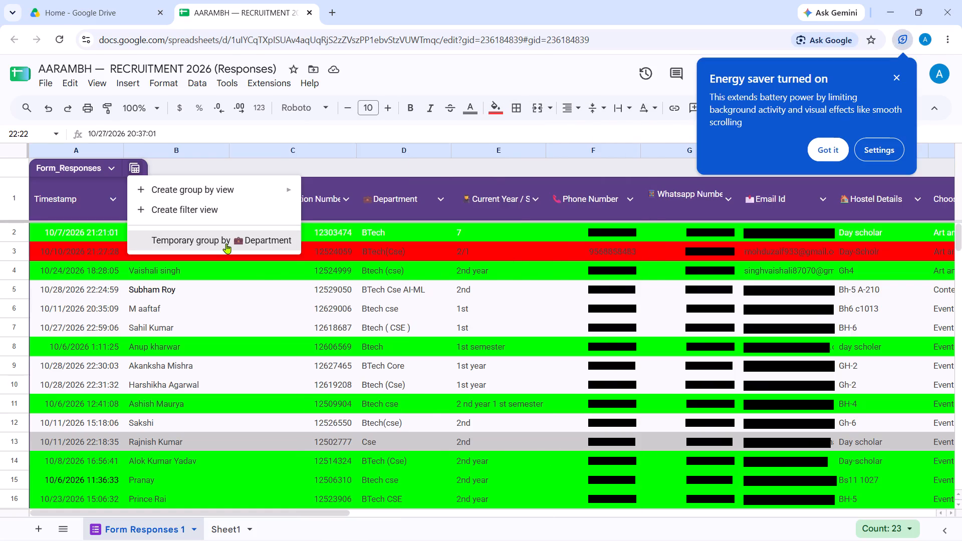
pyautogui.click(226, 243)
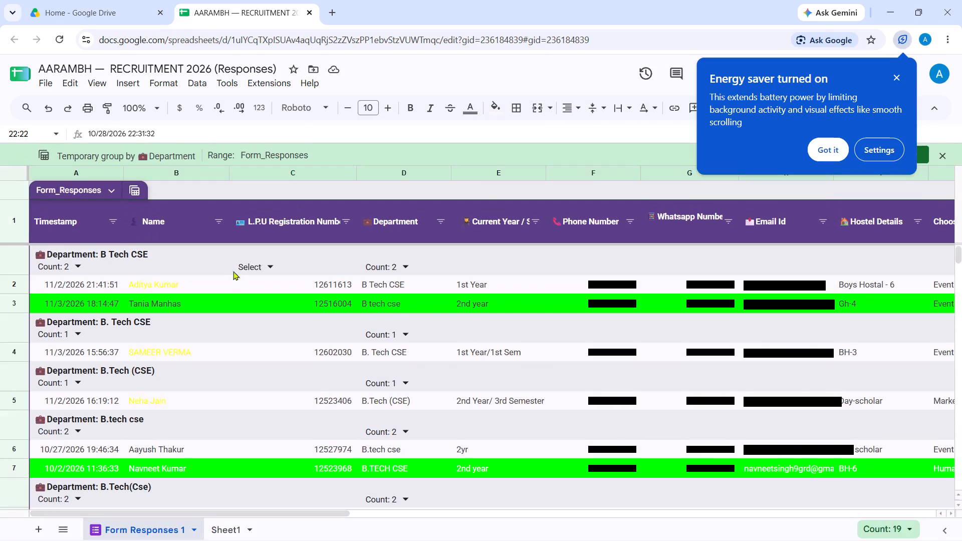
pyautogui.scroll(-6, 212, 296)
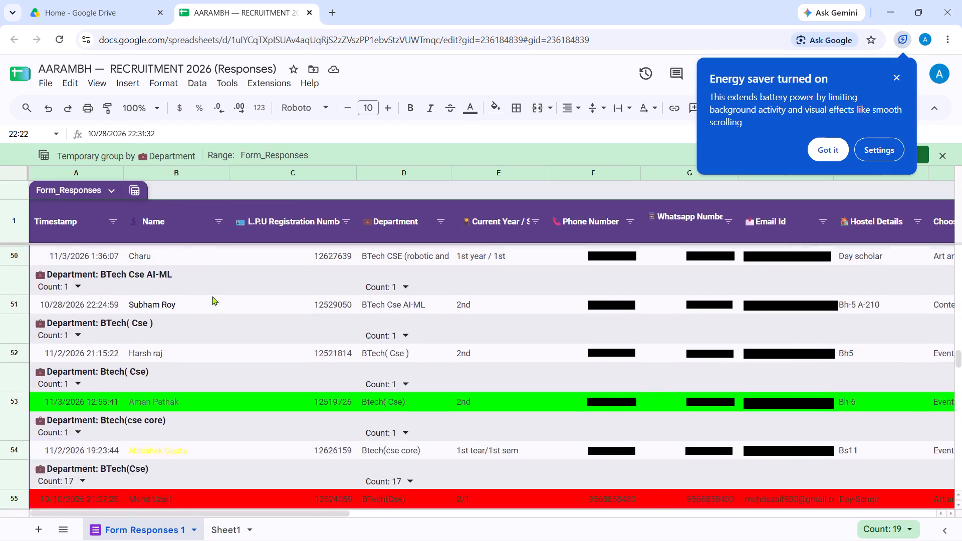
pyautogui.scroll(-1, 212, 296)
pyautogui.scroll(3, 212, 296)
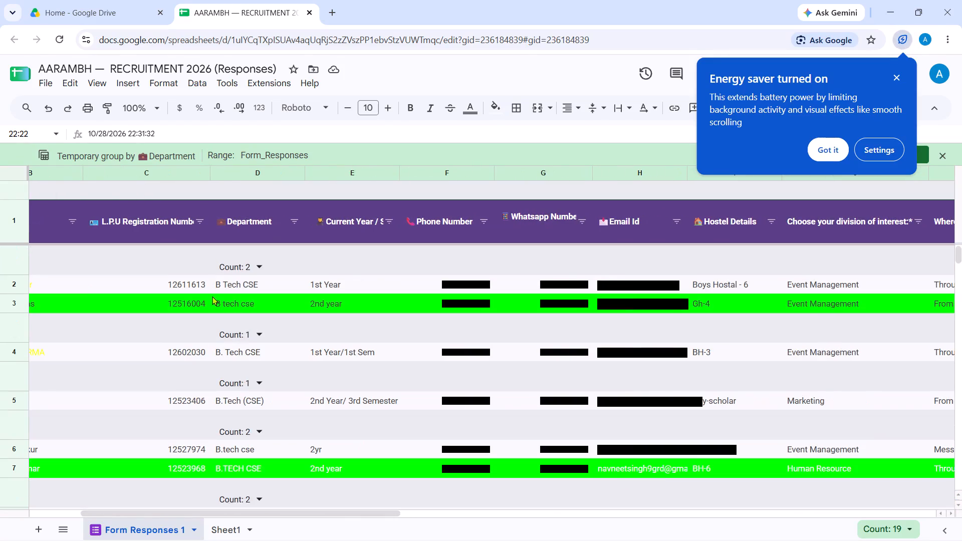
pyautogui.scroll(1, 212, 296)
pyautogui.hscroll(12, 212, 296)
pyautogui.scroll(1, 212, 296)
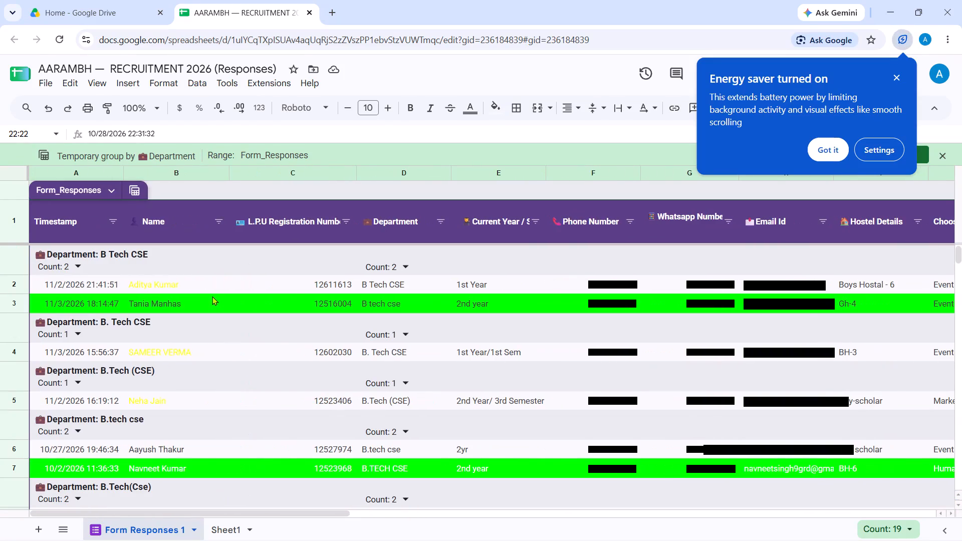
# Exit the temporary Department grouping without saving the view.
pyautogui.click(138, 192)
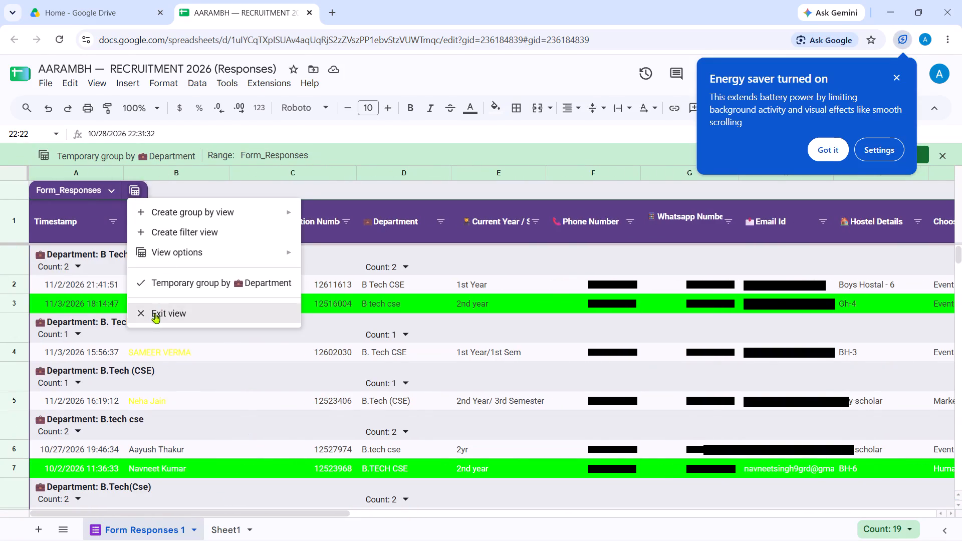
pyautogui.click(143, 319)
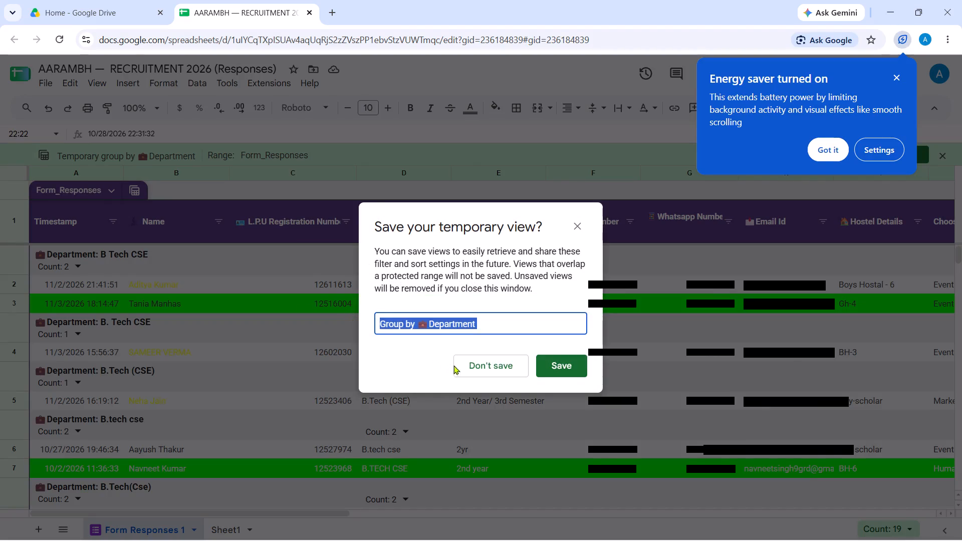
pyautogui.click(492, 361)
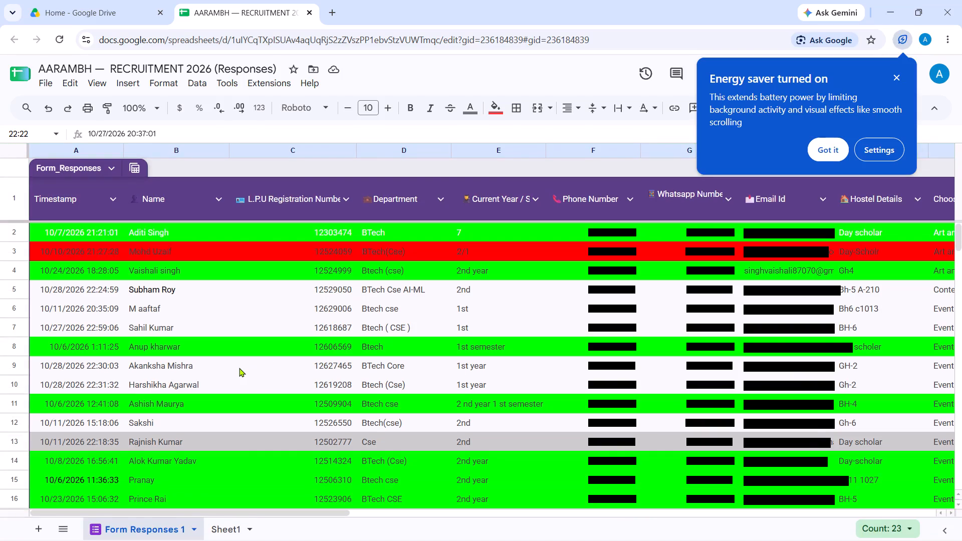
# Delete row 3, the red-filled entry near the top of the responses table.
pyautogui.scroll(-1, 154, 358)
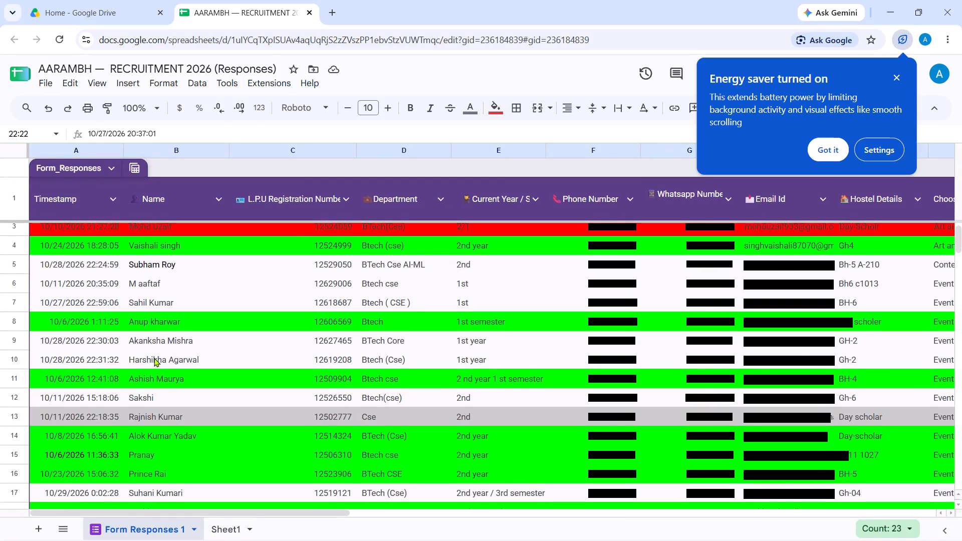
pyautogui.scroll(2, 154, 358)
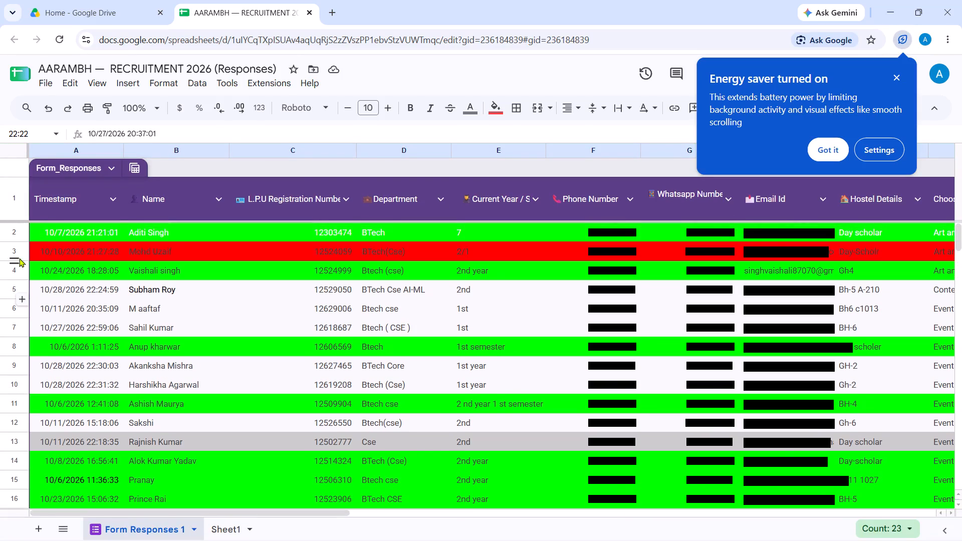
pyautogui.rightClick(13, 248)
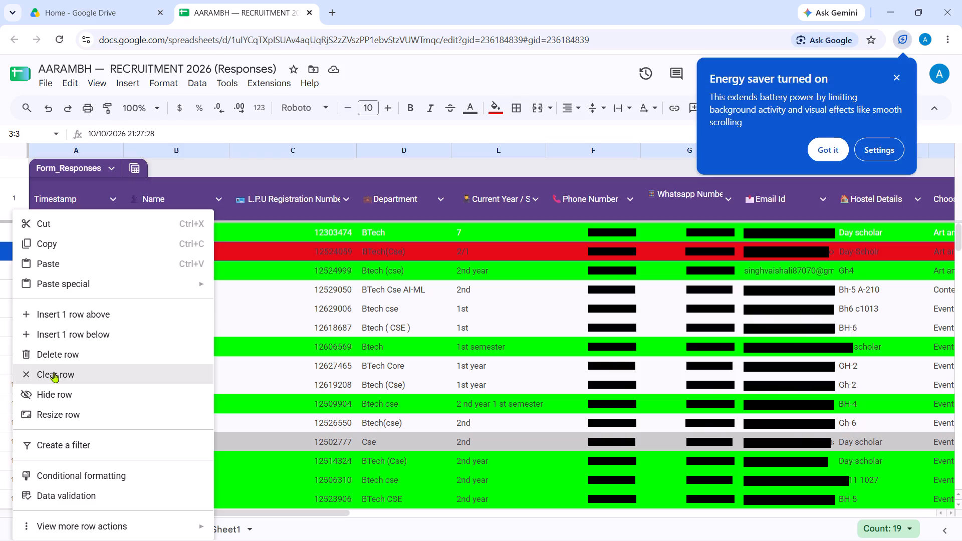
pyautogui.click(74, 346)
# Delete row 21, the remaining red-filled entry in the upper part of the responses.
pyautogui.scroll(-1, 23, 361)
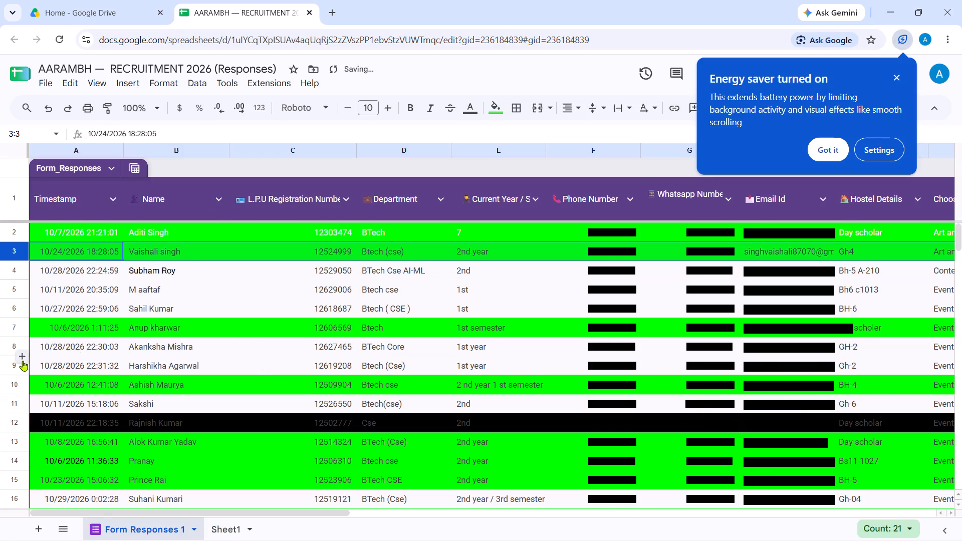
pyautogui.scroll(-1, 23, 361)
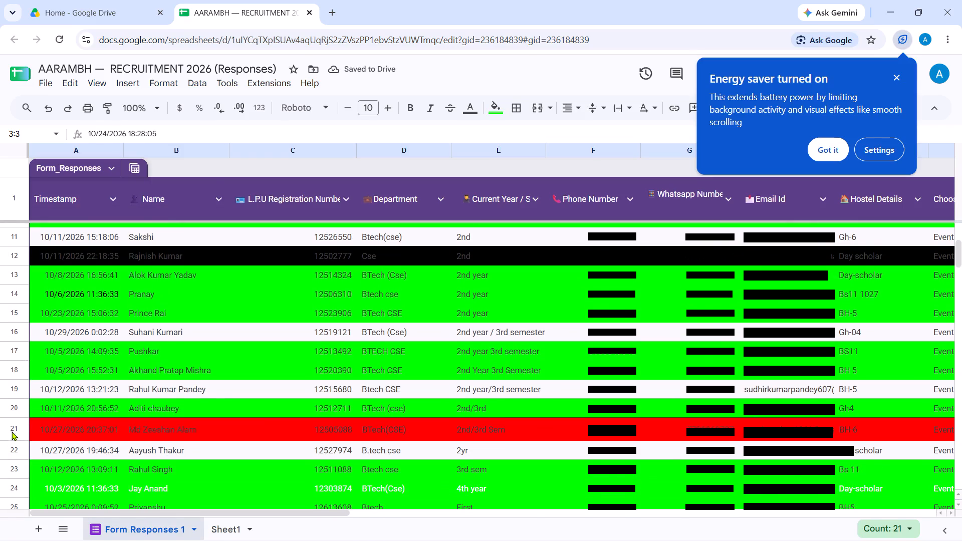
pyautogui.rightClick(12, 431)
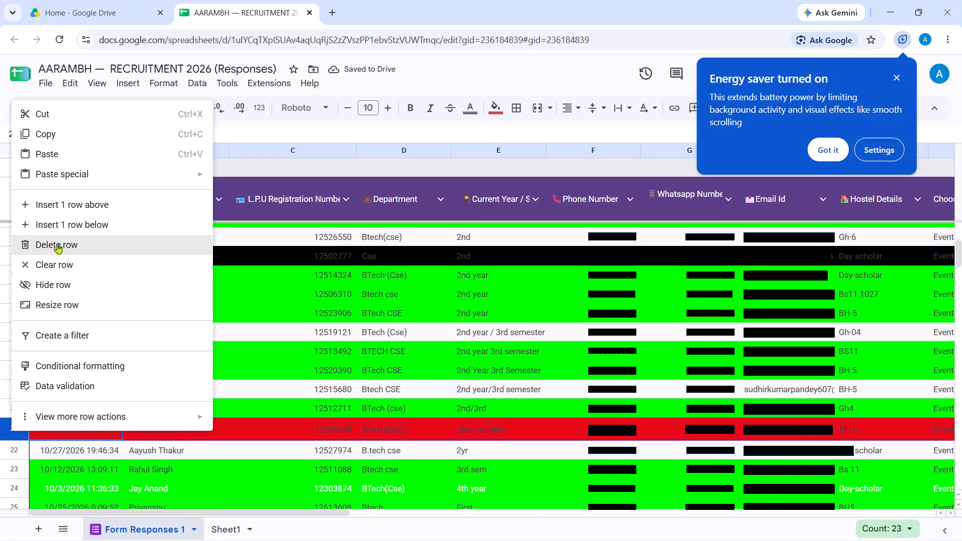
pyautogui.click(57, 243)
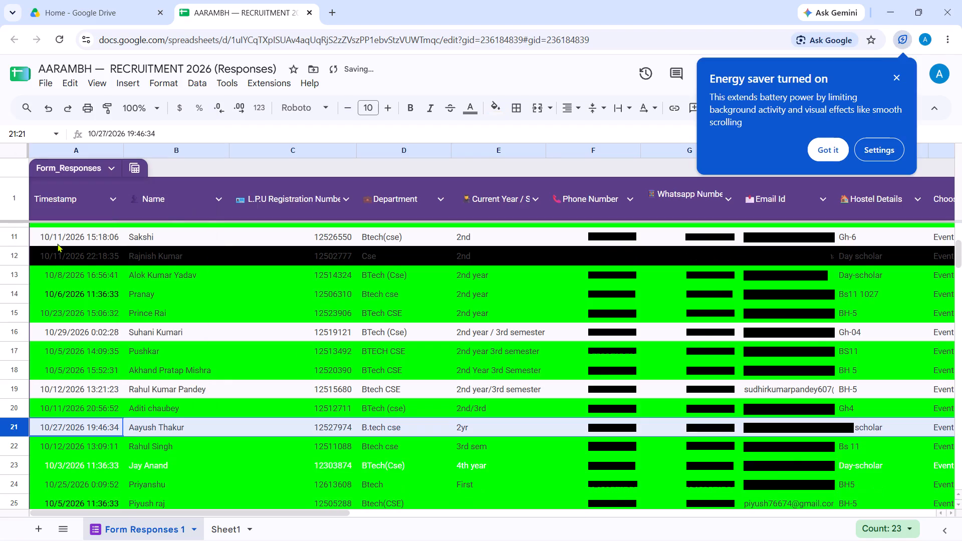
# Replace the black fill of the whole row 12 with the near-white custom colour.
pyautogui.scroll(2, 63, 322)
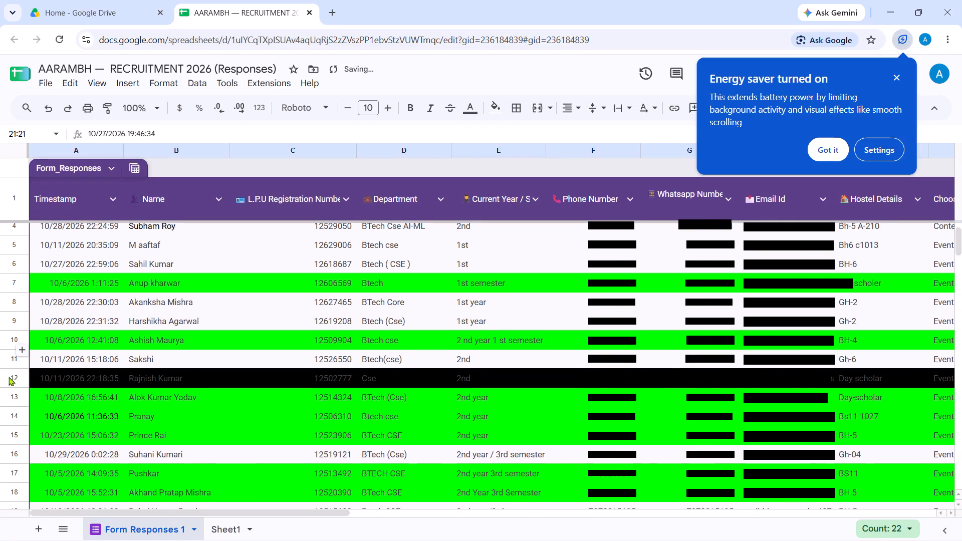
pyautogui.click(9, 377)
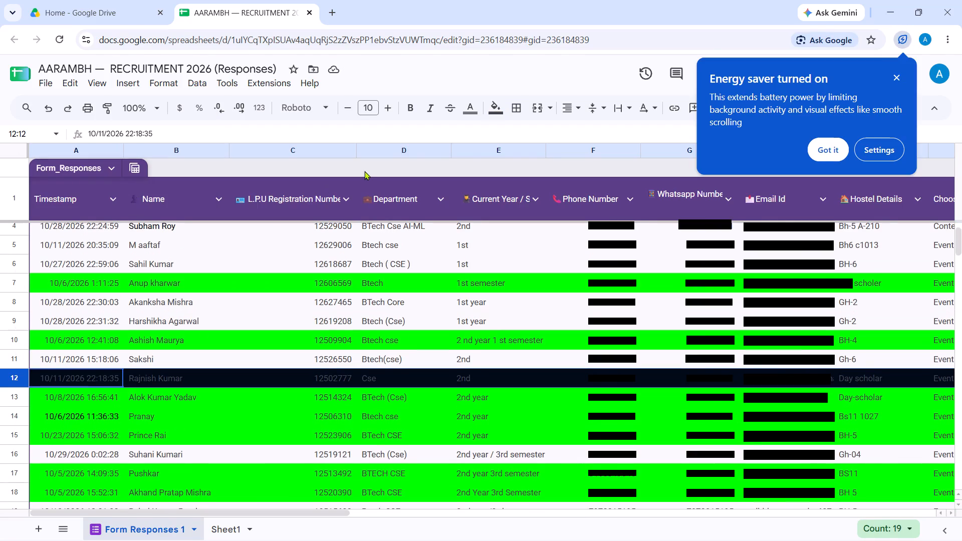
pyautogui.click(495, 109)
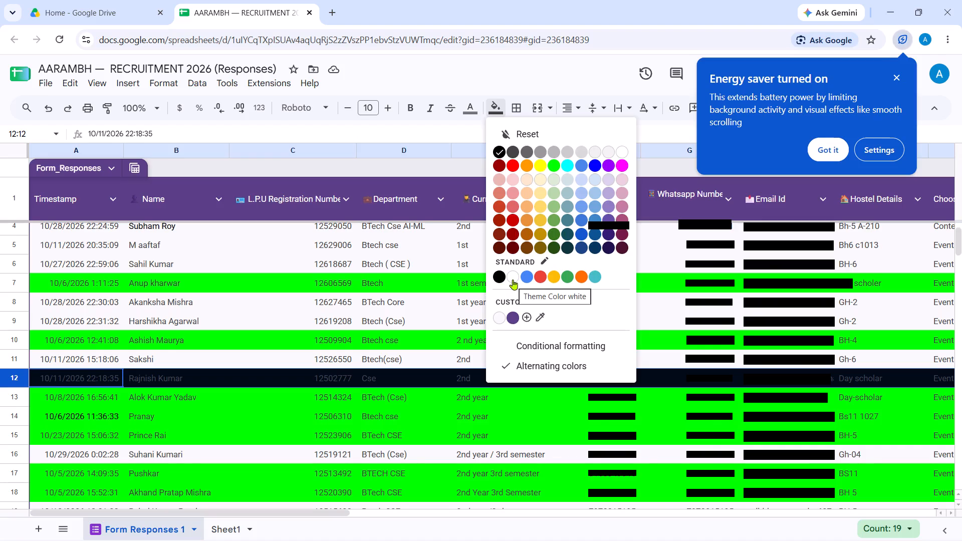
pyautogui.click(499, 318)
# Examine the black and grey cells under Column 3 and Column 4 and the options available for the Column 3 header.
pyautogui.scroll(1, 438, 412)
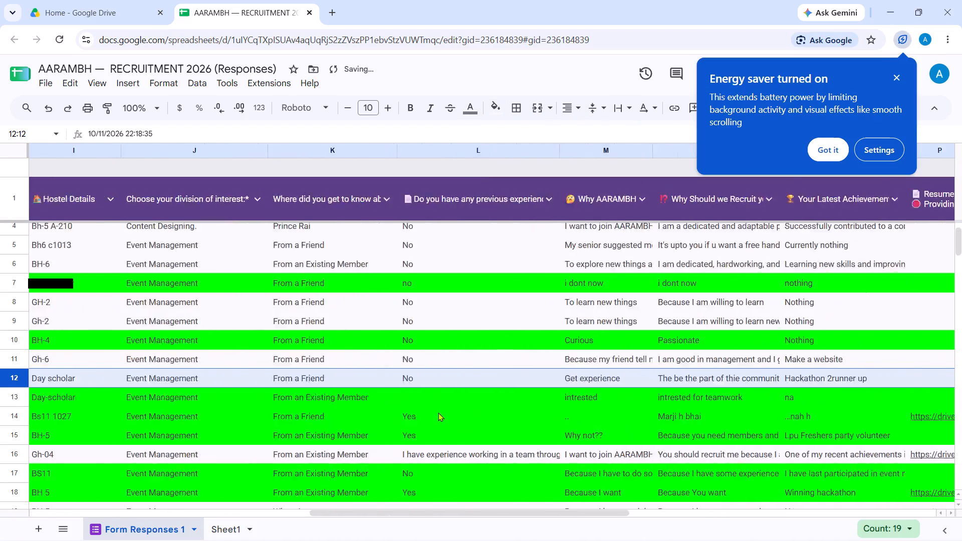
pyautogui.scroll(1, 438, 412)
pyautogui.hscroll(-6, 438, 412)
pyautogui.hscroll(4, 438, 412)
pyautogui.hscroll(-9, 438, 412)
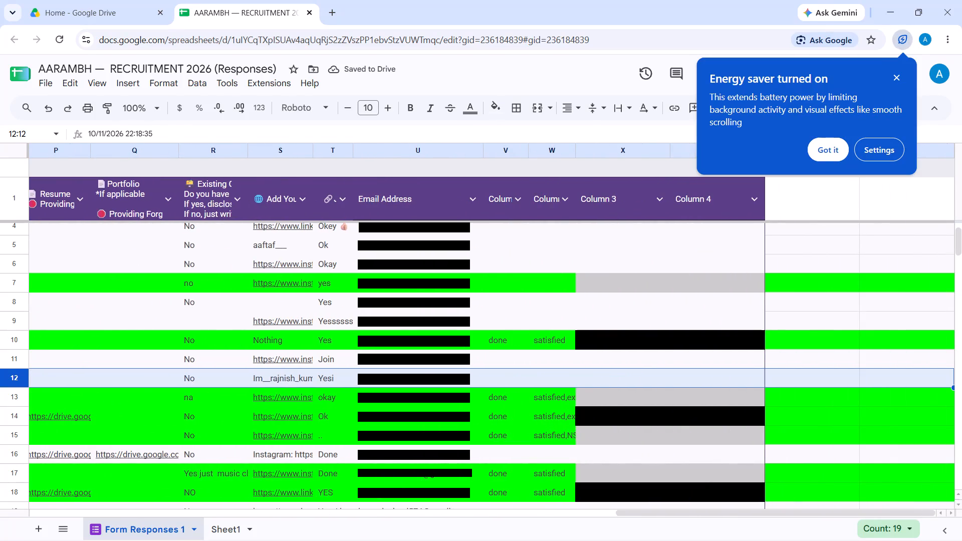
pyautogui.click(694, 344)
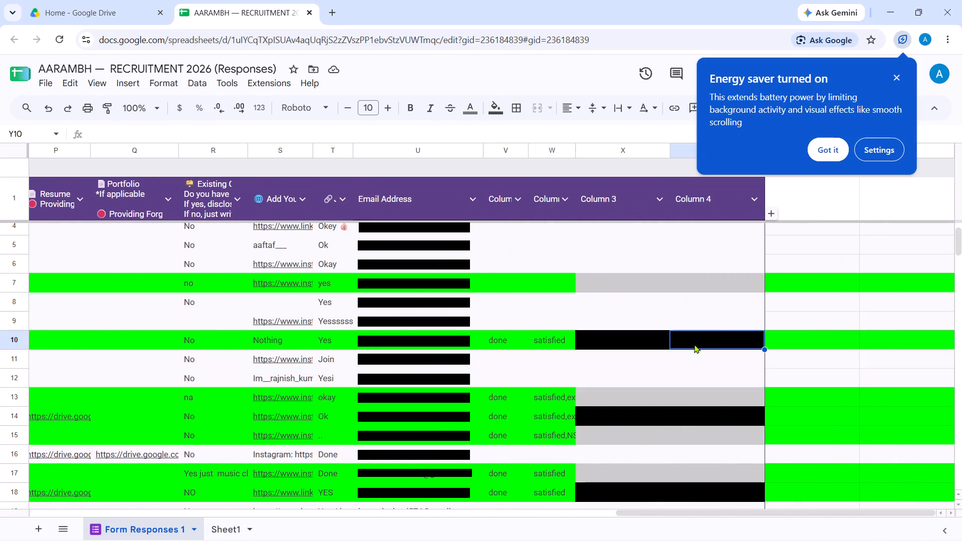
pyautogui.click(640, 345)
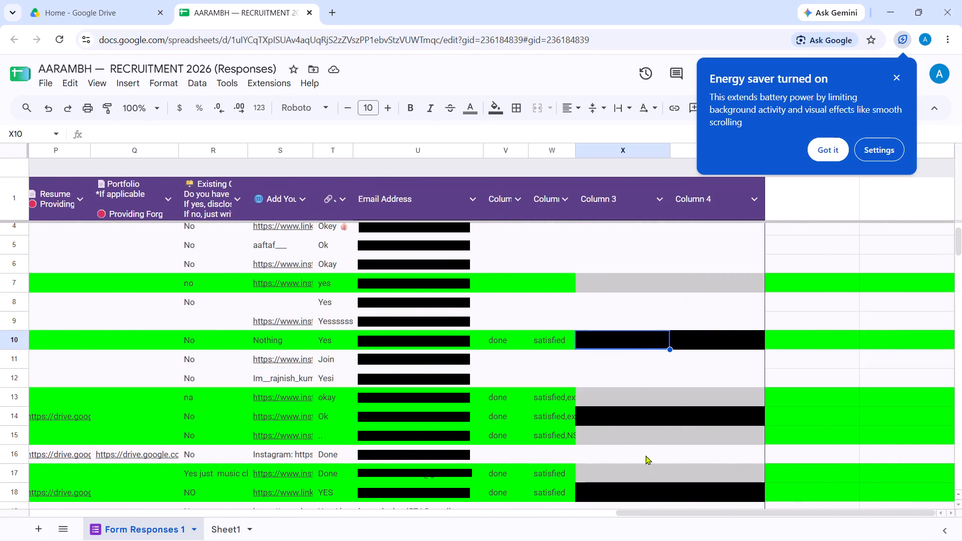
pyautogui.click(656, 204)
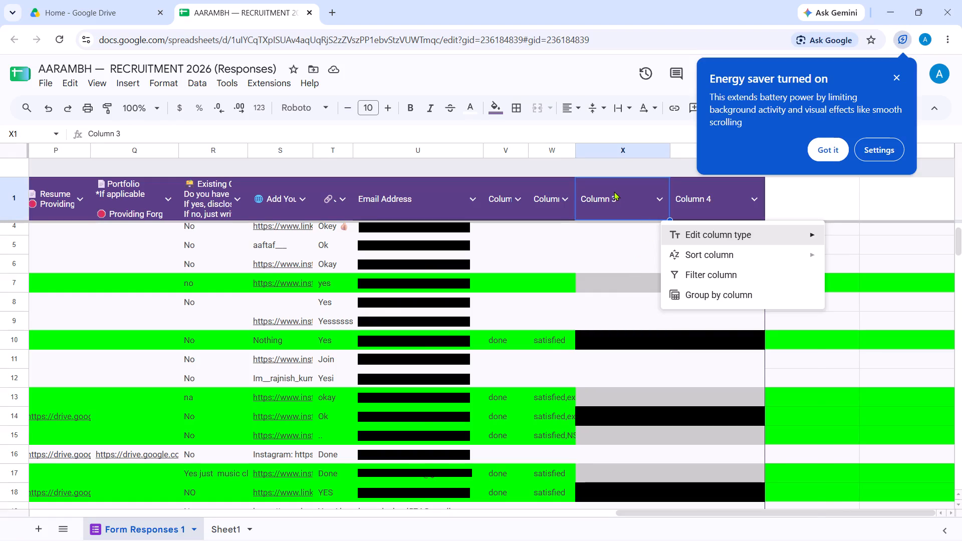
pyautogui.rightClick(614, 191)
pyautogui.scroll(-4, 558, 240)
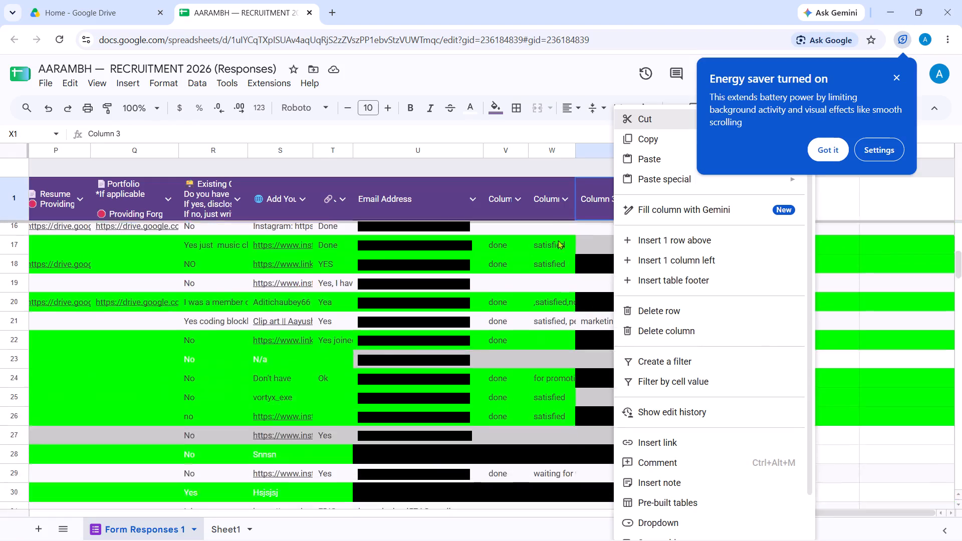
pyautogui.scroll(-1, 558, 240)
pyautogui.scroll(2, 558, 240)
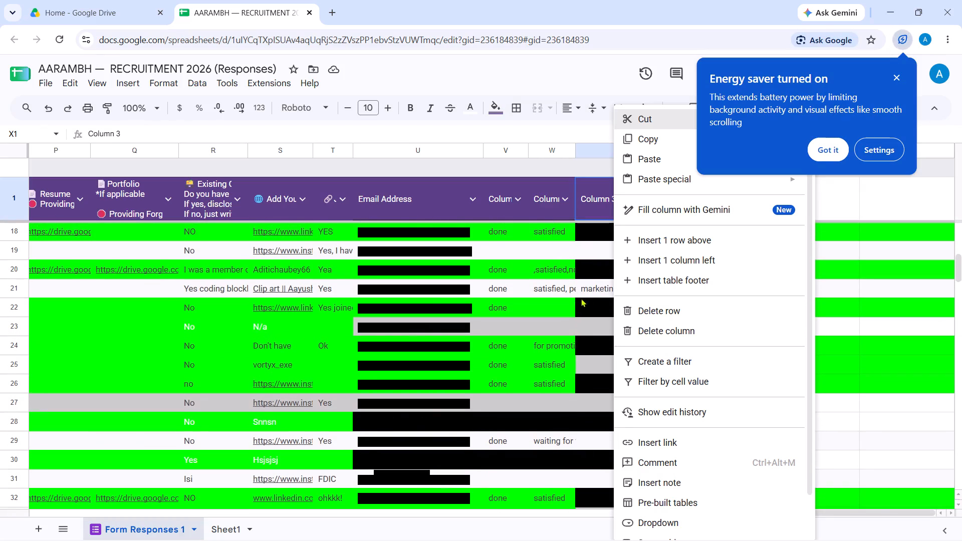
# Read the Column 2 and Column 3 notes in row 21 and check them against that applicant's details.
pyautogui.click(585, 287)
pyautogui.click(555, 289)
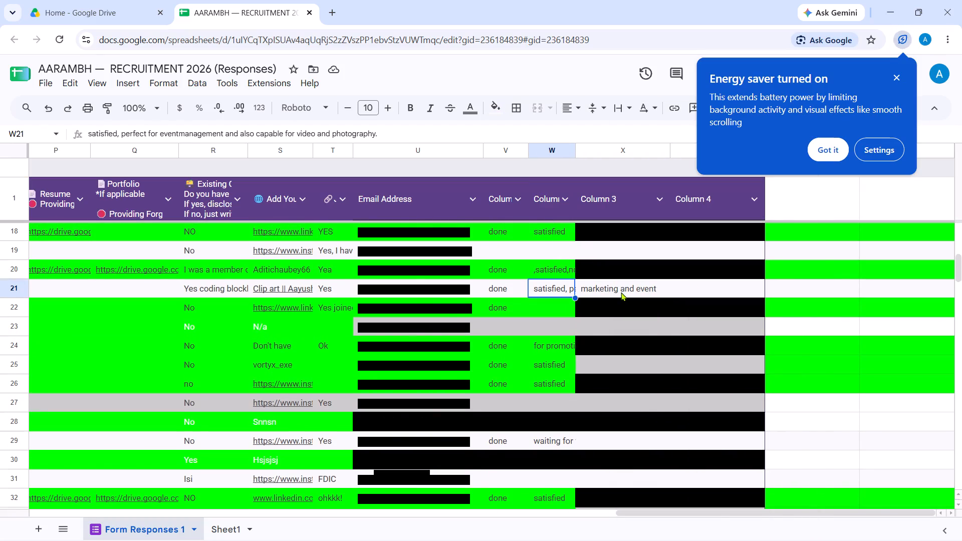
pyautogui.hscroll(5, 621, 292)
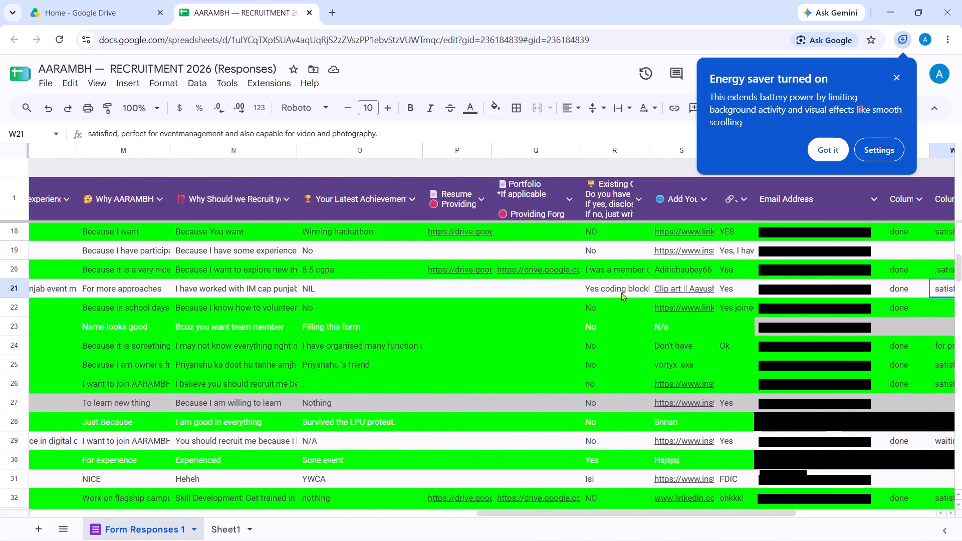
pyautogui.hscroll(5, 621, 292)
pyautogui.hscroll(-1, 621, 292)
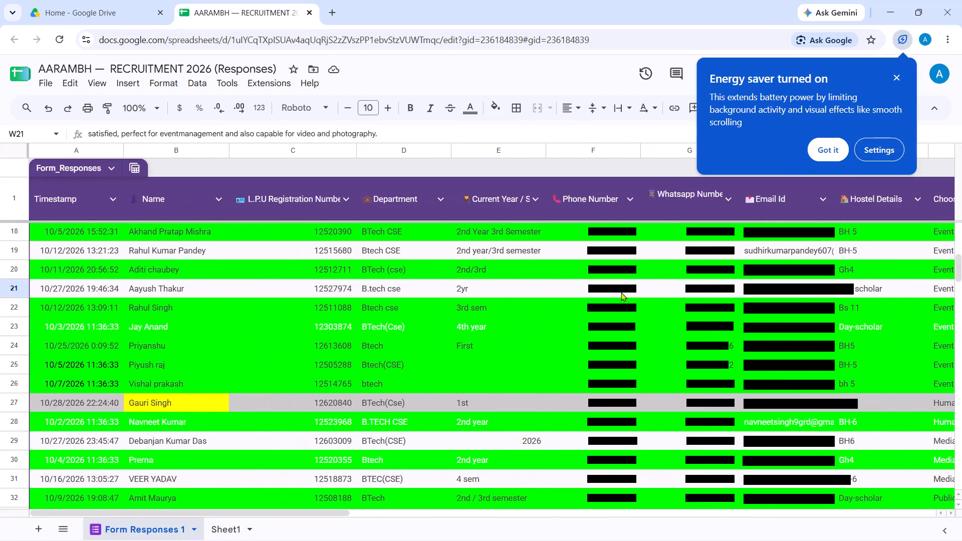
pyautogui.hscroll(-7, 621, 292)
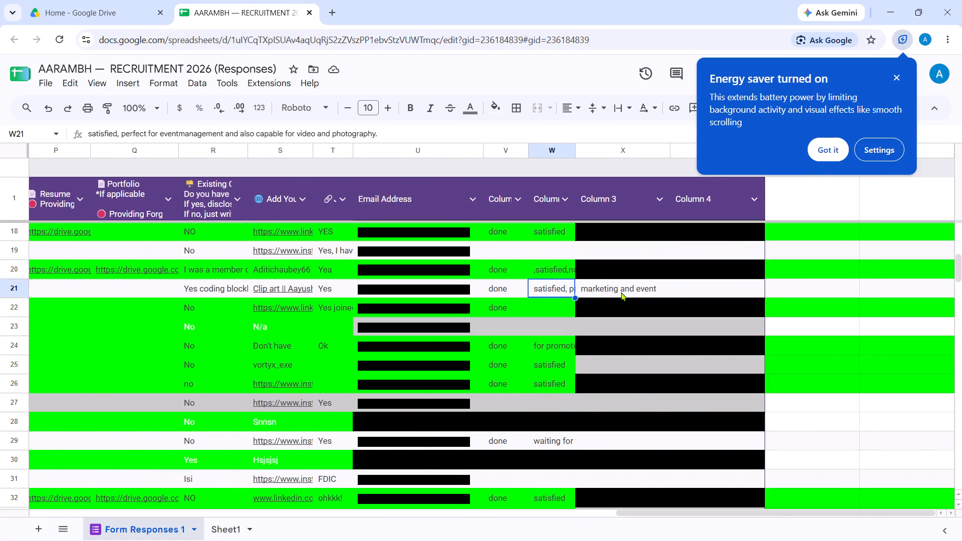
# Fill the whole of row 21 with the same bright green as the other selected applicants' rows.
pyautogui.hscroll(15, 621, 292)
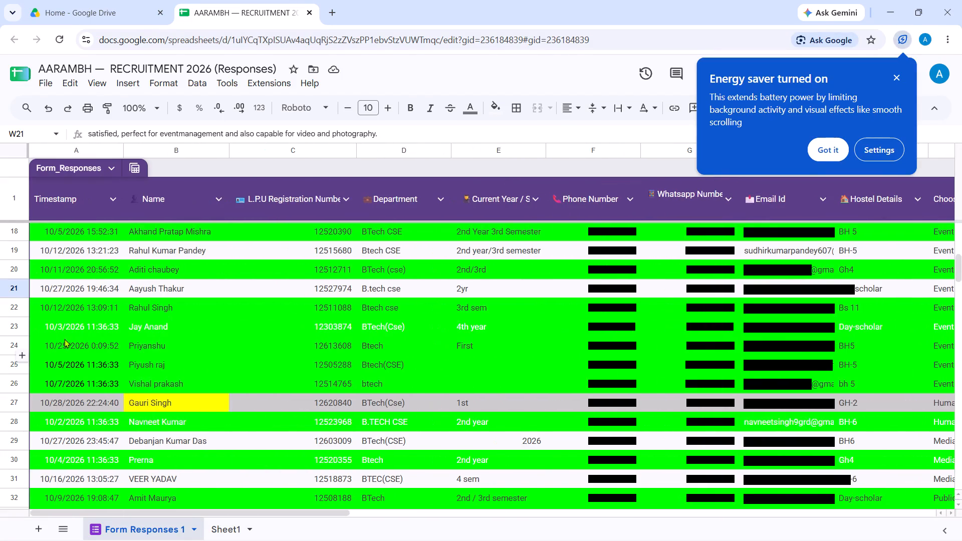
pyautogui.click(17, 286)
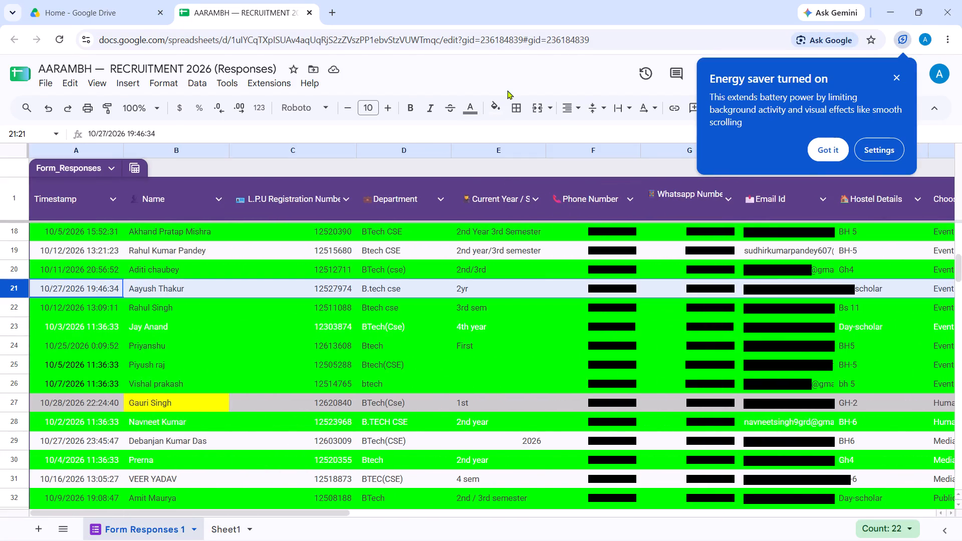
pyautogui.moveTo(496, 103); pyautogui.dragTo(557, 166)
pyautogui.click(557, 166)
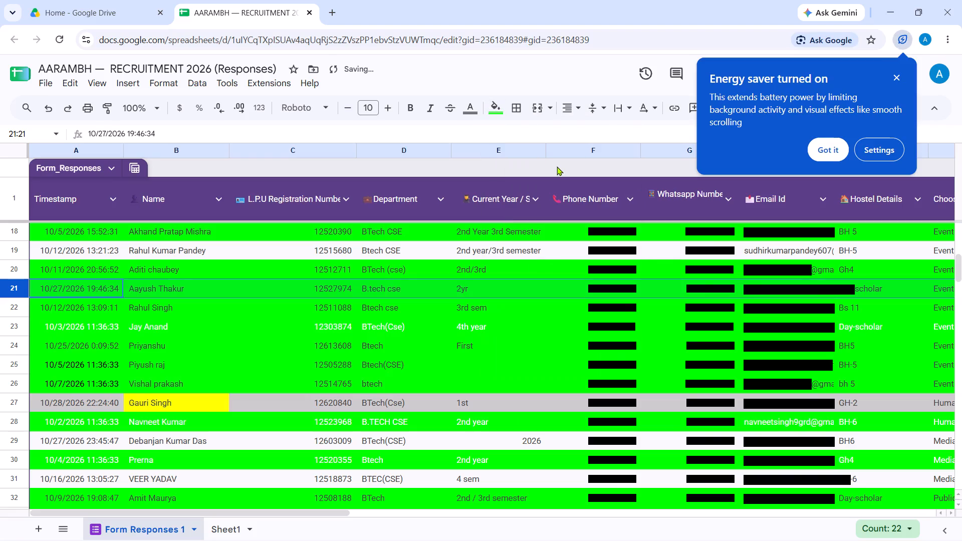
# Check the notes at the end of the rows and fill the whole of row 29 with bright green.
pyautogui.hscroll(-5, 437, 391)
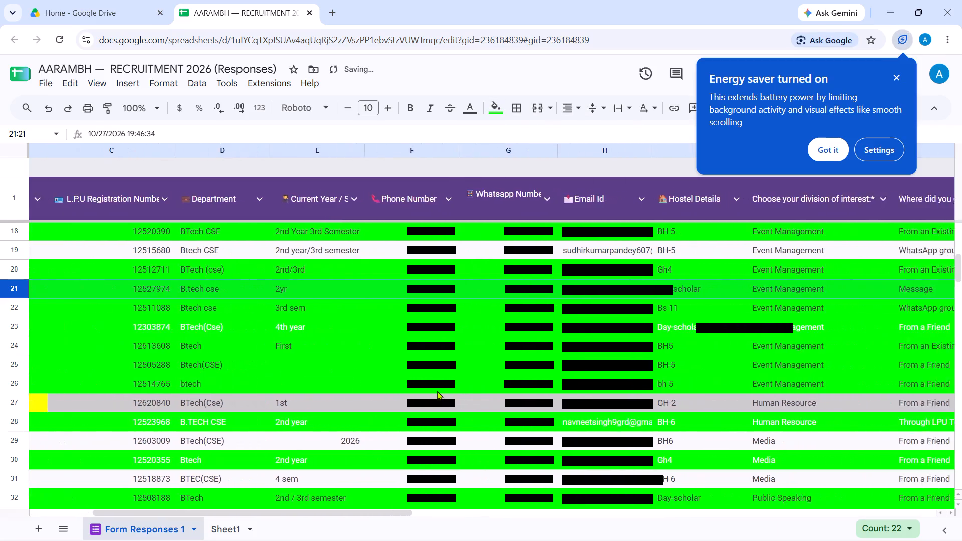
pyautogui.hscroll(-2, 437, 391)
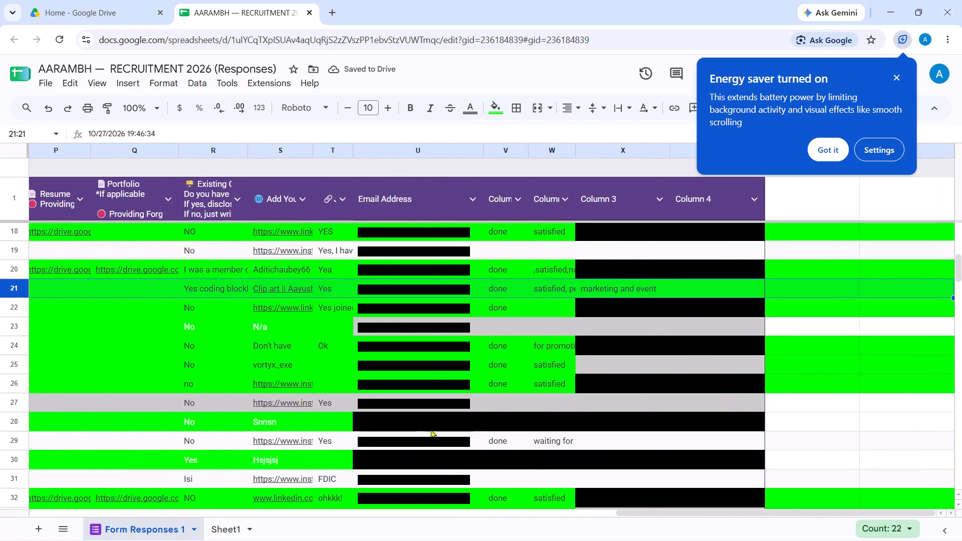
pyautogui.hscroll(14, 346, 447)
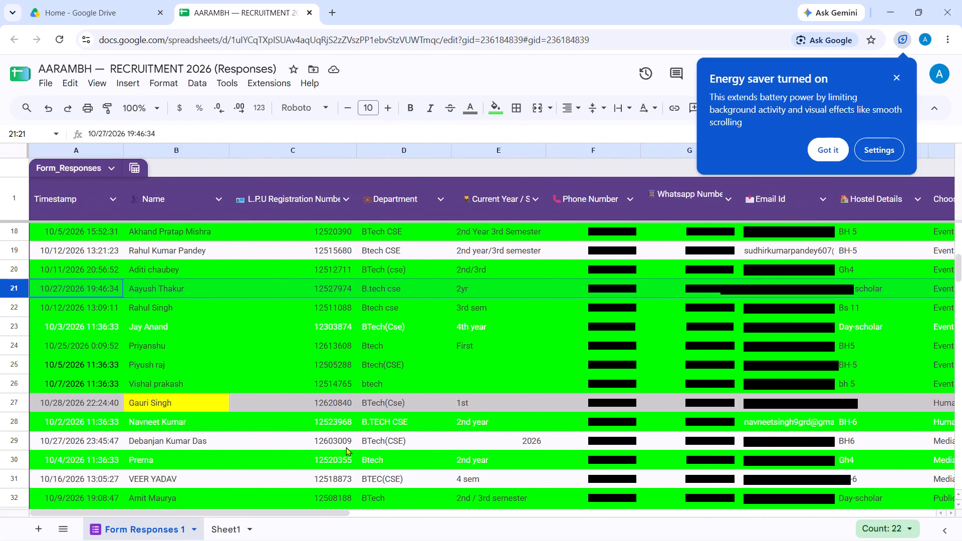
pyautogui.click(18, 438)
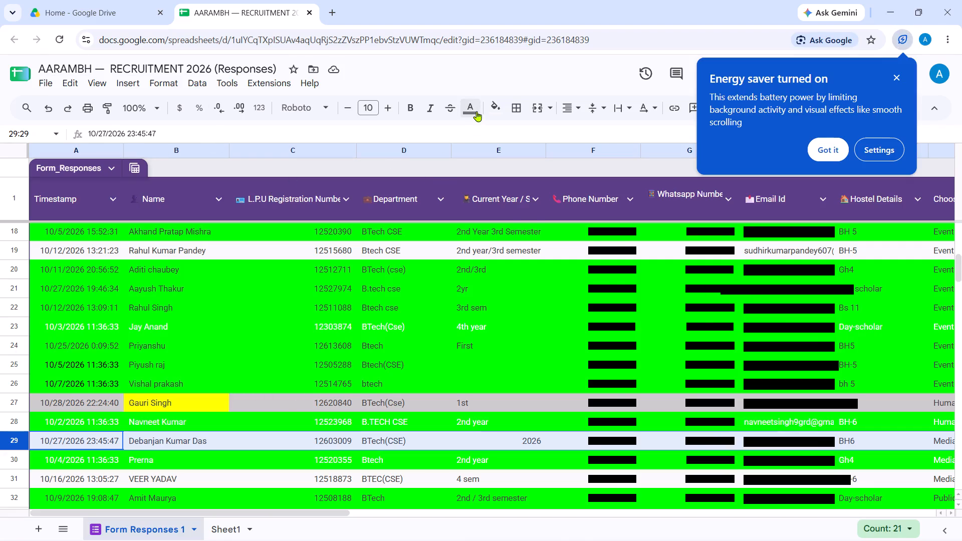
pyautogui.click(492, 106)
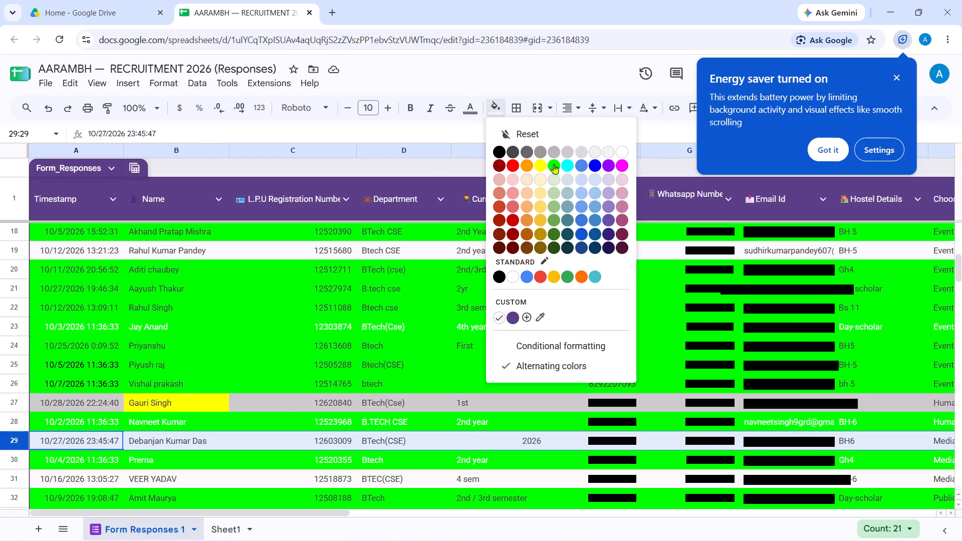
pyautogui.click(554, 164)
# Change the black fill of row 28's Email Address cell (U28) to bright green.
pyautogui.hscroll(-10, 291, 380)
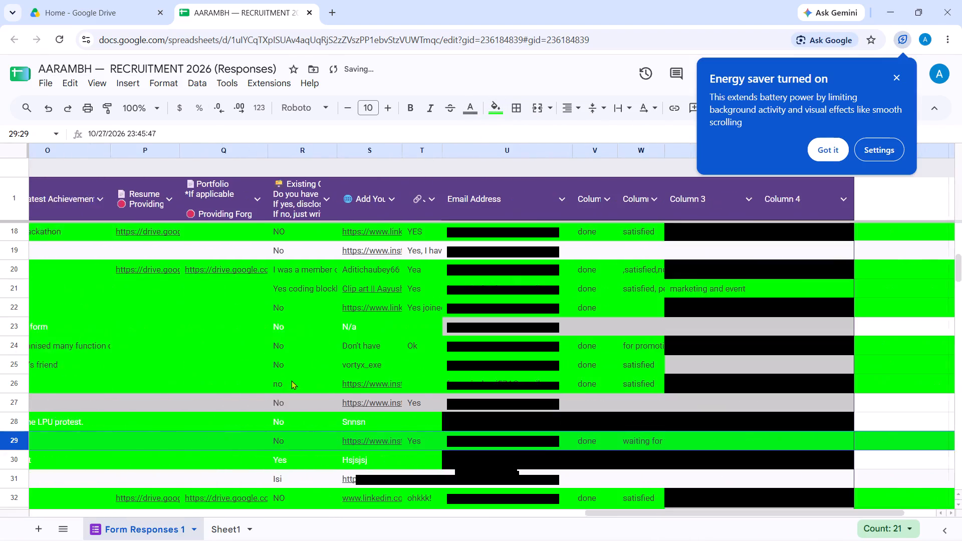
pyautogui.hscroll(-2, 291, 380)
pyautogui.scroll(-1, 323, 449)
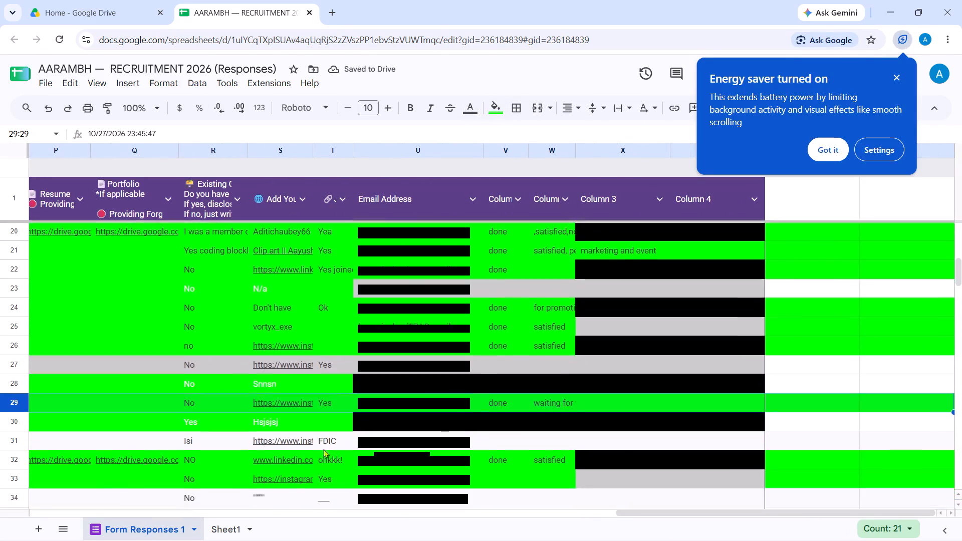
pyautogui.scroll(-1, 323, 449)
pyautogui.hscroll(-1, 323, 449)
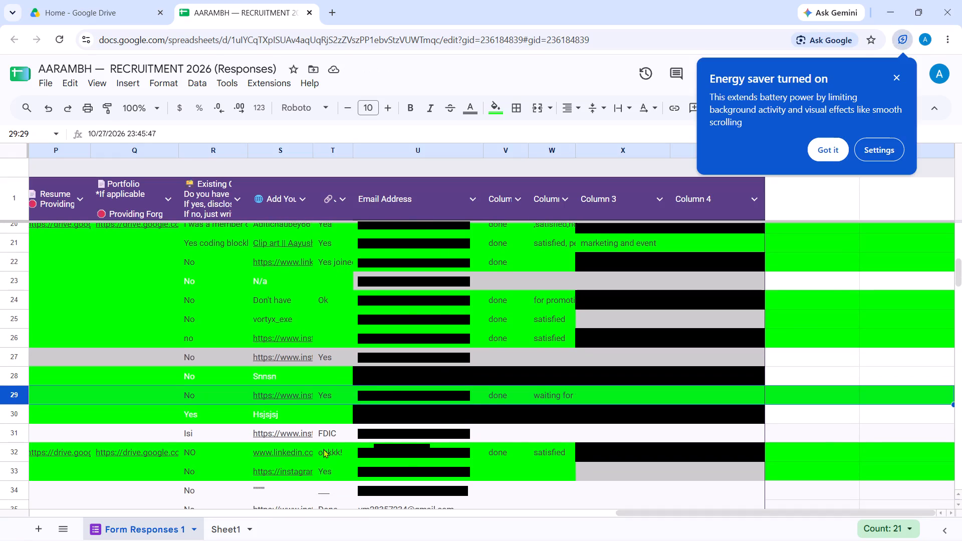
pyautogui.click(393, 374)
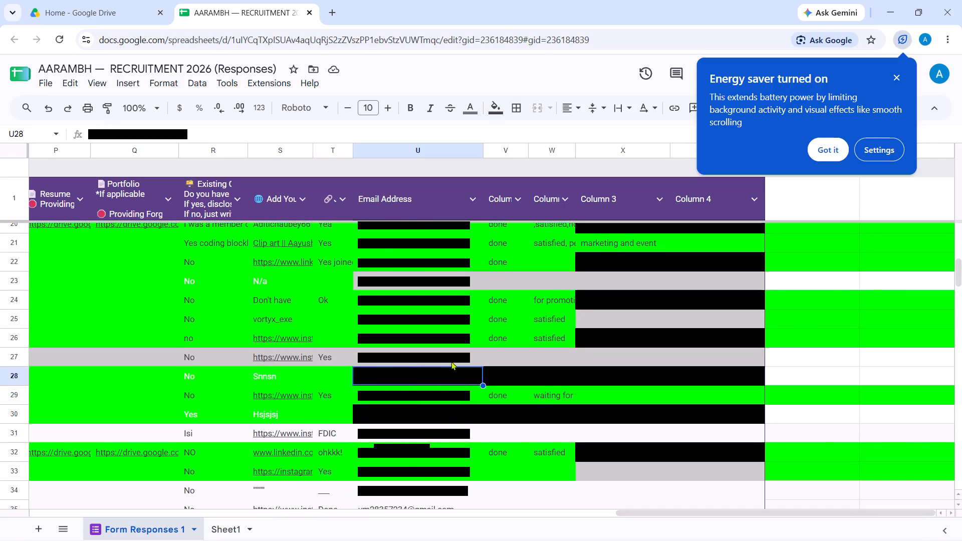
pyautogui.moveTo(500, 105); pyautogui.dragTo(530, 220)
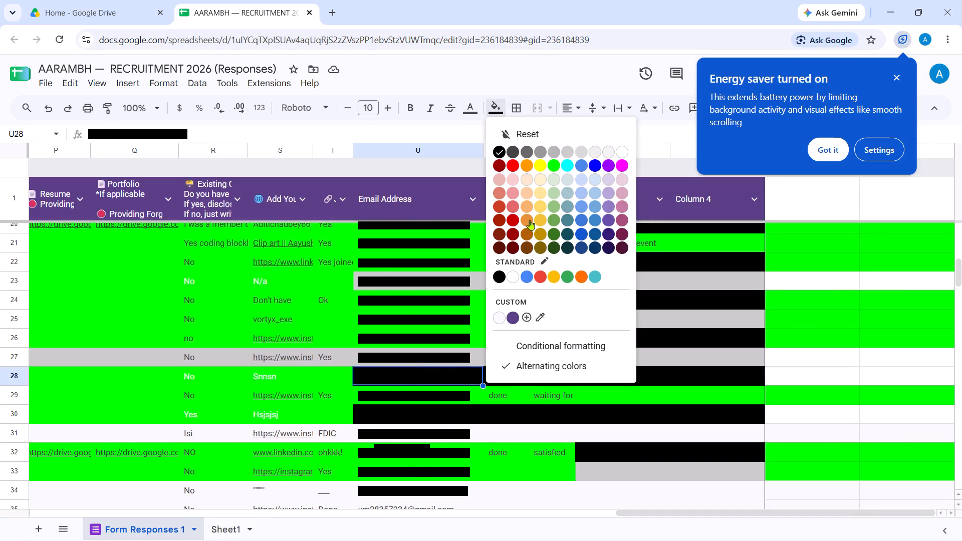
pyautogui.moveTo(530, 220); pyautogui.dragTo(557, 160)
pyautogui.click(557, 160)
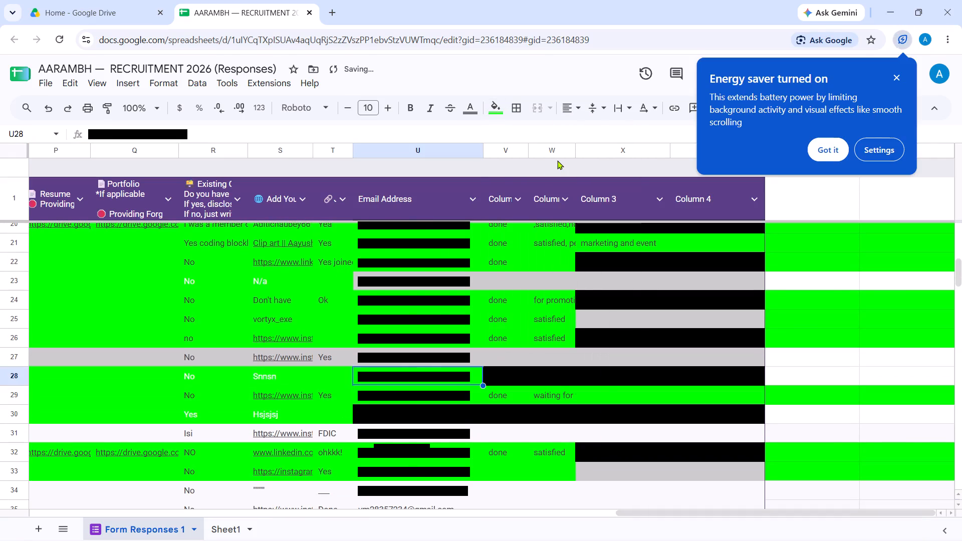
# Look over the black and grey cells under Column 3 and Column 4, from the rows below 30 back up to row 2.
pyautogui.click(420, 415)
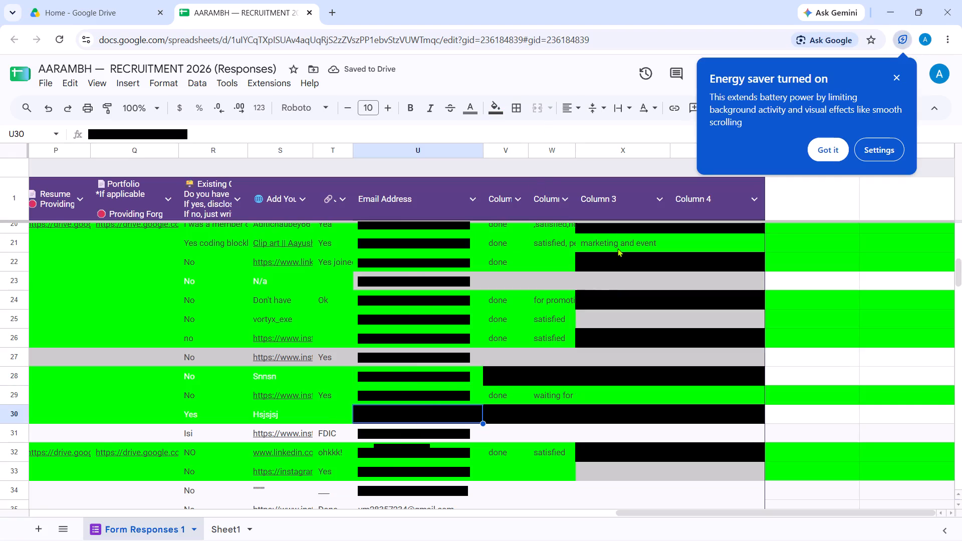
pyautogui.click(624, 198)
pyautogui.scroll(-1, 611, 345)
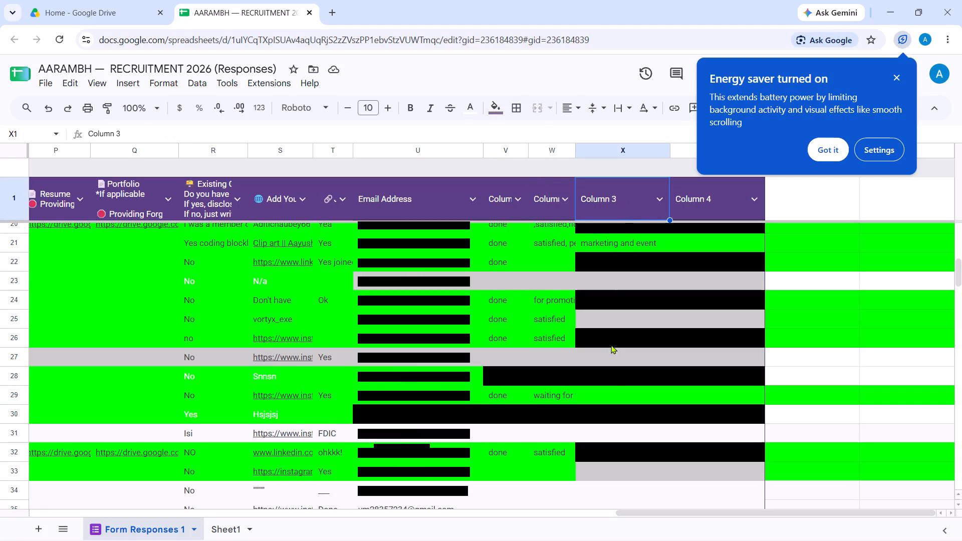
pyautogui.scroll(-4, 611, 345)
pyautogui.scroll(3, 611, 345)
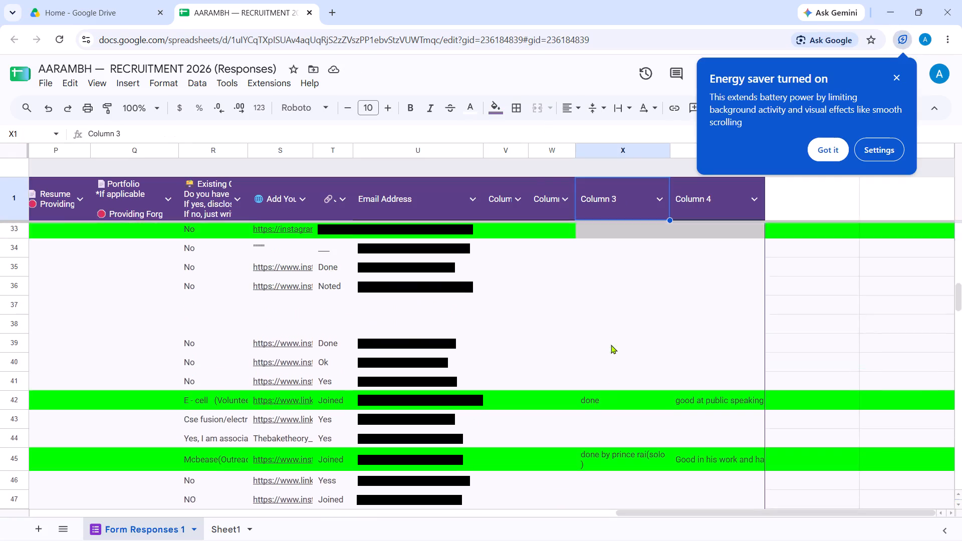
pyautogui.scroll(2, 611, 345)
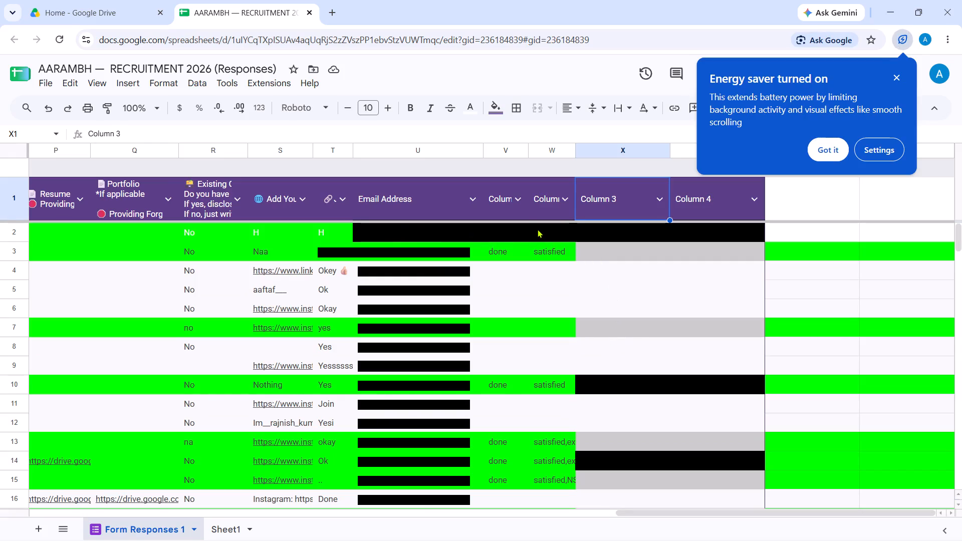
# Replace the black fill of cells U2, V2 and W2 with bright green.
pyautogui.click(537, 229)
pyautogui.click(372, 231)
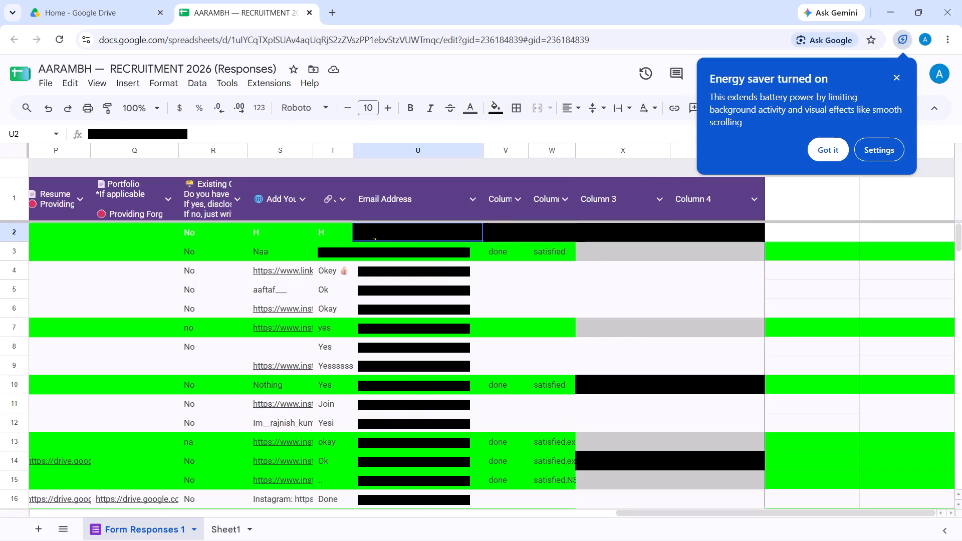
pyautogui.click(497, 103)
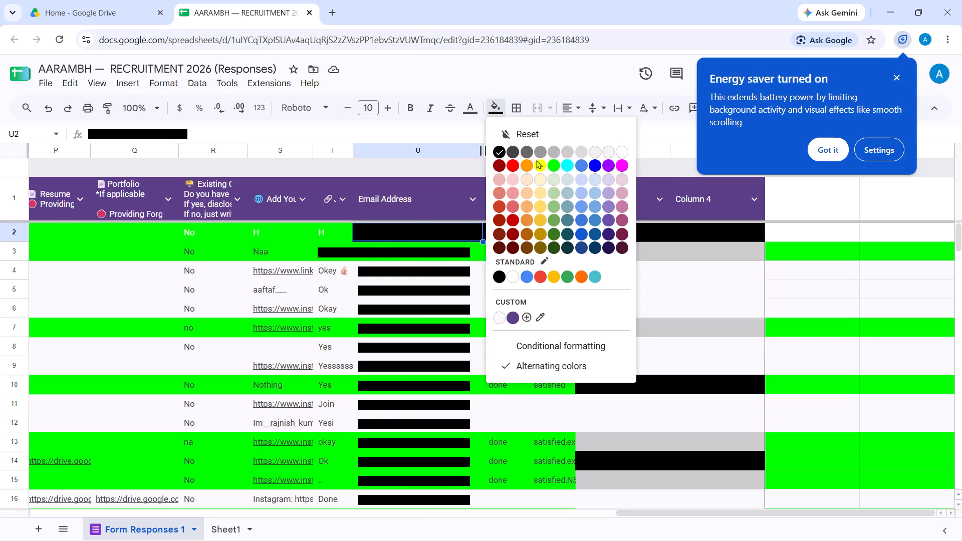
pyautogui.click(557, 167)
pyautogui.click(518, 231)
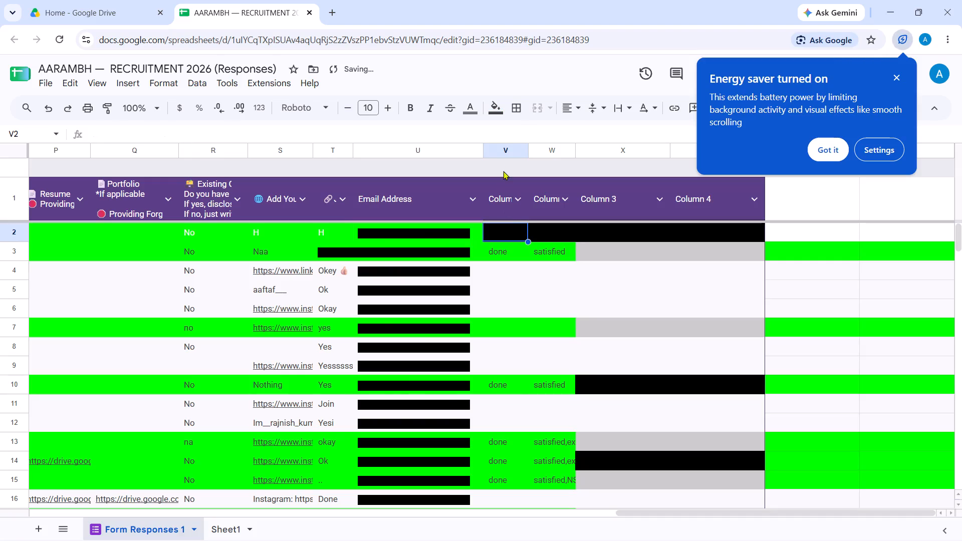
pyautogui.click(499, 107)
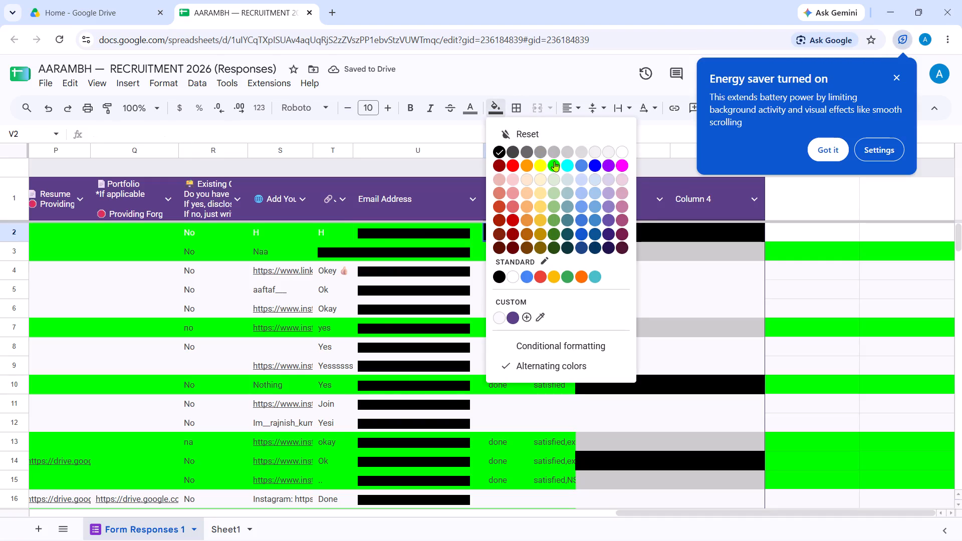
pyautogui.click(554, 162)
pyautogui.click(557, 236)
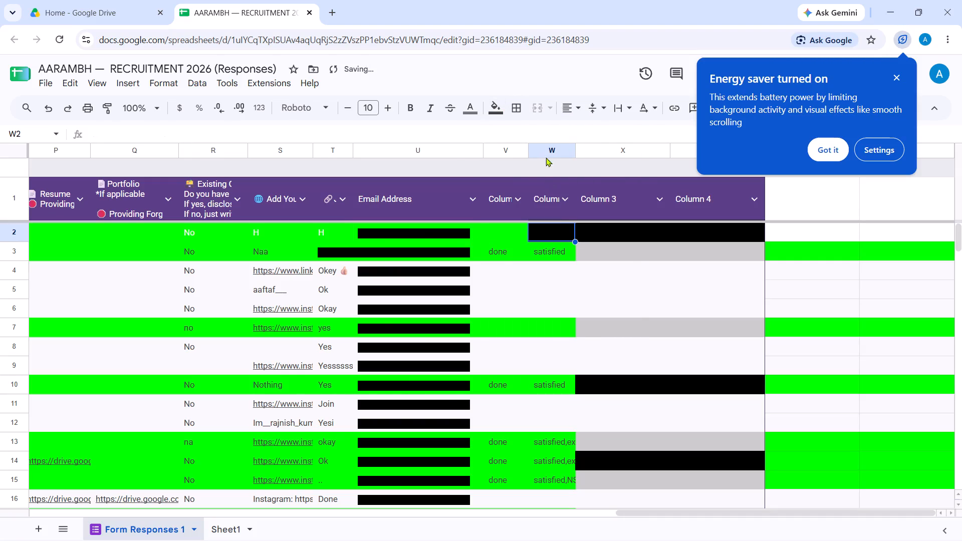
pyautogui.click(494, 101)
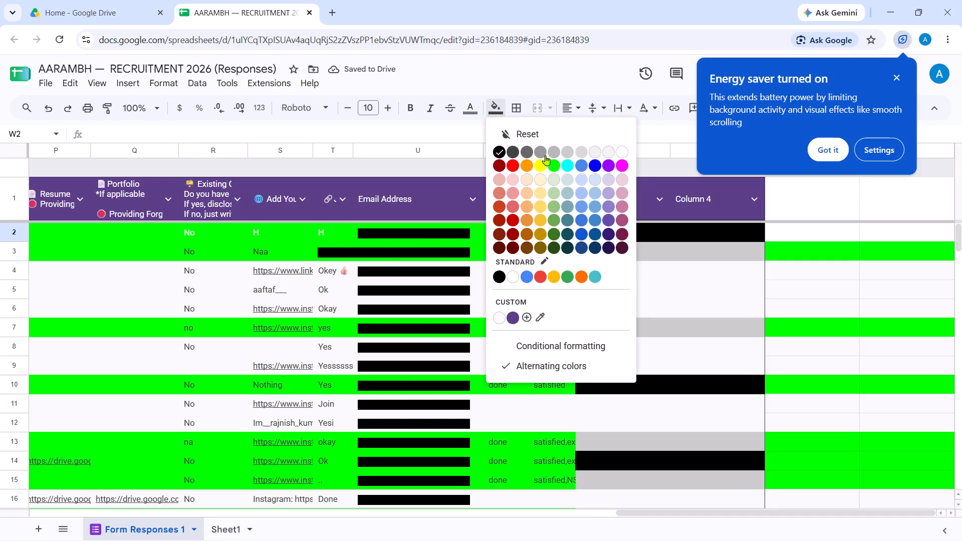
pyautogui.click(555, 163)
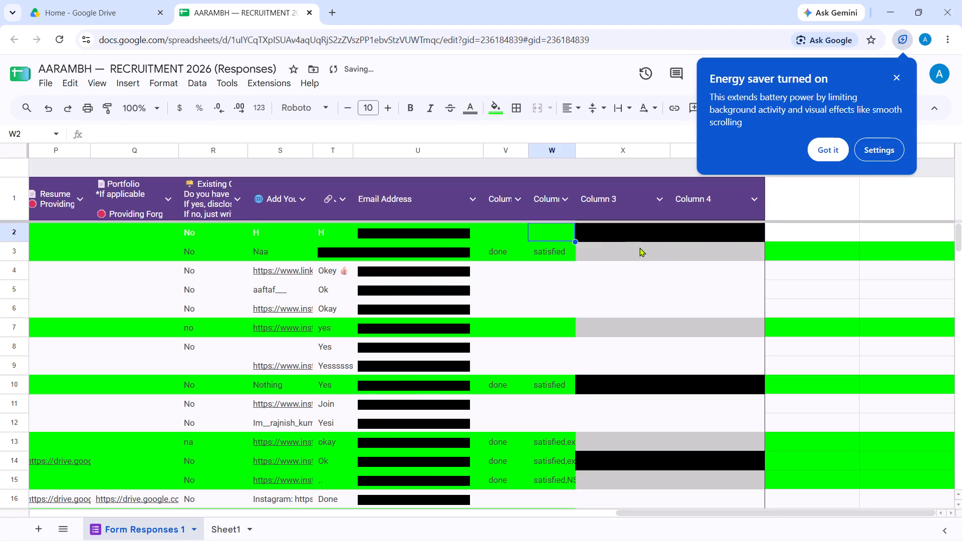
# Examine the Column 3 and Column 4 notes and fills in the lower rows and compare them with the upper rows.
pyautogui.scroll(-1, 655, 286)
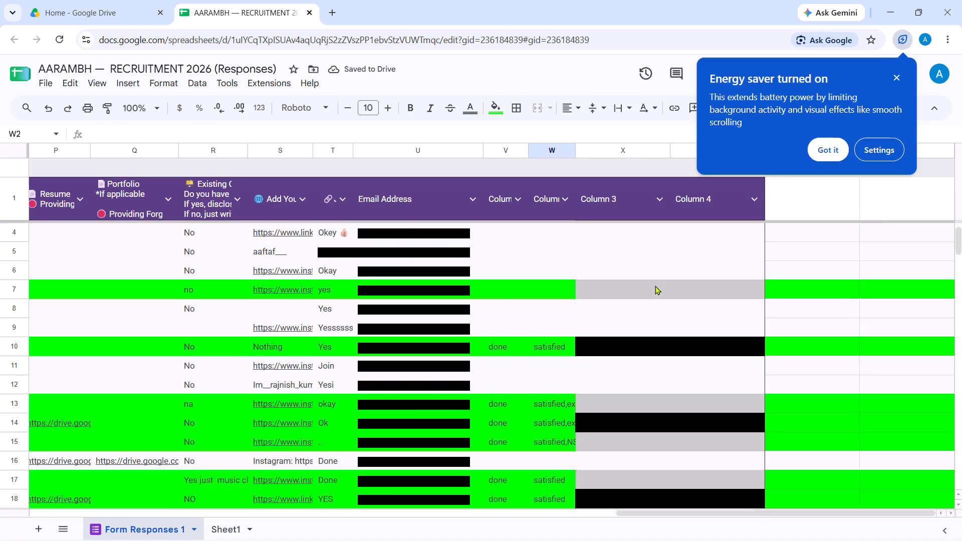
pyautogui.scroll(-6, 655, 286)
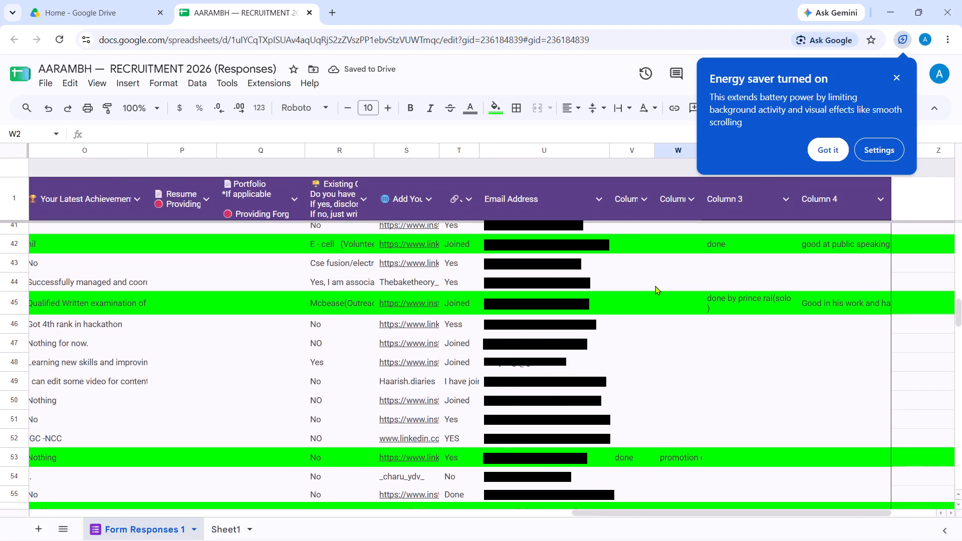
pyautogui.scroll(-4, 655, 286)
pyautogui.scroll(1, 655, 286)
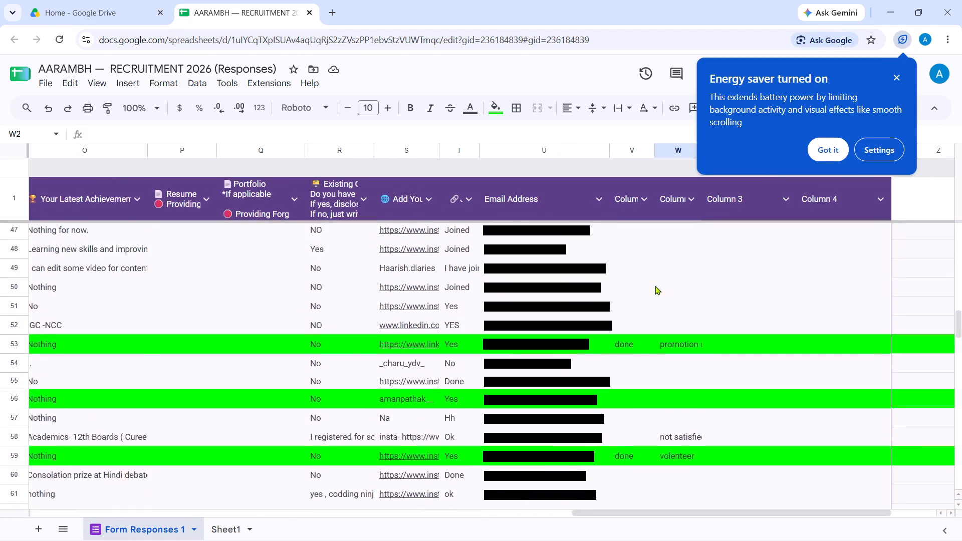
pyautogui.scroll(1, 655, 286)
pyautogui.hscroll(-4, 655, 286)
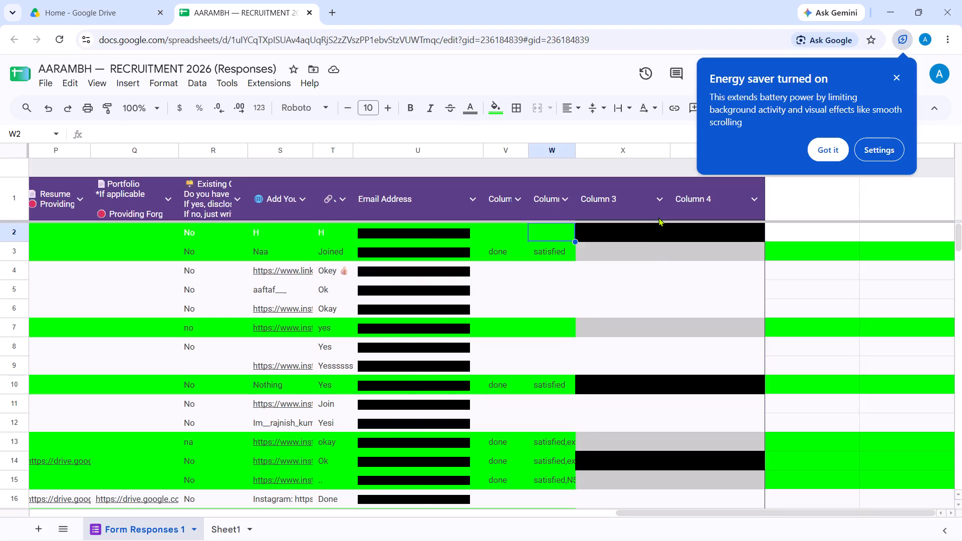
# Replace the black fill of row 2's Column 3 and Column 4 cells with the near-white custom colour.
pyautogui.click(626, 234)
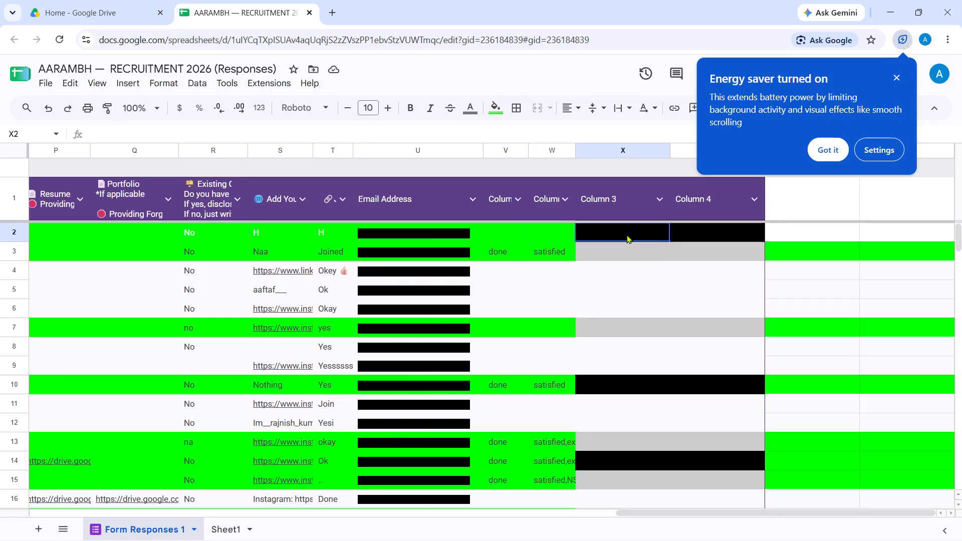
pyautogui.click(494, 109)
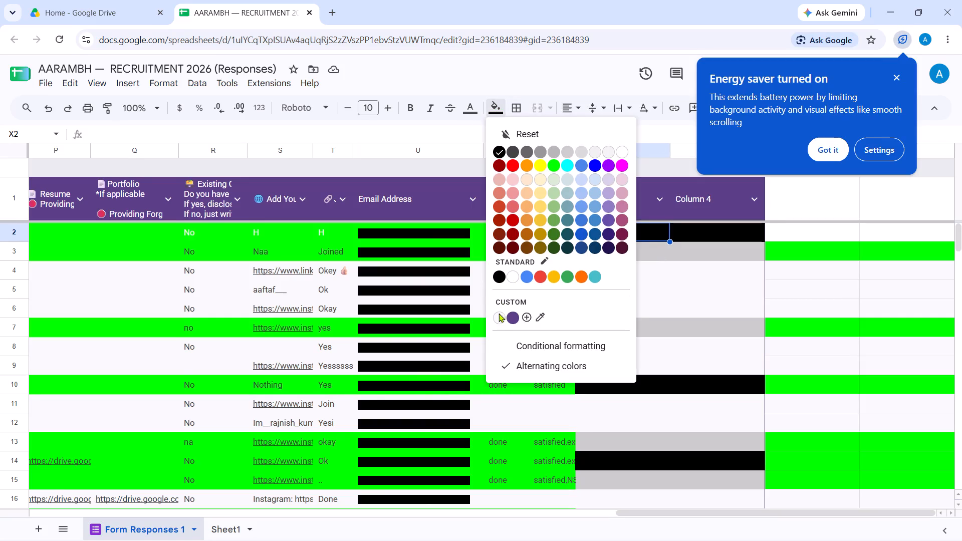
pyautogui.click(498, 320)
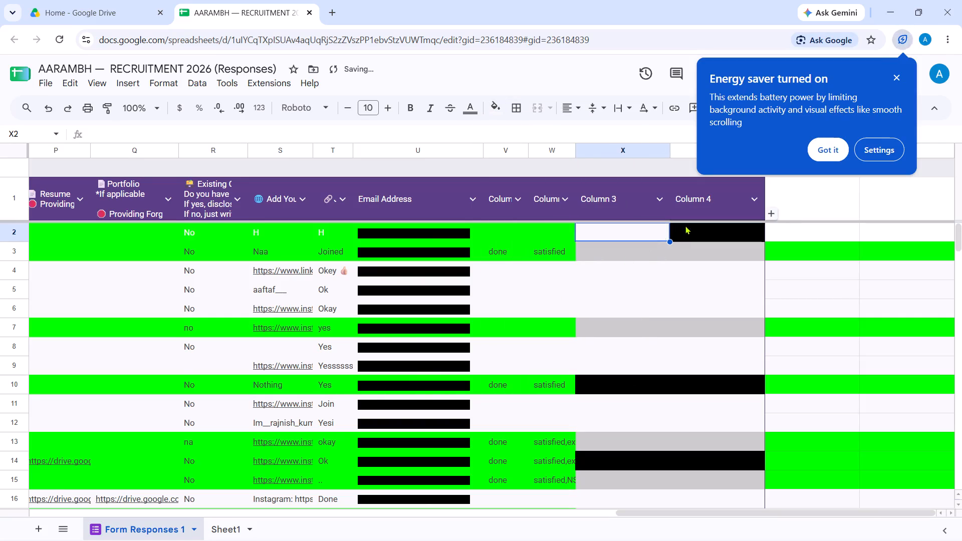
pyautogui.click(685, 225)
pyautogui.moveTo(497, 111); pyautogui.dragTo(518, 194)
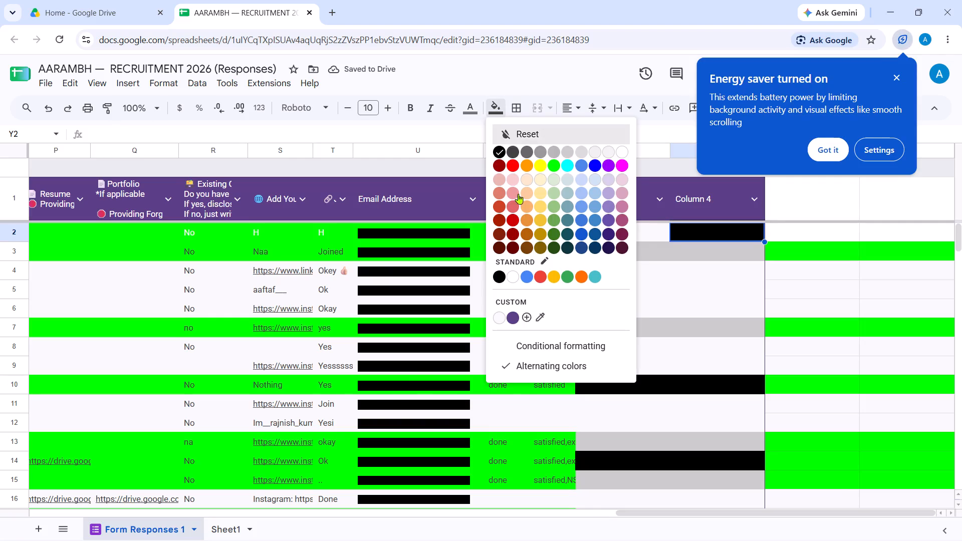
pyautogui.moveTo(518, 194); pyautogui.dragTo(498, 318)
pyautogui.click(498, 318)
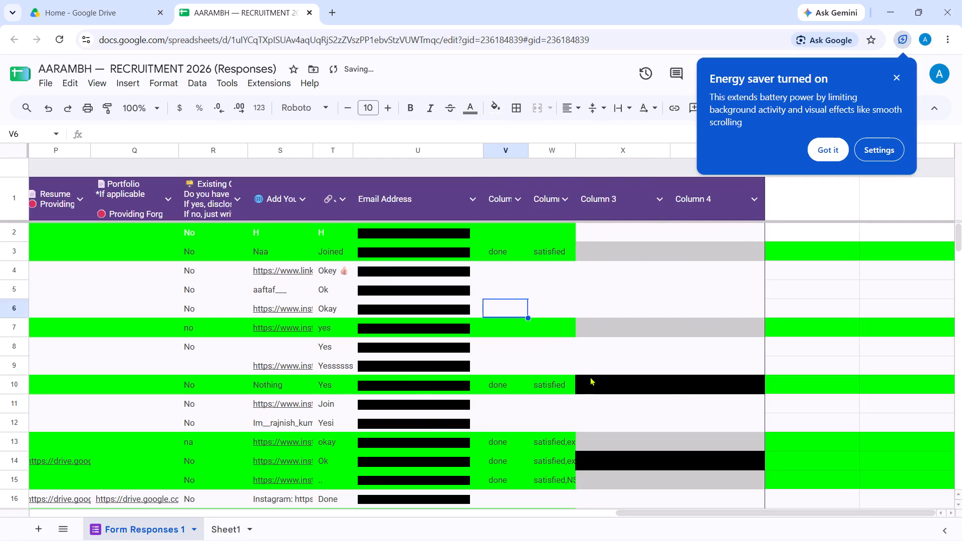
# Replace the black fill of row 10's Column 3 and Column 4 cells with the near-white custom colour.
pyautogui.click(590, 377)
pyautogui.moveTo(500, 110); pyautogui.dragTo(507, 213)
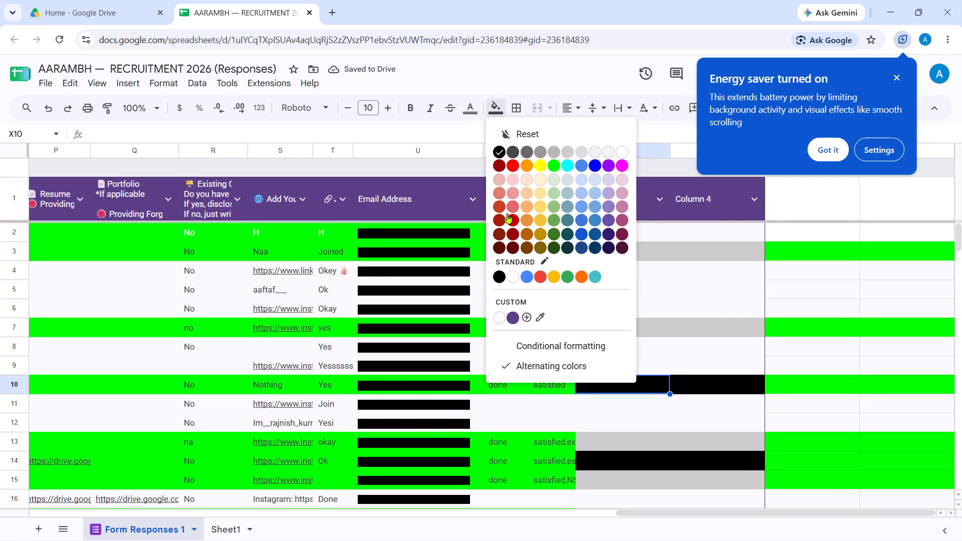
pyautogui.moveTo(507, 213); pyautogui.dragTo(501, 318)
pyautogui.click(501, 318)
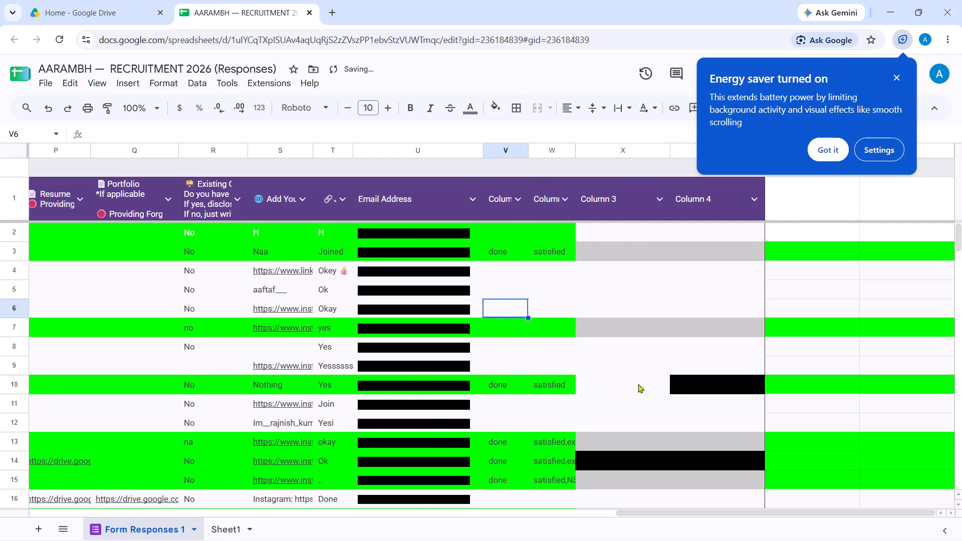
pyautogui.click(683, 379)
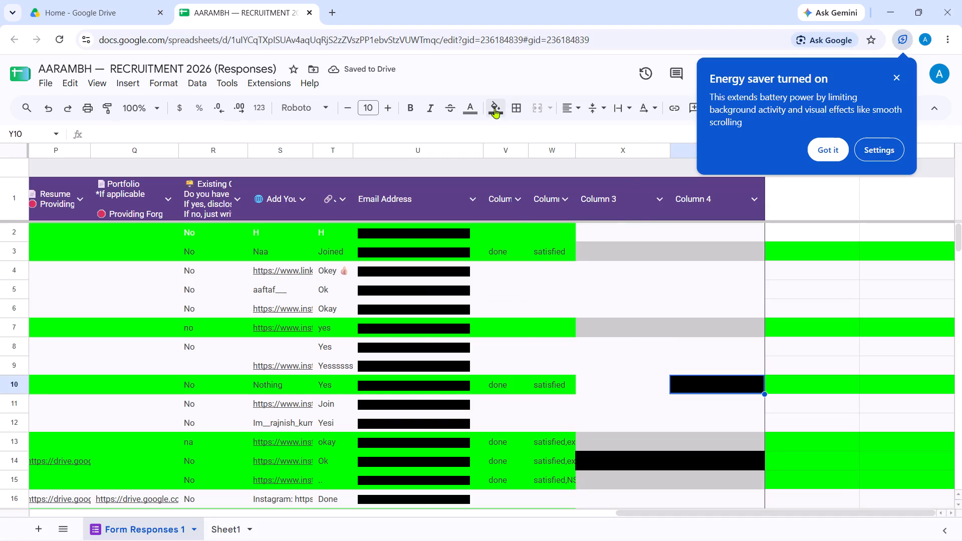
pyautogui.moveTo(495, 108); pyautogui.dragTo(497, 315)
pyautogui.click(497, 315)
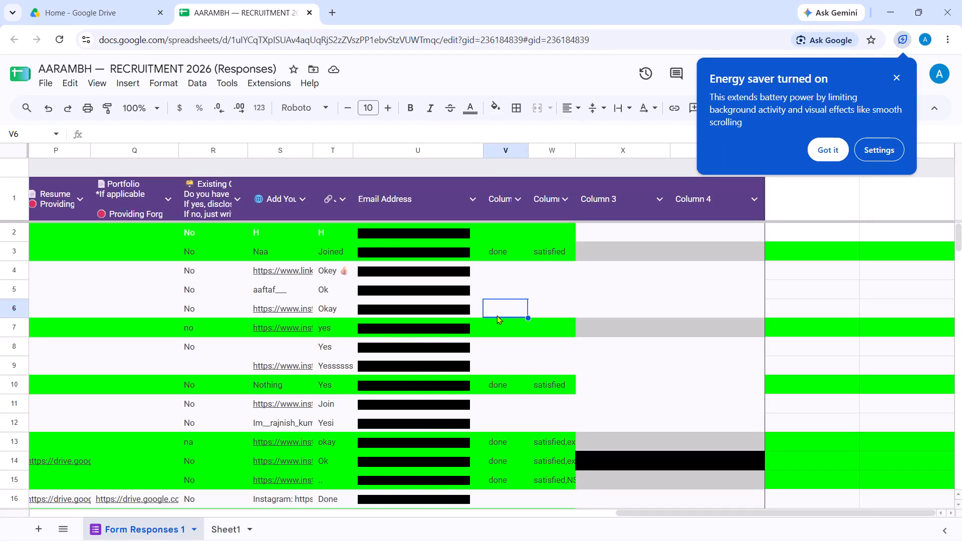
# Recolour the black Column 3 and Column 4 cells of row 14 with the near-white custom colour.
pyautogui.click(635, 455)
pyautogui.click(489, 104)
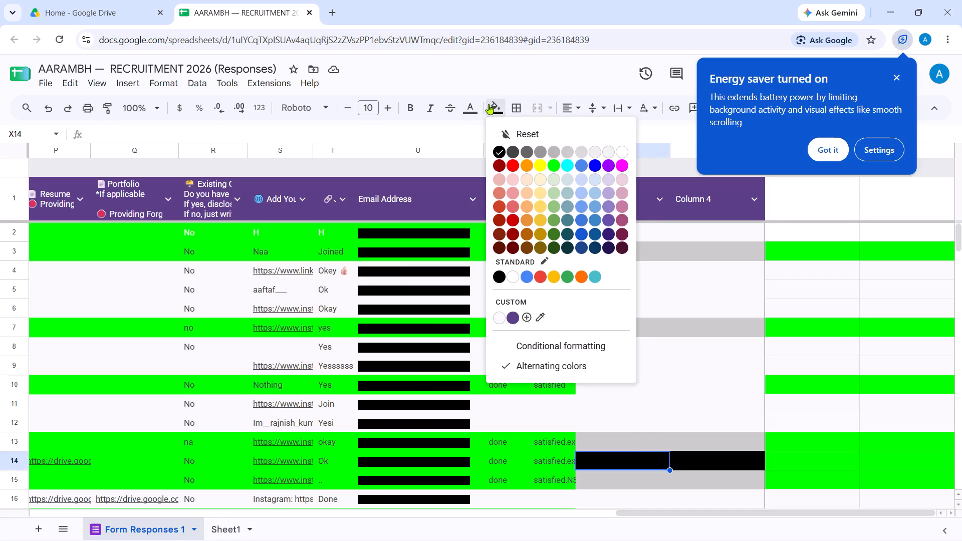
pyautogui.click(497, 321)
pyautogui.click(688, 461)
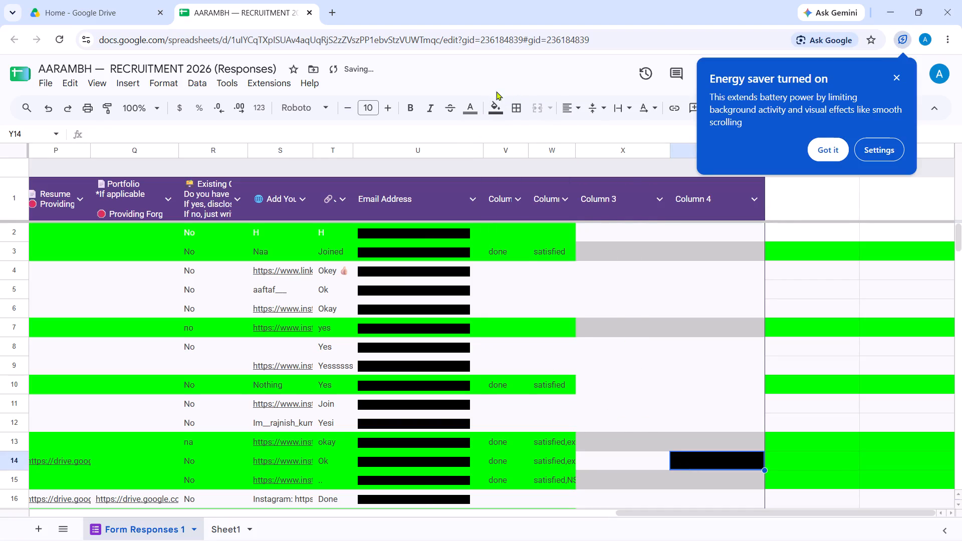
pyautogui.click(489, 105)
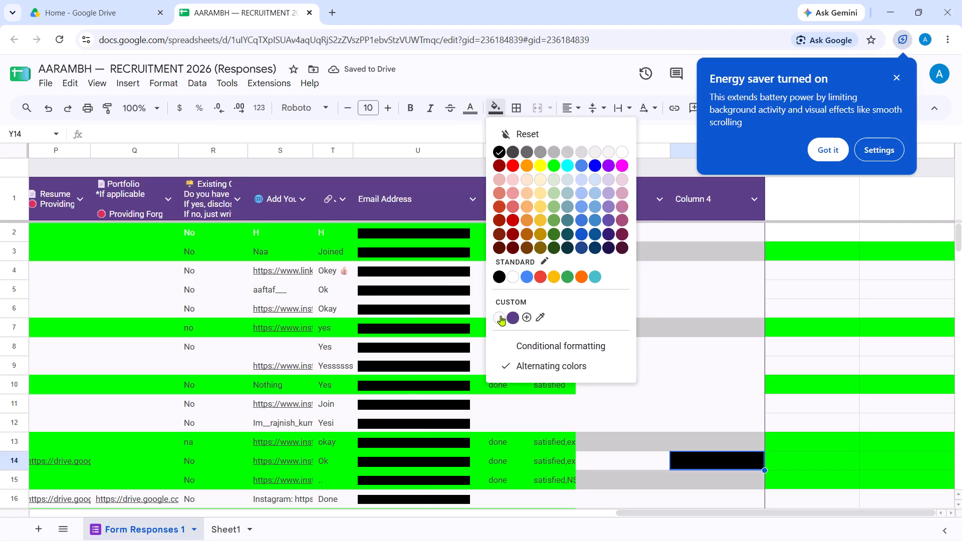
pyautogui.click(500, 316)
# Change the black fill of X18 and Y18, under Column 3 and Column 4, to the near-white custom colour.
pyautogui.scroll(-3, 500, 316)
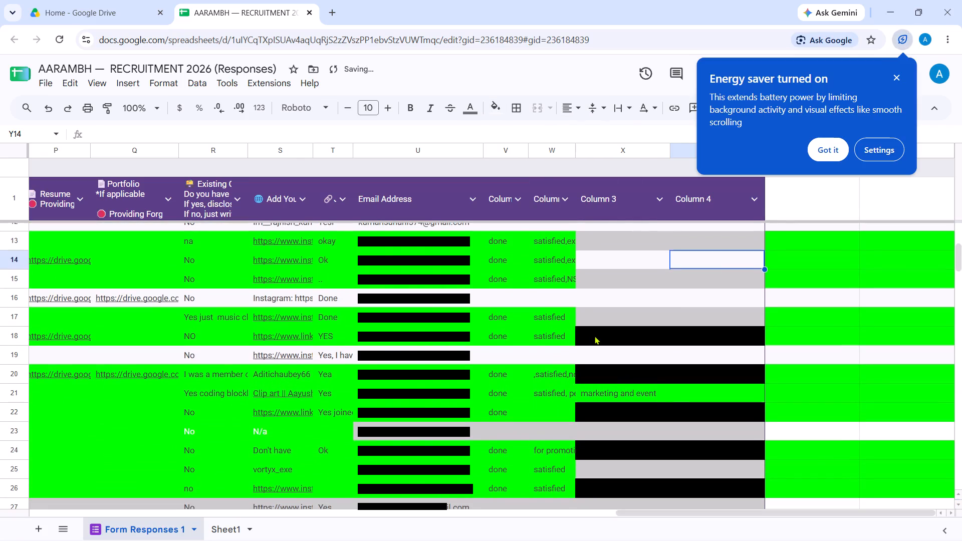
pyautogui.click(594, 336)
pyautogui.moveTo(493, 106); pyautogui.dragTo(503, 275)
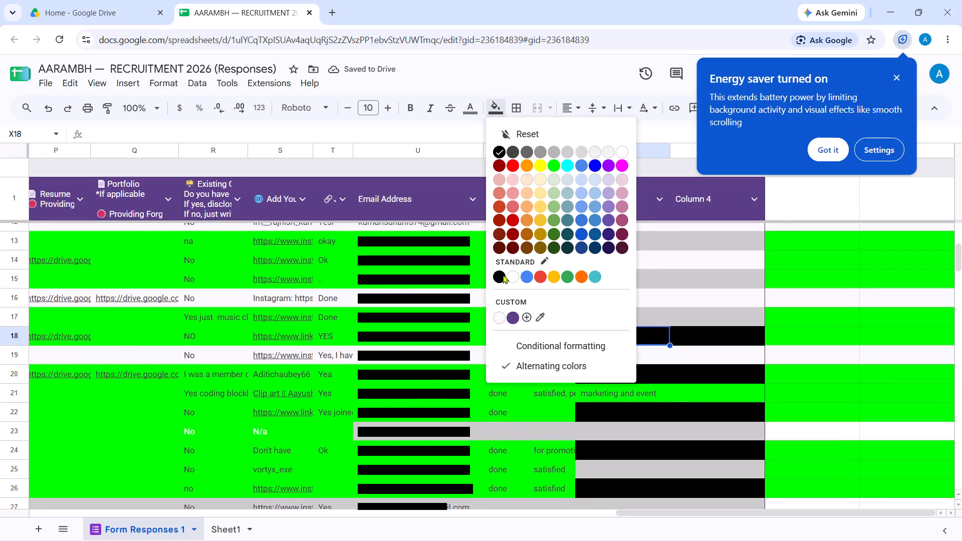
pyautogui.moveTo(503, 275); pyautogui.dragTo(495, 313)
pyautogui.click(495, 313)
pyautogui.click(689, 331)
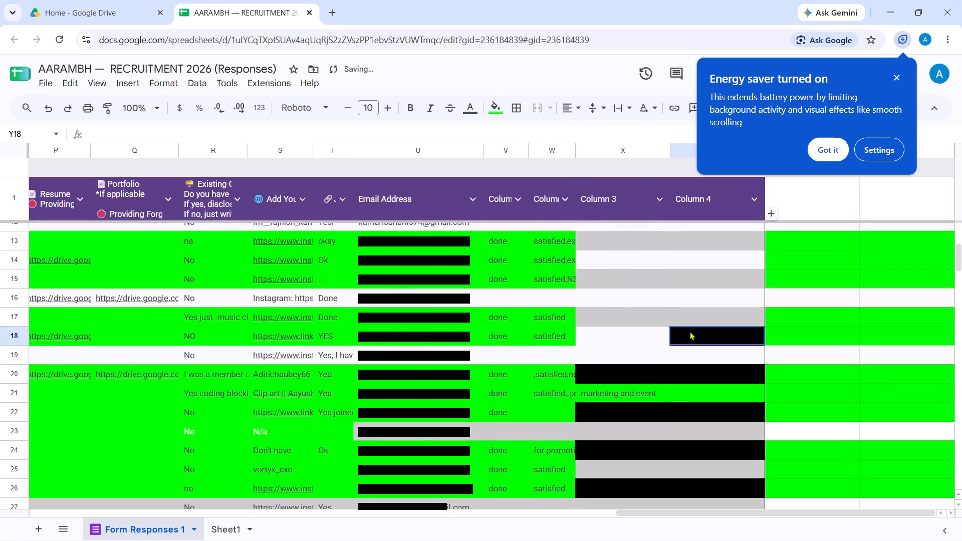
pyautogui.click(501, 105)
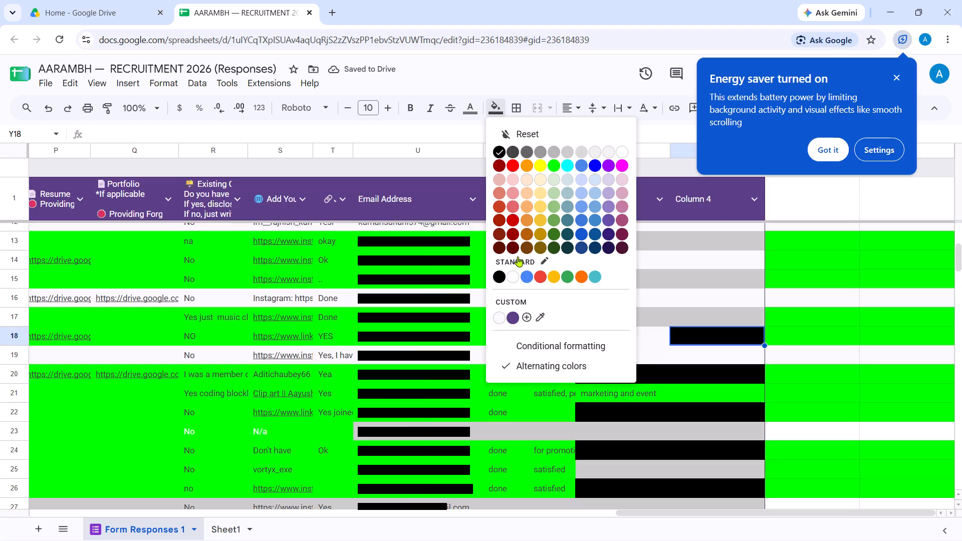
pyautogui.click(498, 315)
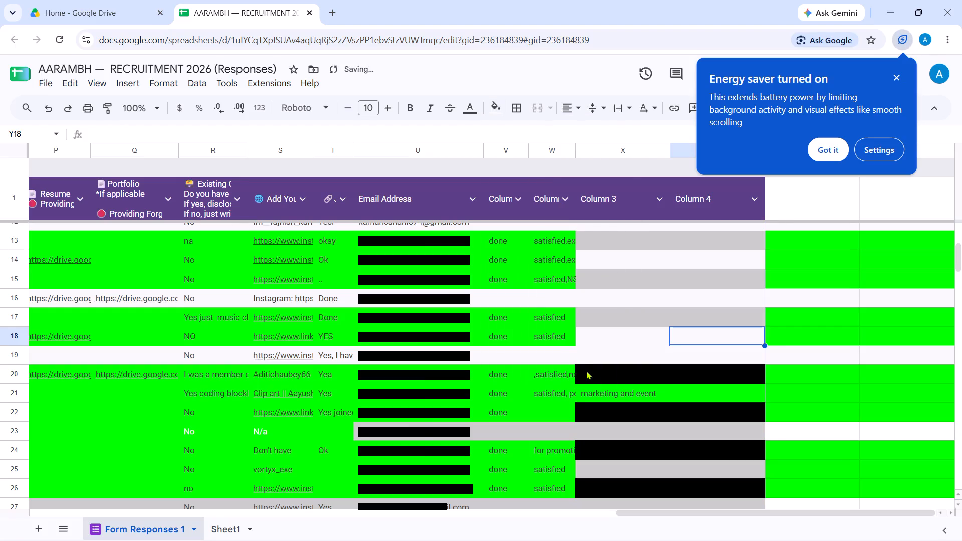
# Fill row 20's black Column 3 and Column 4 cells with the near-white custom colour.
pyautogui.click(589, 372)
pyautogui.moveTo(494, 110); pyautogui.dragTo(505, 215)
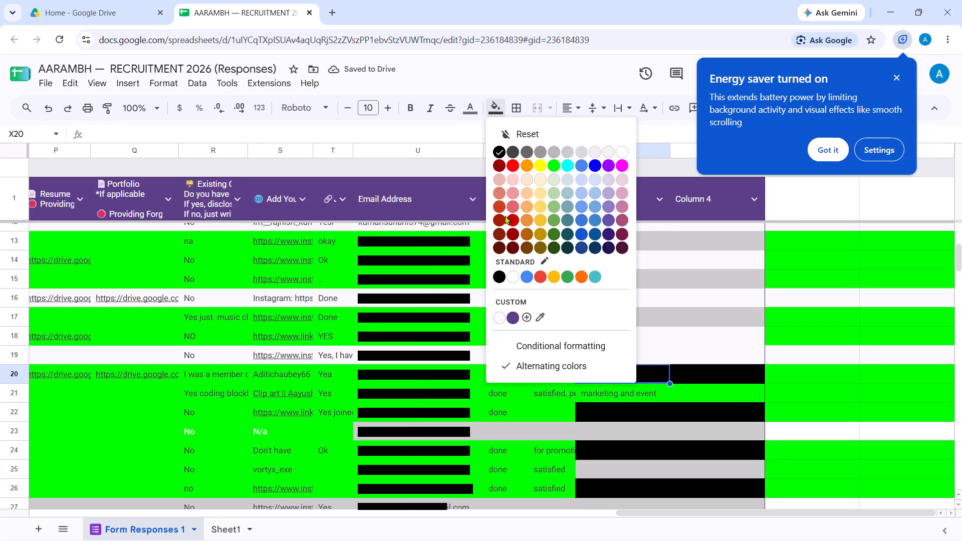
pyautogui.moveTo(505, 215); pyautogui.dragTo(500, 320)
pyautogui.click(500, 320)
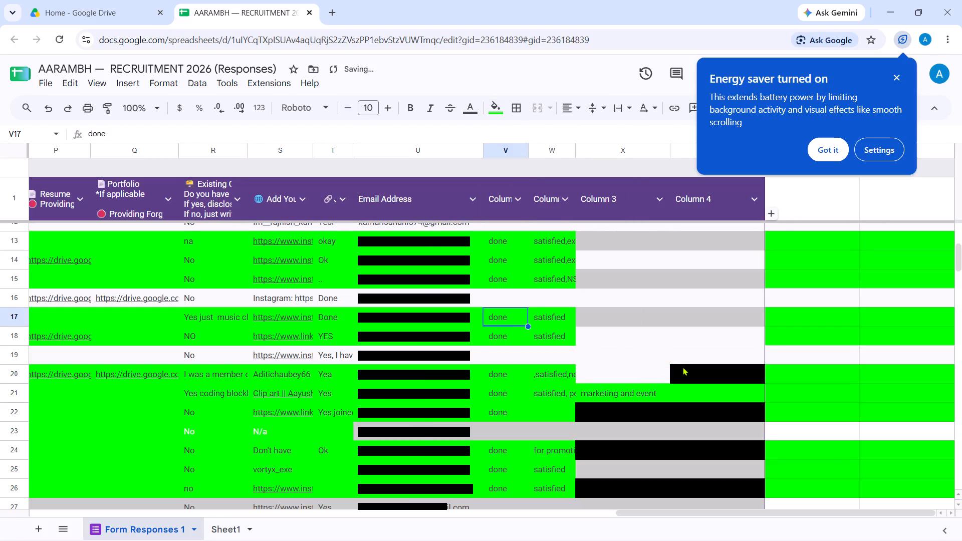
pyautogui.click(682, 367)
pyautogui.moveTo(494, 111); pyautogui.dragTo(497, 214)
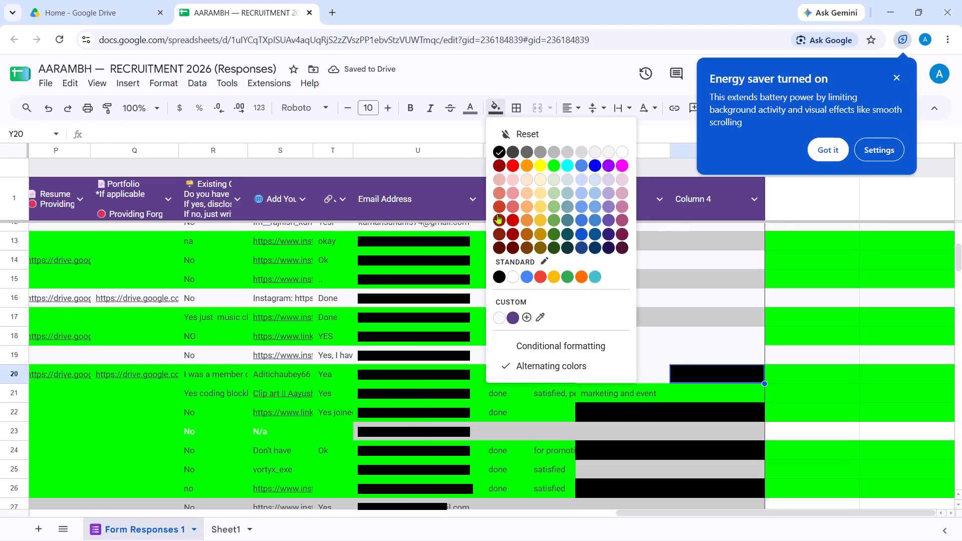
pyautogui.moveTo(497, 214); pyautogui.dragTo(501, 321)
pyautogui.click(501, 321)
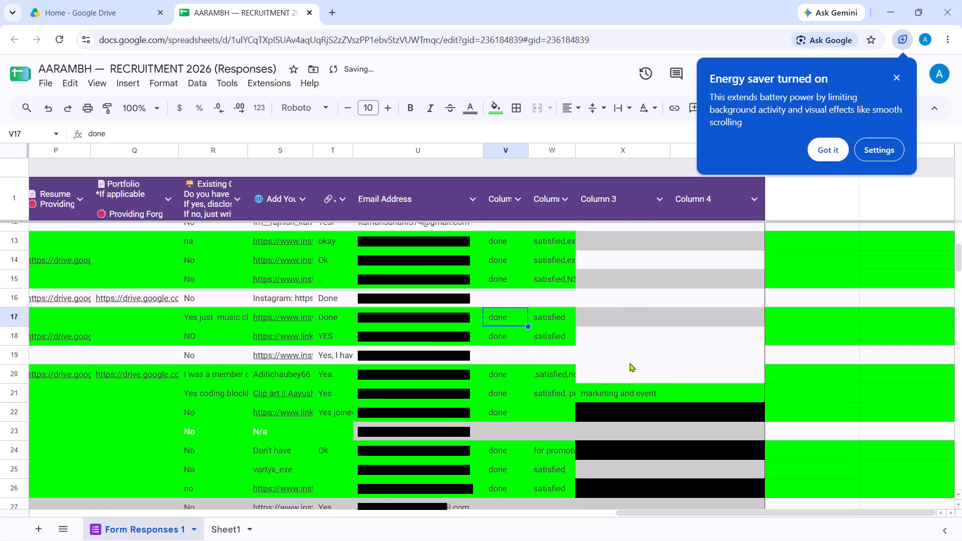
# Replace the black fill of X22 and Y22 with the near-white custom colour.
pyautogui.scroll(-1, 629, 363)
pyautogui.click(647, 339)
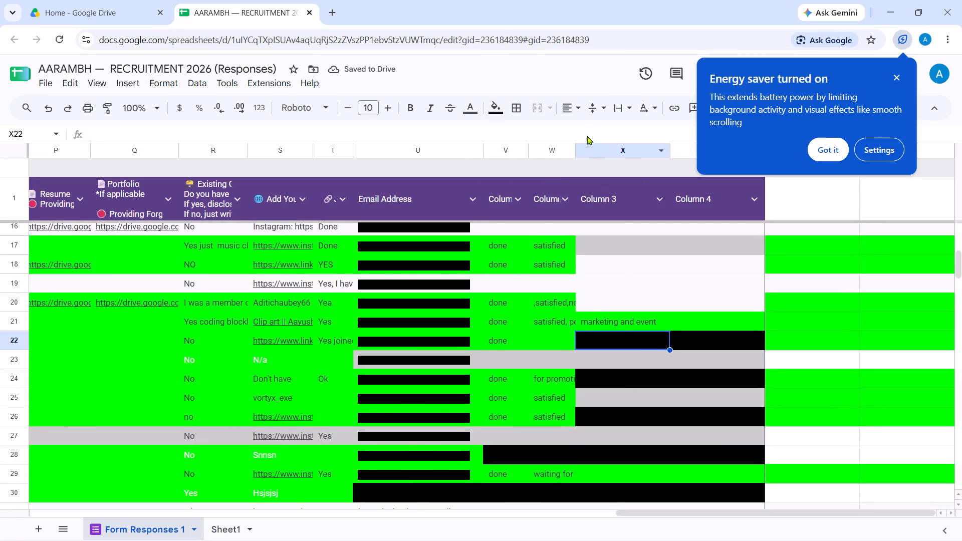
pyautogui.click(498, 102)
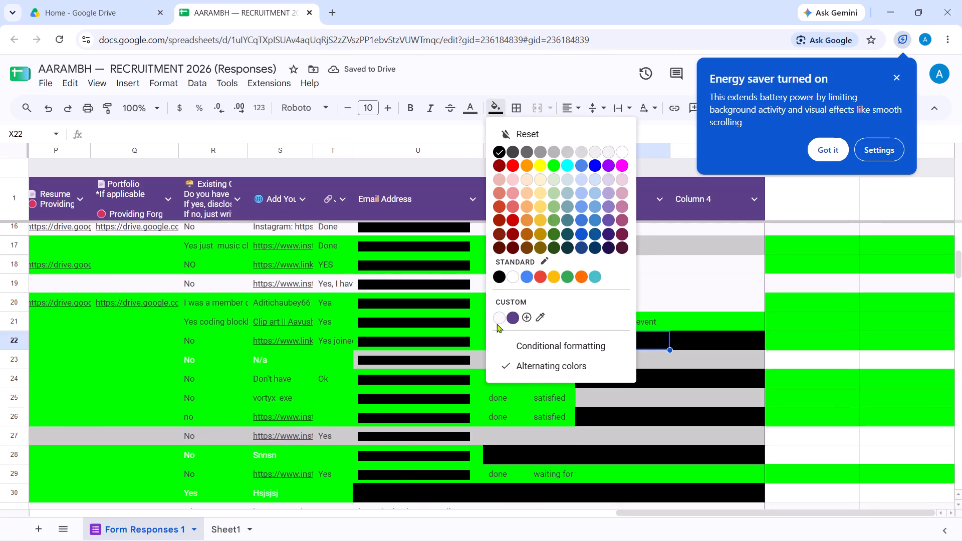
pyautogui.click(497, 324)
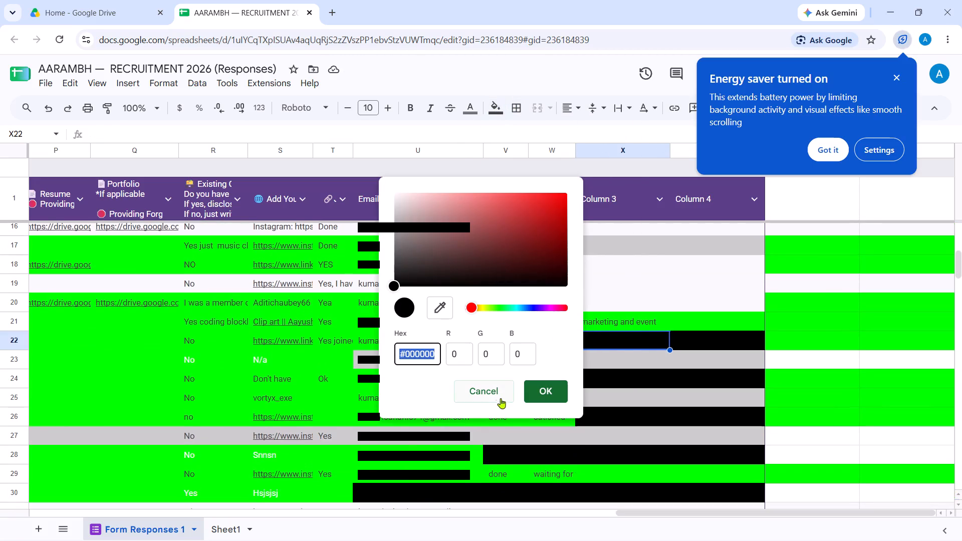
pyautogui.click(501, 399)
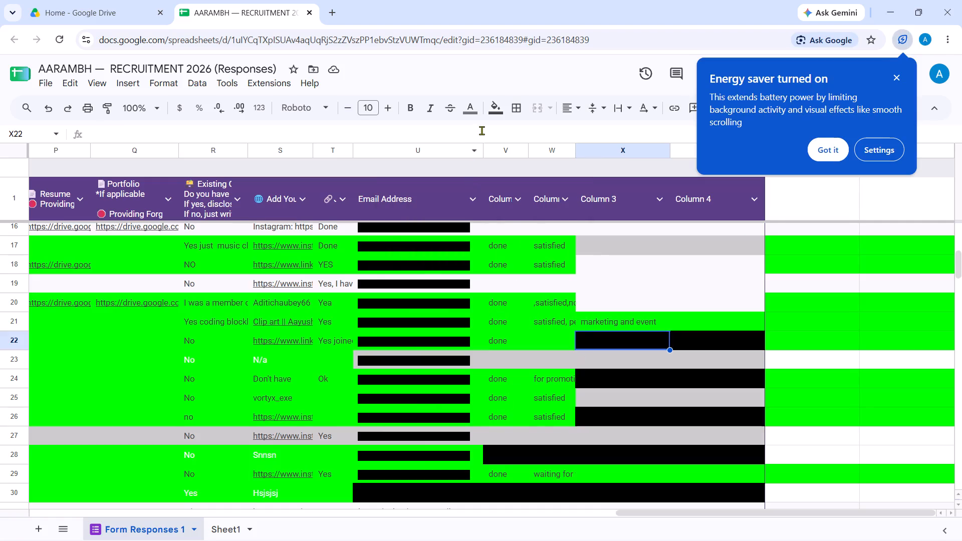
pyautogui.moveTo(494, 109); pyautogui.dragTo(497, 312)
pyautogui.click(497, 312)
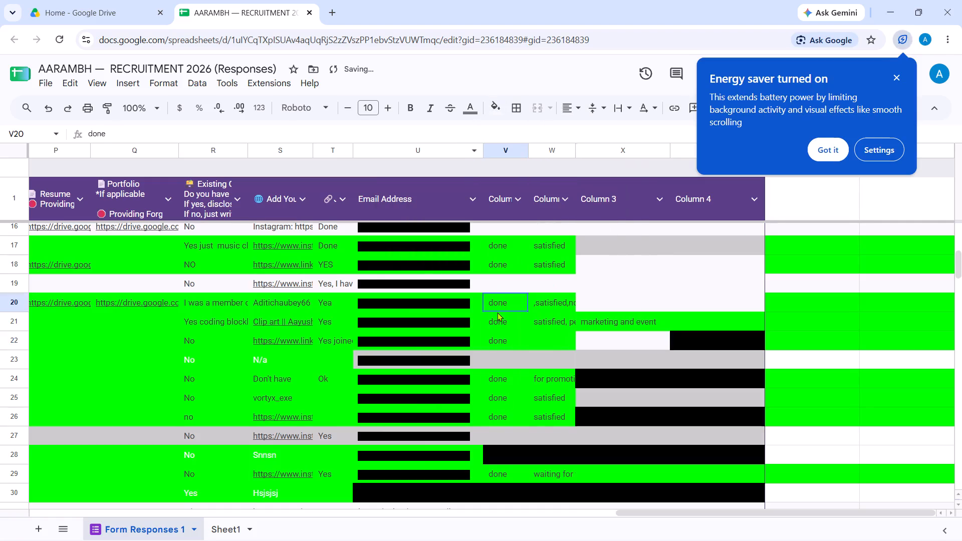
pyautogui.click(695, 338)
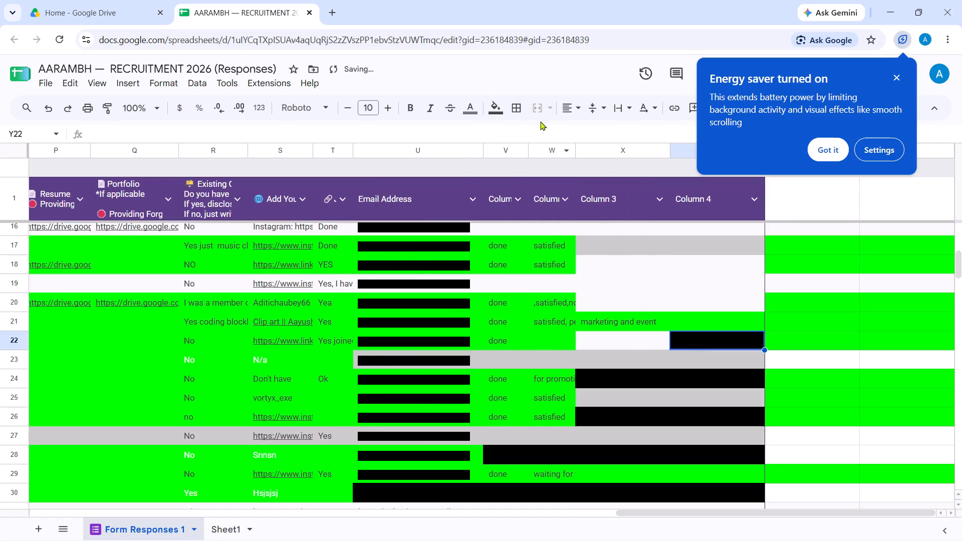
pyautogui.click(493, 108)
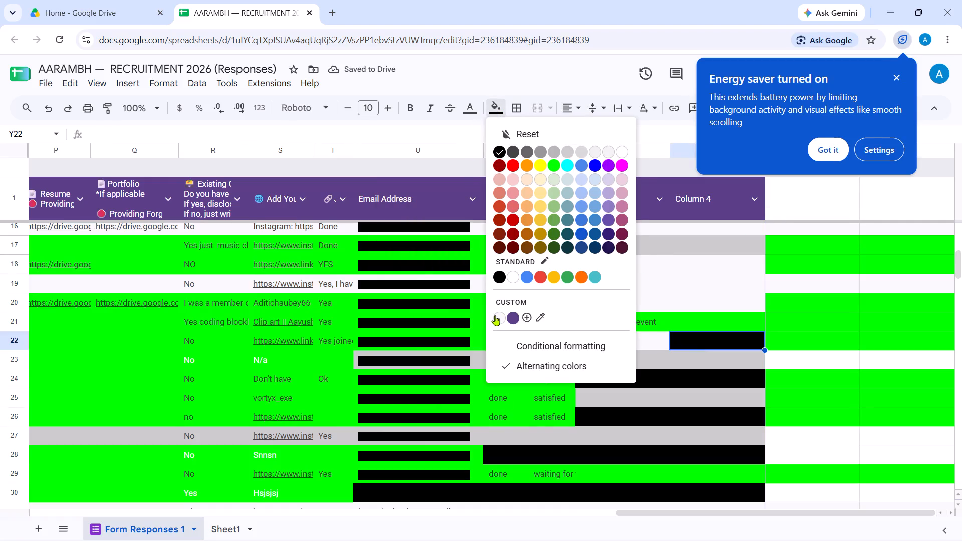
pyautogui.click(495, 315)
# Apply the near-white custom fill to the black Column 3 and Column 4 cells of row 24.
pyautogui.scroll(-1, 495, 315)
pyautogui.click(599, 288)
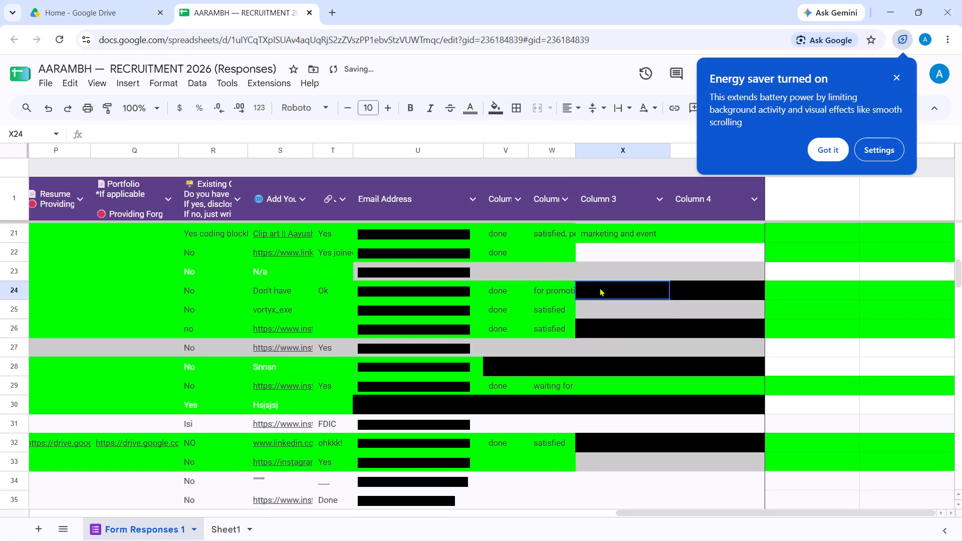
pyautogui.moveTo(492, 104); pyautogui.dragTo(507, 283)
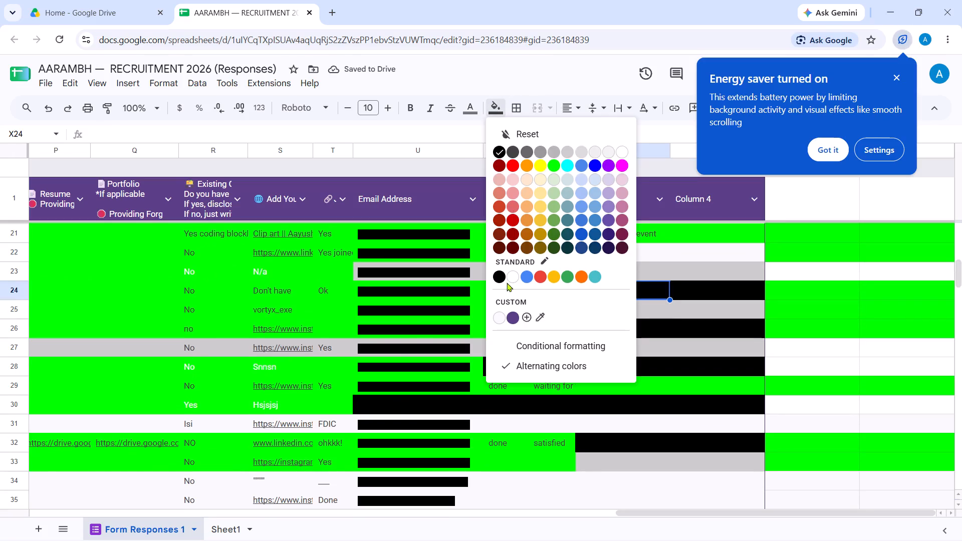
pyautogui.moveTo(507, 283); pyautogui.dragTo(500, 318)
pyautogui.click(500, 318)
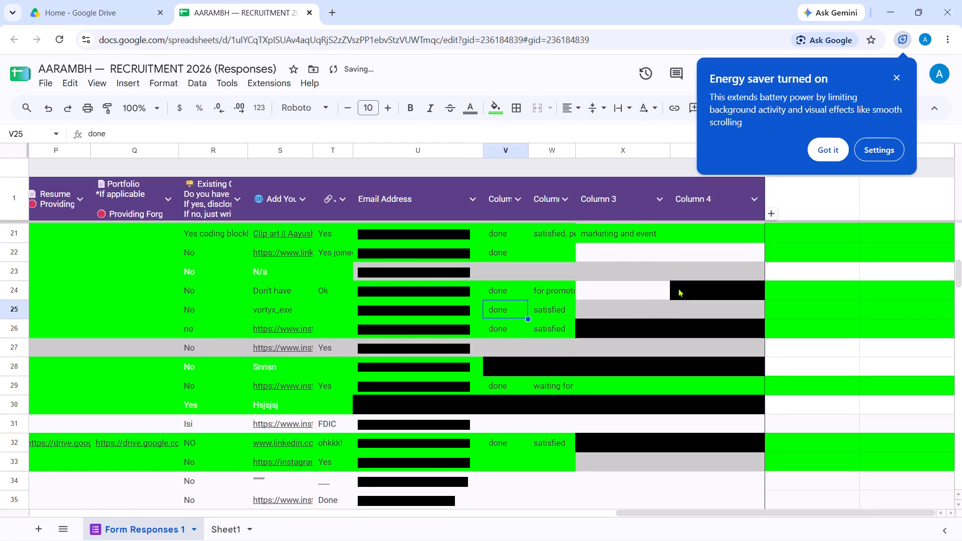
pyautogui.click(678, 288)
pyautogui.click(500, 108)
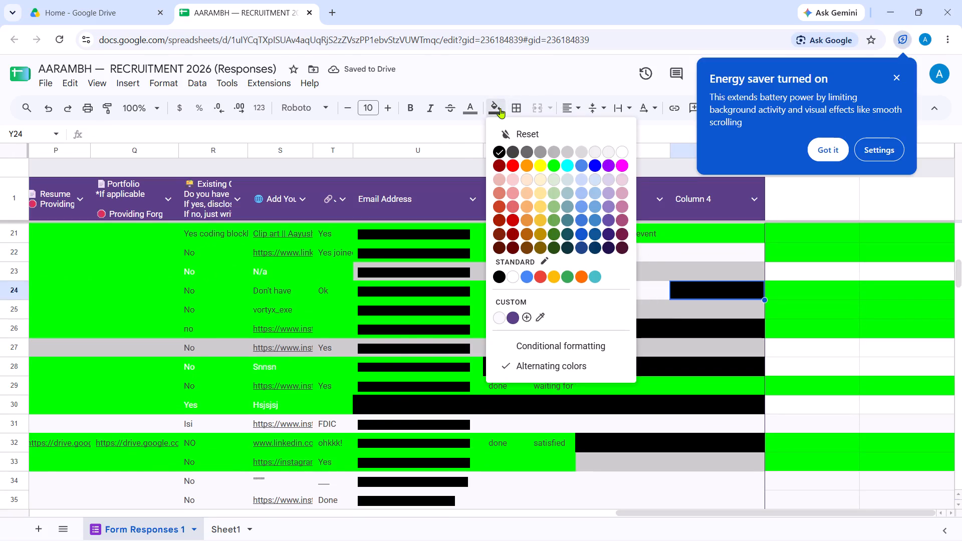
pyautogui.click(499, 316)
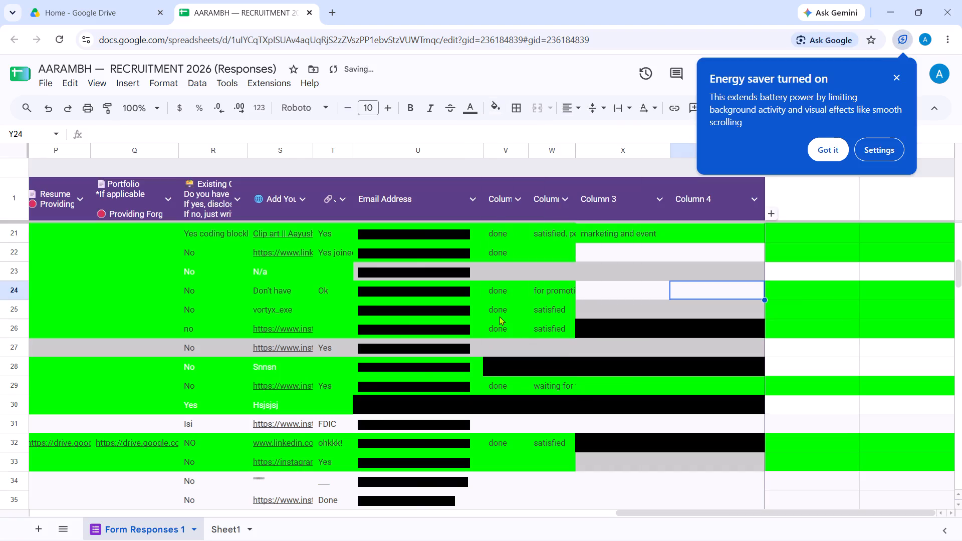
# Replace the black fill of row 26's Column 3 and Column 4 cells with the near-white custom colour.
pyautogui.click(606, 327)
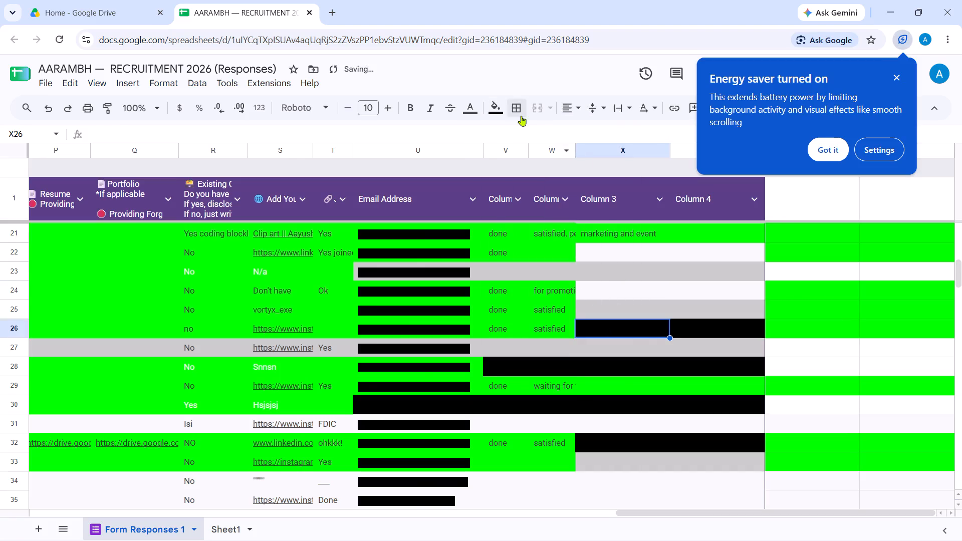
pyautogui.moveTo(497, 110); pyautogui.dragTo(506, 283)
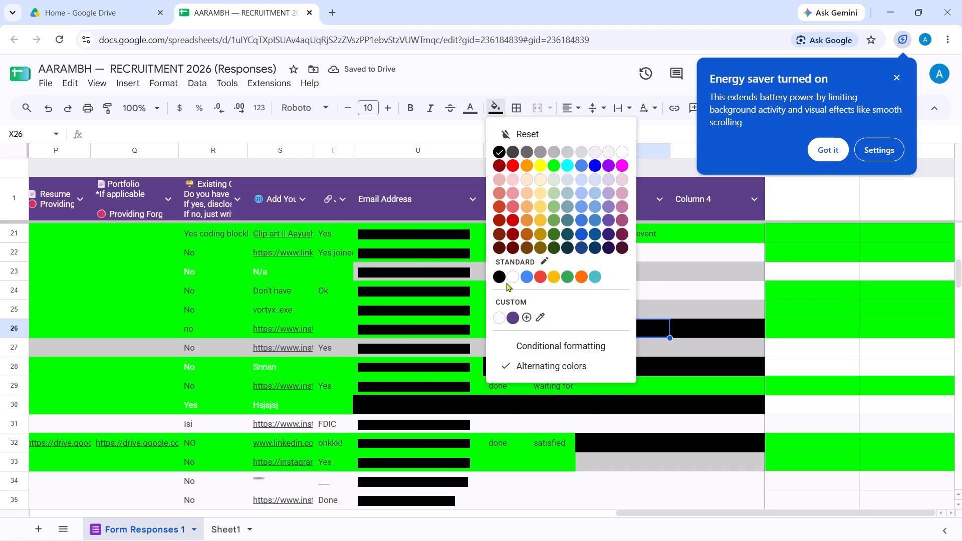
pyautogui.moveTo(506, 283); pyautogui.dragTo(501, 315)
pyautogui.click(501, 315)
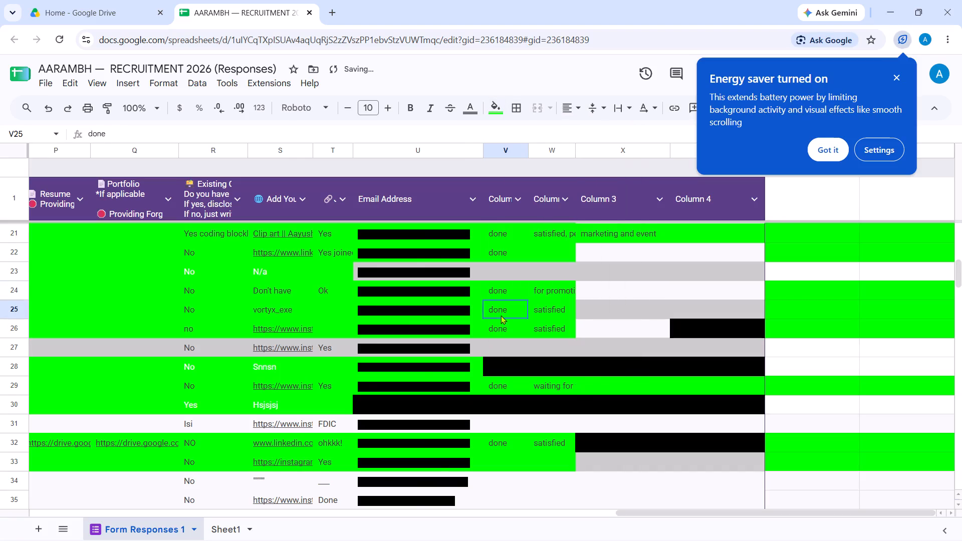
pyautogui.click(689, 330)
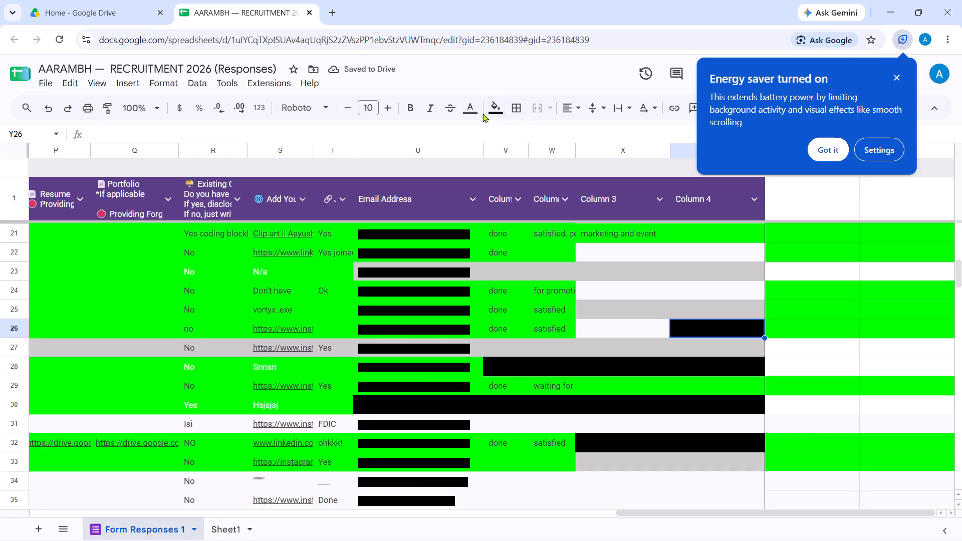
pyautogui.click(497, 110)
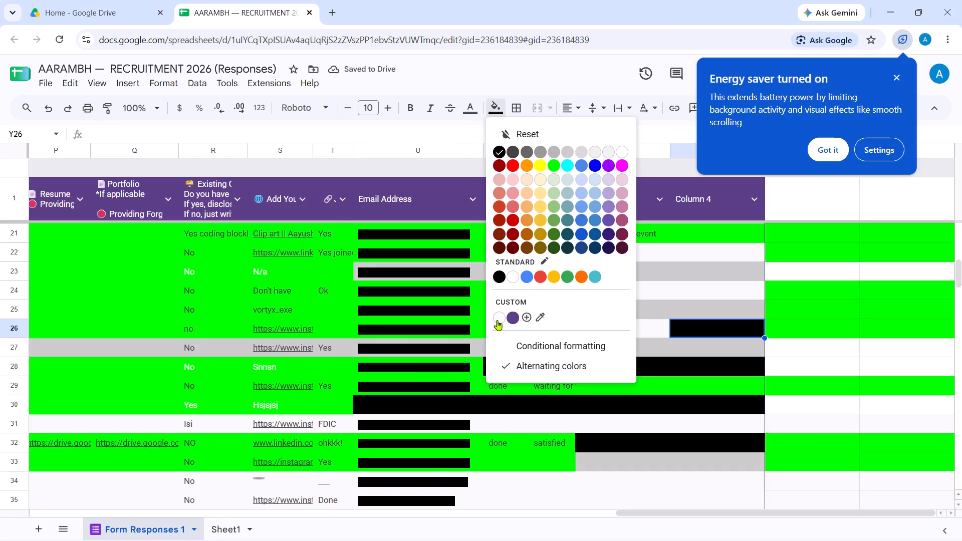
pyautogui.click(497, 321)
pyautogui.scroll(-1, 593, 333)
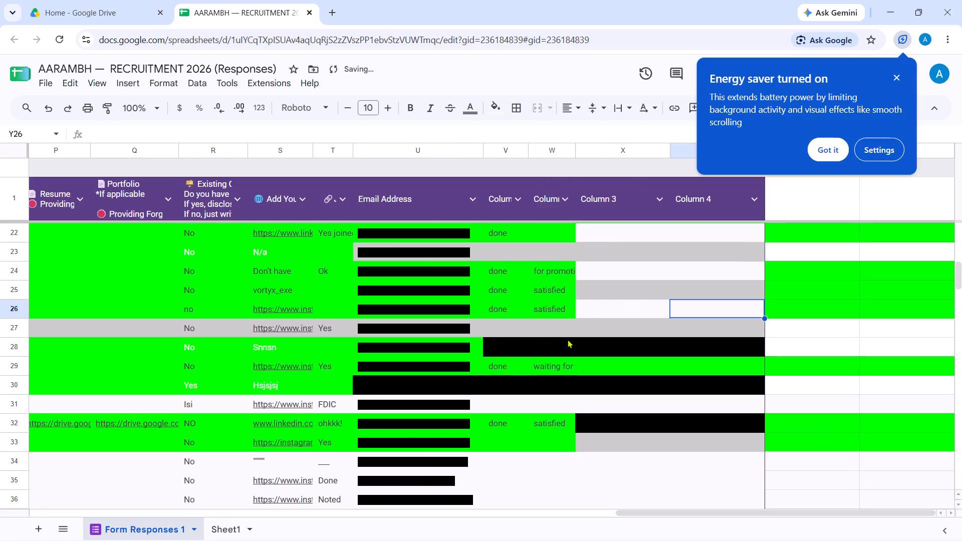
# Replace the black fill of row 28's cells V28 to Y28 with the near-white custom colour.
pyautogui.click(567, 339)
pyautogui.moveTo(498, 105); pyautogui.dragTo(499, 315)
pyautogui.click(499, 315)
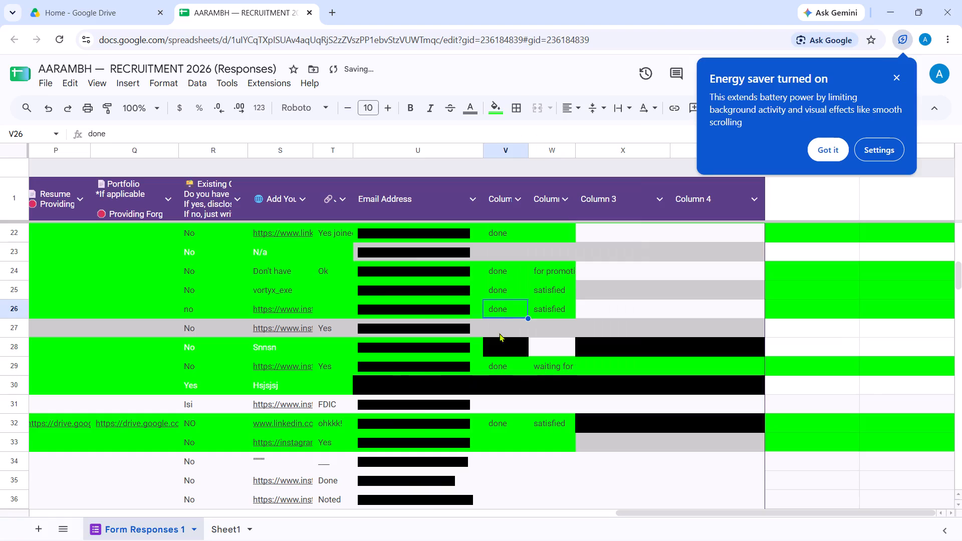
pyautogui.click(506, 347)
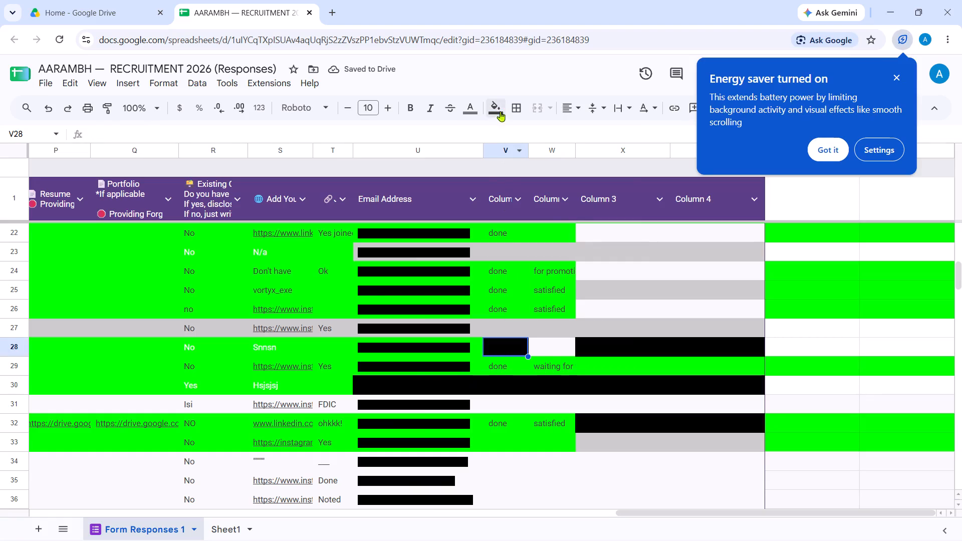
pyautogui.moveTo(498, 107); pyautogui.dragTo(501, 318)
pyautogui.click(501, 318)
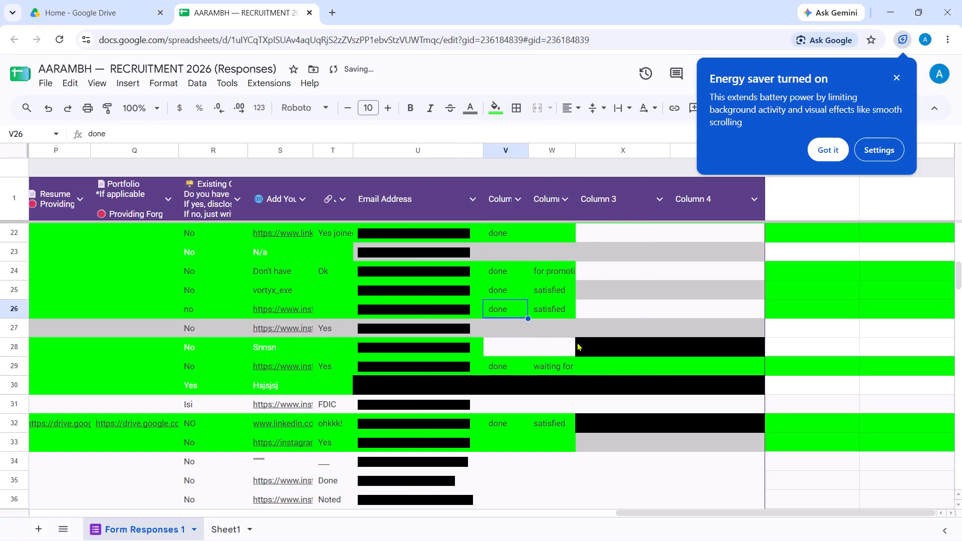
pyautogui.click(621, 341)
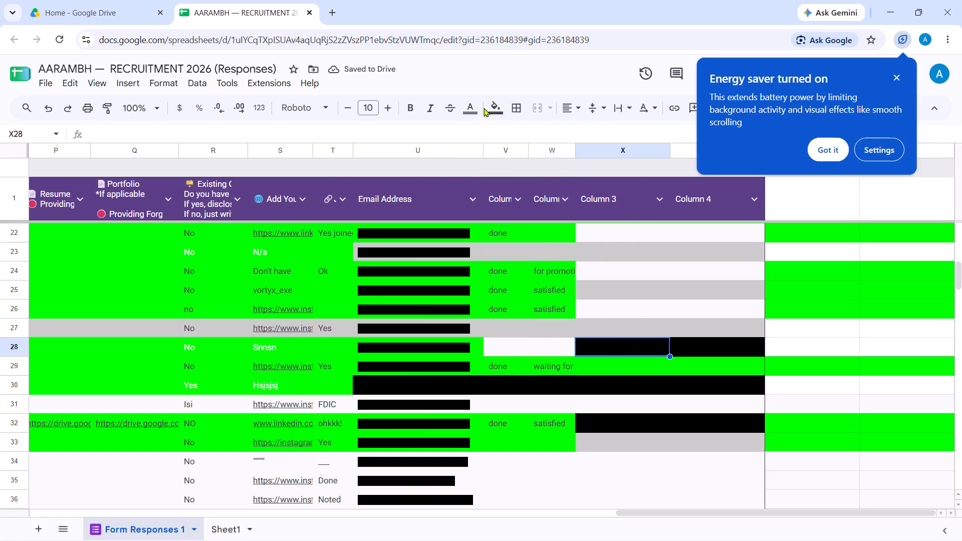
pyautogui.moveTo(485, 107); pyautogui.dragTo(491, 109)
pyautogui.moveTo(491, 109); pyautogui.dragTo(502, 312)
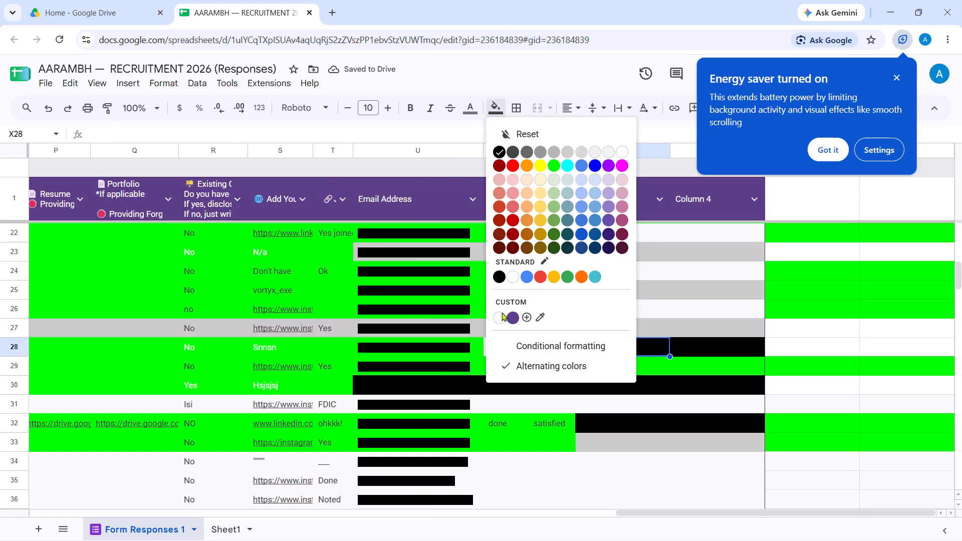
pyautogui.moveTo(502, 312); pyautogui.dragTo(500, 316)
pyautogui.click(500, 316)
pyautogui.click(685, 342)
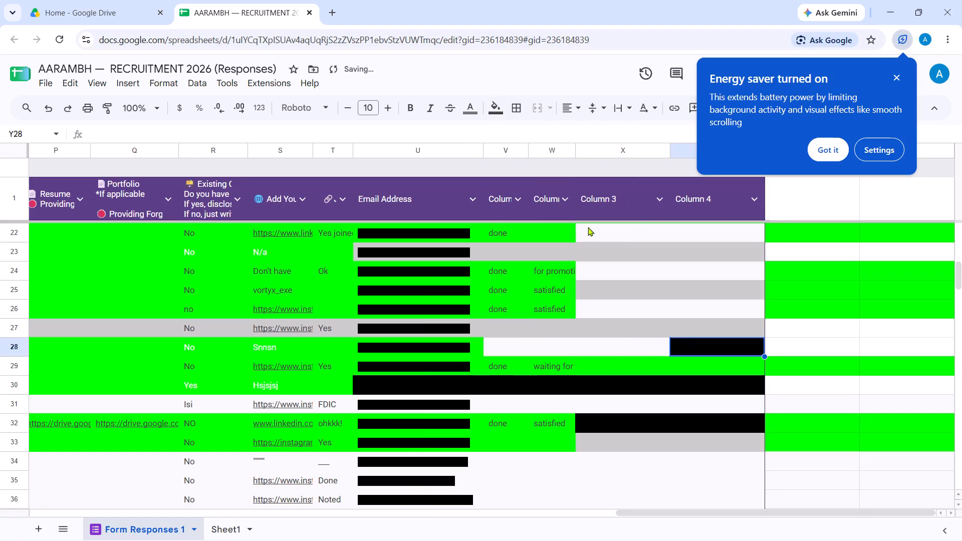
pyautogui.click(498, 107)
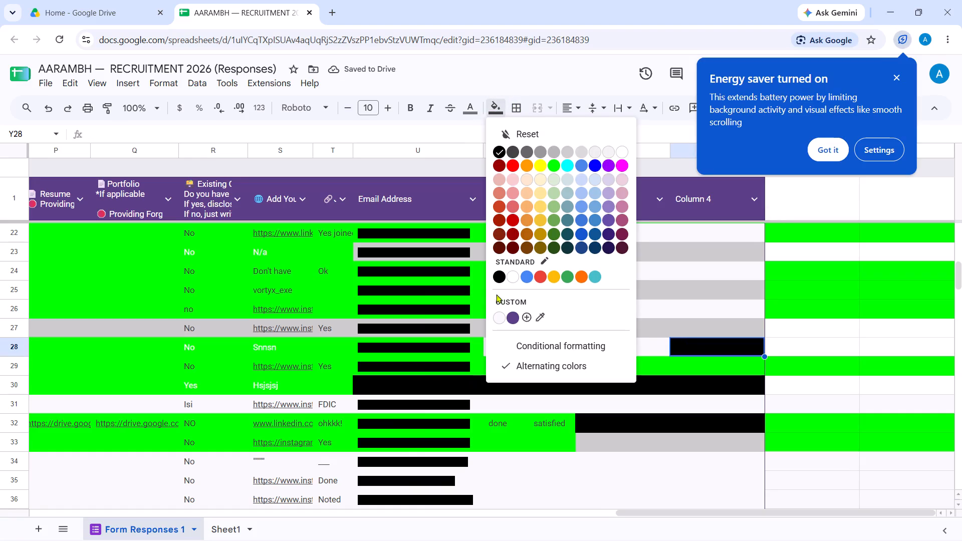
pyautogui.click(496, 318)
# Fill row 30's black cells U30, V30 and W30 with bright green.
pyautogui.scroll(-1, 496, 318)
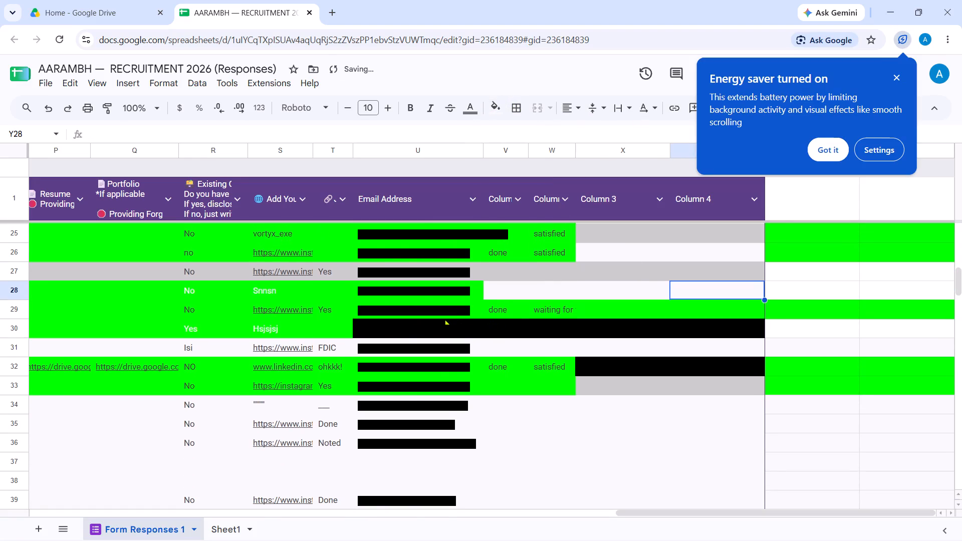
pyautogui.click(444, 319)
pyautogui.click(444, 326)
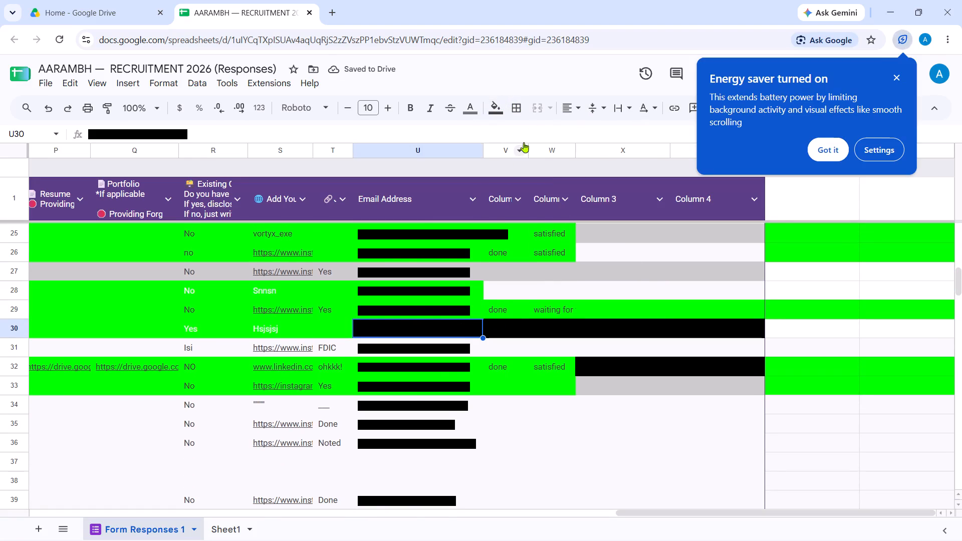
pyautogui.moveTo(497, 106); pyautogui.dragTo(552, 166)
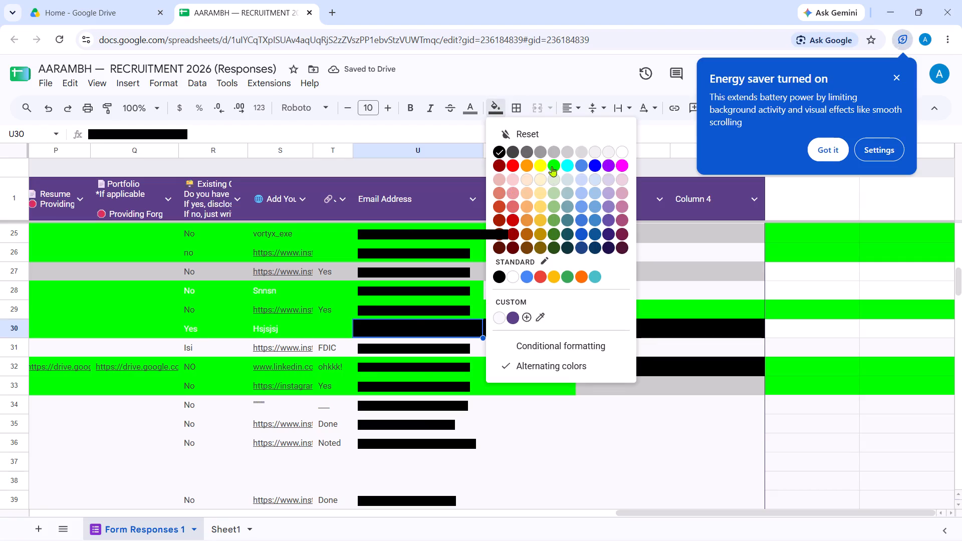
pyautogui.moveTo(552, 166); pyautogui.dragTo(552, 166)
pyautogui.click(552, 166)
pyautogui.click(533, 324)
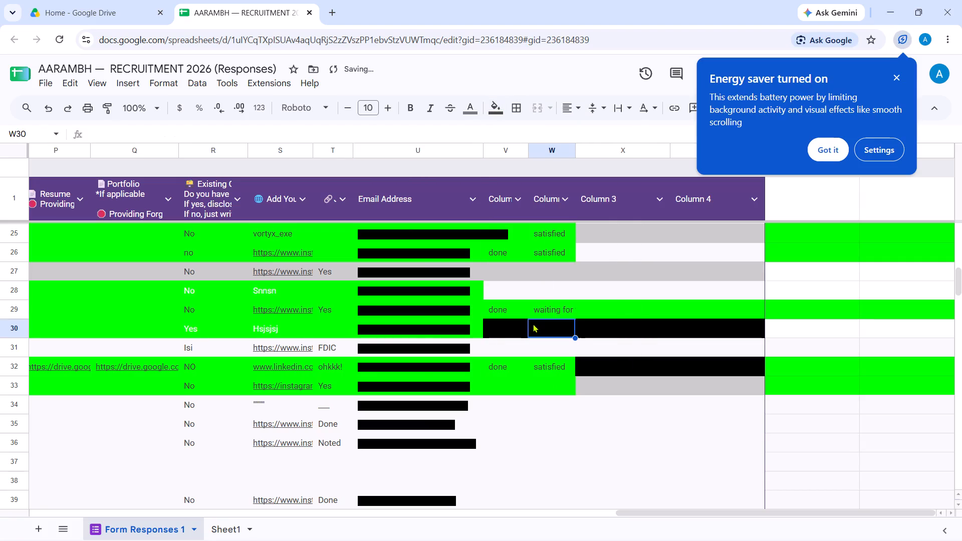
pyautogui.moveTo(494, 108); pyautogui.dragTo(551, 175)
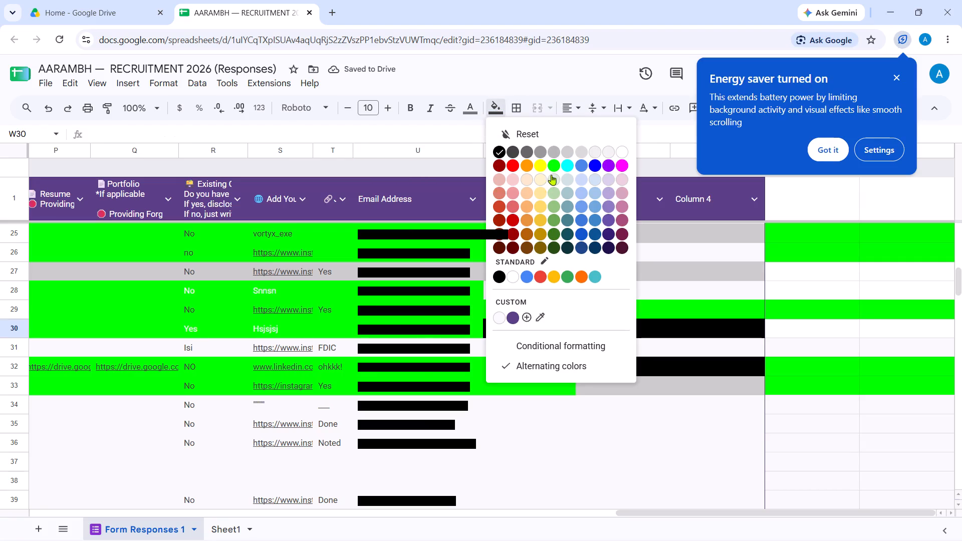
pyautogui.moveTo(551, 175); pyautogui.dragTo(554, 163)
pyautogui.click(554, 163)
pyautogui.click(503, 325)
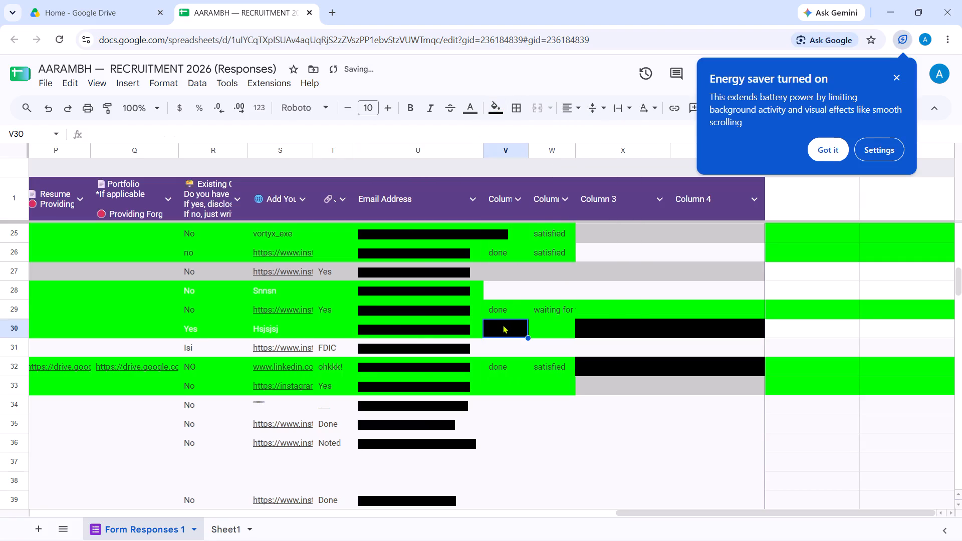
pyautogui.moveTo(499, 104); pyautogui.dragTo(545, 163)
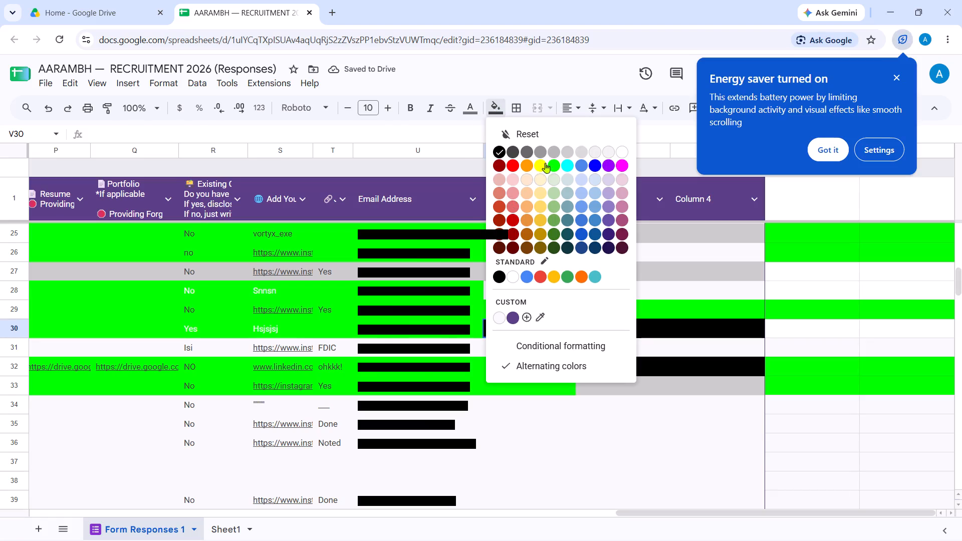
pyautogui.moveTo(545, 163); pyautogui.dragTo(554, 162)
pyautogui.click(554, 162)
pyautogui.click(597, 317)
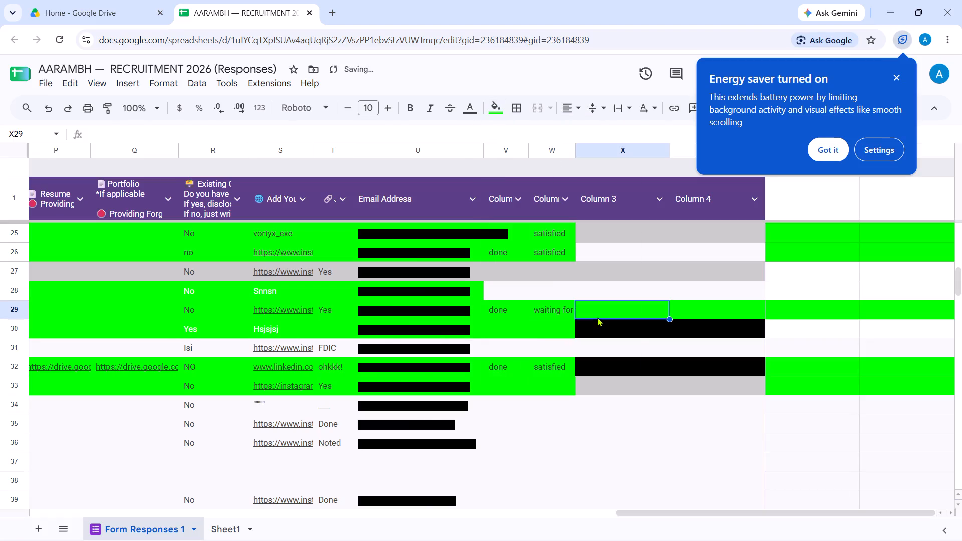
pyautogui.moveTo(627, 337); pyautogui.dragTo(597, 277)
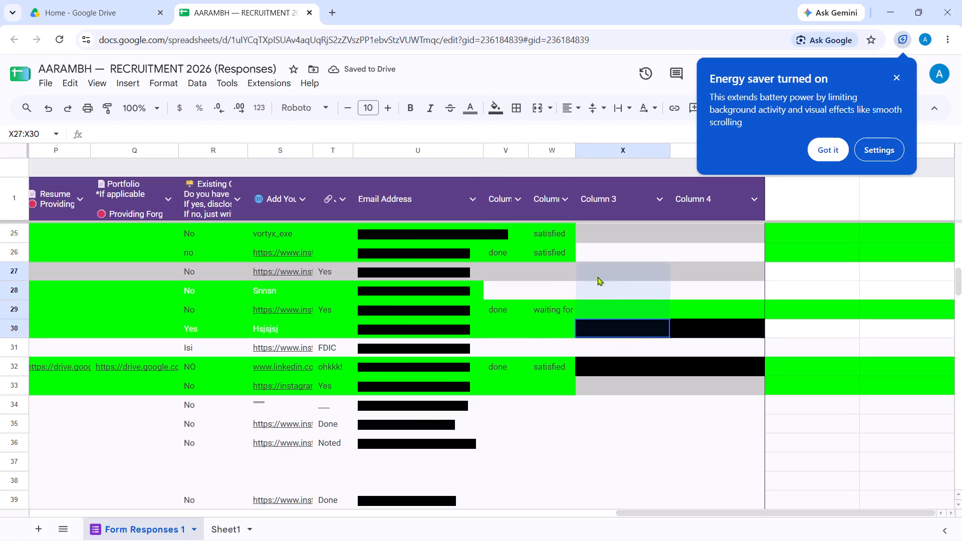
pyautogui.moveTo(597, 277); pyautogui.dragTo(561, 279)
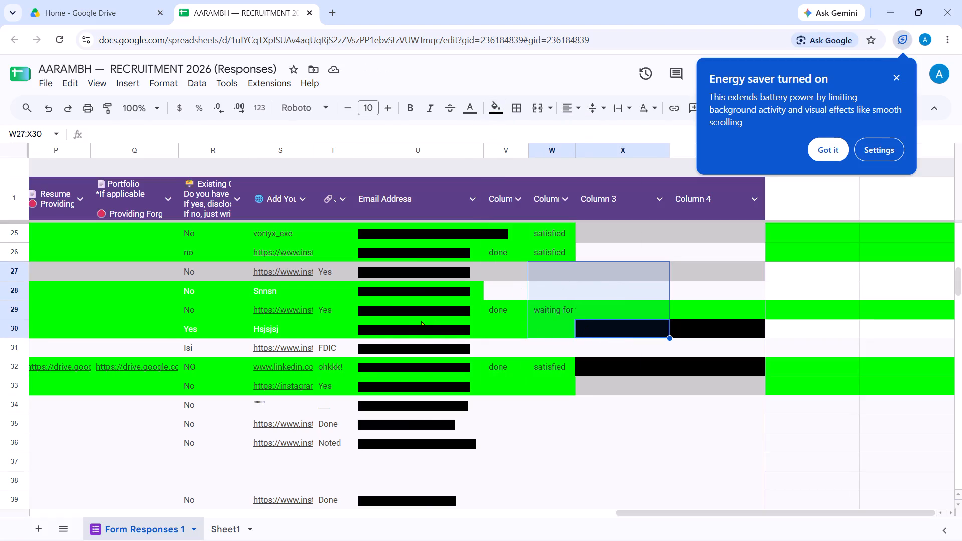
# Apply the bright green fill to the whole of row 45.
pyautogui.scroll(-4, 441, 335)
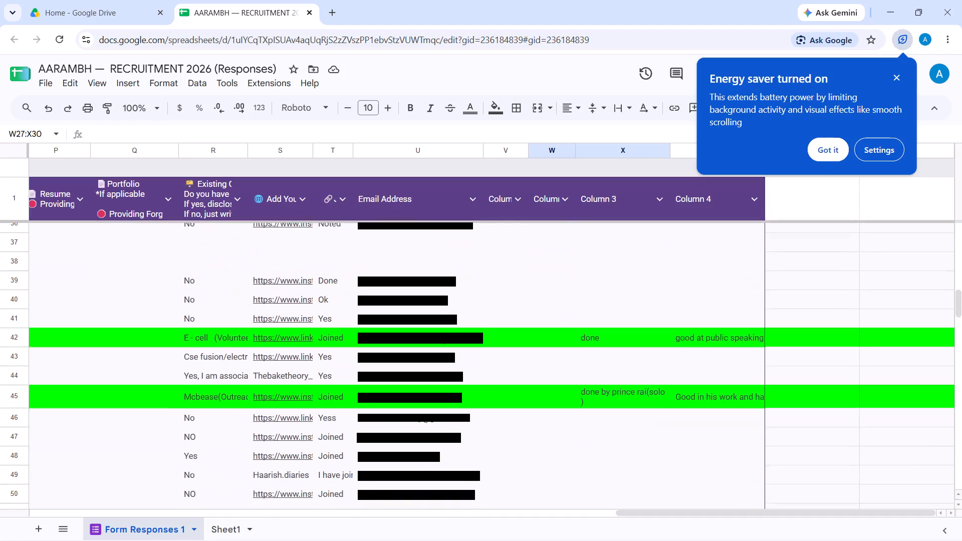
pyautogui.scroll(-5, 441, 335)
pyautogui.scroll(5, 441, 335)
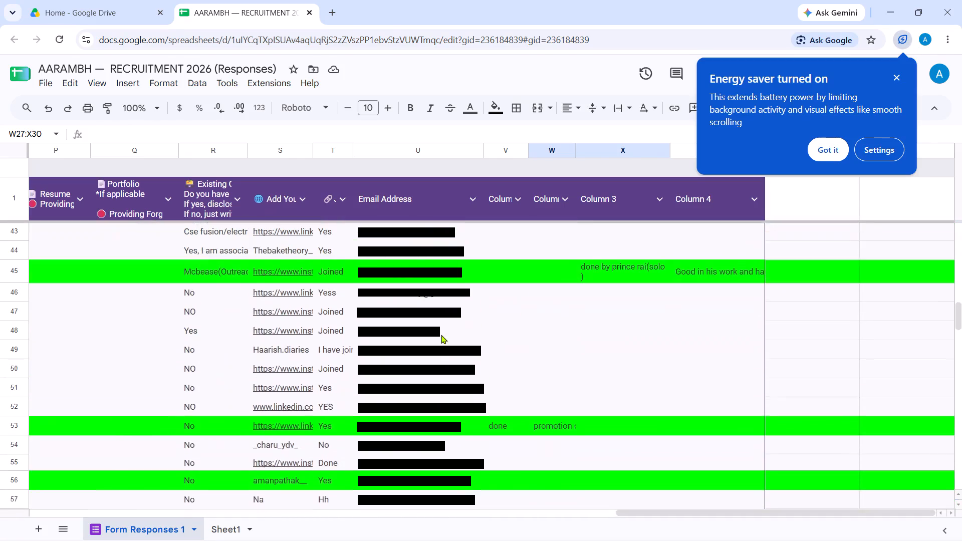
pyautogui.hscroll(13, 441, 335)
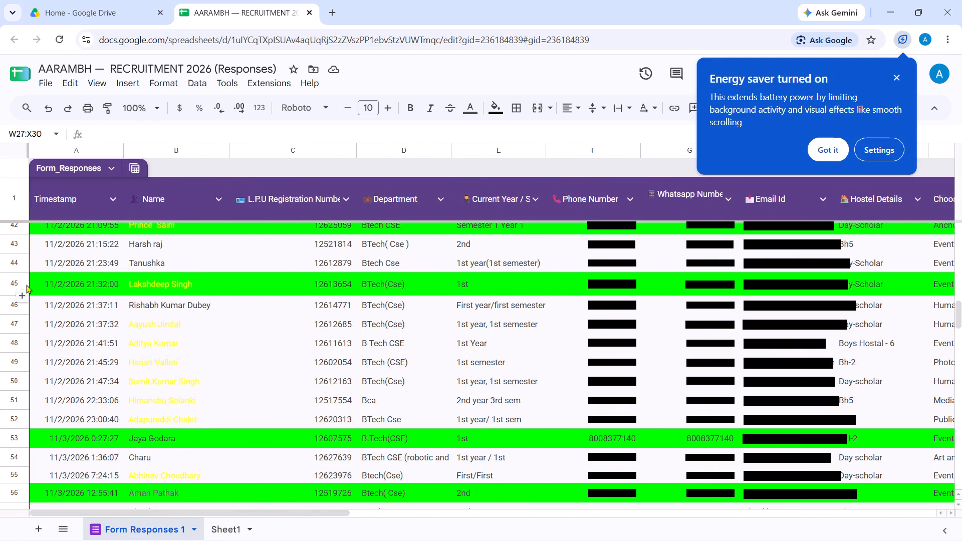
pyautogui.click(8, 280)
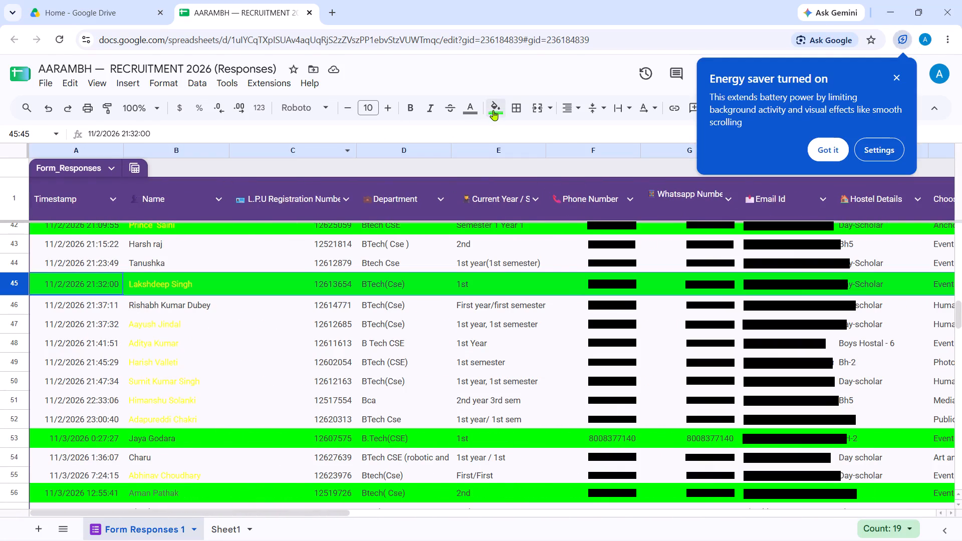
pyautogui.moveTo(493, 110); pyautogui.dragTo(551, 165)
pyautogui.click(551, 165)
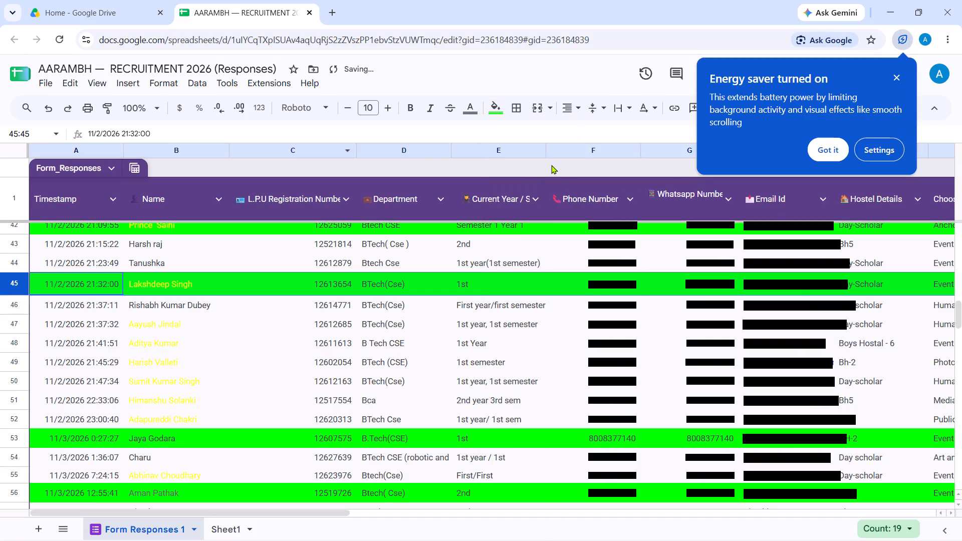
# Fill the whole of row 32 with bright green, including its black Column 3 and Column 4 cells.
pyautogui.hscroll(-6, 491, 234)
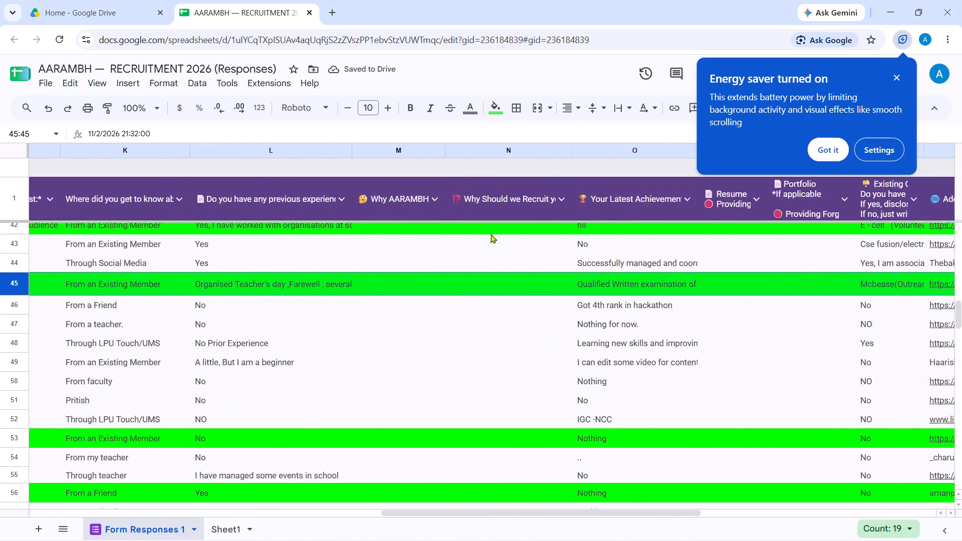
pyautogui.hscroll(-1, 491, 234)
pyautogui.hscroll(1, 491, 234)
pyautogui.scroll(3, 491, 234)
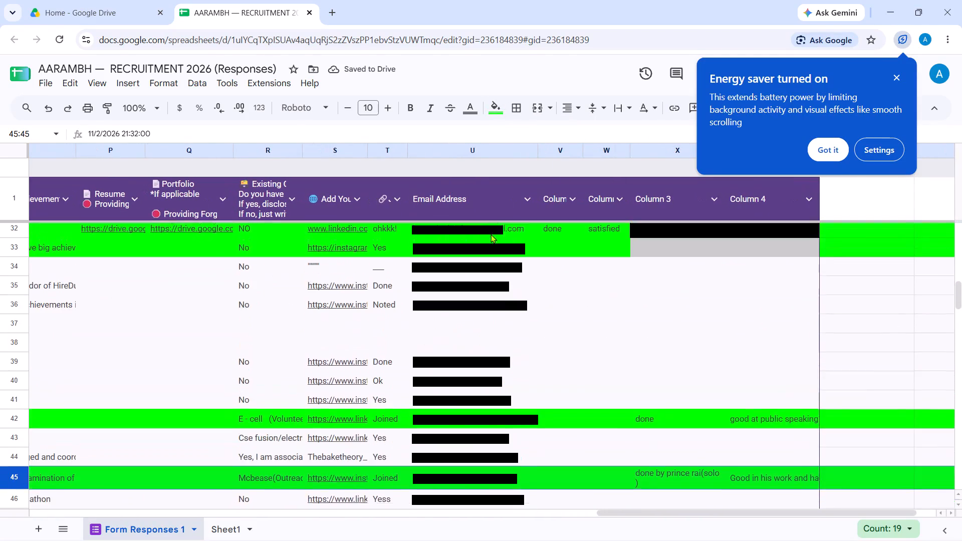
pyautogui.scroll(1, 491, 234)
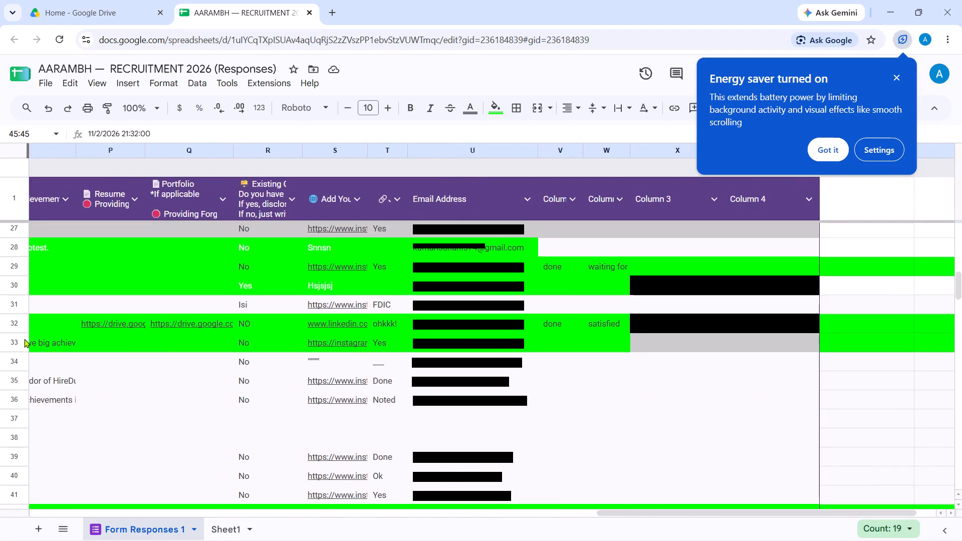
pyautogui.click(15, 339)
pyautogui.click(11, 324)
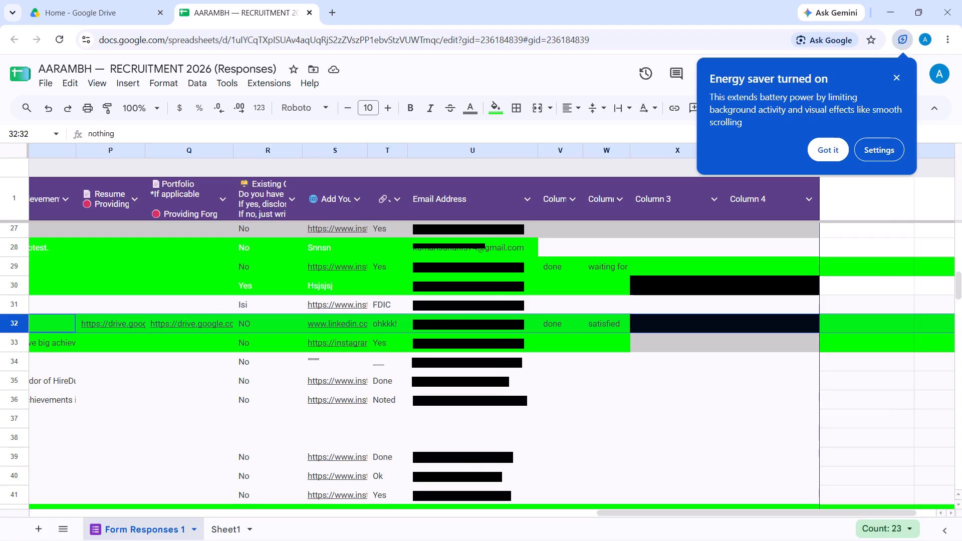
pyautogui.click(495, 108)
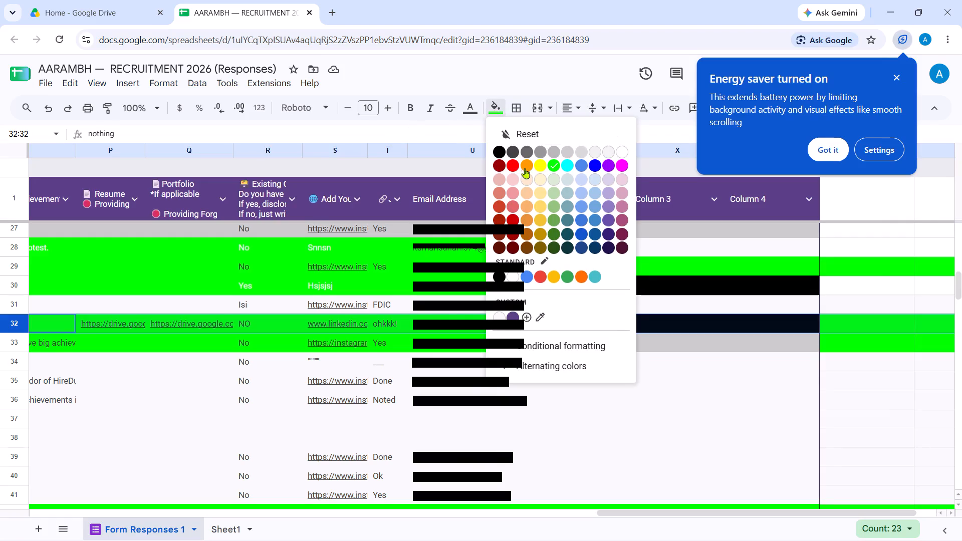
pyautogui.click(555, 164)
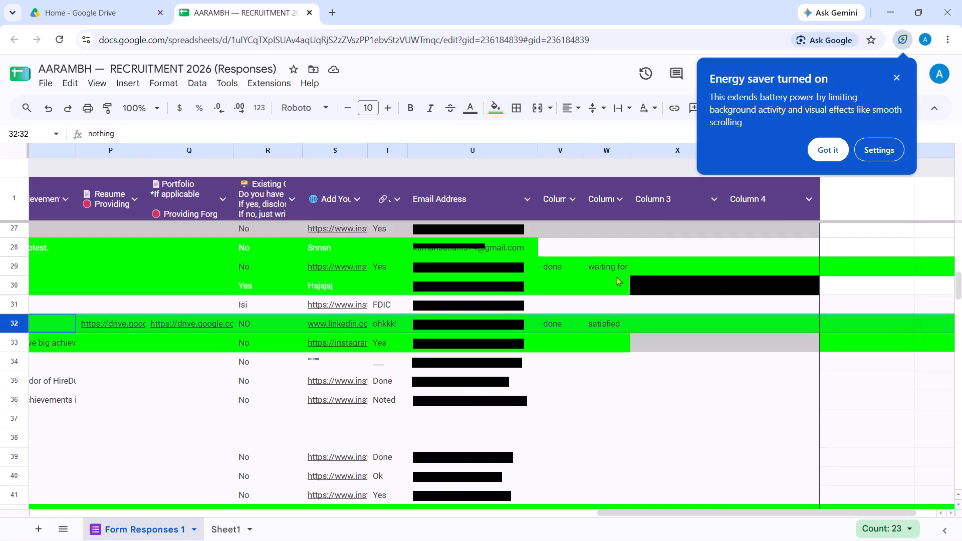
# Fill the whole of rows 28 to 30 with bright green.
pyautogui.click(672, 293)
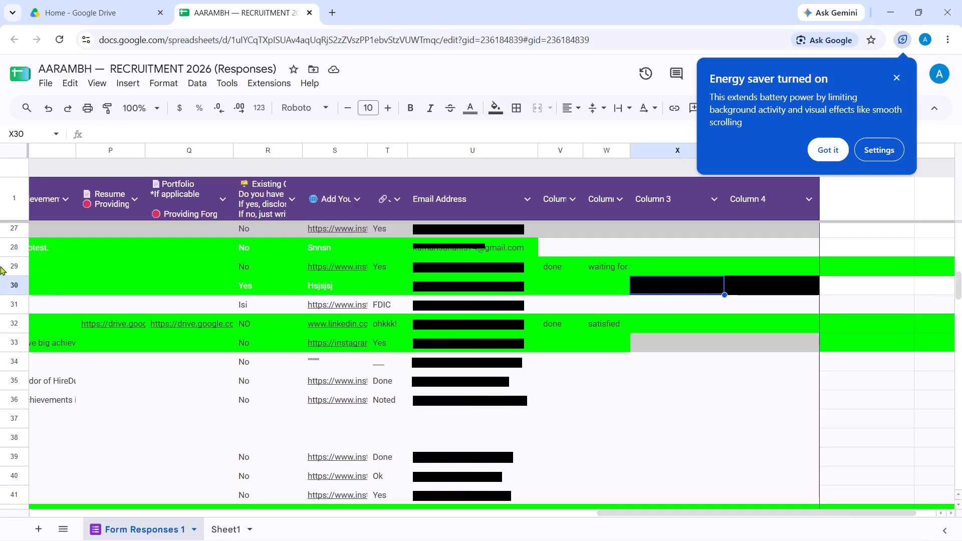
pyautogui.moveTo(4, 247); pyautogui.dragTo(10, 291)
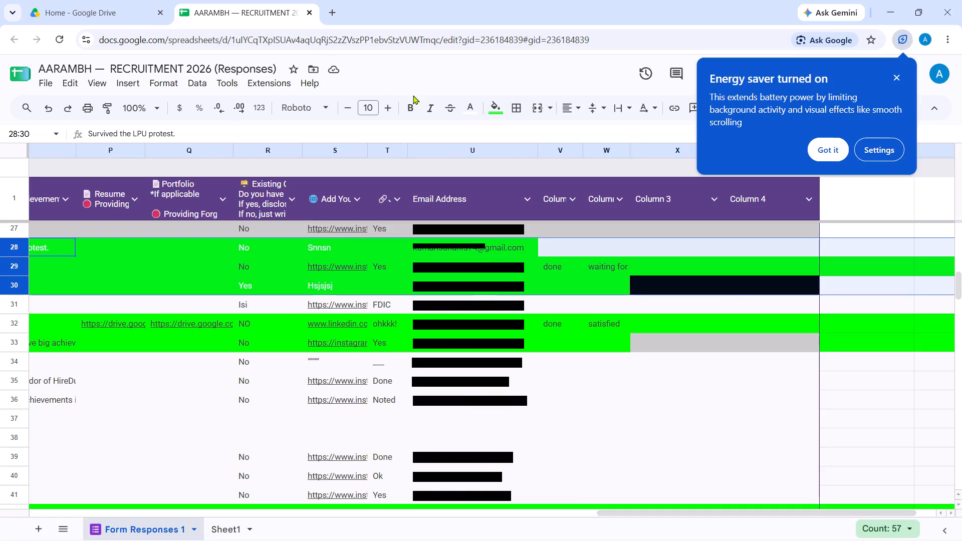
pyautogui.click(493, 104)
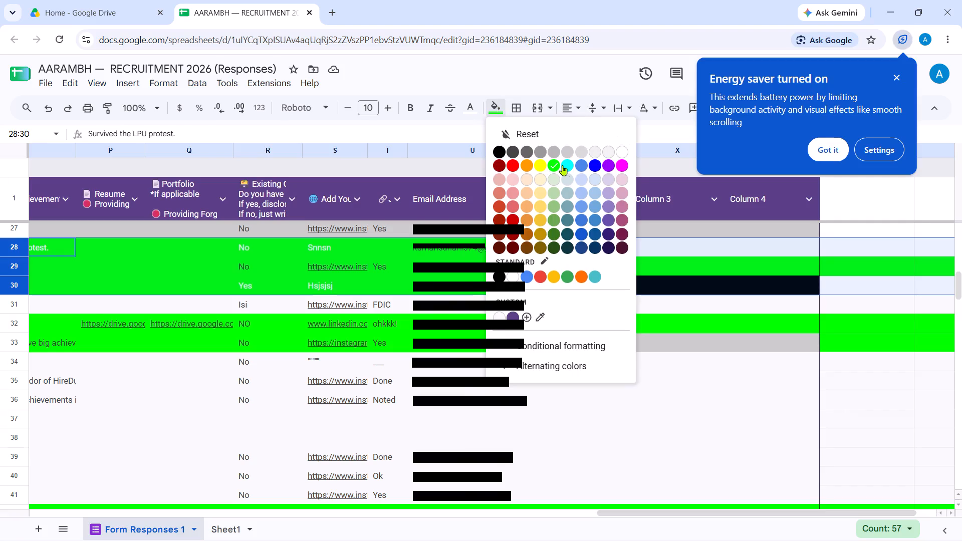
pyautogui.click(553, 164)
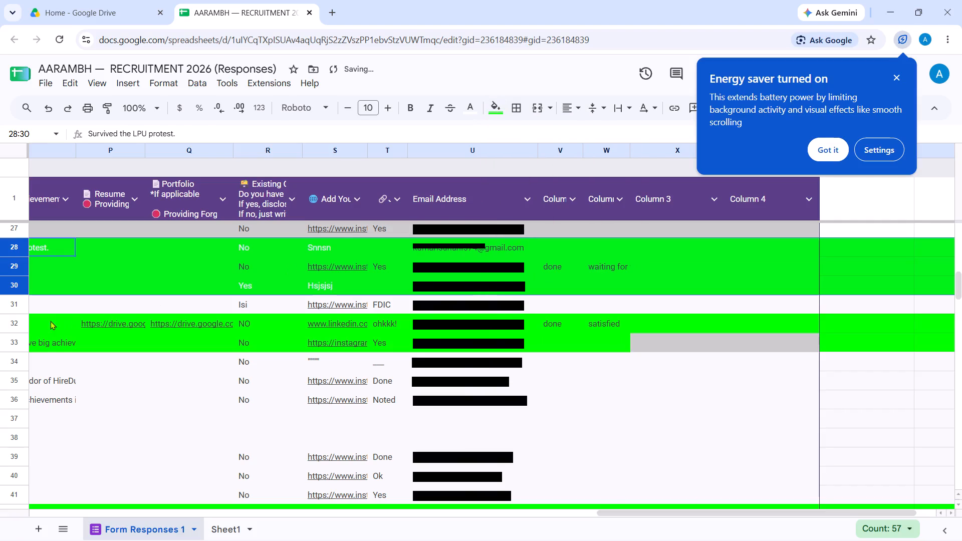
# Fill the whole of rows 32 and 33 with bright green.
pyautogui.moveTo(12, 323); pyautogui.dragTo(12, 344)
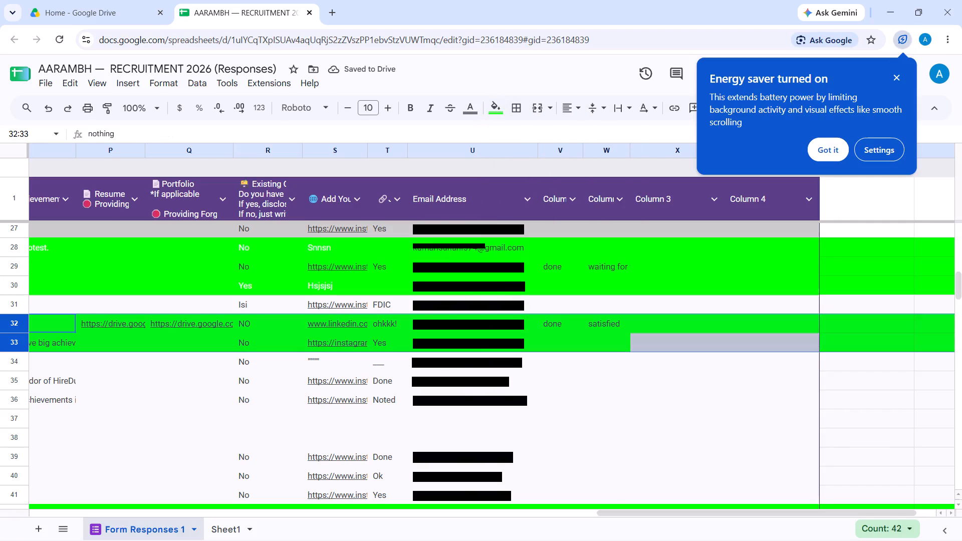
pyautogui.click(492, 104)
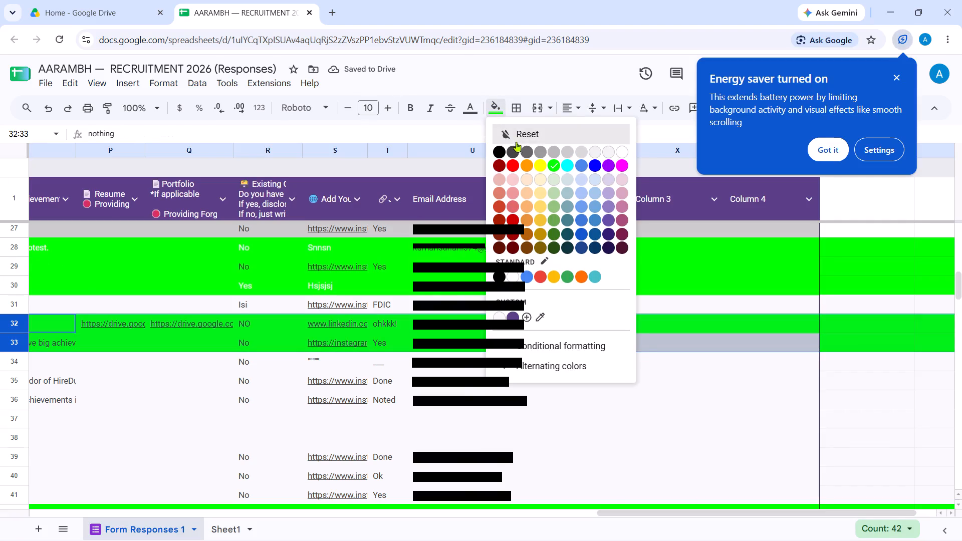
pyautogui.click(554, 165)
pyautogui.scroll(1, 501, 355)
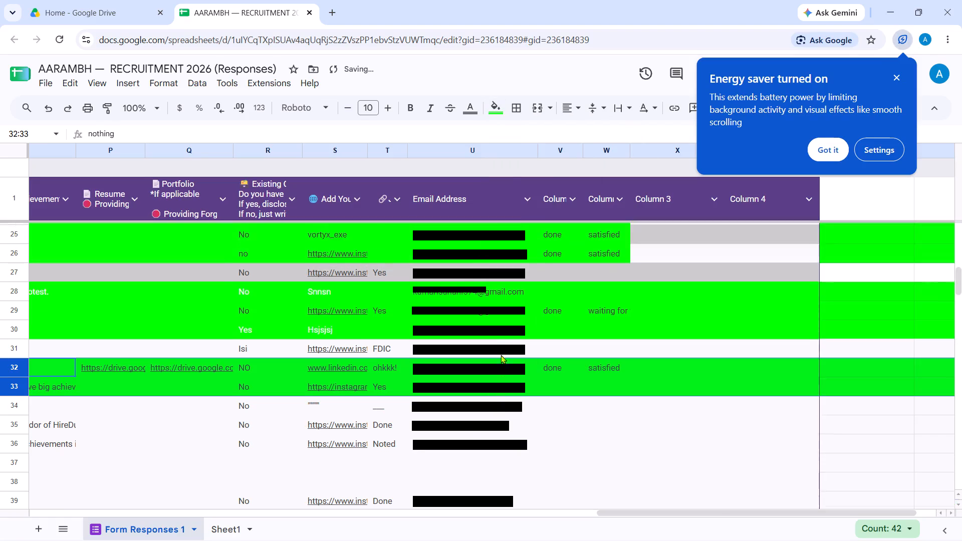
# Fill the whole of rows 20 to 26 with bright green, covering their white and grey cells.
pyautogui.scroll(1, 501, 355)
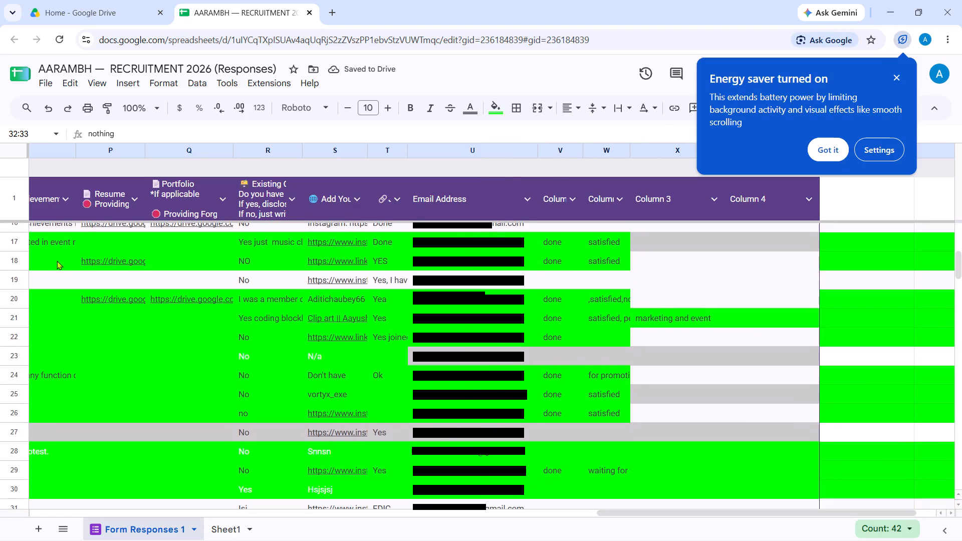
pyautogui.moveTo(6, 298); pyautogui.dragTo(0, 391)
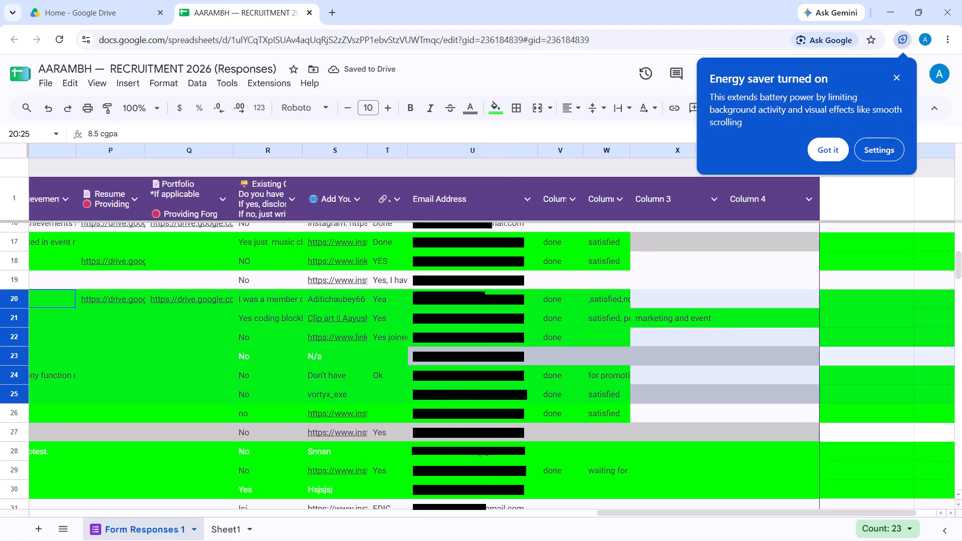
pyautogui.moveTo(0, 391); pyautogui.dragTo(0, 409)
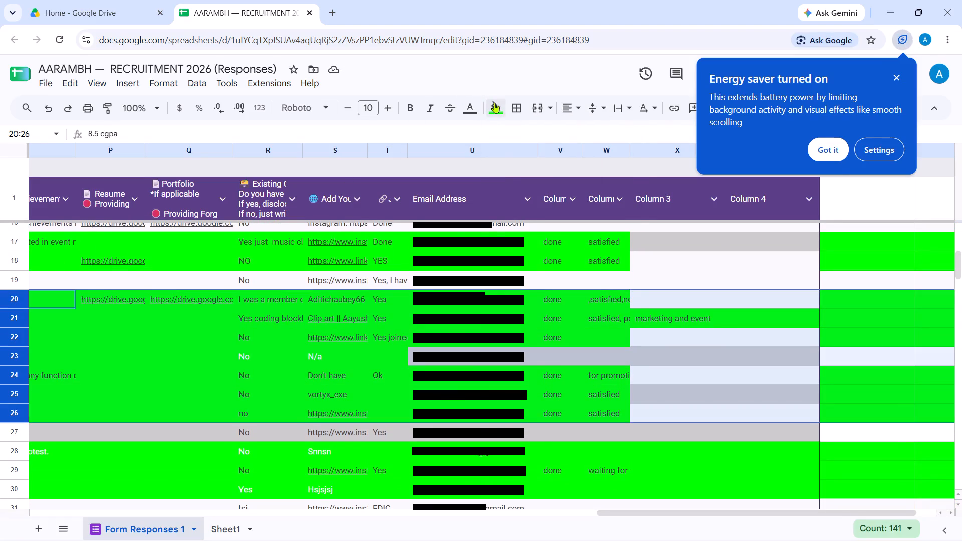
pyautogui.moveTo(494, 103); pyautogui.dragTo(556, 161)
pyautogui.click(556, 161)
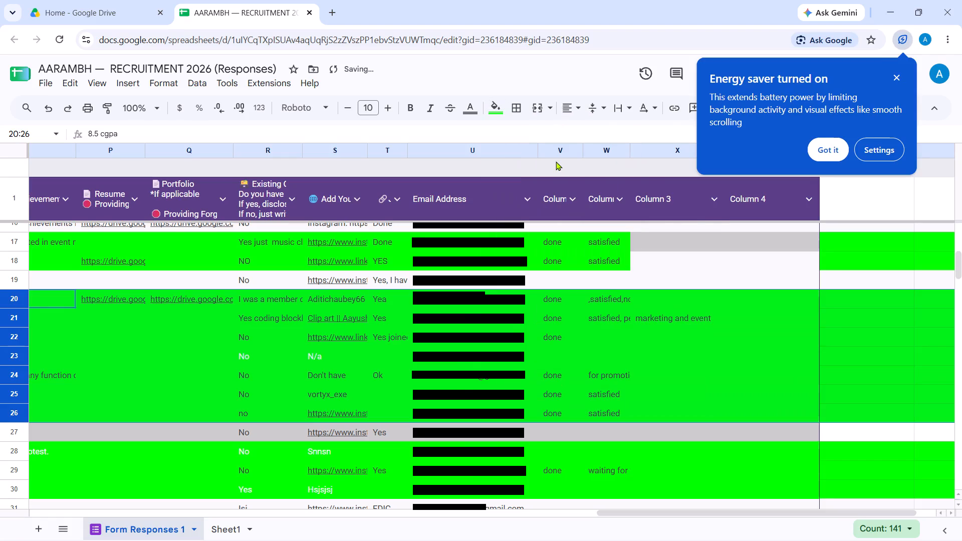
# Fill the whole of rows 17 and 18 with bright green, including their Column 3 and Column 4 cells.
pyautogui.scroll(1, 425, 300)
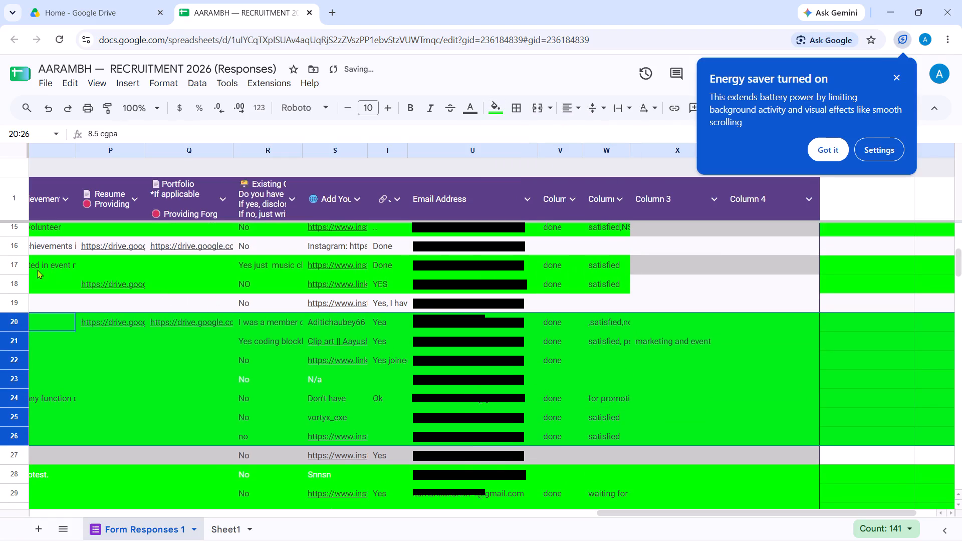
pyautogui.moveTo(12, 261); pyautogui.dragTo(11, 284)
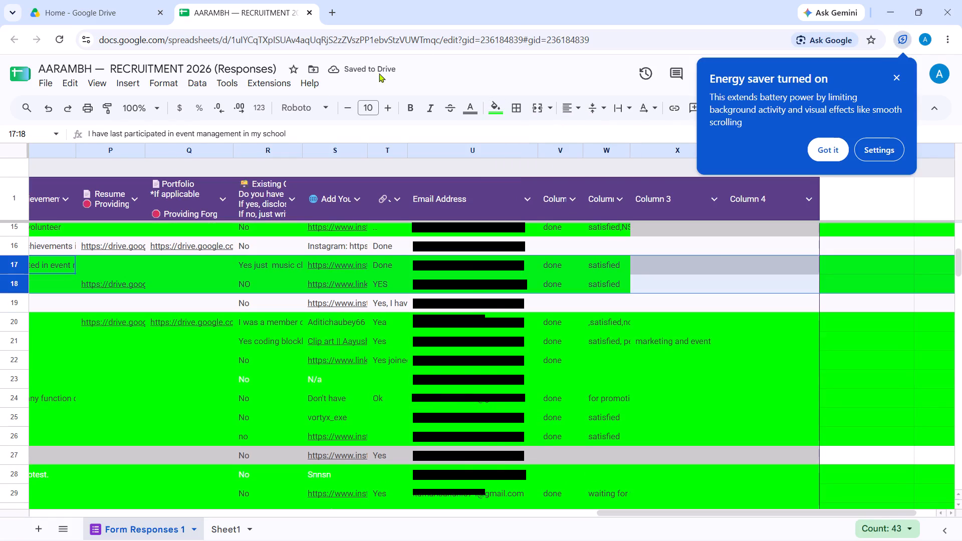
pyautogui.click(495, 108)
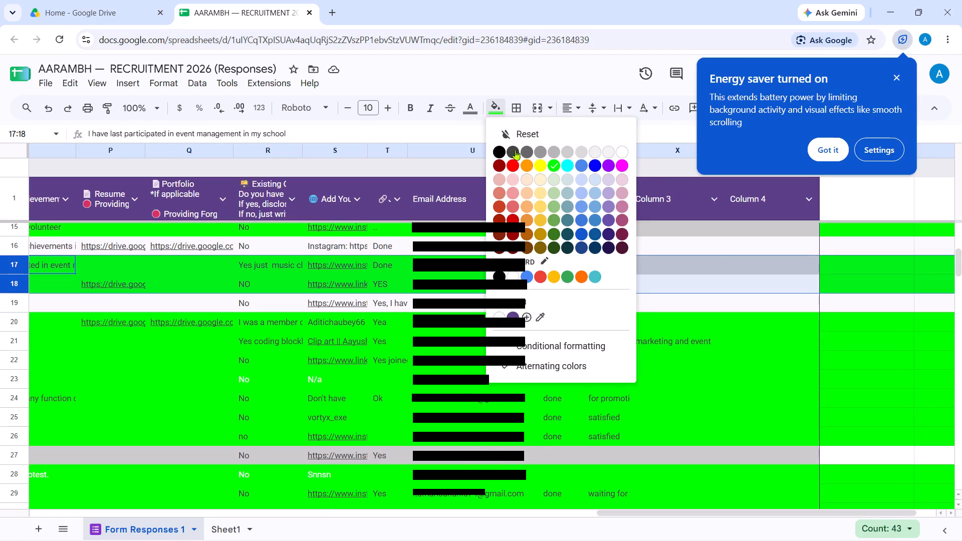
pyautogui.click(554, 164)
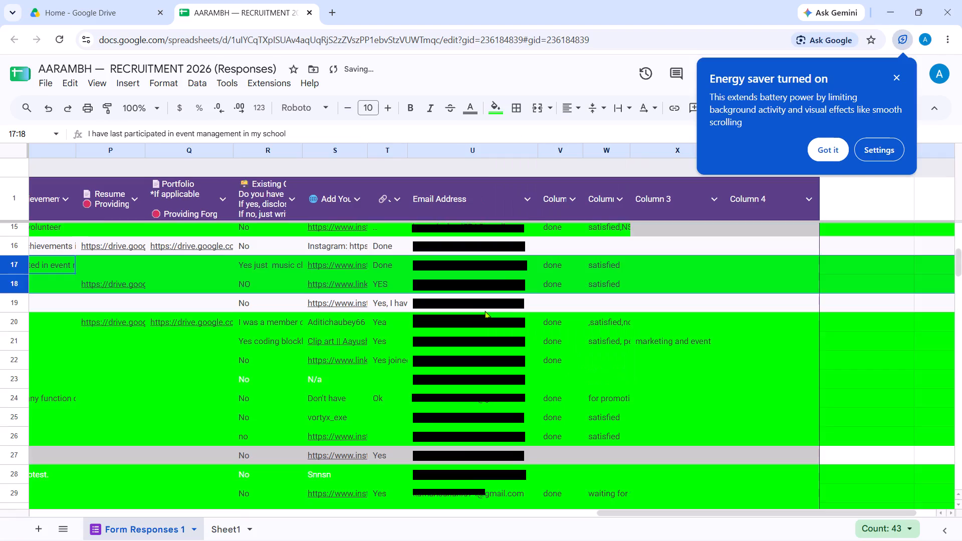
# Fill the whole of rows 13 to 15 with bright green, including their Column 3 and Column 4 cells.
pyautogui.scroll(2, 485, 311)
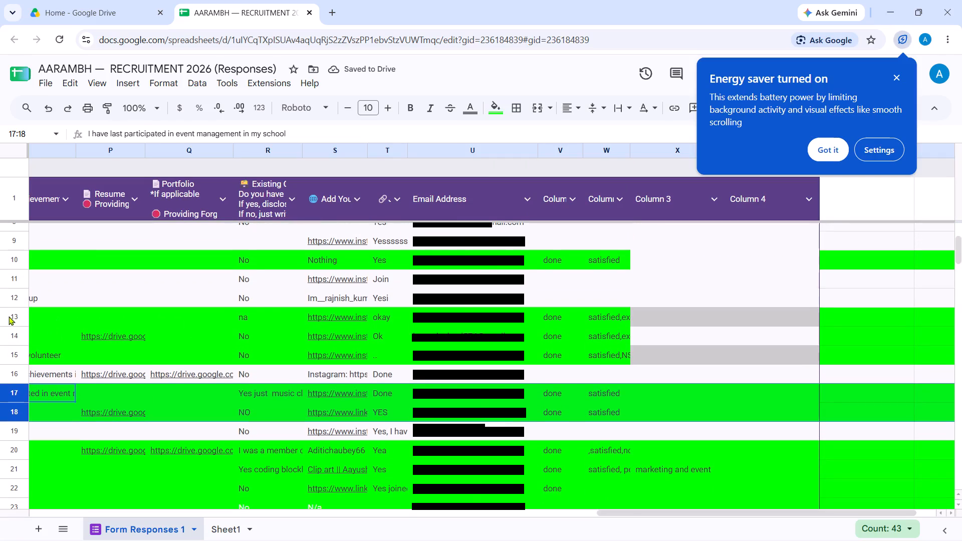
pyautogui.moveTo(9, 316); pyautogui.dragTo(12, 357)
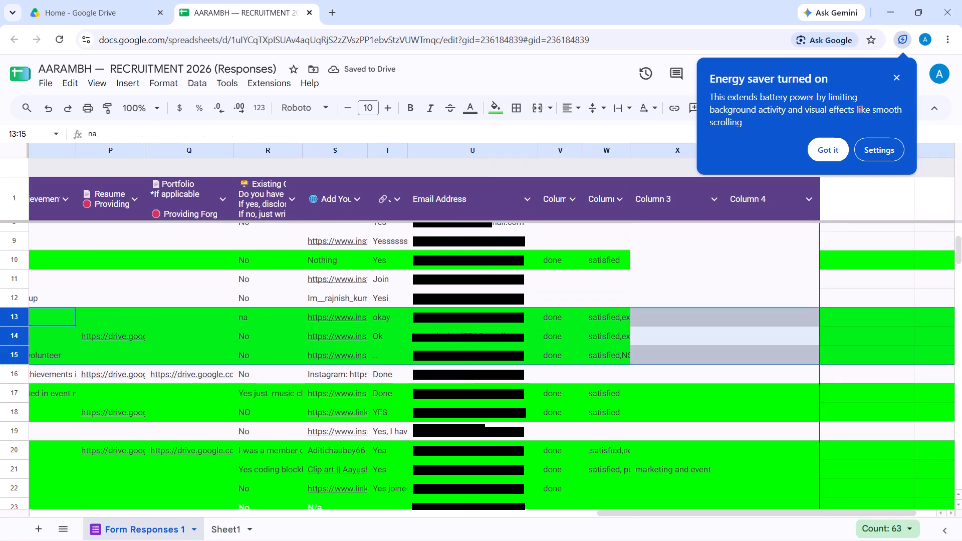
pyautogui.moveTo(500, 108); pyautogui.dragTo(527, 158)
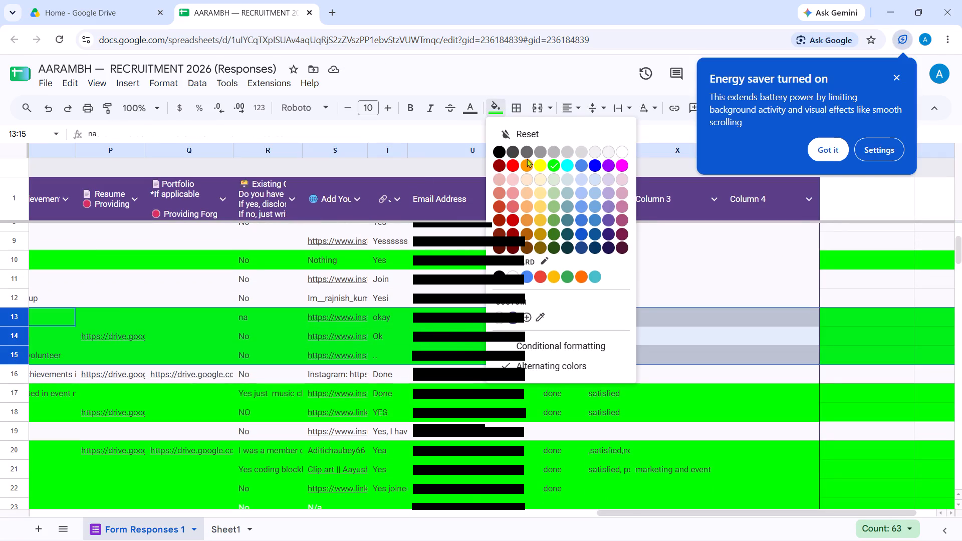
pyautogui.moveTo(527, 158); pyautogui.dragTo(552, 166)
pyautogui.click(552, 166)
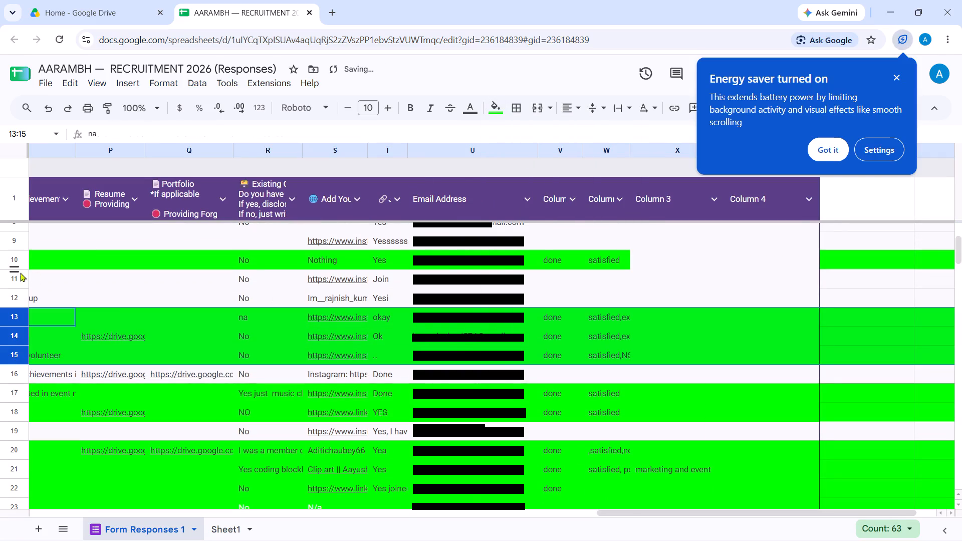
# Fill the whole of row 10 with bright green, including its Column 3 and Column 4 cells.
pyautogui.click(9, 259)
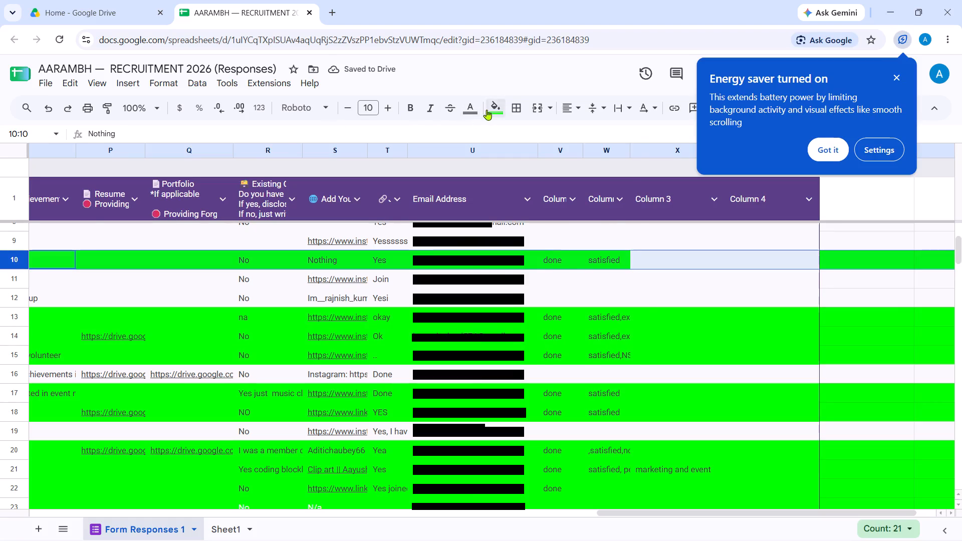
pyautogui.click(487, 109)
pyautogui.click(554, 164)
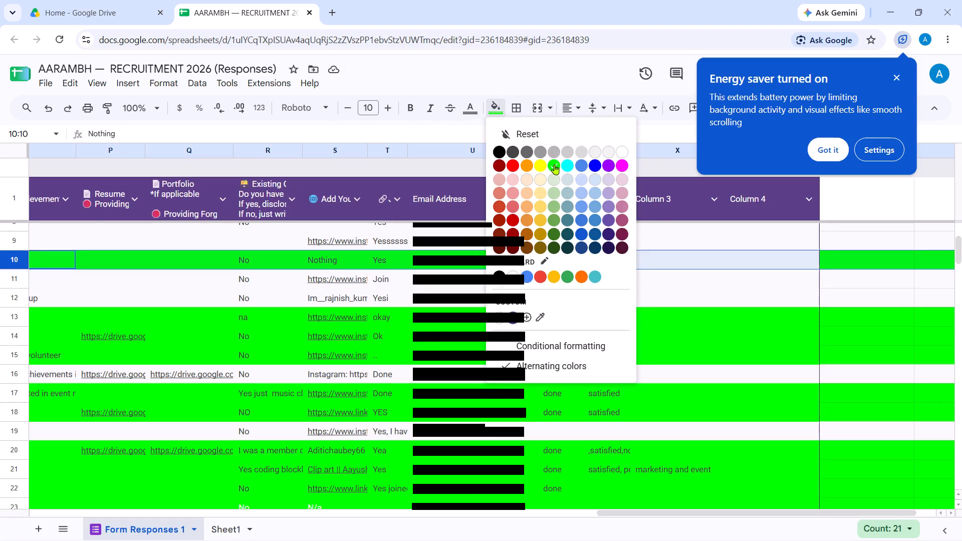
# Fill the whole of row 7 with bright green, including its grey Column 3 and Column 4 cells.
pyautogui.scroll(2, 462, 265)
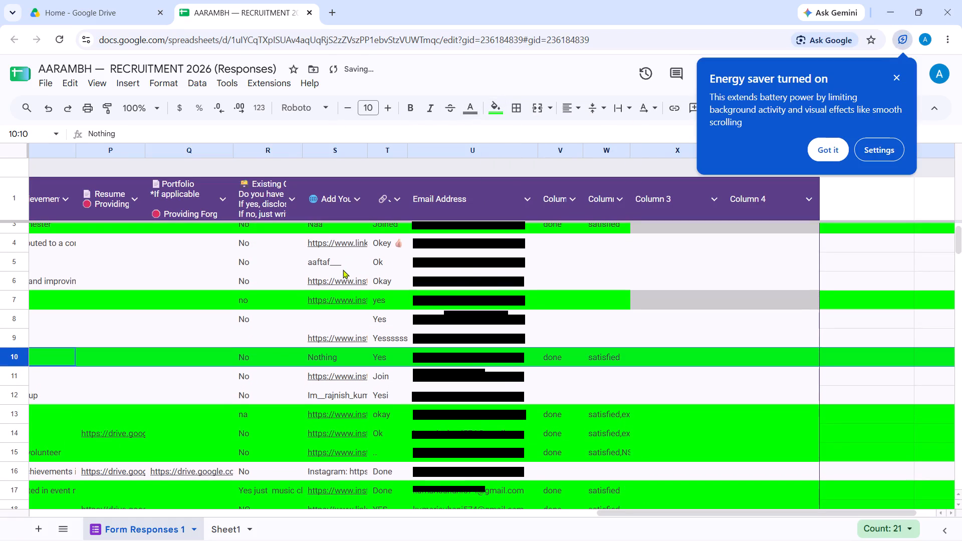
pyautogui.click(2, 299)
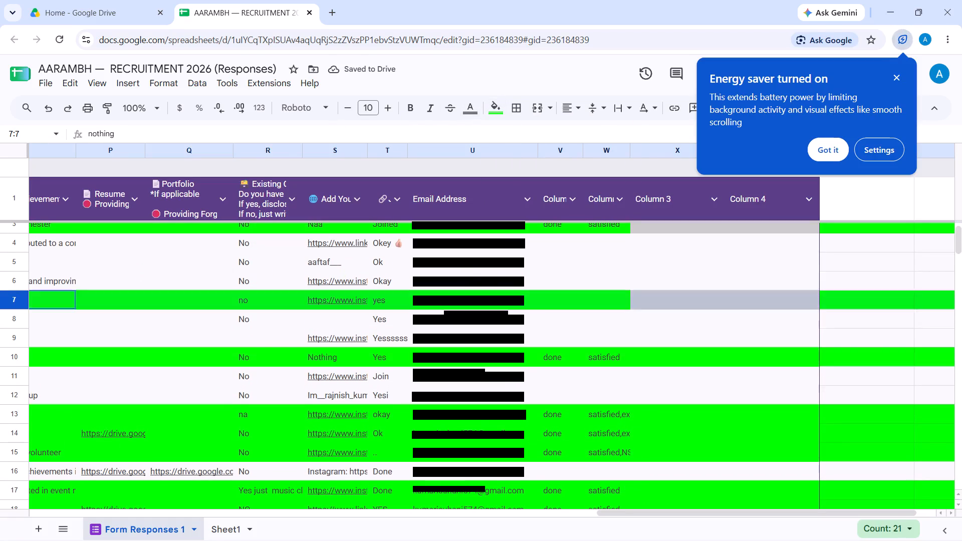
pyautogui.click(494, 115)
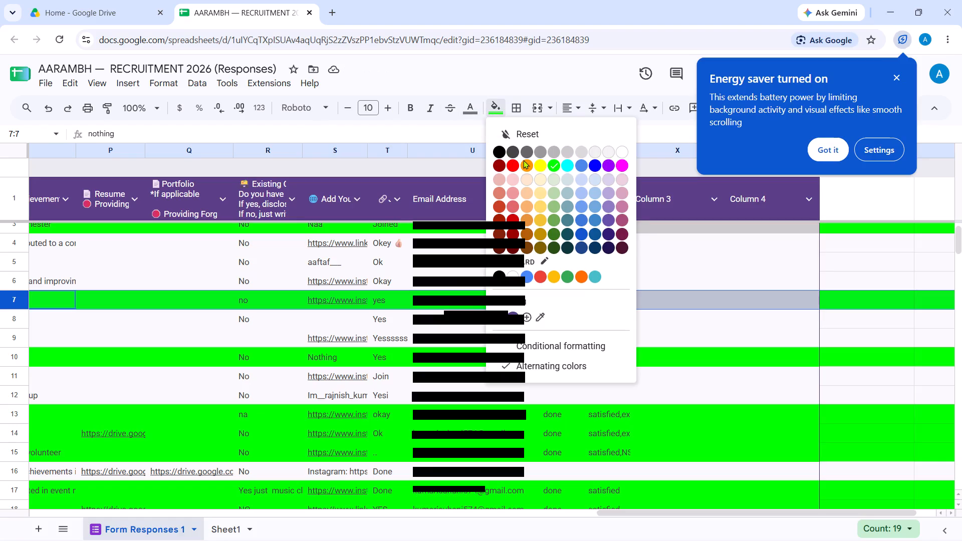
pyautogui.click(556, 164)
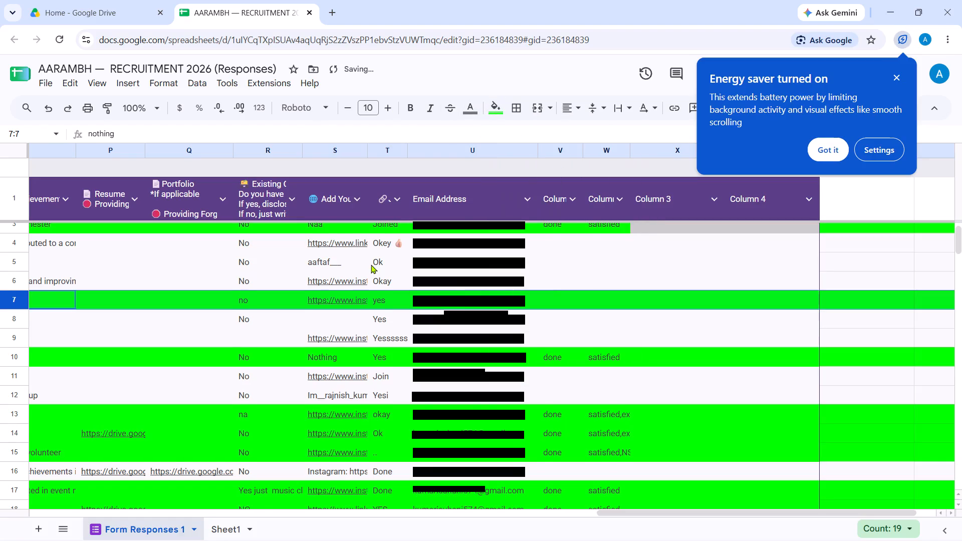
# Fill the whole of rows 2 and 3 with bright green, including their Column 3 and Column 4 cells.
pyautogui.scroll(1, 371, 264)
pyautogui.scroll(3, 48, 242)
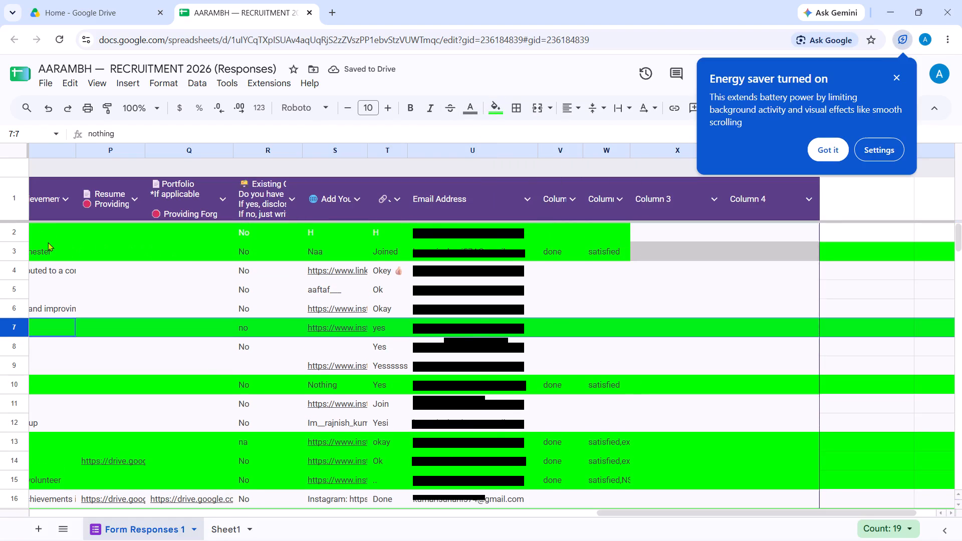
pyautogui.scroll(1, 48, 242)
pyautogui.moveTo(7, 229); pyautogui.dragTo(9, 244)
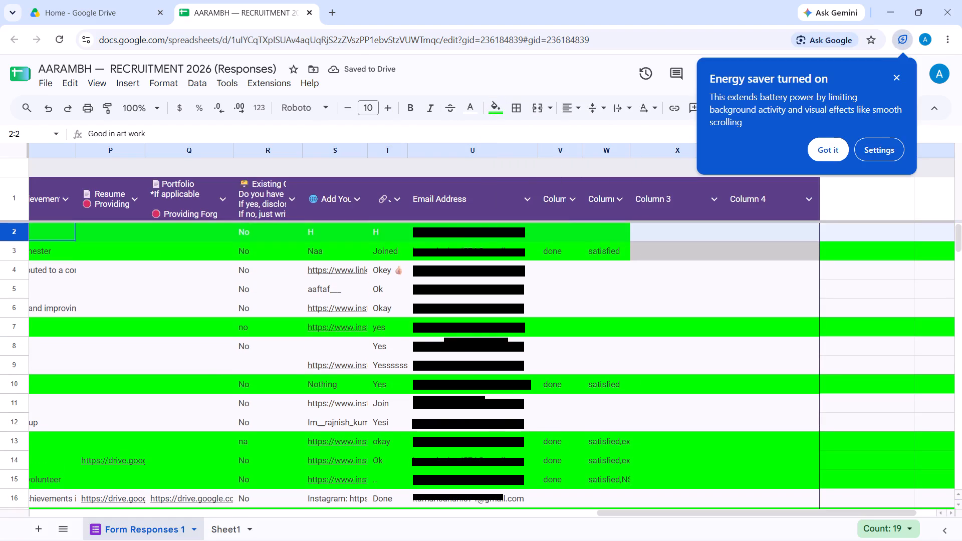
pyautogui.moveTo(9, 244); pyautogui.dragTo(10, 255)
pyautogui.moveTo(491, 106); pyautogui.dragTo(558, 166)
pyautogui.click(558, 166)
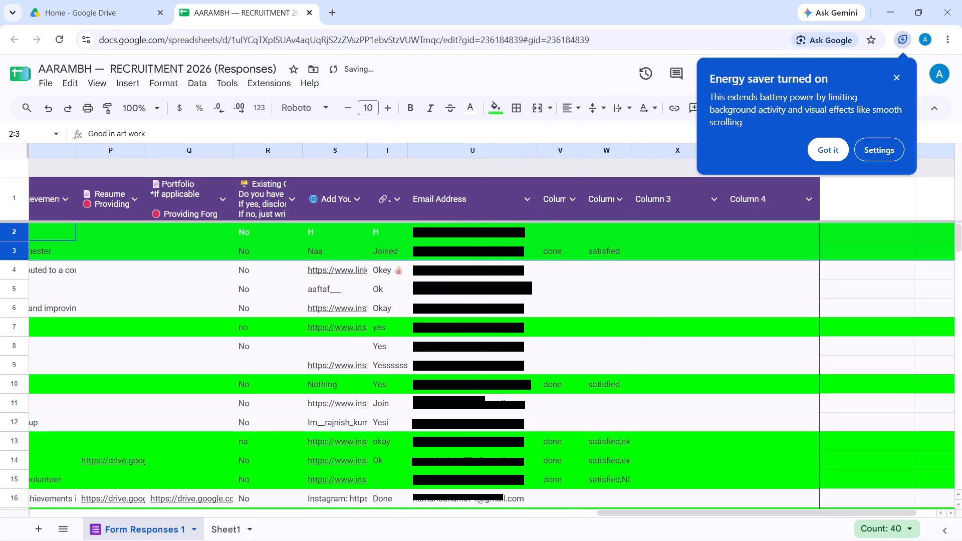
# Check the fills down the response rows, especially in the end columns, for marked rows not fully green.
pyautogui.scroll(-5, 523, 283)
pyautogui.hscroll(-2, 523, 283)
pyautogui.scroll(-2, 523, 283)
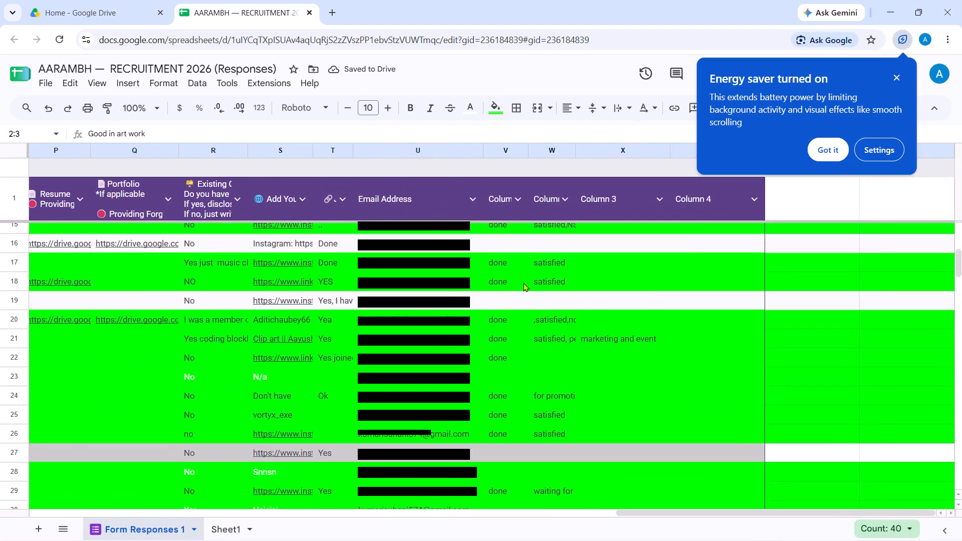
pyautogui.scroll(-1, 523, 283)
pyautogui.hscroll(-2, 523, 283)
pyautogui.scroll(-7, 523, 283)
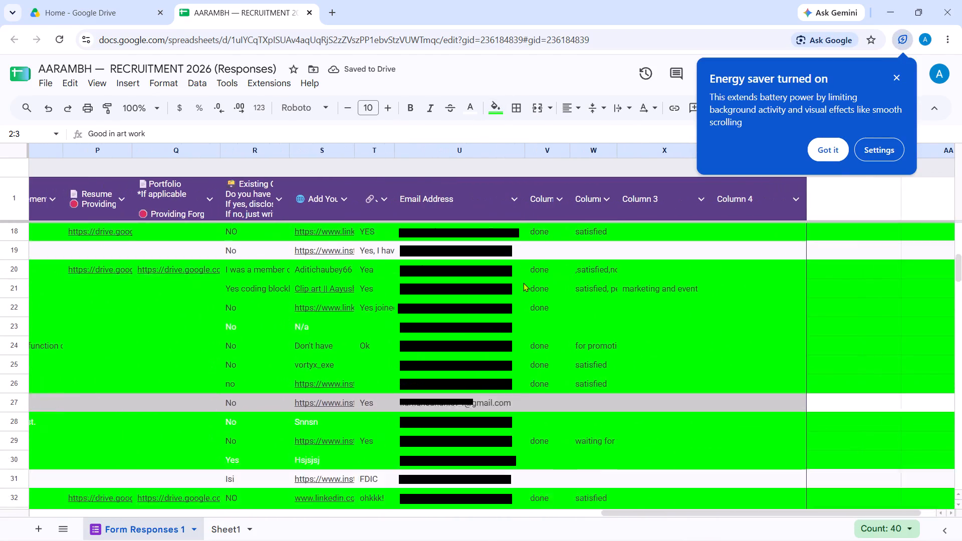
pyautogui.scroll(-3, 523, 283)
pyautogui.scroll(1, 523, 283)
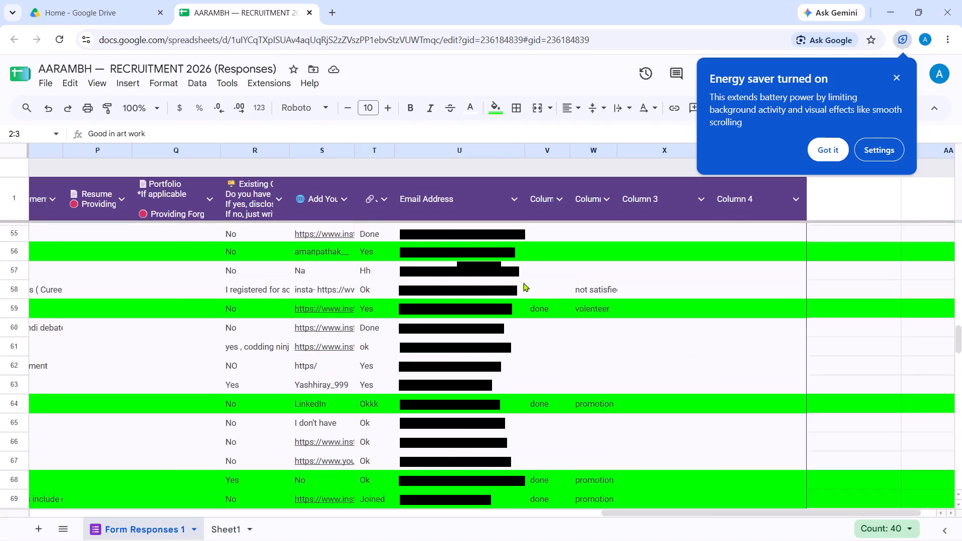
pyautogui.scroll(2, 523, 283)
pyautogui.hscroll(-1, 342, 328)
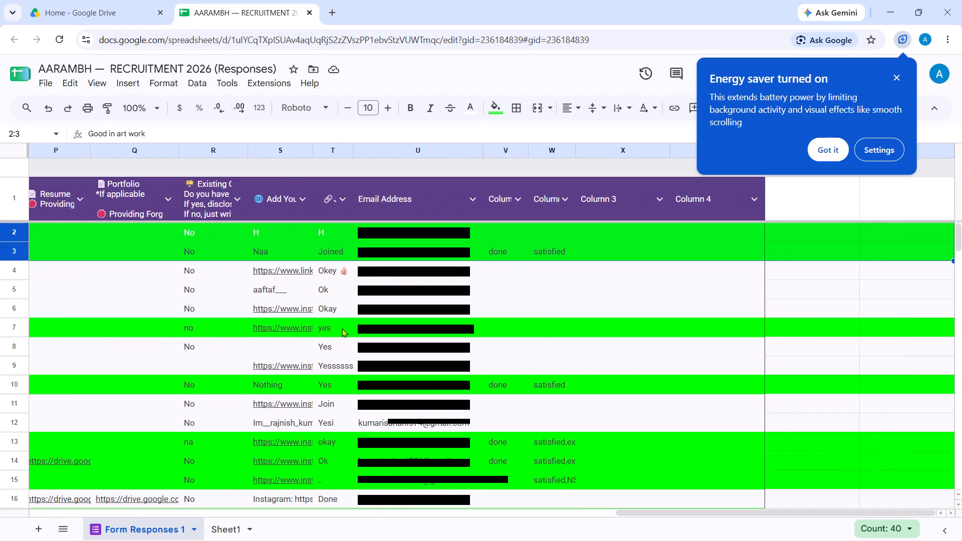
# Change the text colour of rows 2 and 3 to dark grey.
pyautogui.hscroll(5, 342, 328)
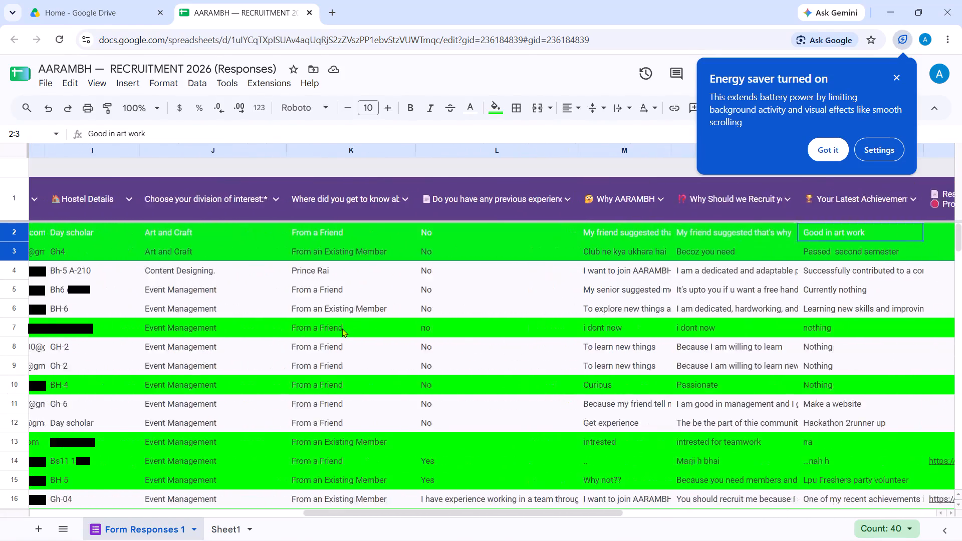
pyautogui.hscroll(5, 342, 328)
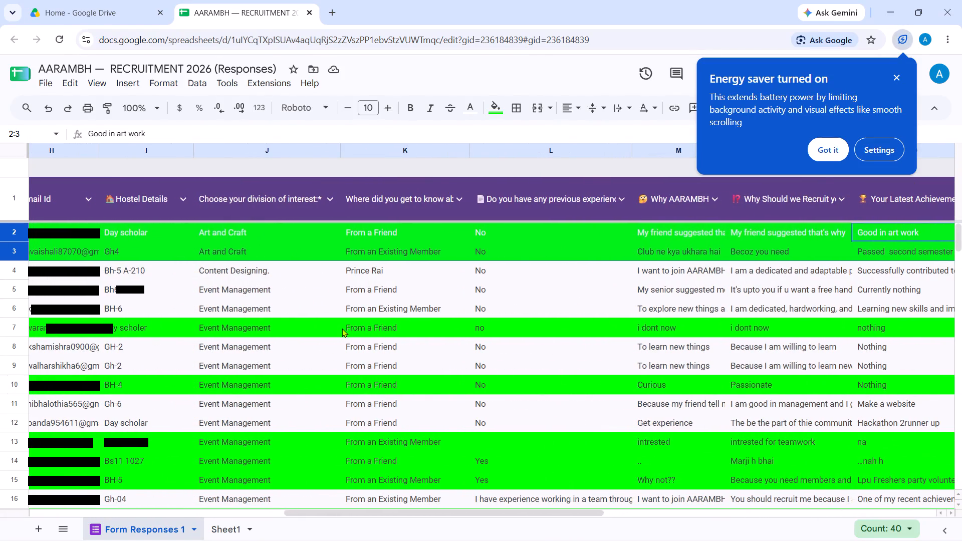
pyautogui.hscroll(2, 342, 328)
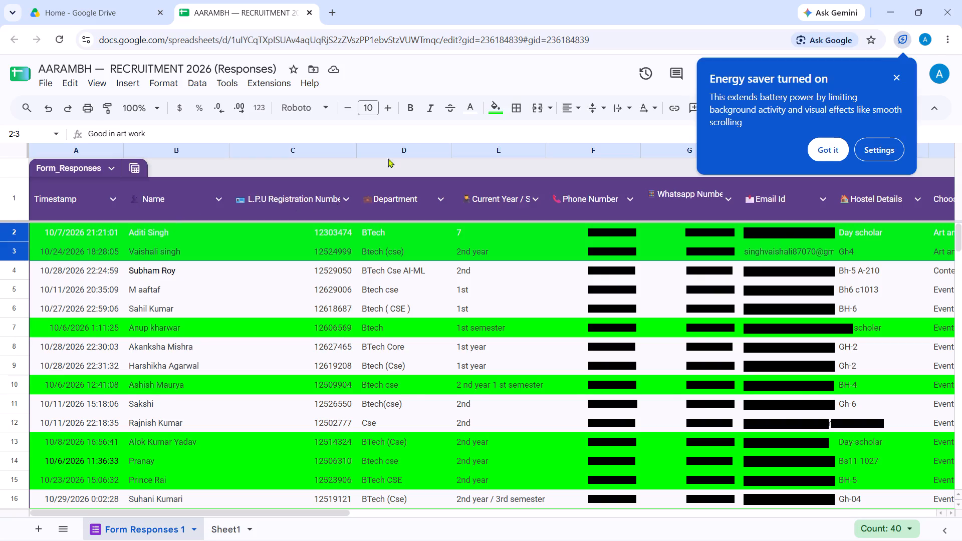
pyautogui.click(473, 106)
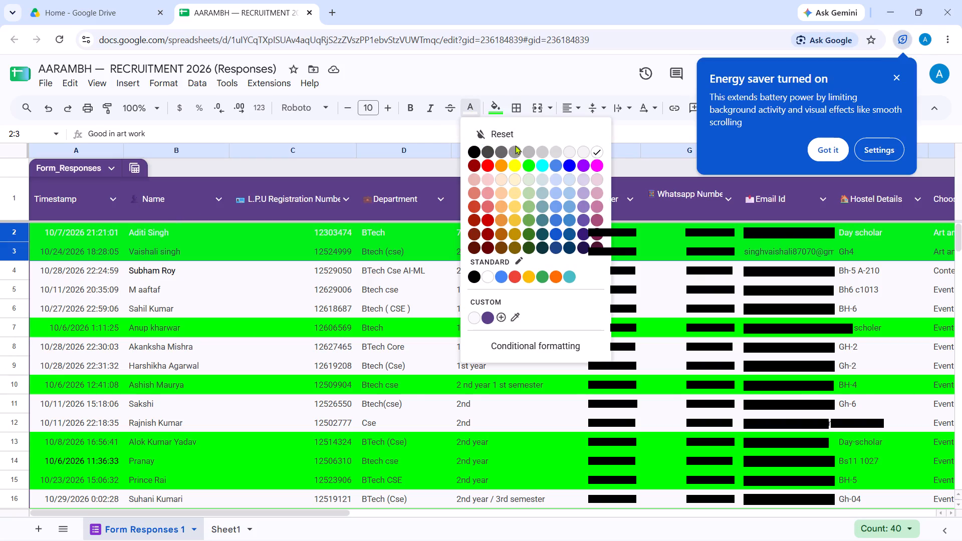
pyautogui.click(511, 148)
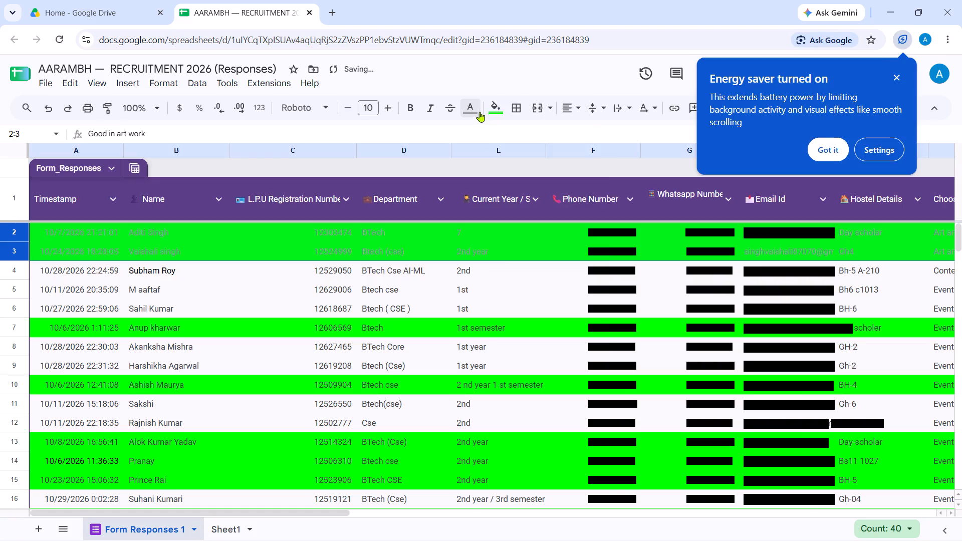
pyautogui.click(479, 112)
pyautogui.click(498, 148)
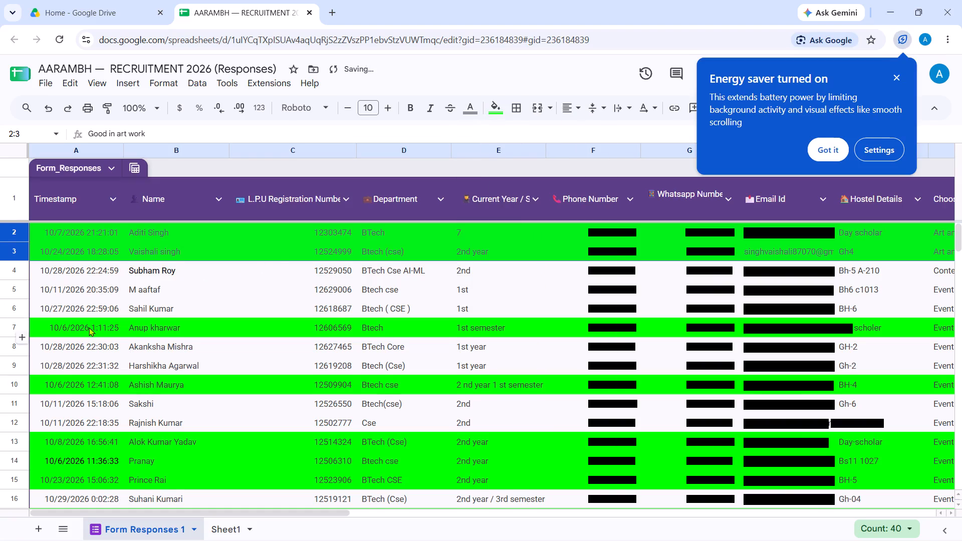
# Move the green rows 2 and 3 down so they sit directly below row 11.
pyautogui.scroll(-3, 89, 327)
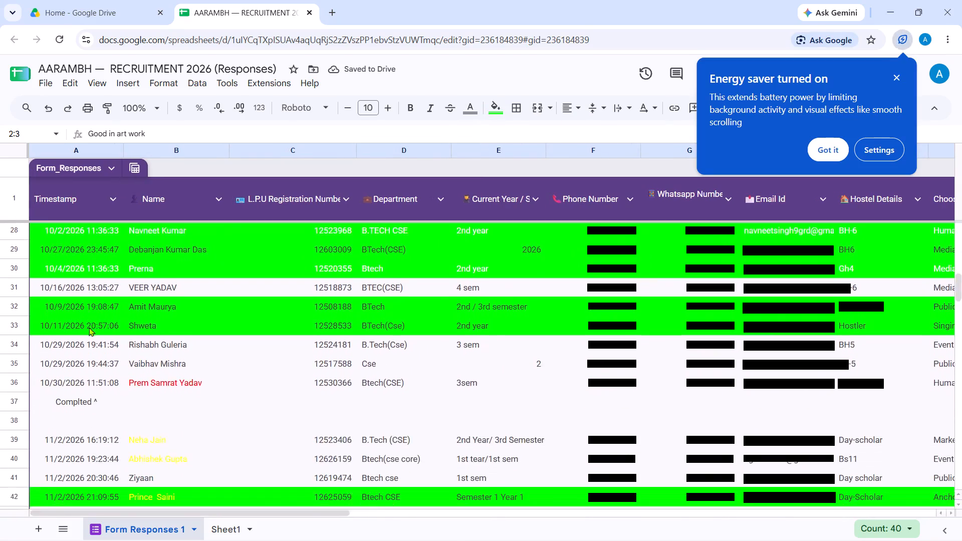
pyautogui.scroll(-2, 89, 327)
pyautogui.scroll(5, 89, 327)
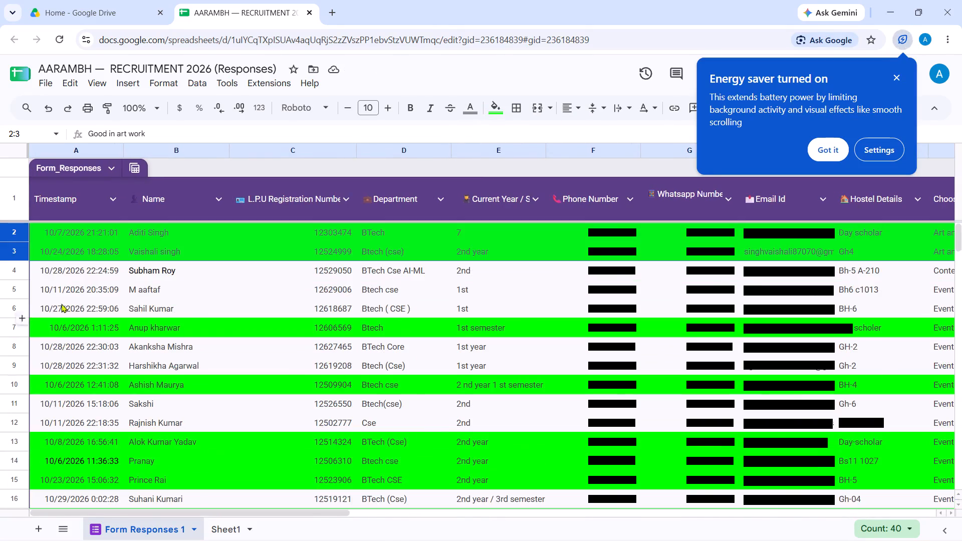
pyautogui.moveTo(5, 242); pyautogui.dragTo(1, 388)
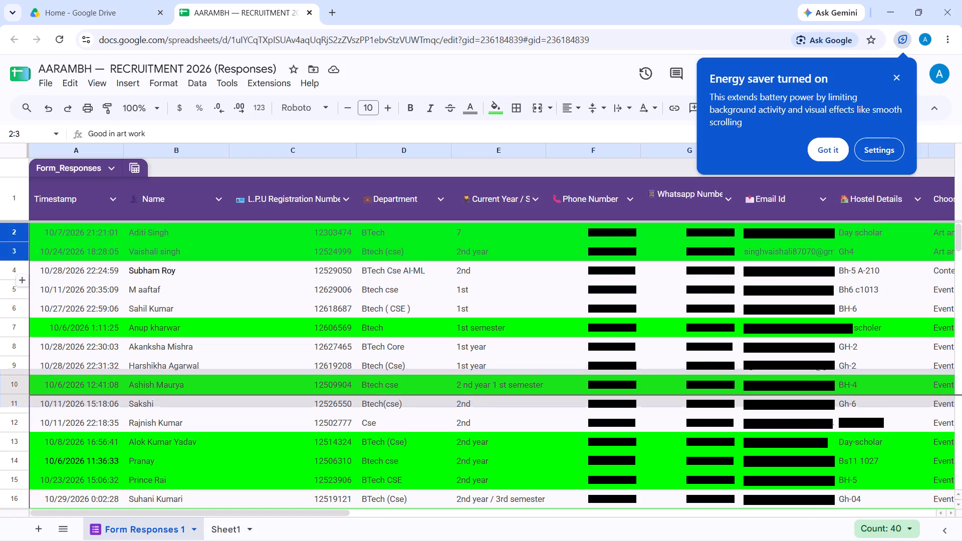
pyautogui.moveTo(1, 388); pyautogui.dragTo(0, 398)
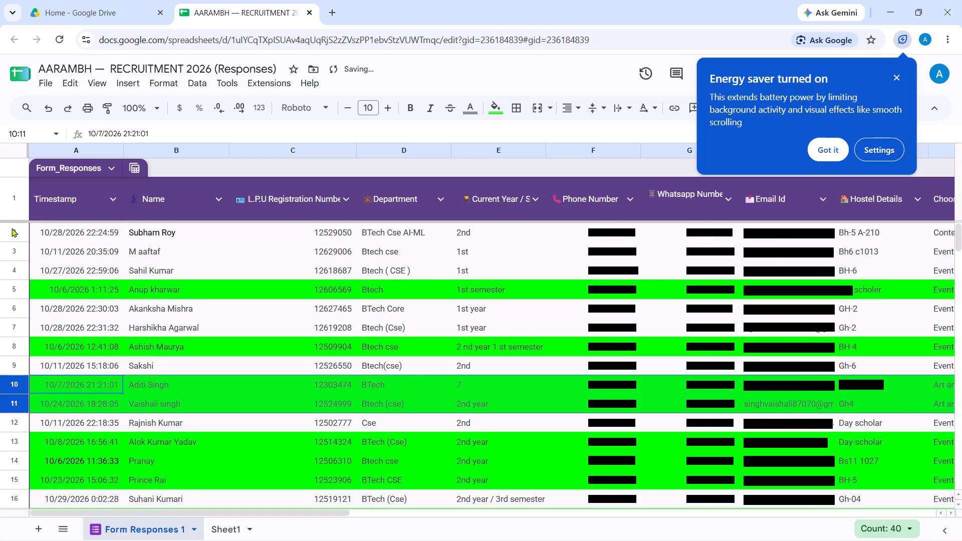
# Move row 2 down four places so it sits directly above row 7 as row 6.
pyautogui.click(12, 228)
pyautogui.moveTo(12, 228); pyautogui.dragTo(12, 229)
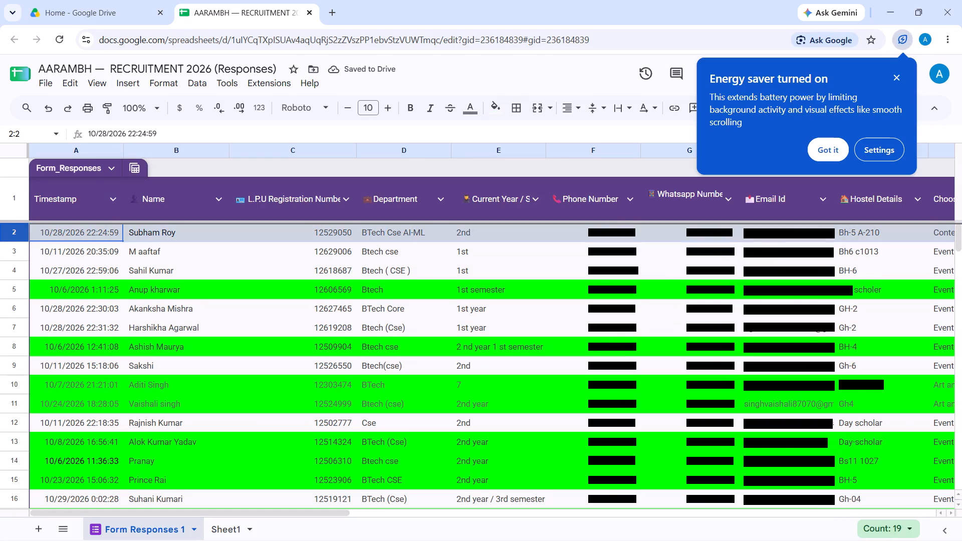
pyautogui.moveTo(12, 229); pyautogui.dragTo(0, 318)
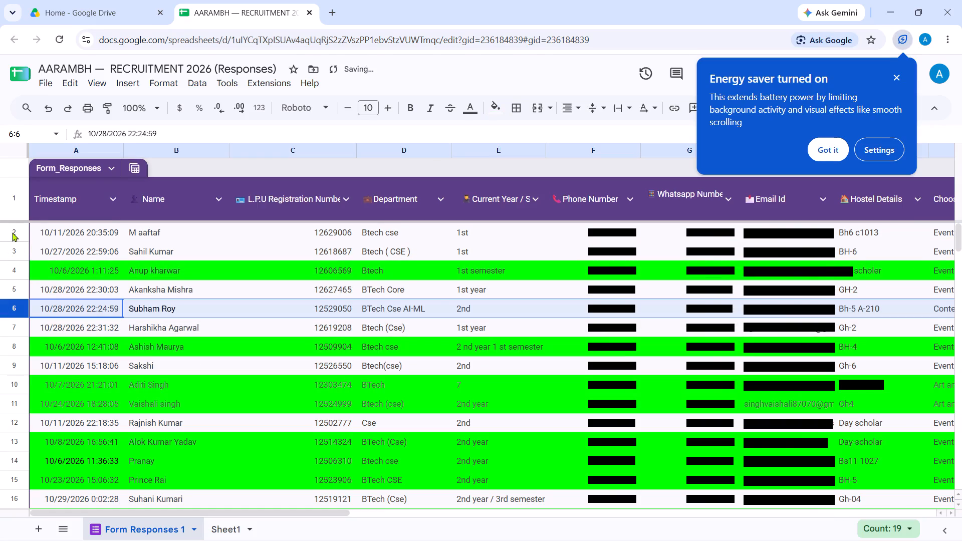
# Change the text colour of all response rows, 2 through 73, to dark grey 4.
pyautogui.moveTo(12, 232); pyautogui.dragTo(2, 516)
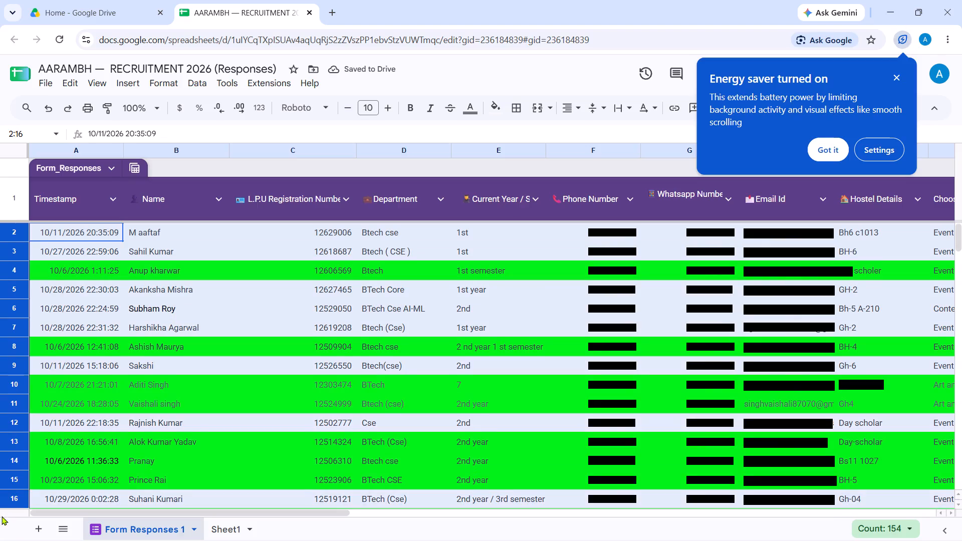
pyautogui.moveTo(2, 516); pyautogui.dragTo(0, 538)
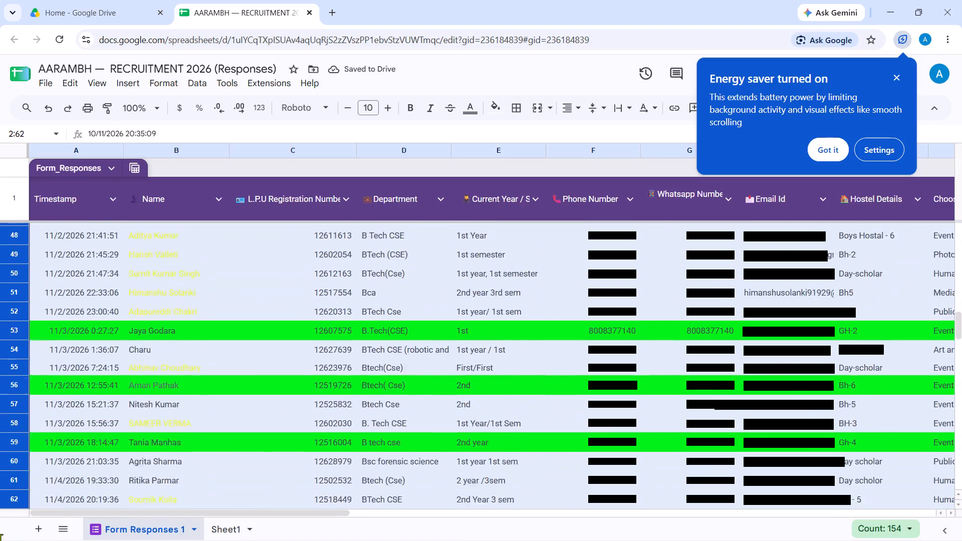
pyautogui.moveTo(0, 538); pyautogui.dragTo(2, 507)
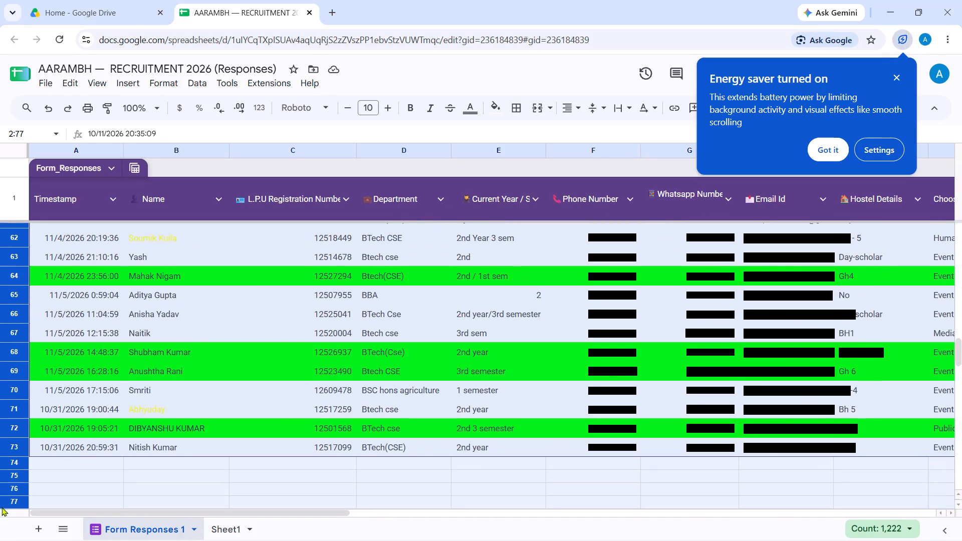
pyautogui.moveTo(2, 507); pyautogui.dragTo(8, 452)
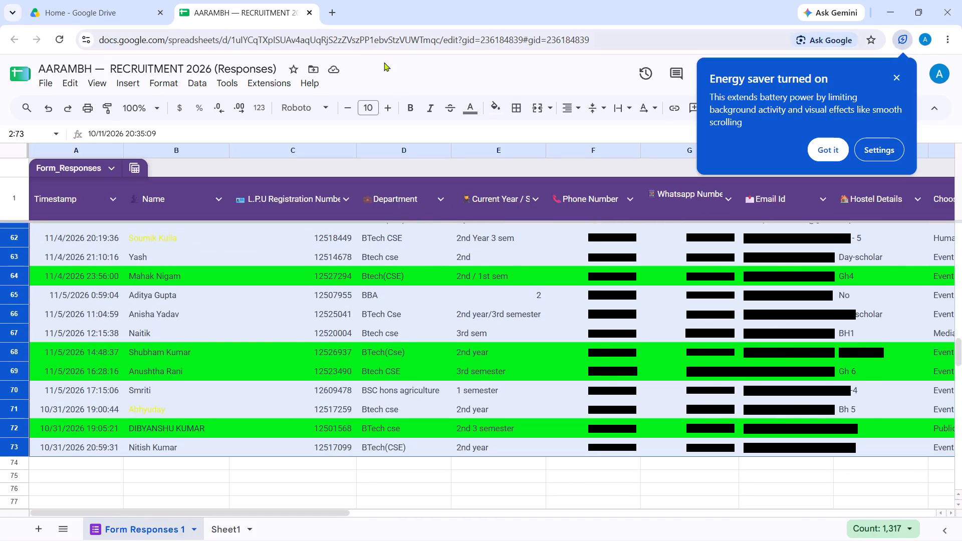
pyautogui.click(467, 117)
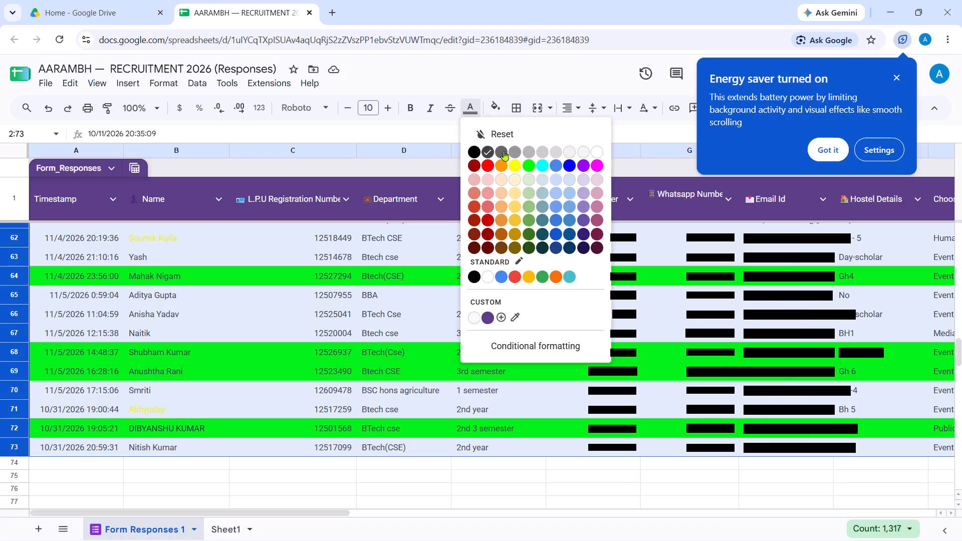
pyautogui.click(489, 149)
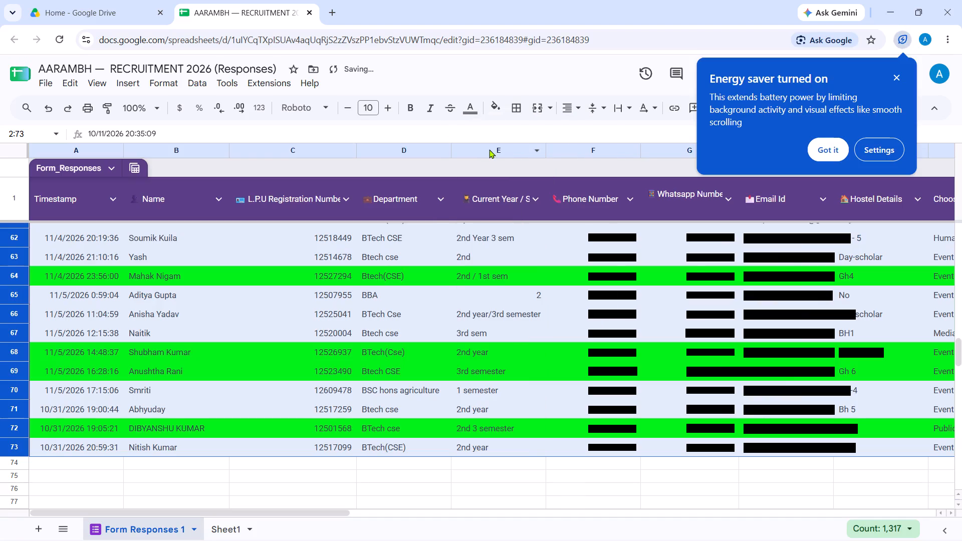
# Replace the yellow fill of the Name cell in row 27 with the grey used across the rest of that row.
pyautogui.scroll(4, 212, 351)
pyautogui.scroll(-1, 212, 351)
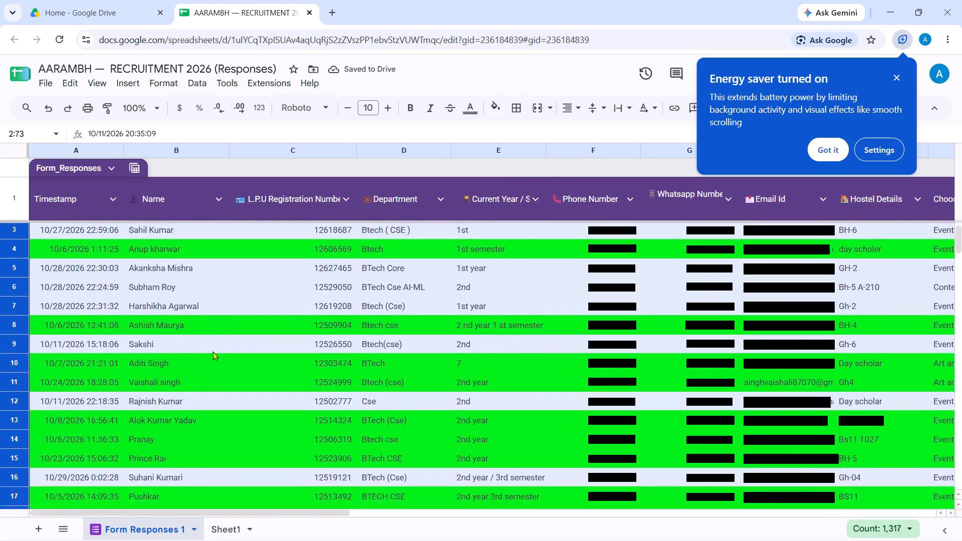
pyautogui.scroll(-1, 212, 351)
pyautogui.scroll(1, 212, 351)
pyautogui.click(242, 316)
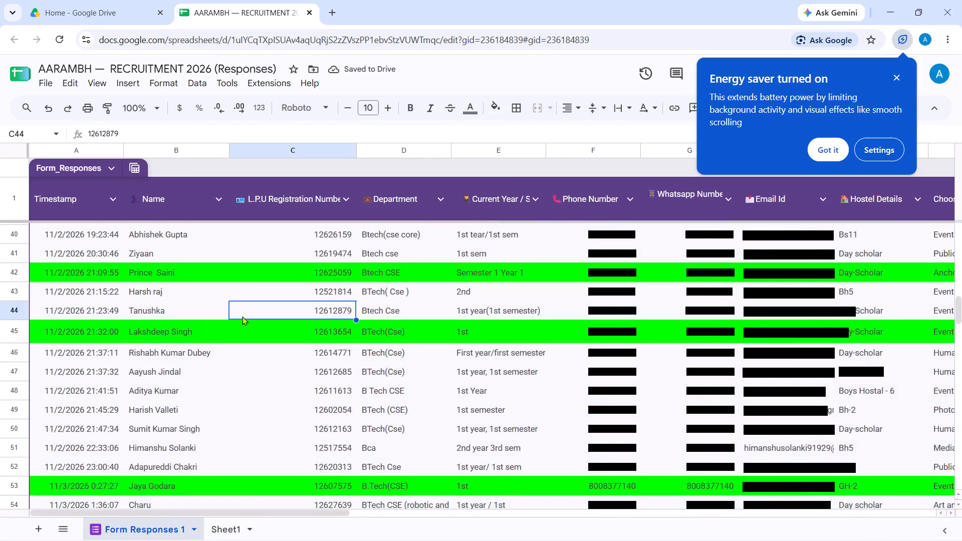
pyautogui.scroll(3, 242, 316)
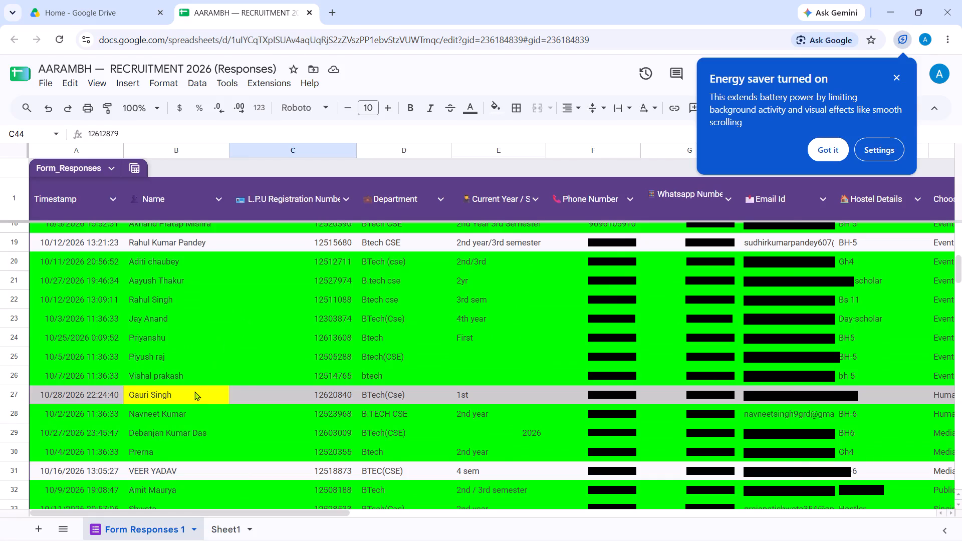
pyautogui.click(194, 392)
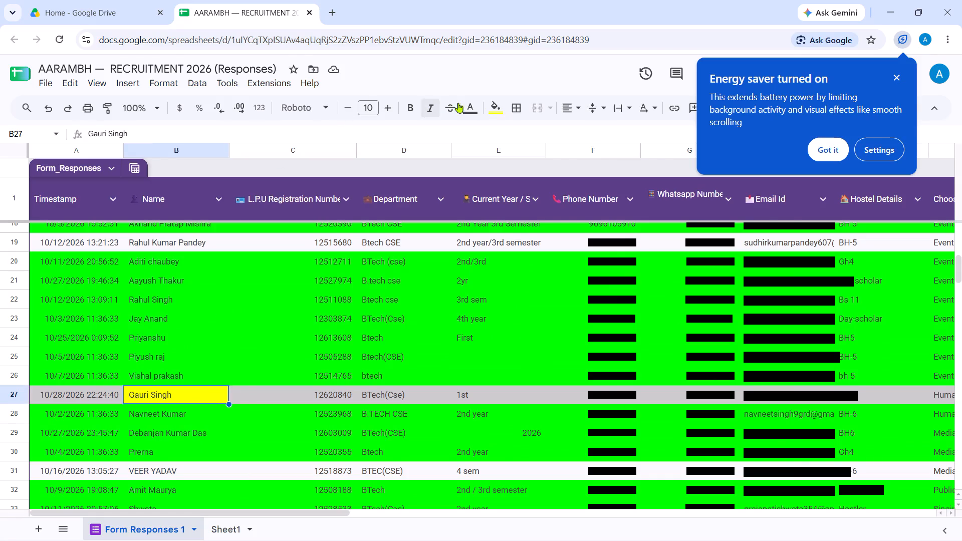
pyautogui.click(491, 110)
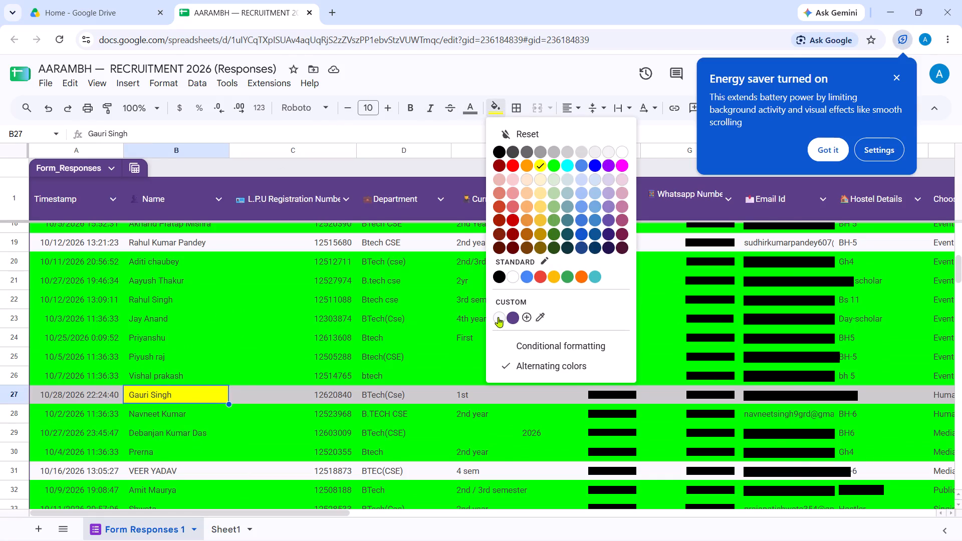
pyautogui.click(319, 389)
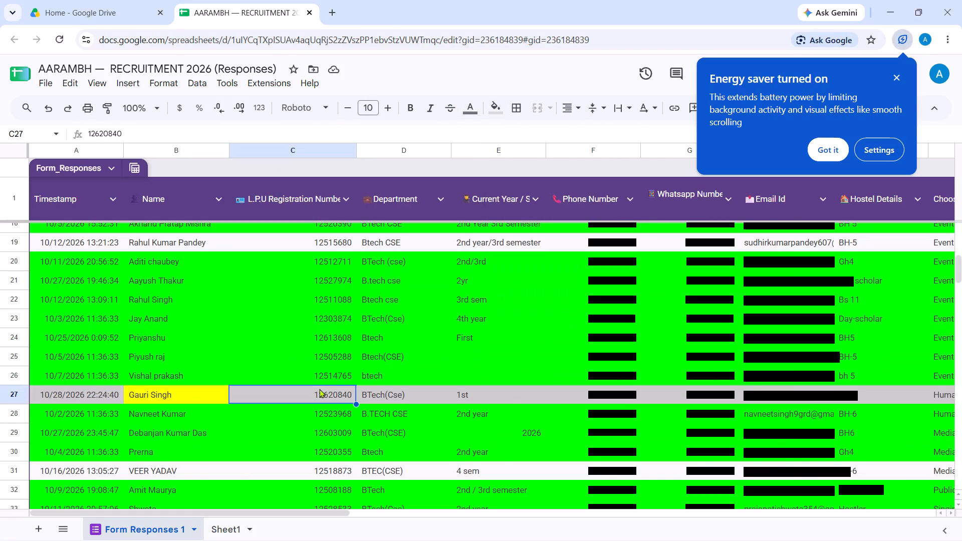
pyautogui.moveTo(319, 389); pyautogui.dragTo(495, 110)
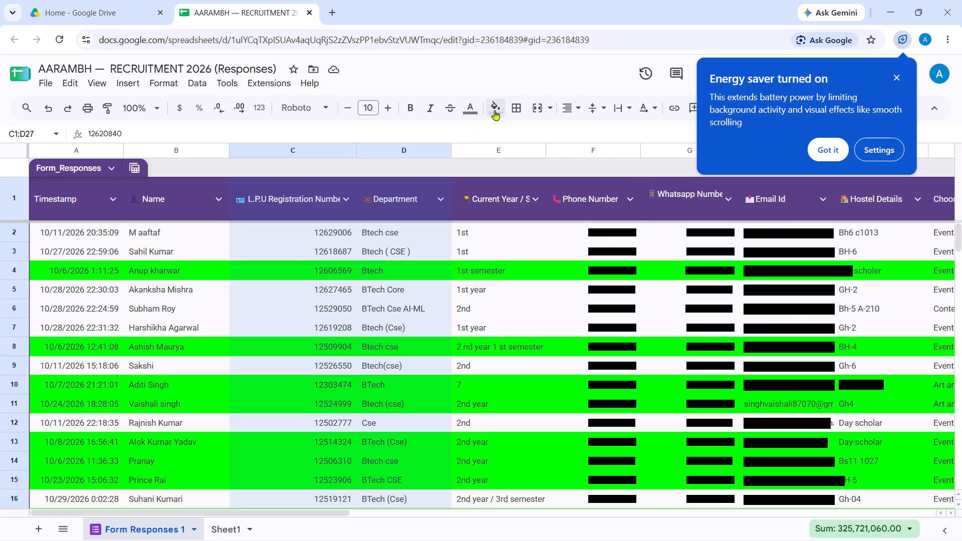
pyautogui.moveTo(495, 110); pyautogui.dragTo(496, 109)
pyautogui.click(496, 109)
pyautogui.scroll(-2, 230, 404)
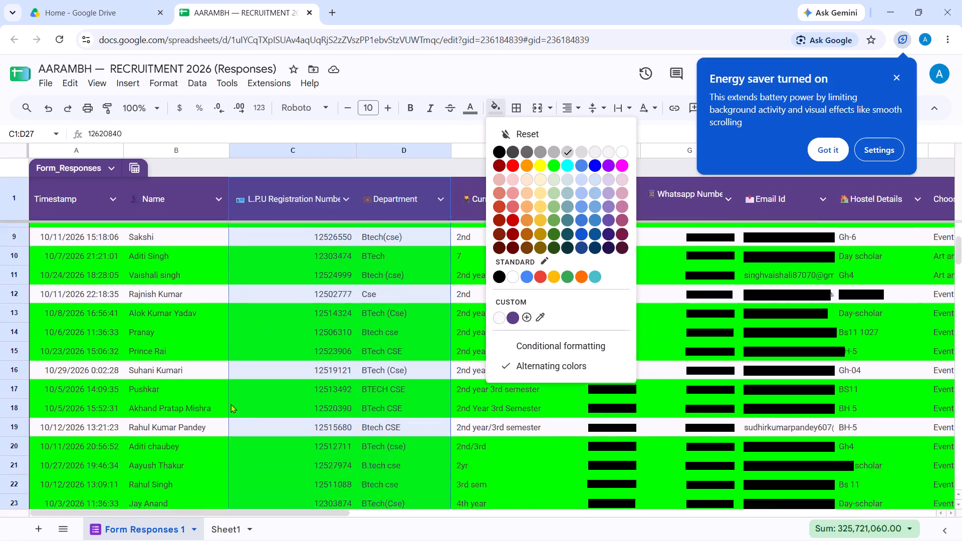
pyautogui.scroll(-2, 230, 404)
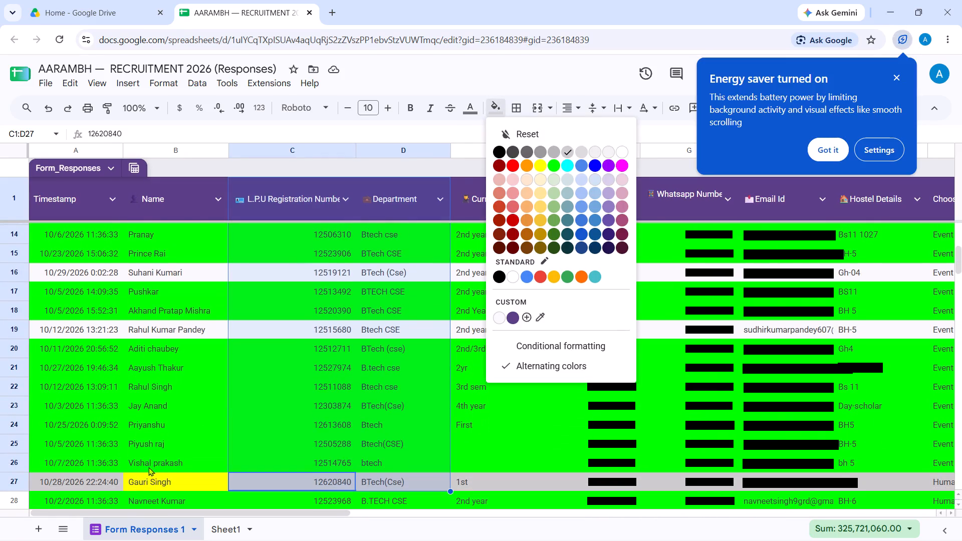
pyautogui.click(154, 488)
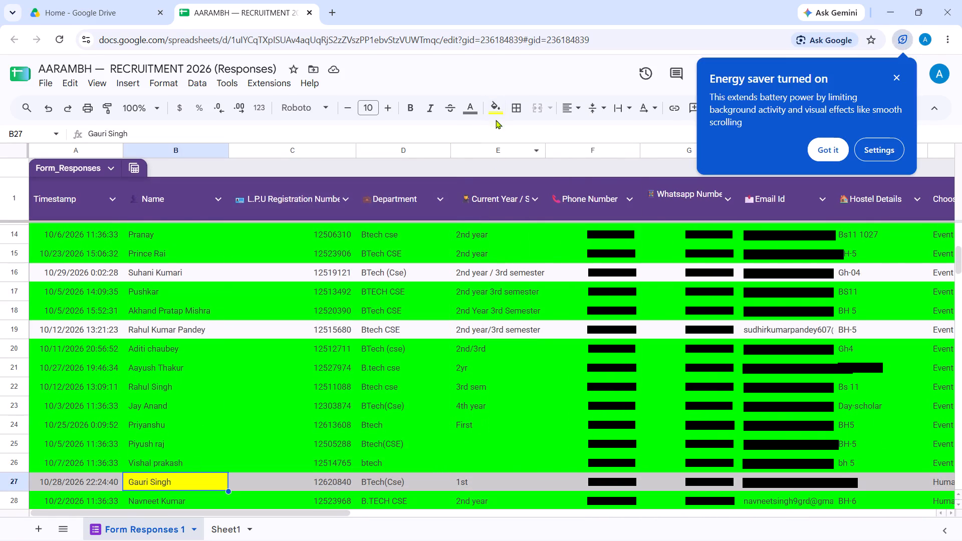
pyautogui.moveTo(499, 104); pyautogui.dragTo(570, 148)
pyautogui.click(570, 148)
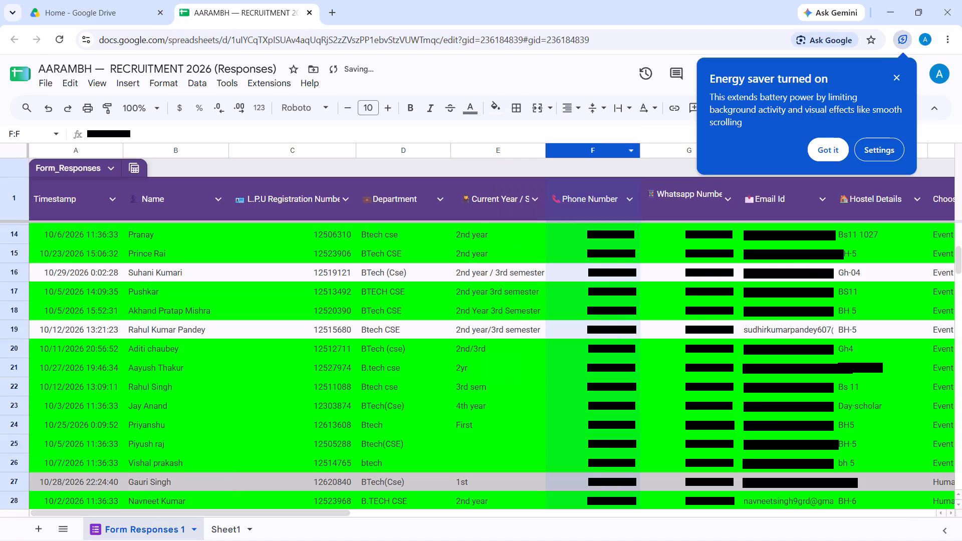
# Check the fills and text colours down all the response rows for any remaining inconsistent formatting.
pyautogui.scroll(2, 298, 428)
pyautogui.scroll(-2, 298, 428)
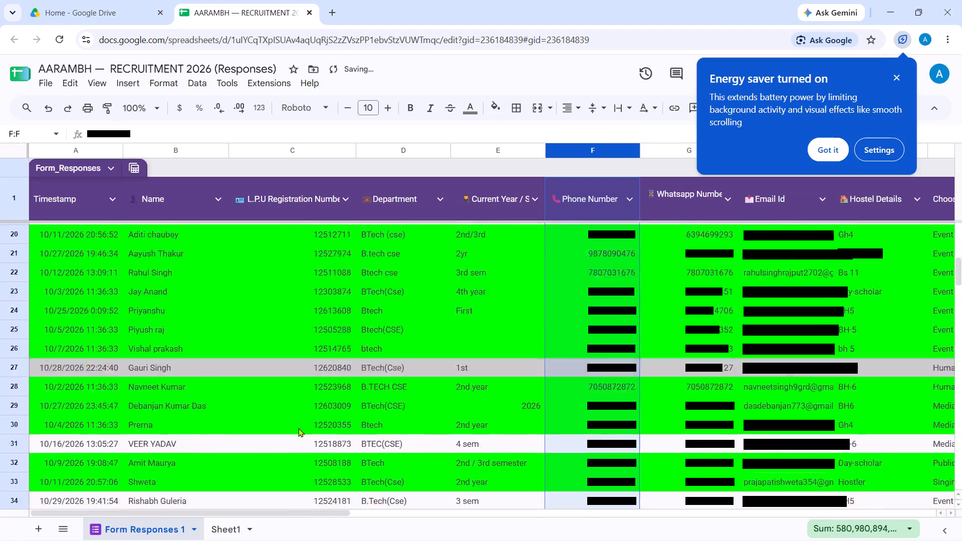
pyautogui.scroll(-2, 298, 428)
pyautogui.scroll(1, 298, 428)
pyautogui.click(313, 403)
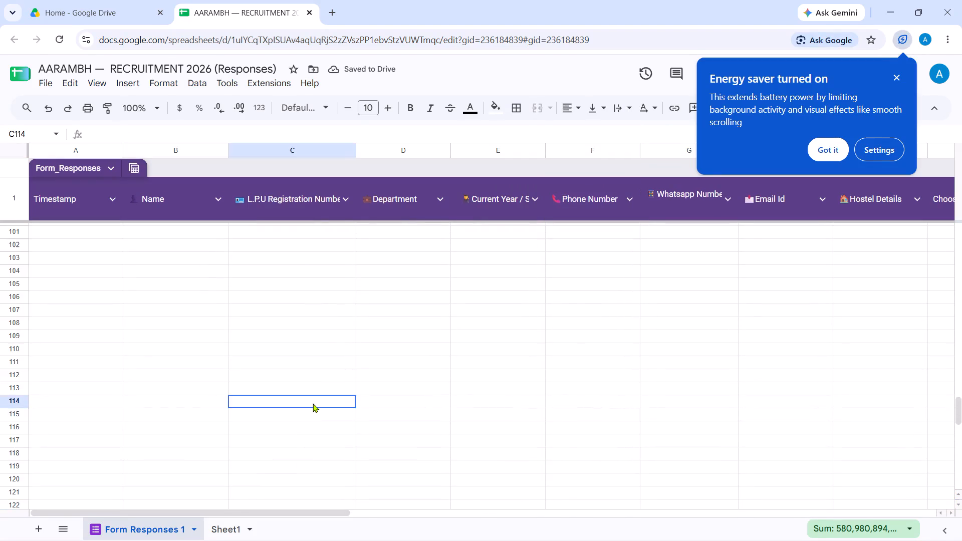
pyautogui.scroll(8, 313, 403)
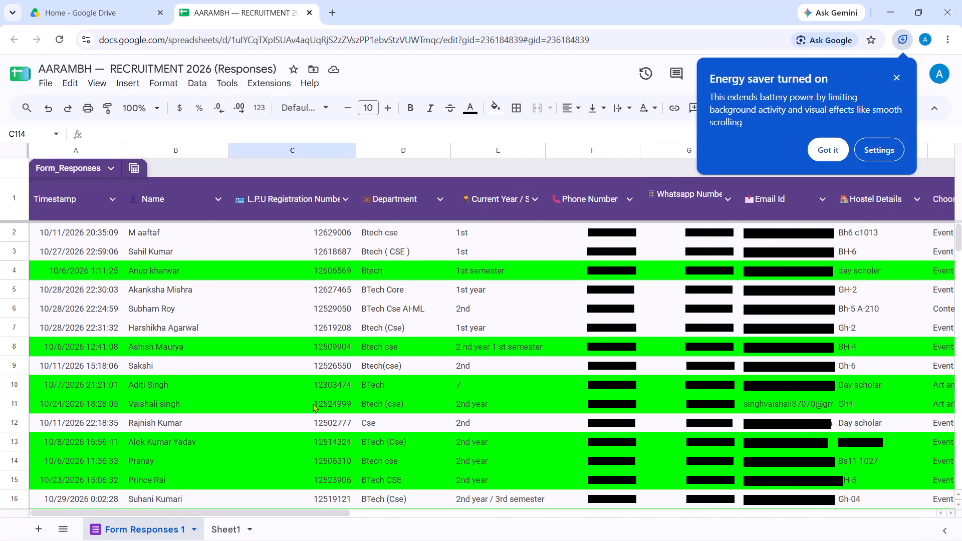
pyautogui.hscroll(10, 313, 403)
pyautogui.scroll(-4, 122, 390)
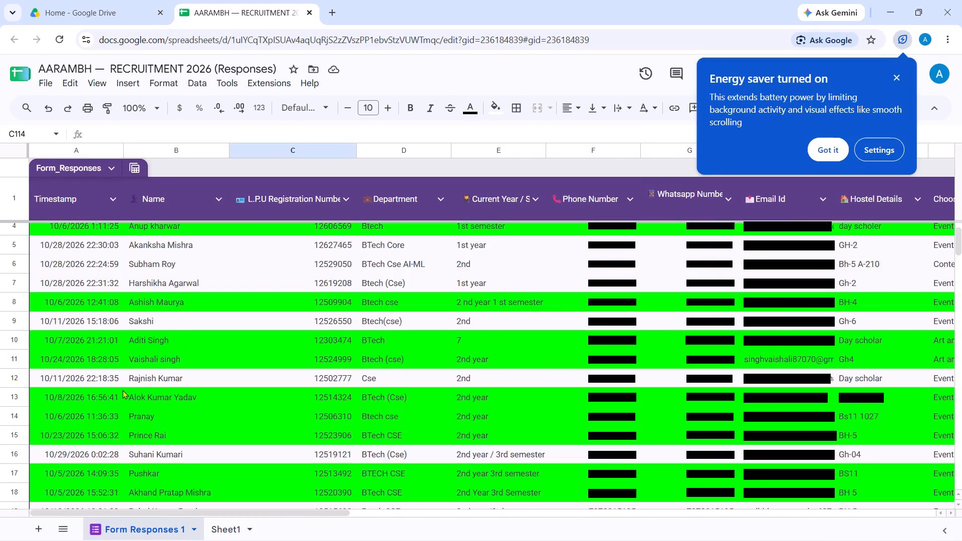
pyautogui.scroll(-7, 122, 390)
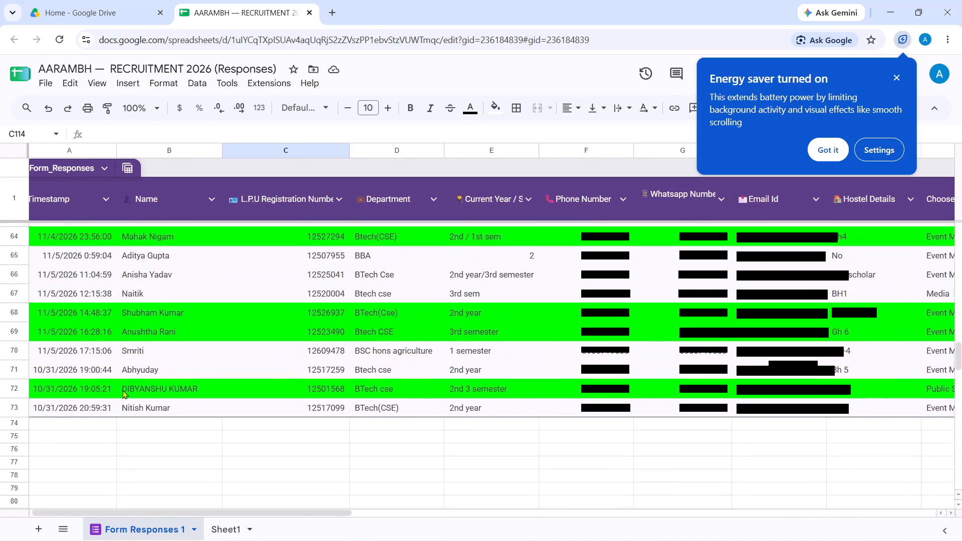
# Open the fill colour choices for the whole of row 71.
pyautogui.click(8, 414)
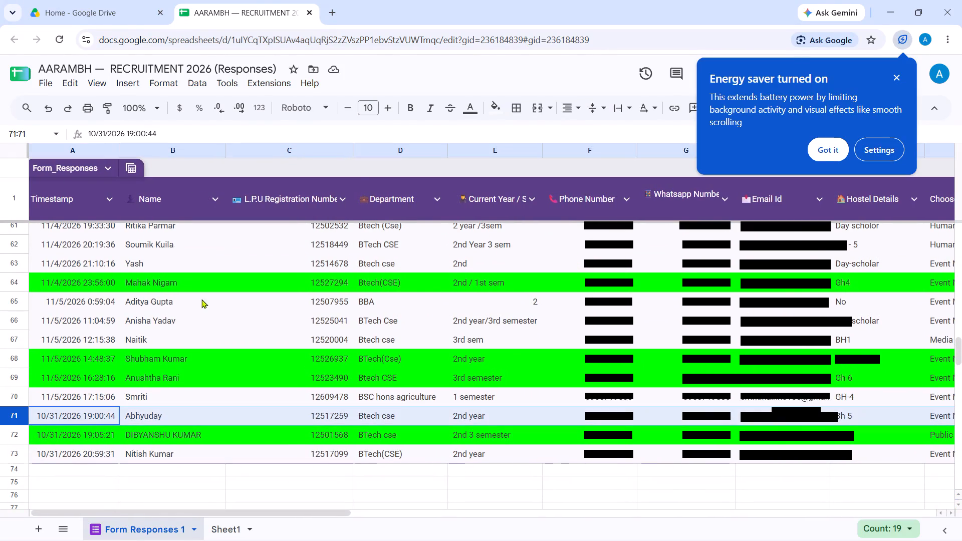
pyautogui.click(489, 107)
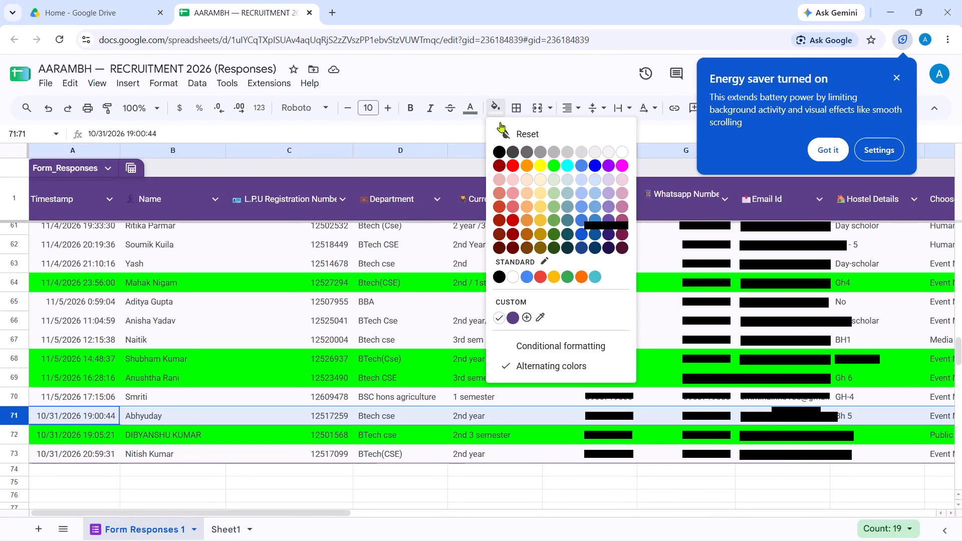
# Fill the whole of row 71 with the bright green used for the other done rows.
pyautogui.click(554, 166)
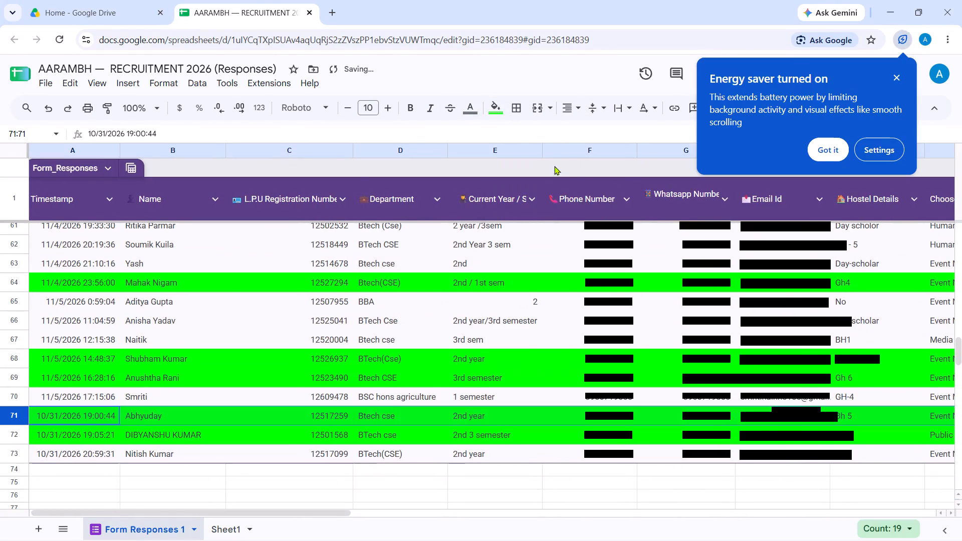
# Review the response rows above row 71, and examine row 60 from the Name column across to Column 4.
pyautogui.scroll(1, 115, 397)
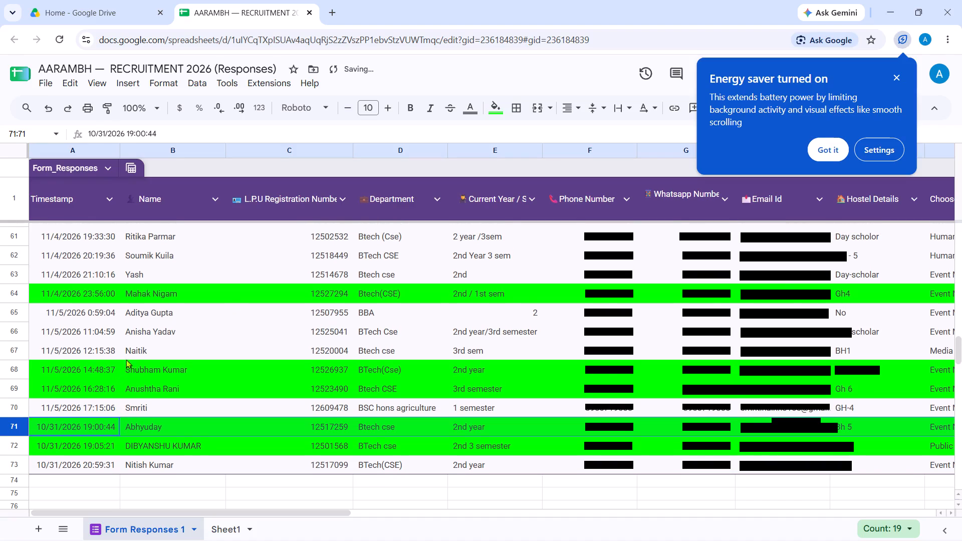
pyautogui.scroll(2, 128, 352)
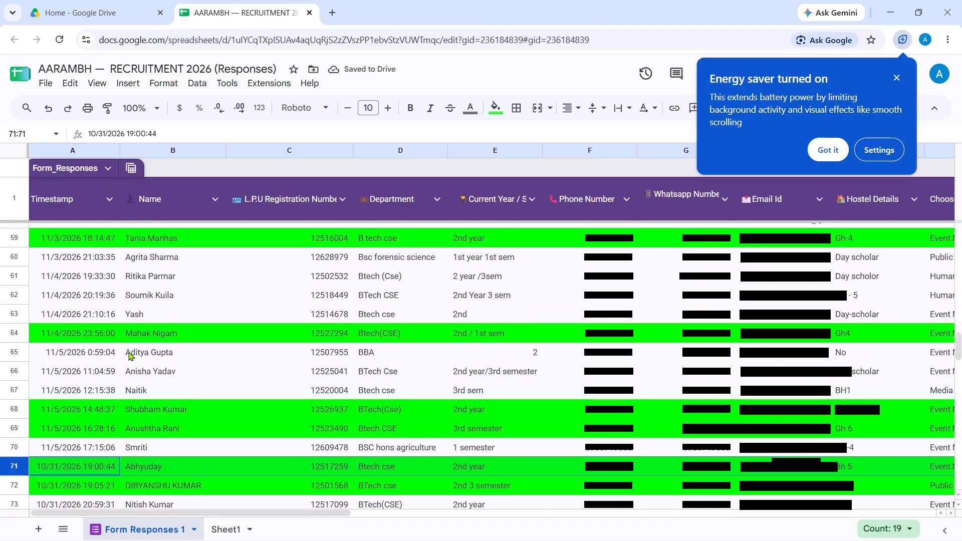
pyautogui.scroll(2, 128, 352)
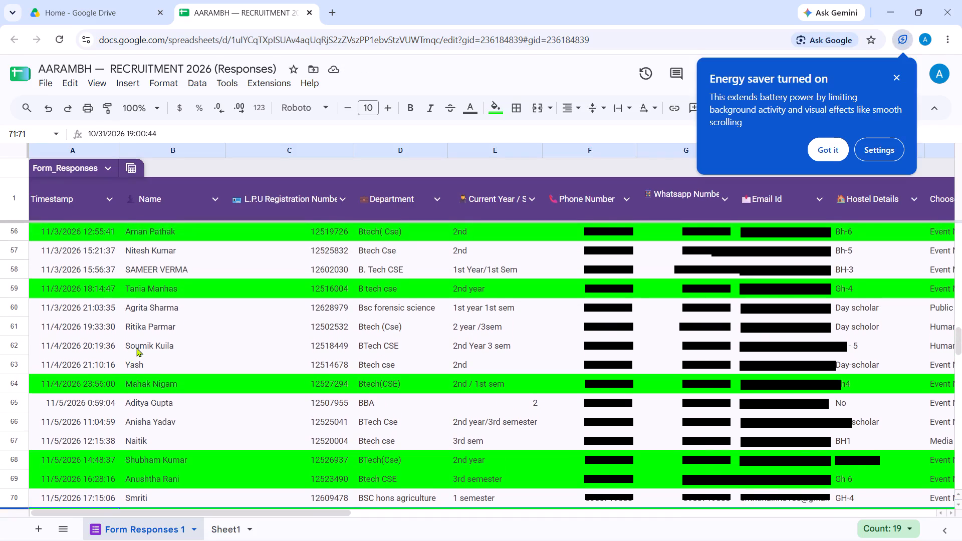
pyautogui.click(181, 305)
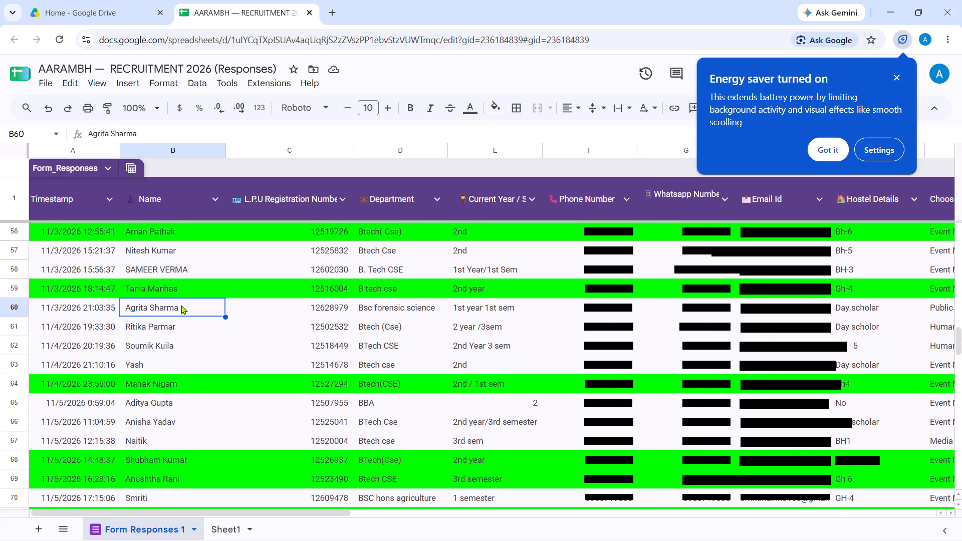
pyautogui.press('Right')
pyautogui.press('Right')
pyautogui.press('Right')
pyautogui.press('Right')
pyautogui.press('Right')
pyautogui.press('Right')
pyautogui.press('Right')
pyautogui.press('Right')
pyautogui.press('Right')
pyautogui.press('Right')
pyautogui.press('Right')
pyautogui.press('Right')
pyautogui.press('Right')
pyautogui.press('Right')
pyautogui.press('Right')
pyautogui.press('Right')
pyautogui.press('Right')
pyautogui.press('Right')
pyautogui.press('Right')
pyautogui.press('Right')
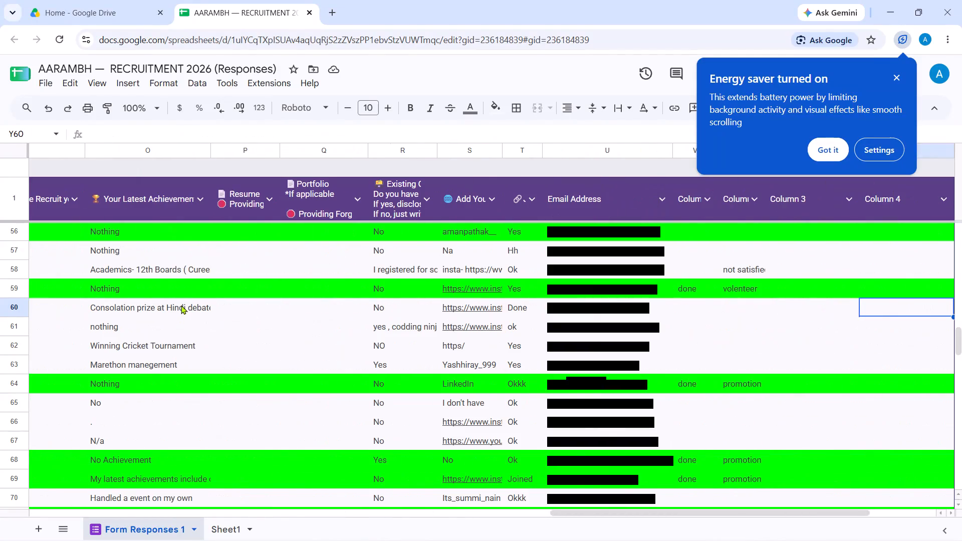
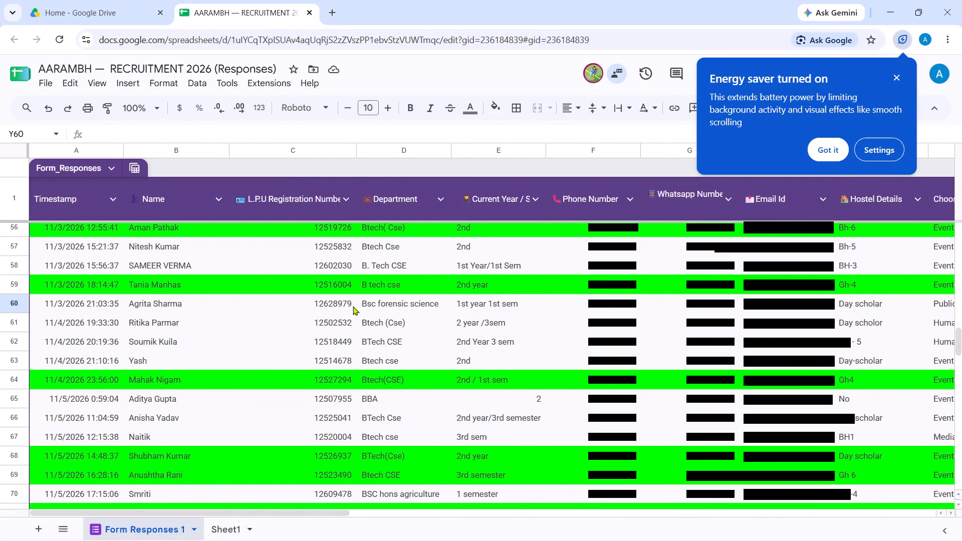
# Review the row 70 applicant's answers across the columns, including the social media handle, and check the status columns.
pyautogui.hscroll(2, 214, 287)
pyautogui.scroll(-3, 214, 287)
pyautogui.scroll(1, 214, 287)
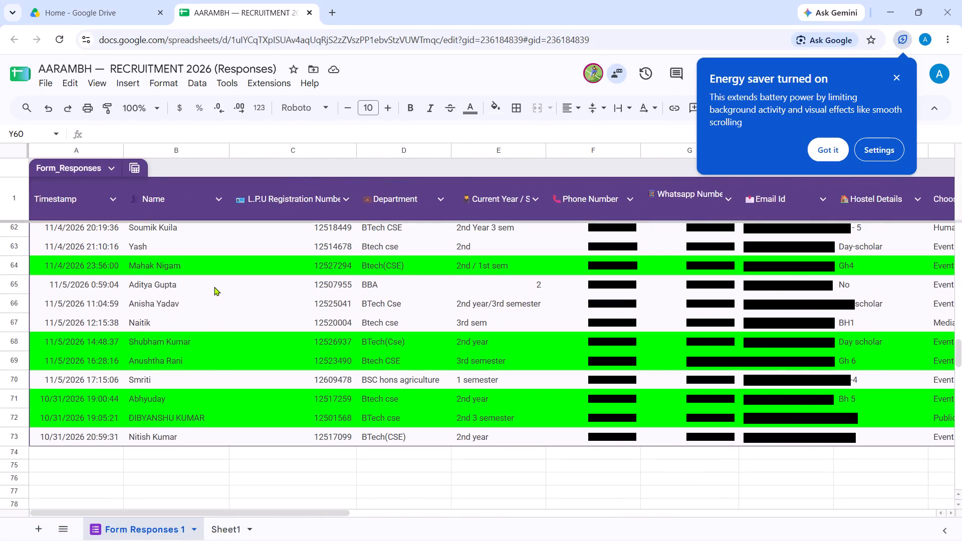
pyautogui.click(243, 375)
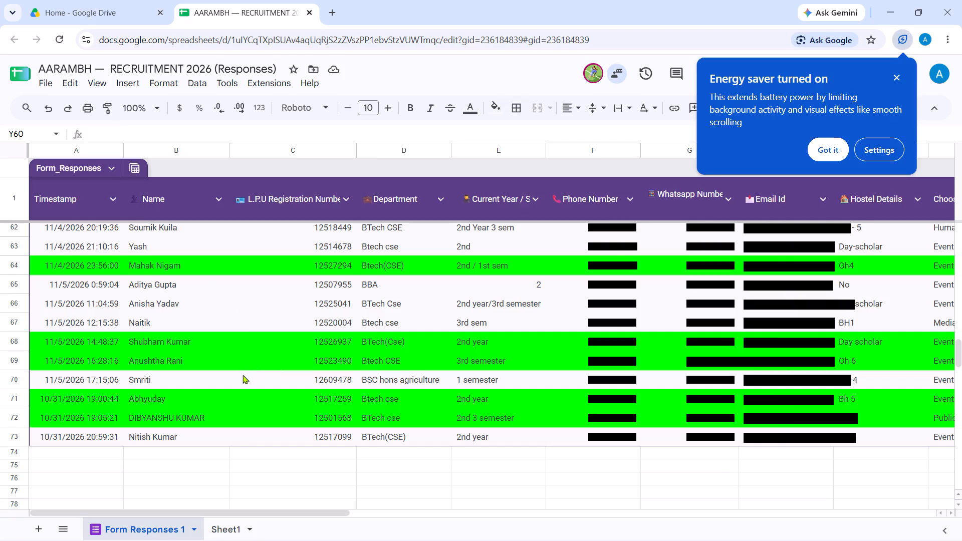
pyautogui.press('Right')
pyautogui.press('Right')
pyautogui.press('Right')
pyautogui.press('Right')
pyautogui.press('Right')
pyautogui.press('Right')
pyautogui.press('Right')
pyautogui.press('Right')
pyautogui.press('Right')
pyautogui.press('Right')
pyautogui.press('Right')
pyautogui.press('Right')
pyautogui.press('Right')
pyautogui.press('Right')
pyautogui.press('Right')
pyautogui.press('Right')
pyautogui.press('Right')
pyautogui.press('Right')
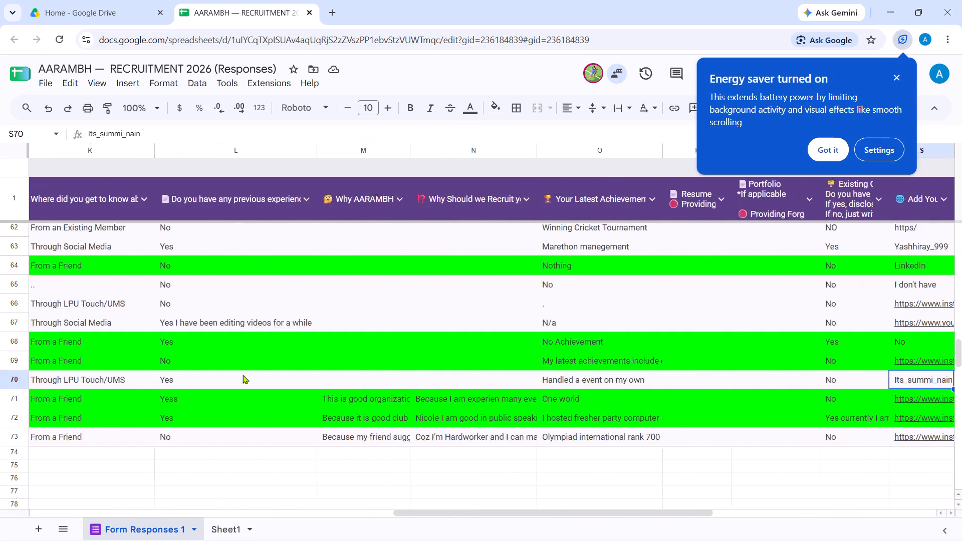
pyautogui.press('Right')
pyautogui.press('Left')
pyautogui.press('Left')
pyautogui.press('Left')
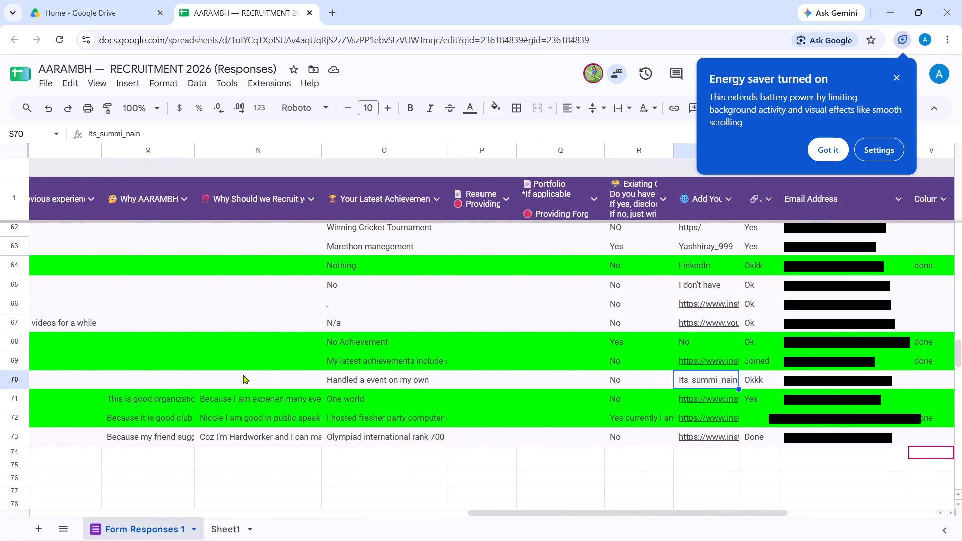
pyautogui.hscroll(11, 243, 375)
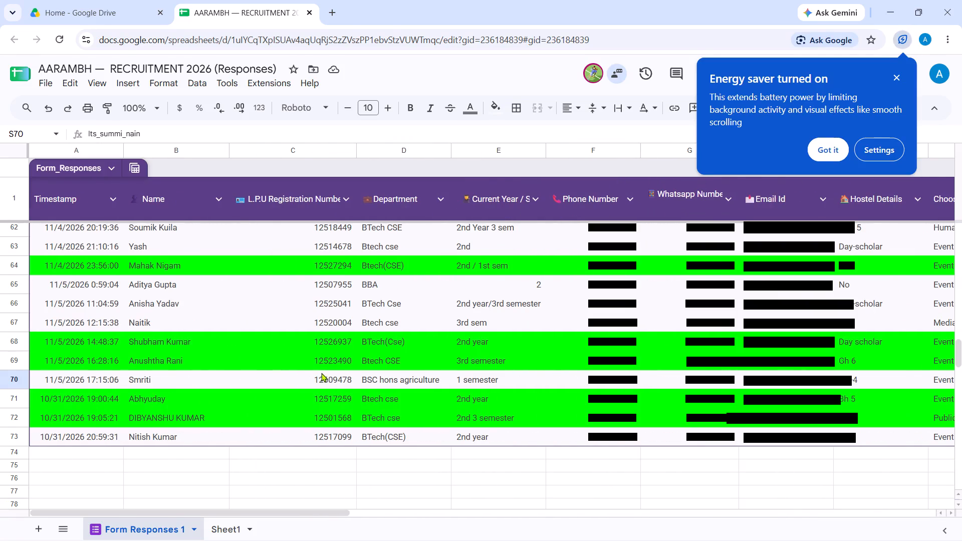
# Review the row 60 applicant's details across to Column 3 and check the Instagram link given in the social media column.
pyautogui.scroll(3, 321, 373)
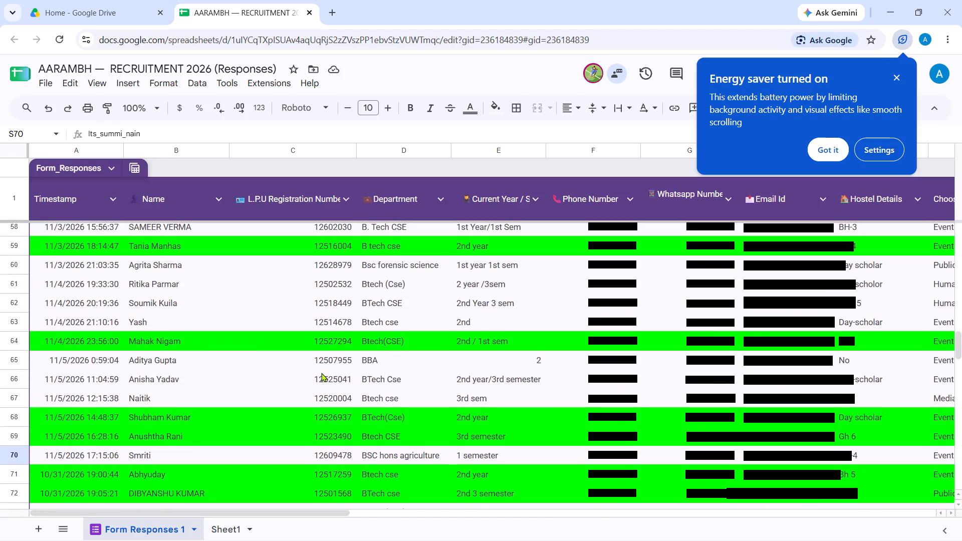
pyautogui.click(375, 258)
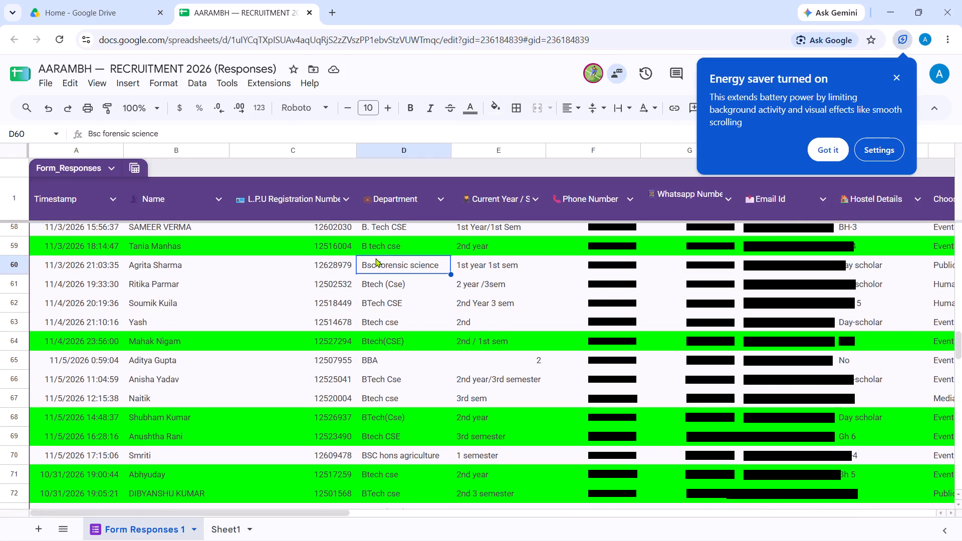
pyautogui.press('Right')
pyautogui.press('Right')
pyautogui.press('Right')
pyautogui.press('Right')
pyautogui.press('Right')
pyautogui.press('Right')
pyautogui.press('Right')
pyautogui.press('Right')
pyautogui.press('Right')
pyautogui.press('Right')
pyautogui.press('Right')
pyautogui.press('Right')
pyautogui.press('Right')
pyautogui.press('Right')
pyautogui.press('Right')
pyautogui.press('Right')
pyautogui.press('Right')
pyautogui.press('Right')
pyautogui.press('Right')
pyautogui.press('Right')
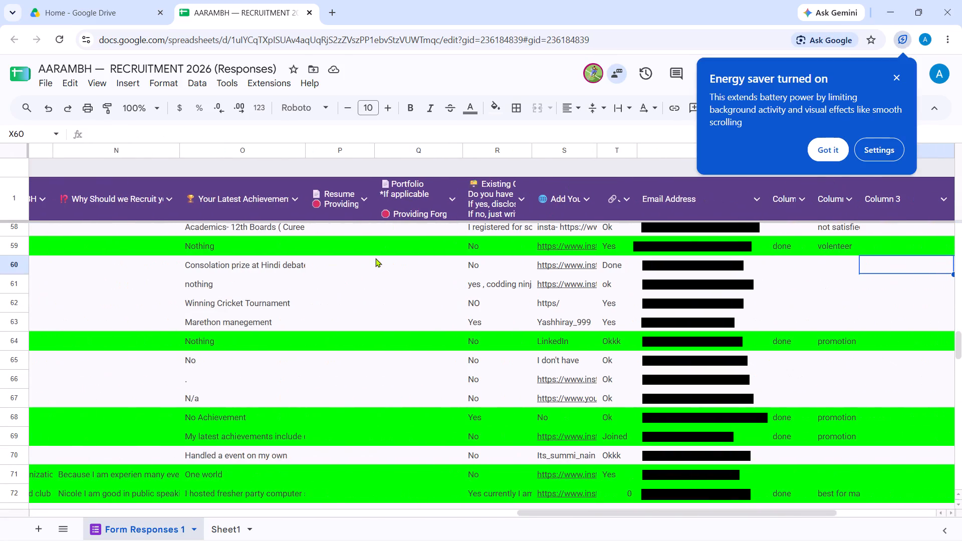
pyautogui.press('Left')
pyautogui.press('Left')
pyautogui.press('Left')
pyautogui.press('Left')
pyautogui.press('Left')
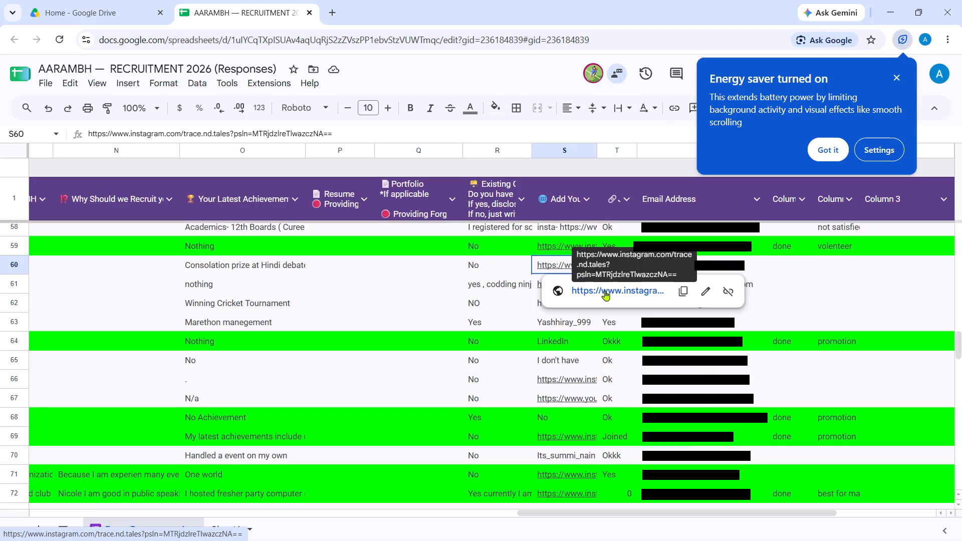
pyautogui.hscroll(12, 461, 293)
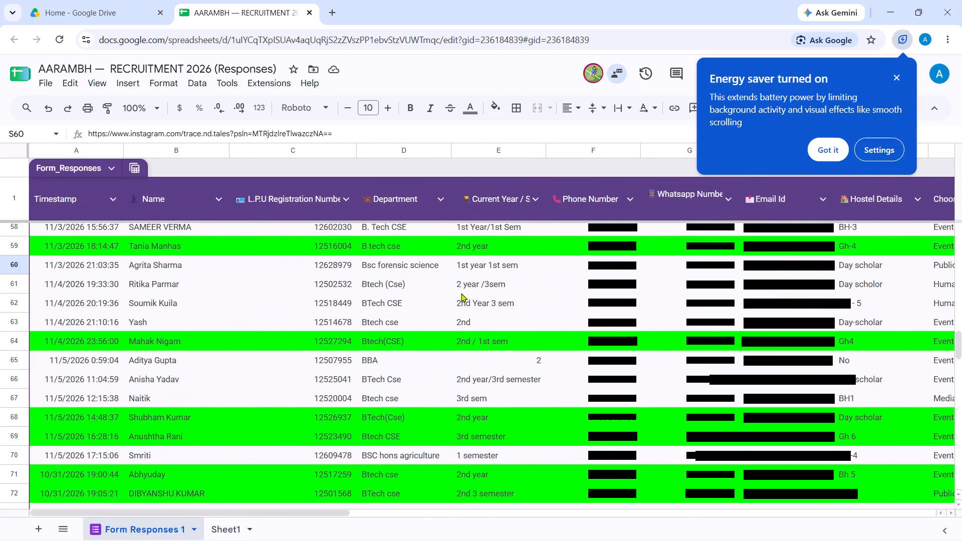
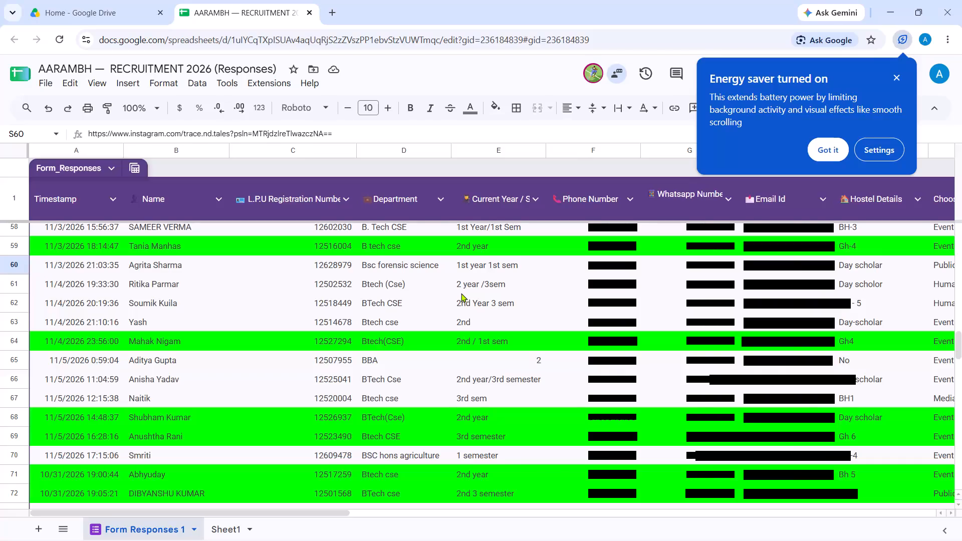
# Examine the last response rows, about 58 to 73, across all columns through to the status columns after Email Address.
pyautogui.hscroll(1, 399, 341)
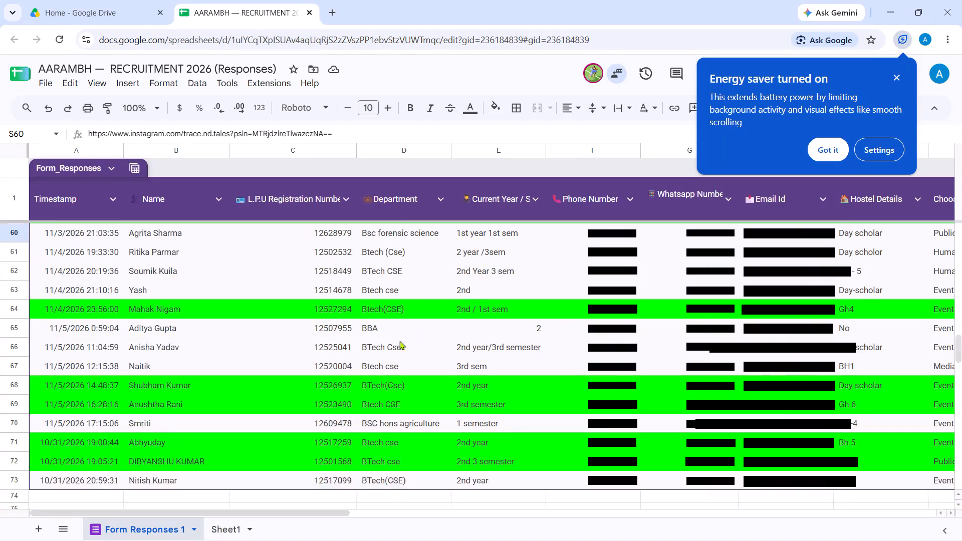
pyautogui.hscroll(3, 399, 341)
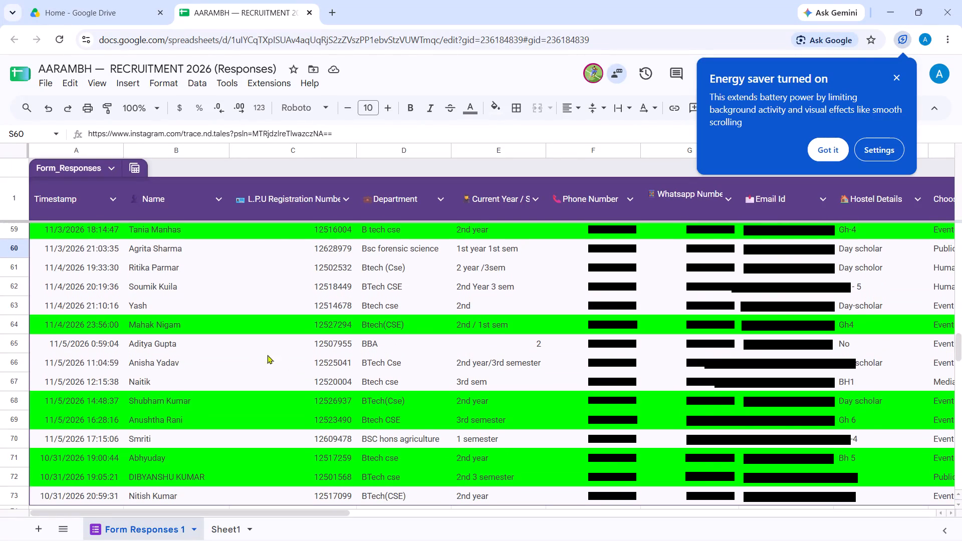
pyautogui.hscroll(-2, 409, 325)
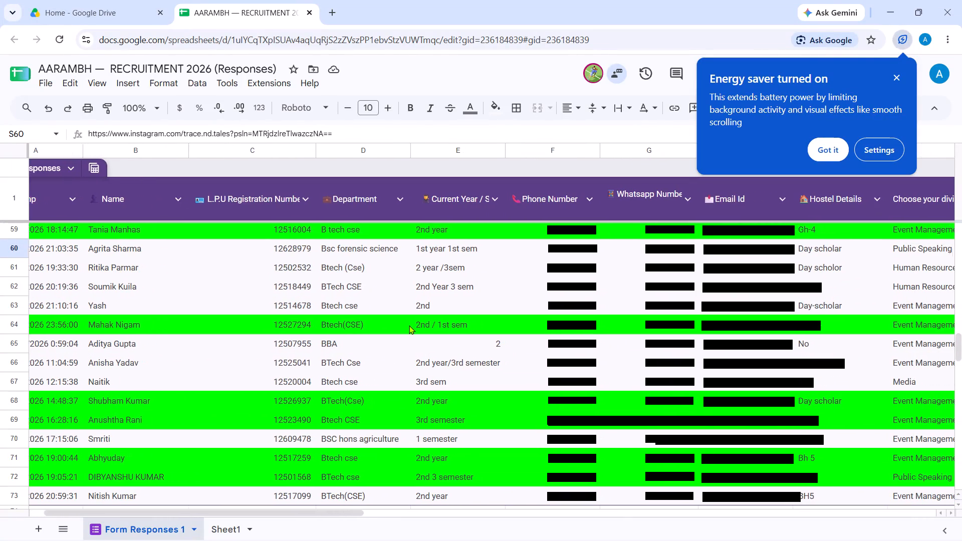
pyautogui.hscroll(-4, 409, 325)
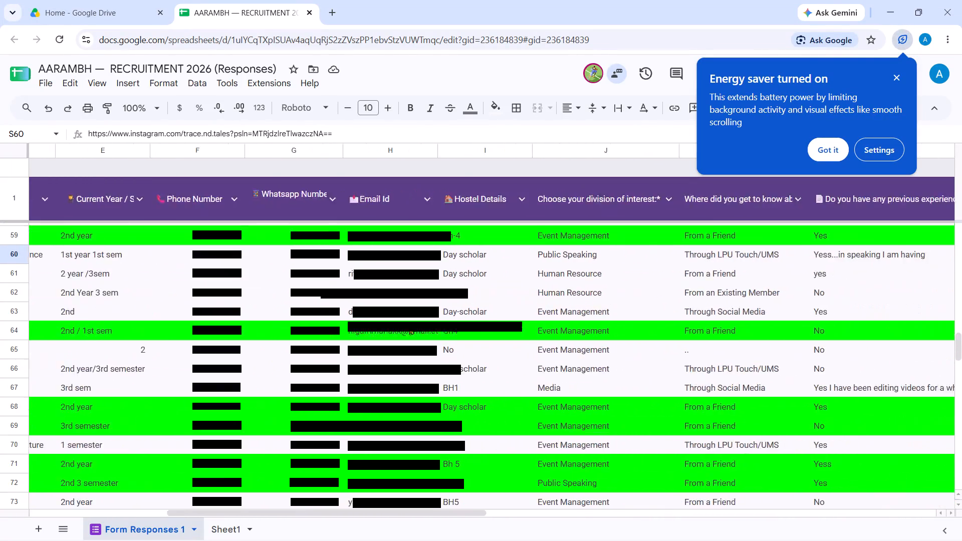
pyautogui.hscroll(-4, 409, 325)
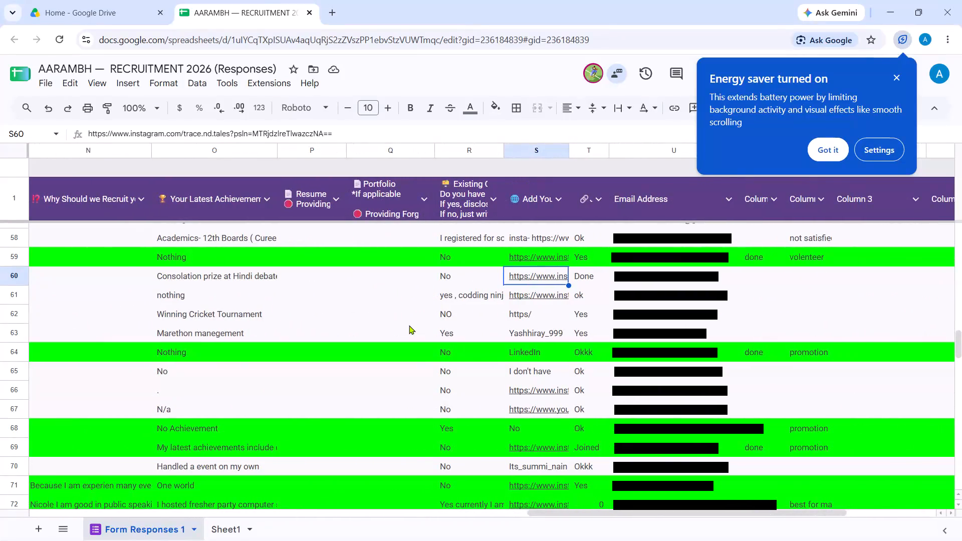
pyautogui.hscroll(-1, 363, 365)
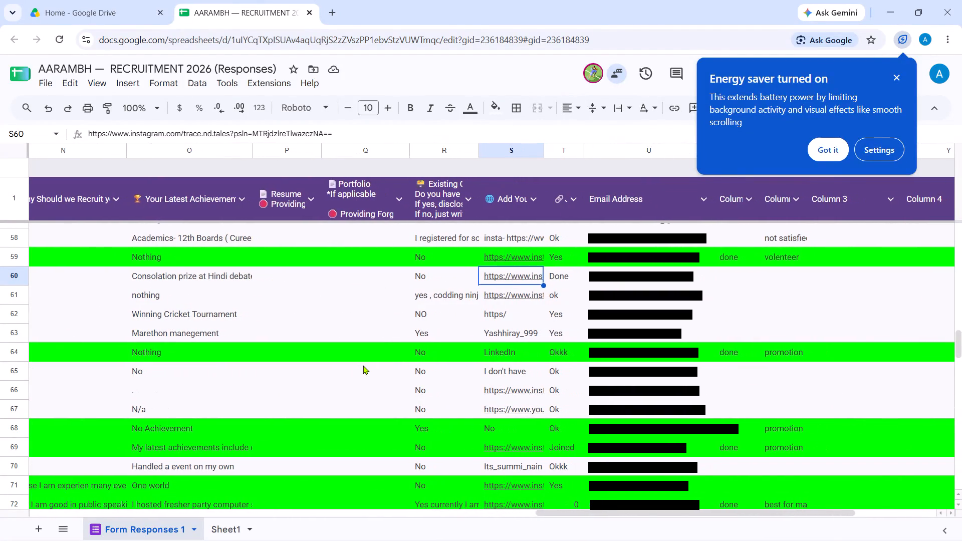
pyautogui.hscroll(-1, 363, 365)
pyautogui.hscroll(3, 363, 365)
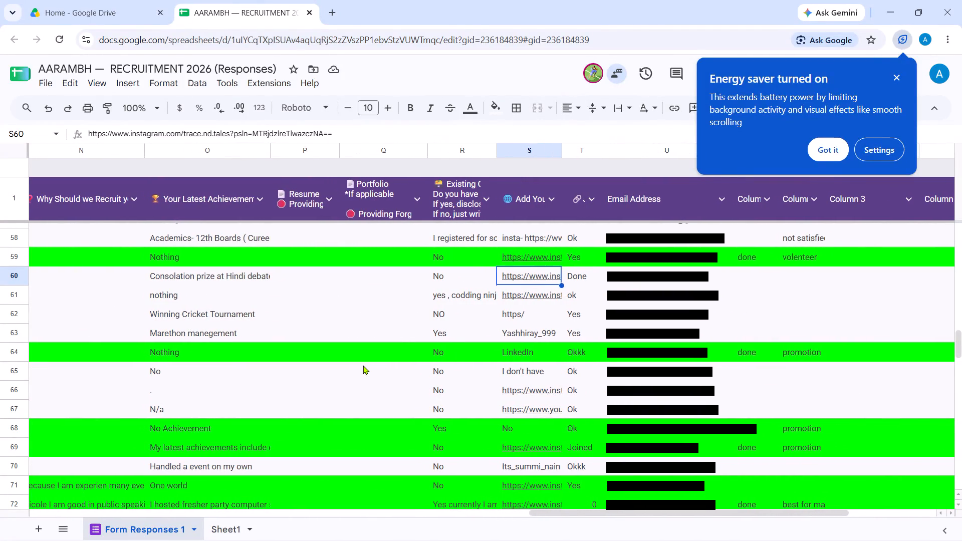
pyautogui.hscroll(15, 363, 365)
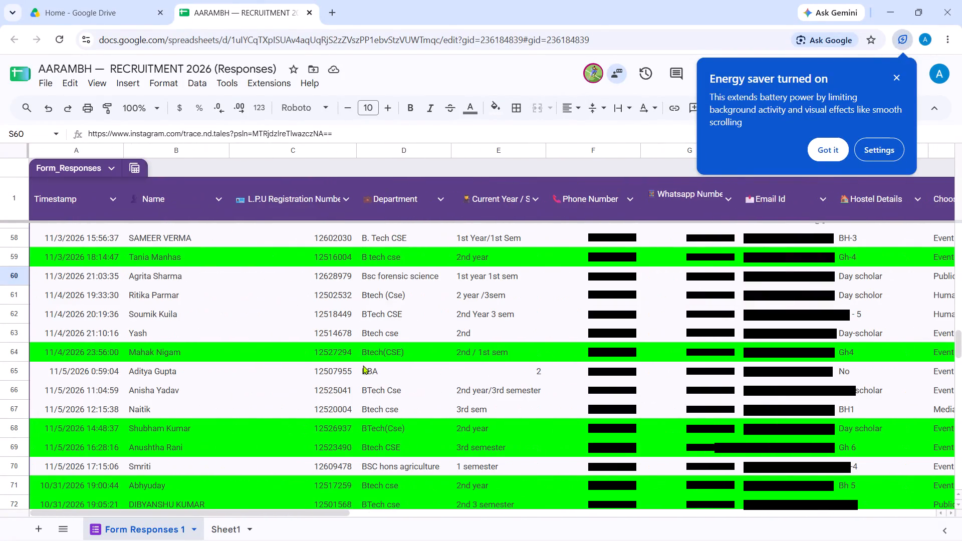
# Read across row 69 cell by cell, from the Name column through to Column 4.
pyautogui.click(214, 448)
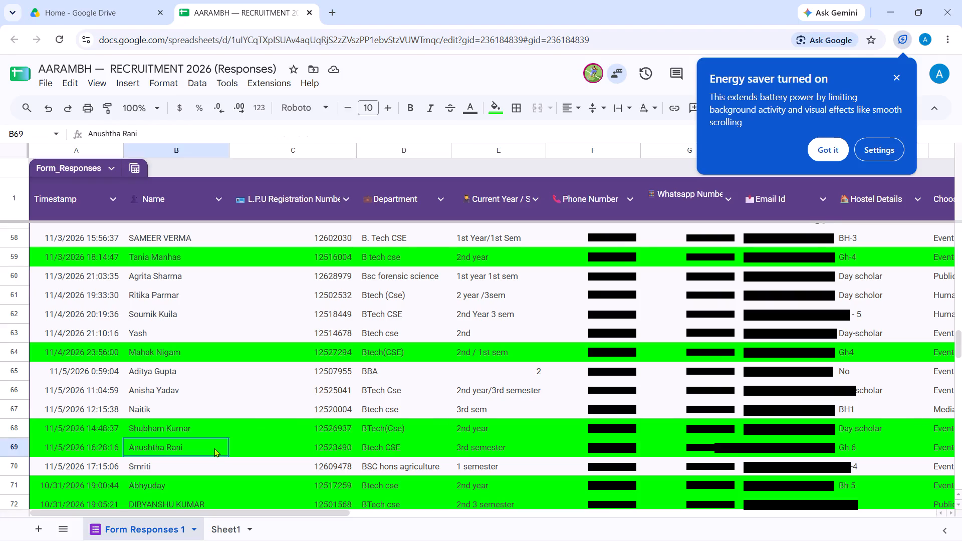
pyautogui.press('Right')
pyautogui.press('Right')
pyautogui.press('Right')
pyautogui.press('Right')
pyautogui.press('Right')
pyautogui.press('Right')
pyautogui.press('Right')
pyautogui.press('Right')
pyautogui.press('Right')
pyautogui.press('Right')
pyautogui.press('Right')
pyautogui.press('Right')
pyautogui.press('Right')
pyautogui.press('Right')
pyautogui.press('Right')
pyautogui.press('Right')
pyautogui.press('Right')
pyautogui.press('Right')
pyautogui.press('Right')
pyautogui.press('Right')
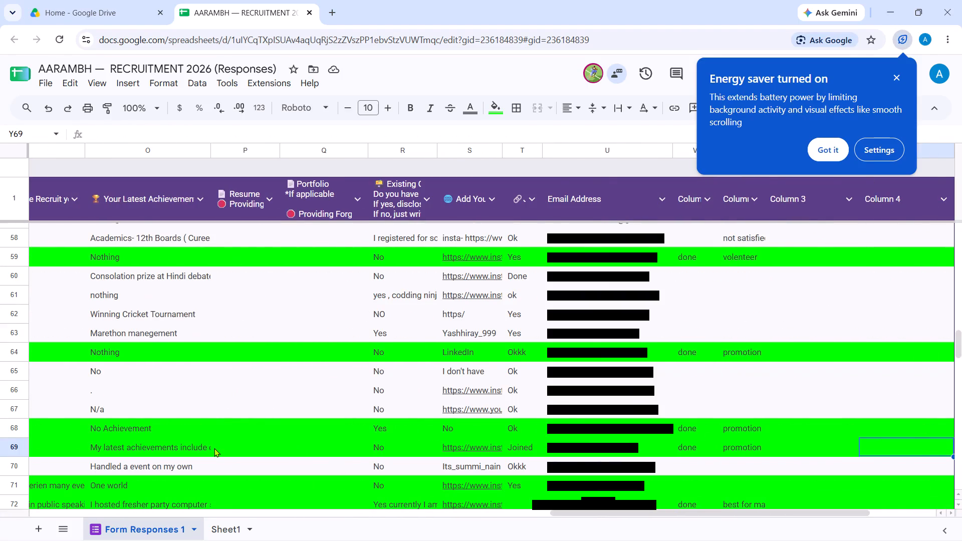
pyautogui.press('Left')
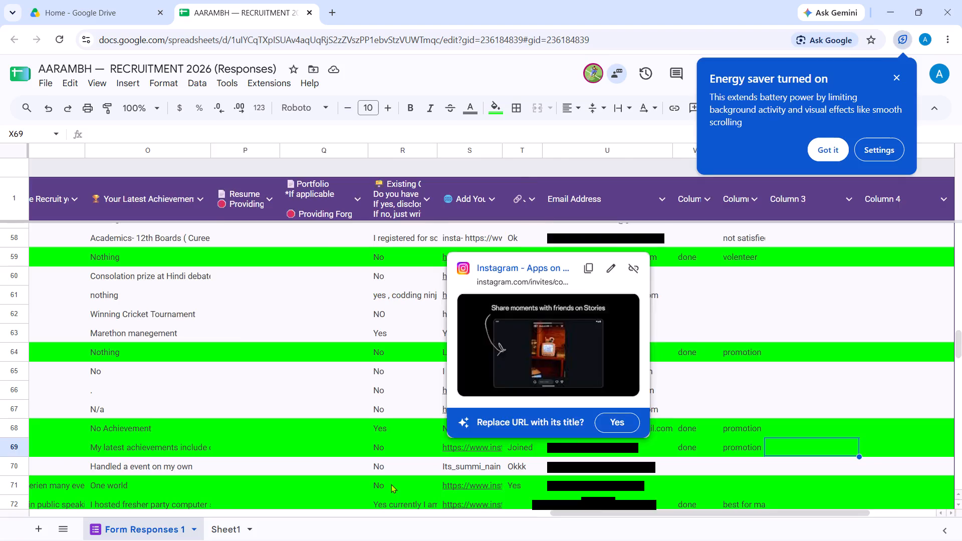
# Delete the whole of response row 62, the second-year BTech CSE entry timestamped 11/4/2026 20:19:36.
pyautogui.hscroll(15, 391, 484)
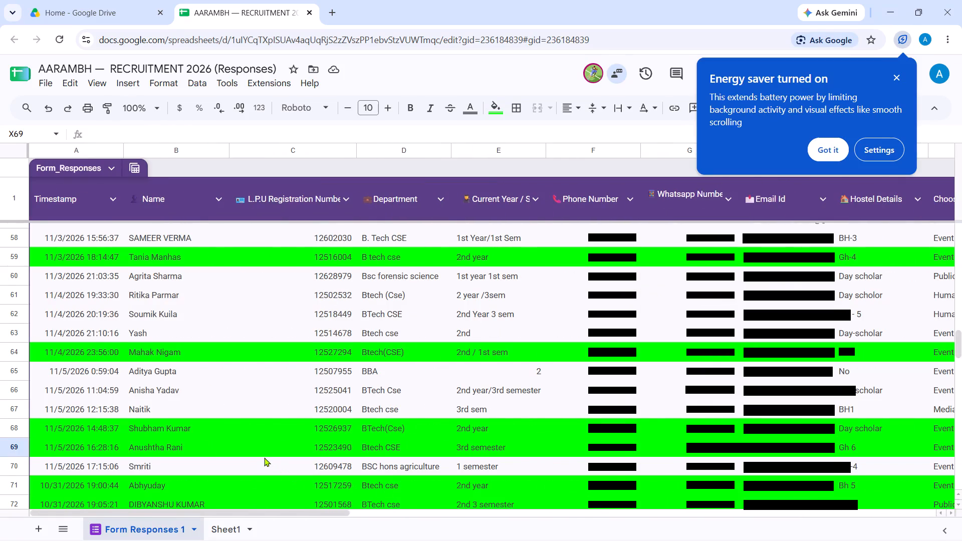
pyautogui.scroll(-1, 264, 457)
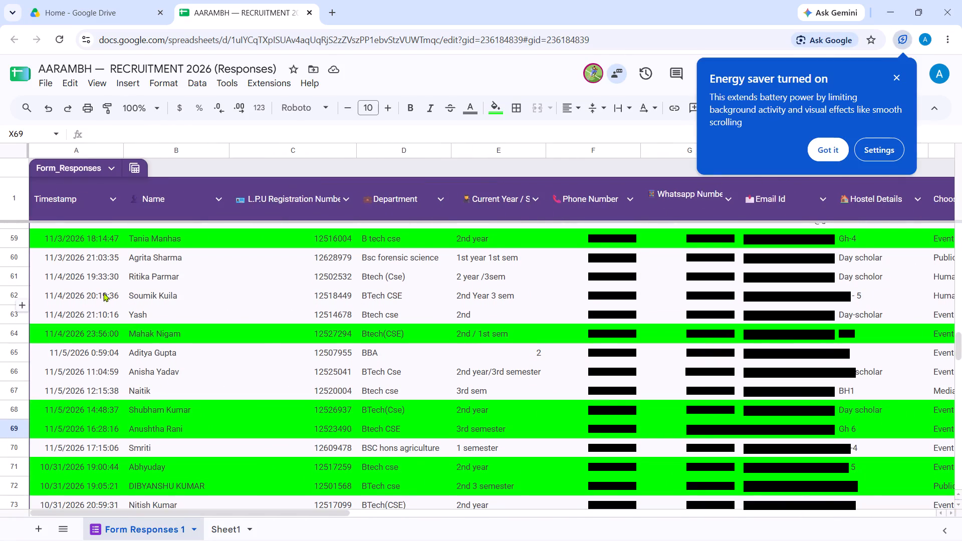
pyautogui.click(153, 252)
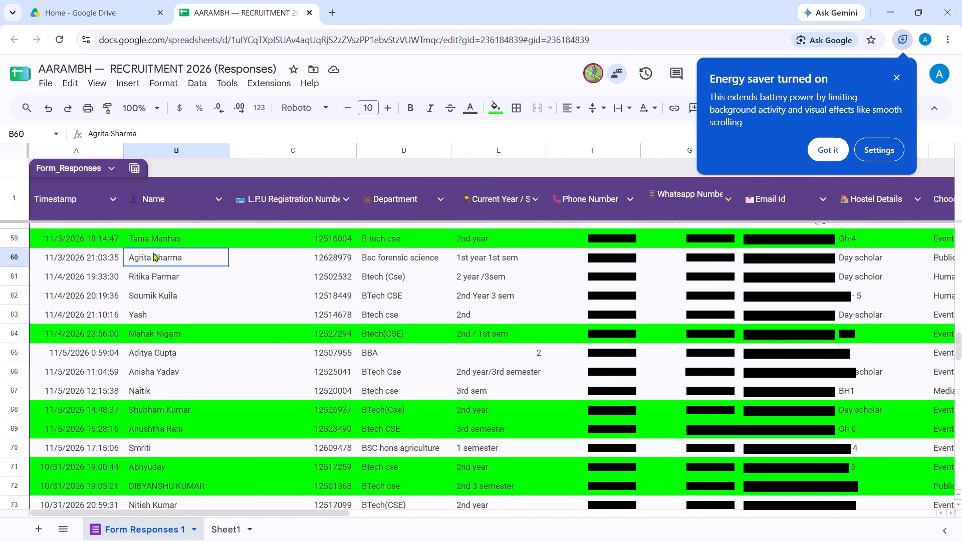
pyautogui.click(7, 293)
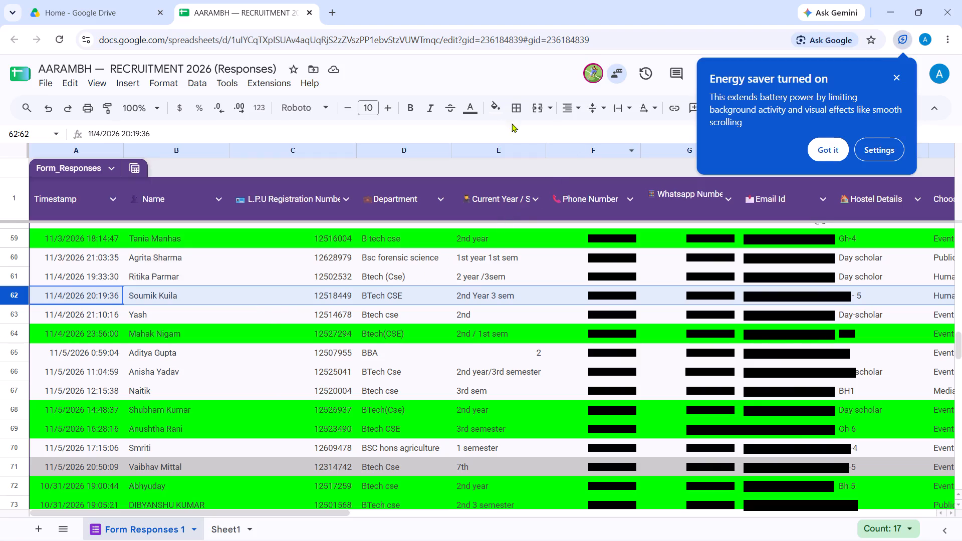
pyautogui.rightClick(7, 297)
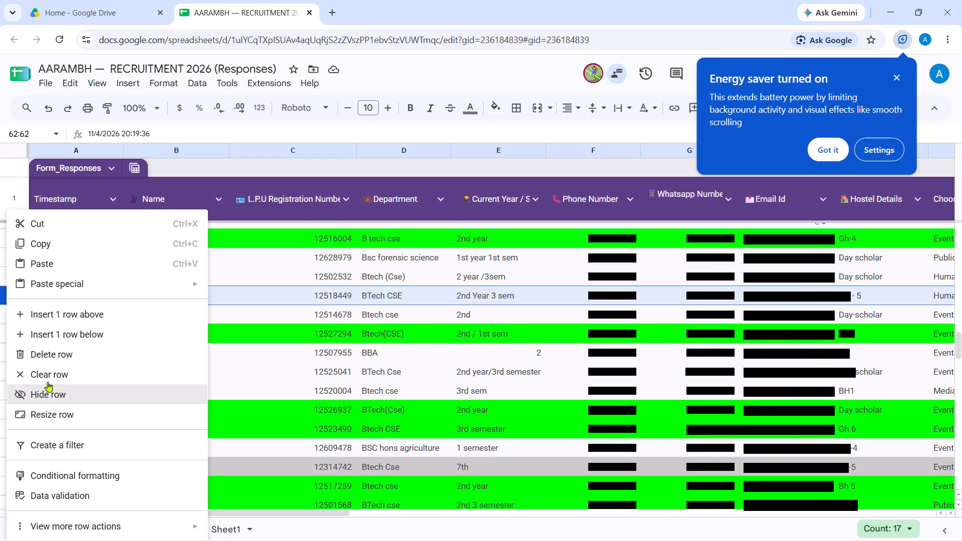
pyautogui.click(60, 359)
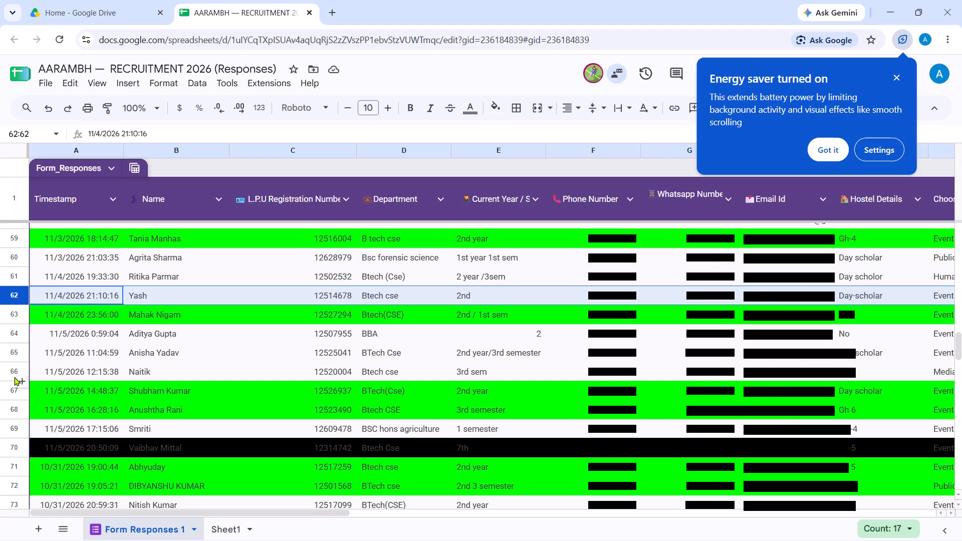
# Replace the black fill across the whole of row 70 with the bright green used on the other highlighted rows.
pyautogui.scroll(-1, 59, 376)
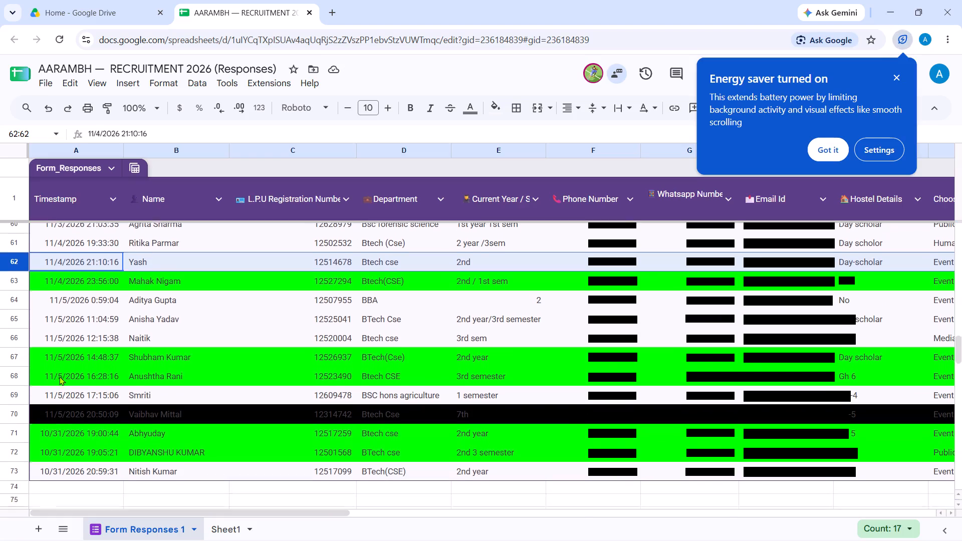
pyautogui.scroll(-2, 59, 376)
pyautogui.click(14, 363)
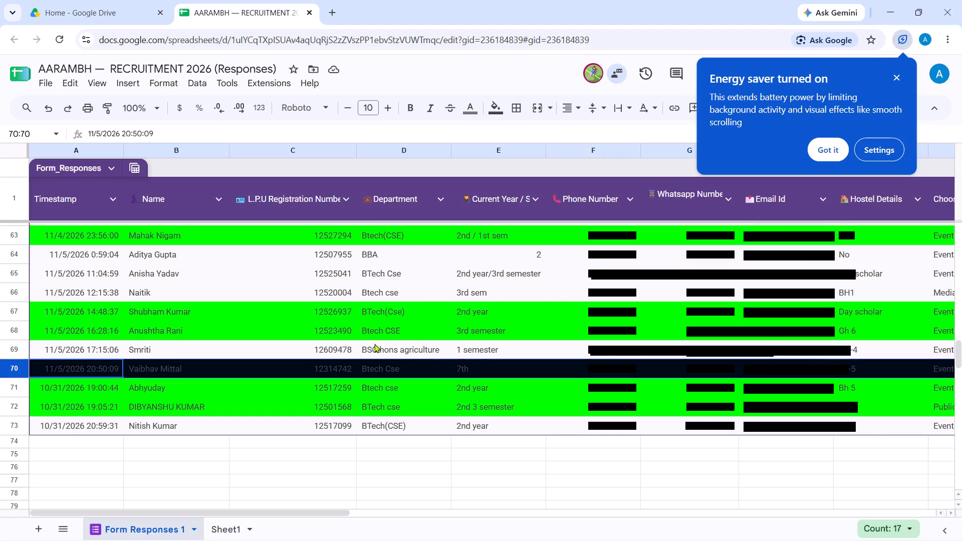
pyautogui.hscroll(-3, 354, 355)
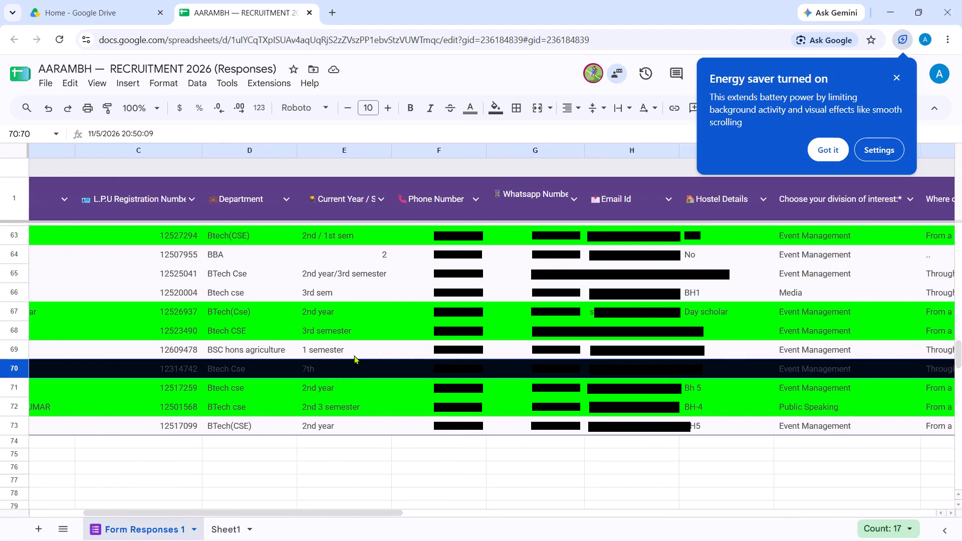
pyautogui.hscroll(-5, 354, 355)
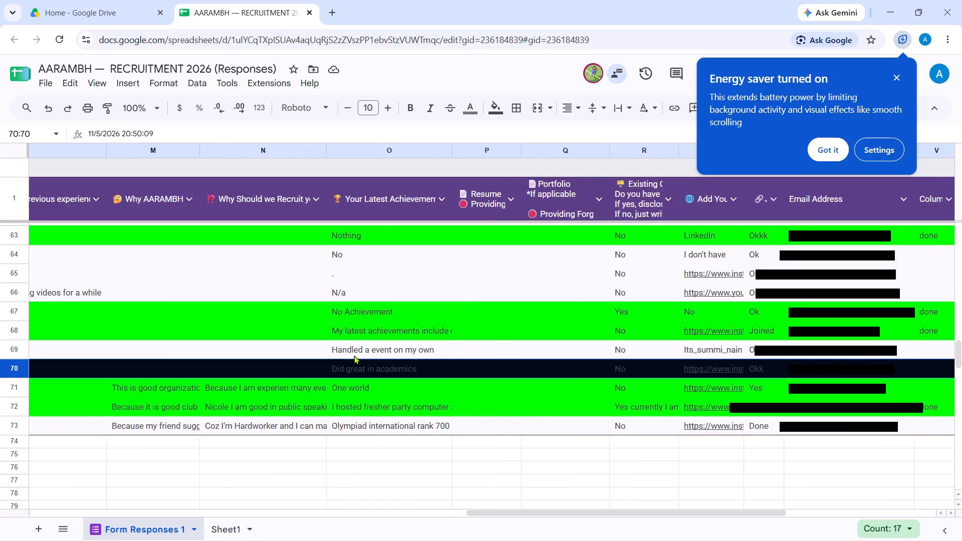
pyautogui.hscroll(-1, 354, 355)
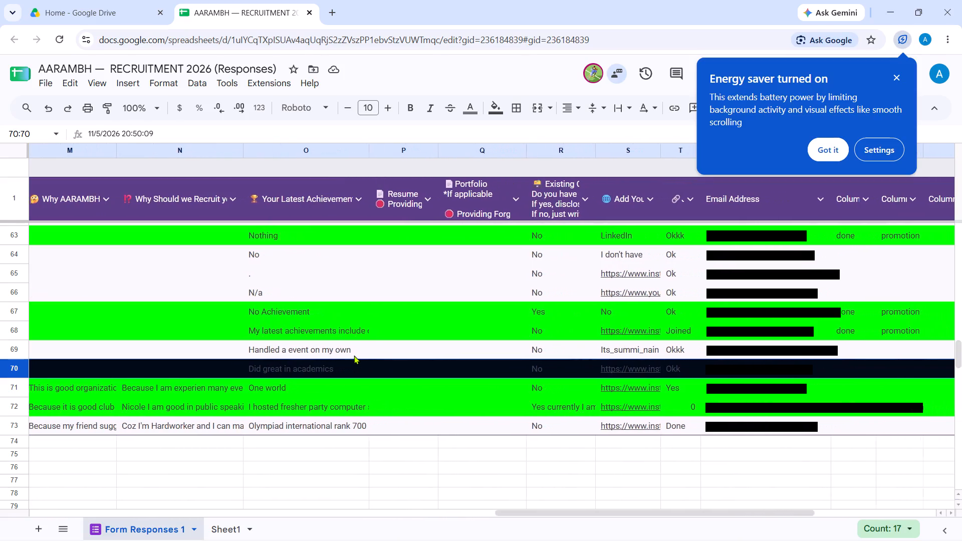
pyautogui.hscroll(-1, 354, 355)
pyautogui.hscroll(11, 354, 355)
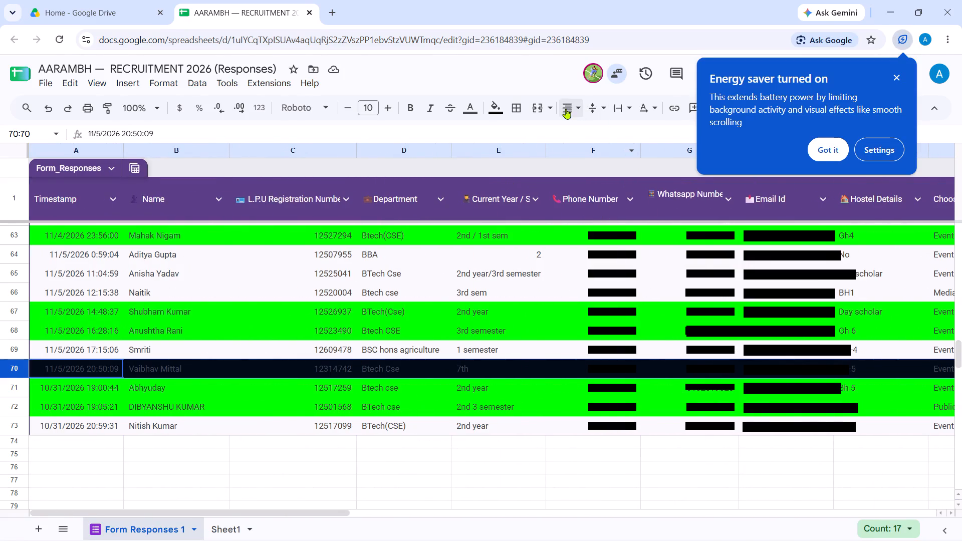
pyautogui.click(493, 108)
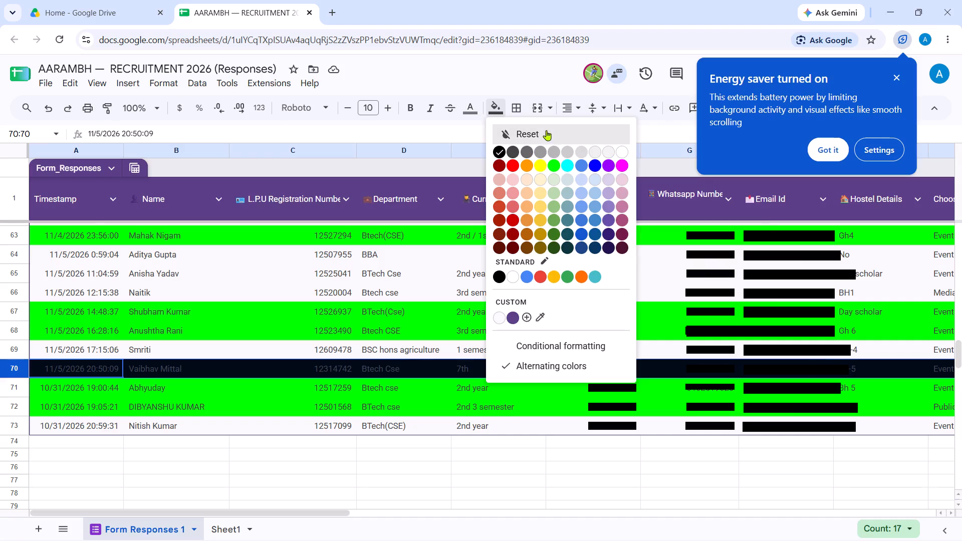
pyautogui.click(555, 164)
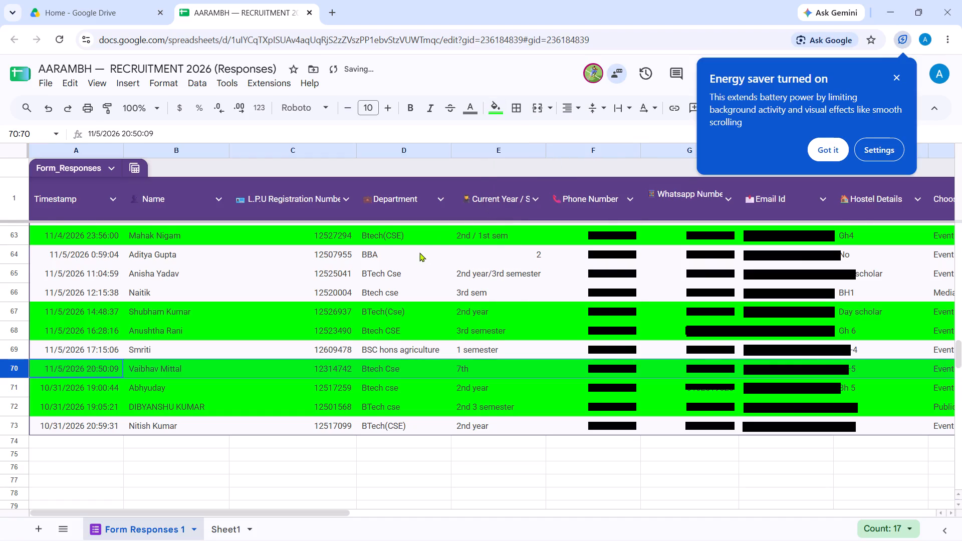
# Check the row fills through the lower part of the response list, from about row 50 to row 73.
pyautogui.scroll(2, 379, 311)
pyautogui.scroll(-1, 379, 311)
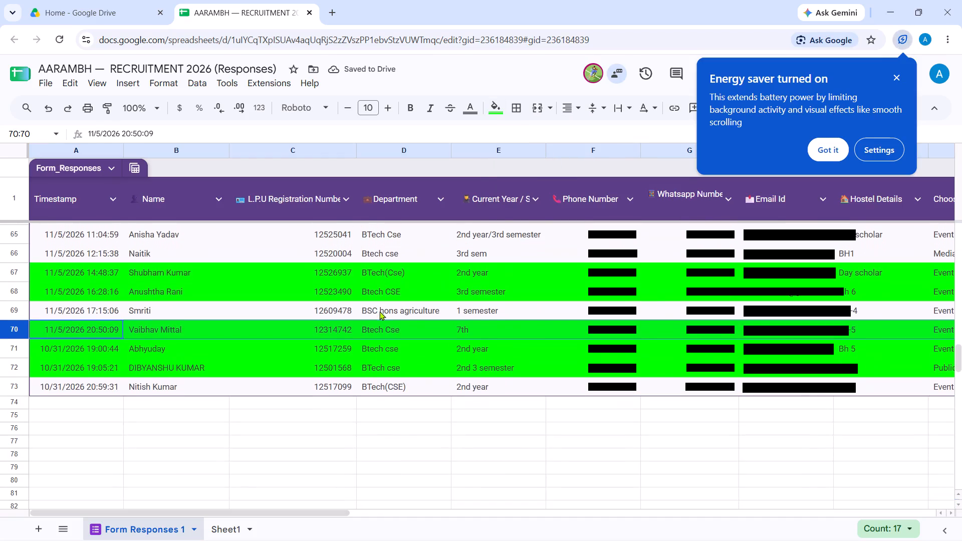
pyautogui.scroll(-1, 379, 311)
pyautogui.scroll(1, 171, 382)
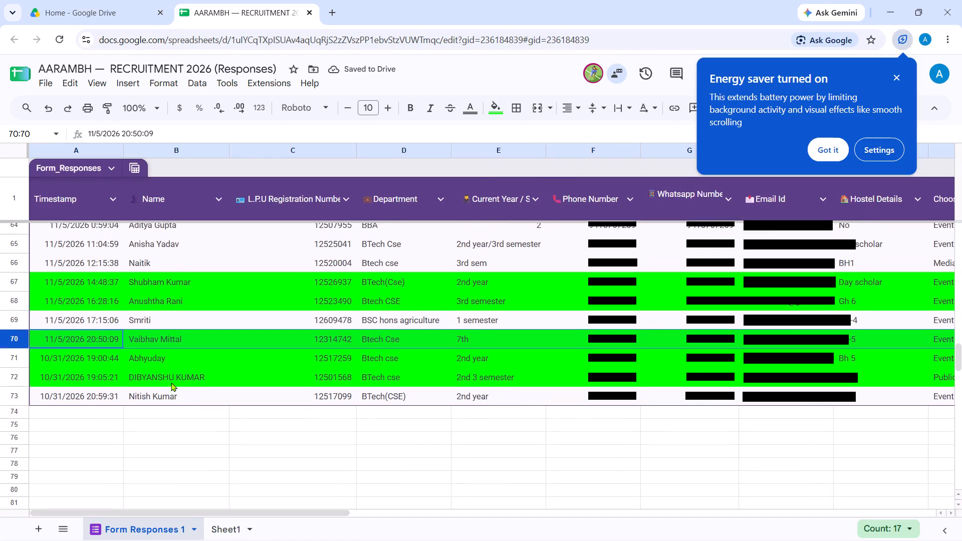
pyautogui.scroll(4, 171, 382)
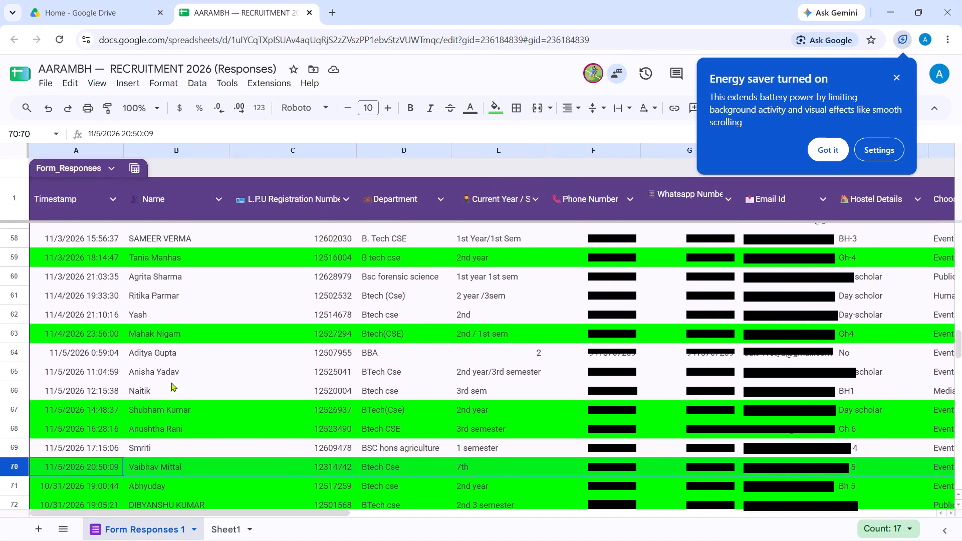
pyautogui.scroll(4, 171, 382)
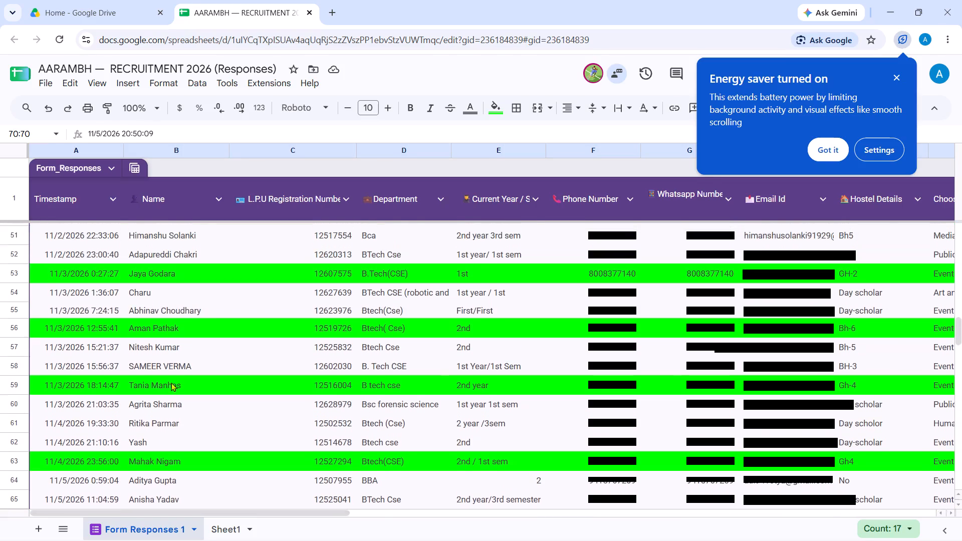
pyautogui.scroll(1, 171, 382)
pyautogui.scroll(-4, 171, 416)
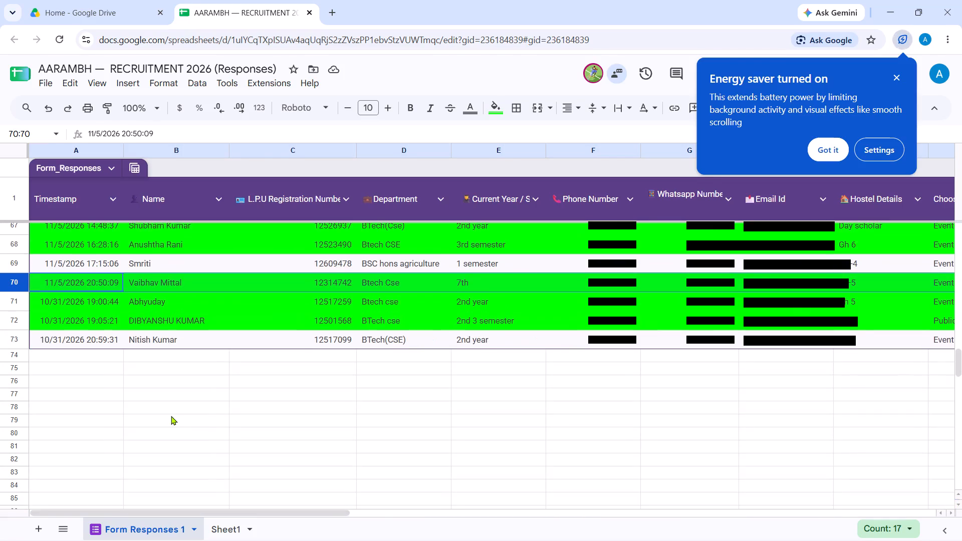
pyautogui.scroll(5, 171, 416)
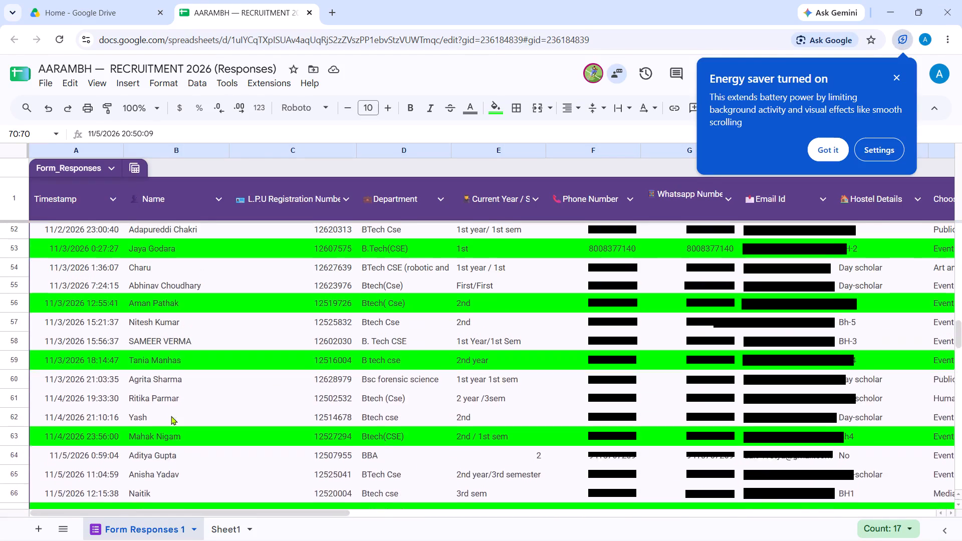
pyautogui.scroll(1, 171, 416)
# Delete the whole of response row 57, the second-year Btech Cse entry timestamped 11/3/2026 15:21:37.
pyautogui.click(191, 356)
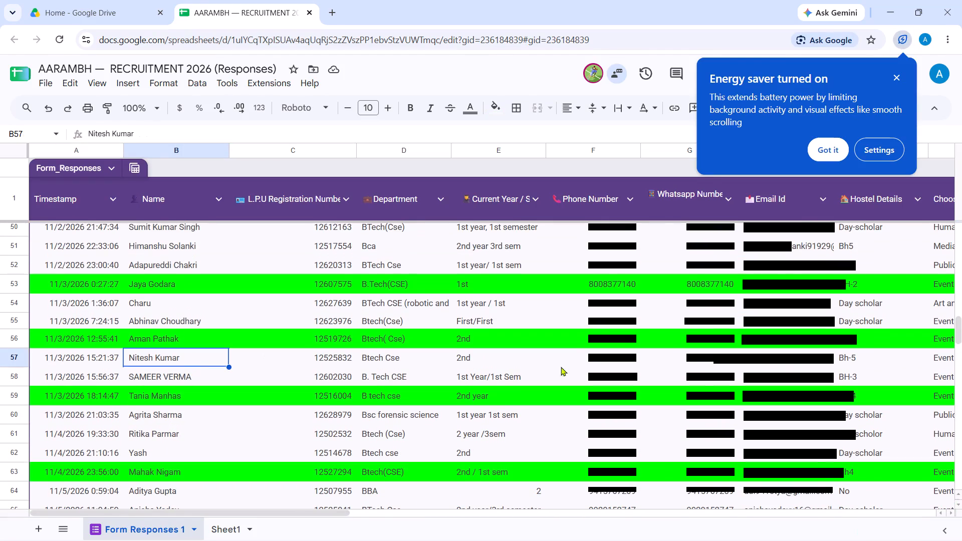
pyautogui.hscroll(-8, 592, 368)
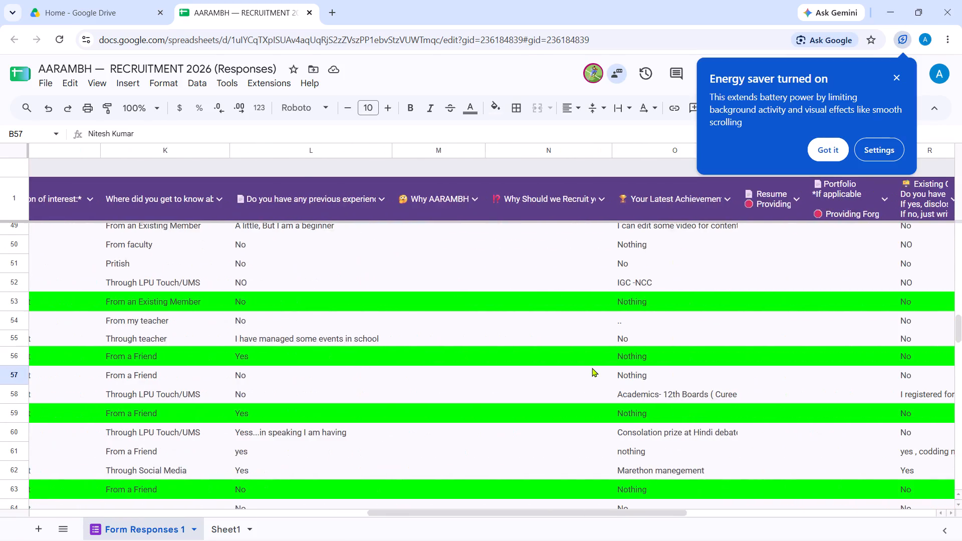
pyautogui.hscroll(-4, 592, 368)
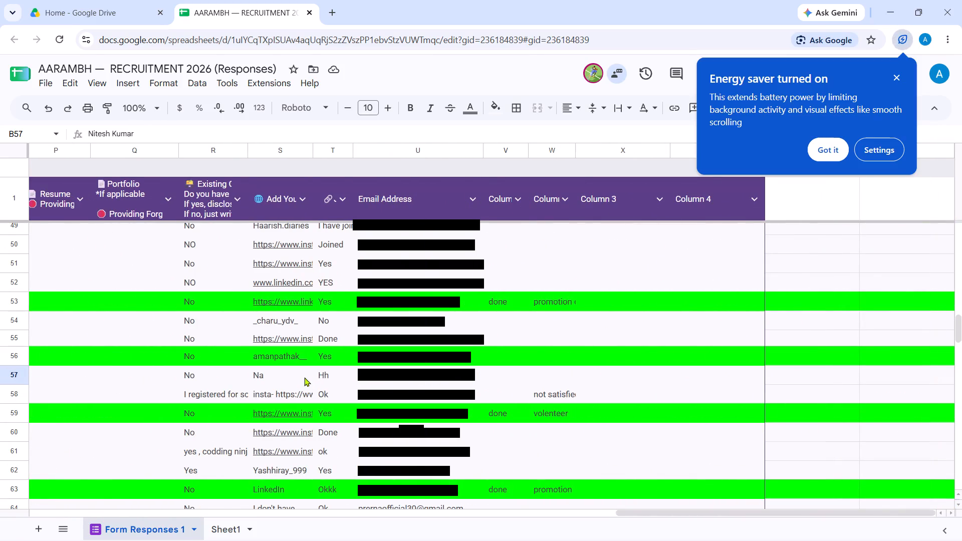
pyautogui.hscroll(18, 304, 377)
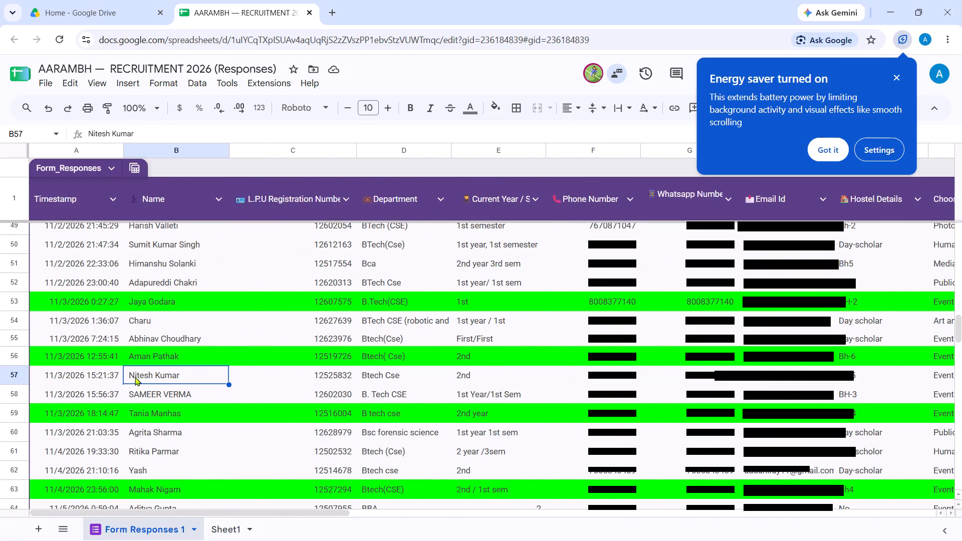
pyautogui.click(12, 374)
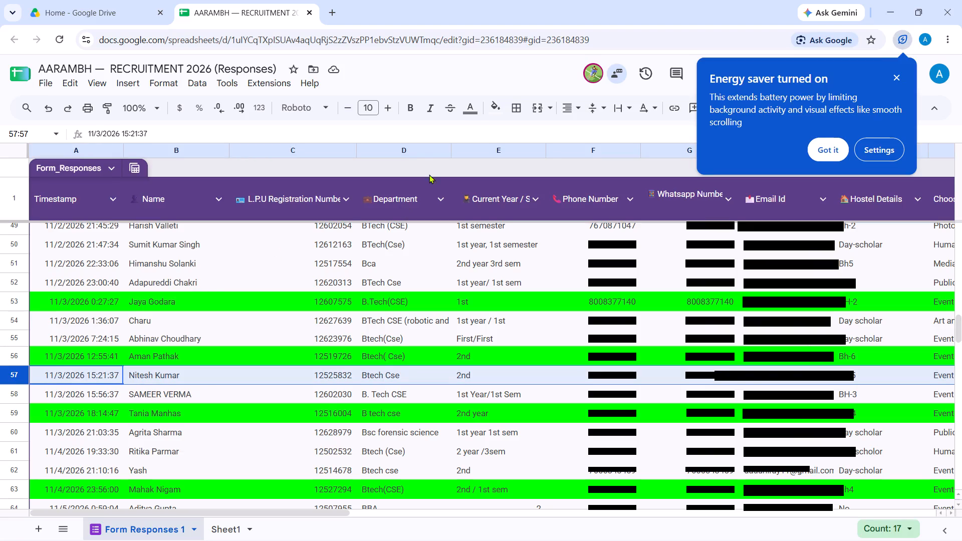
pyautogui.click(499, 108)
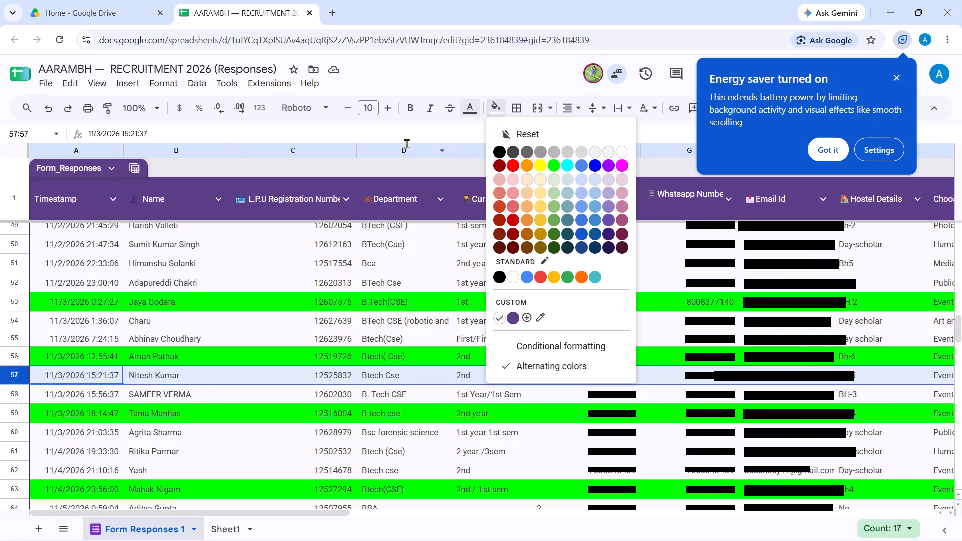
pyautogui.rightClick(15, 377)
pyautogui.click(65, 355)
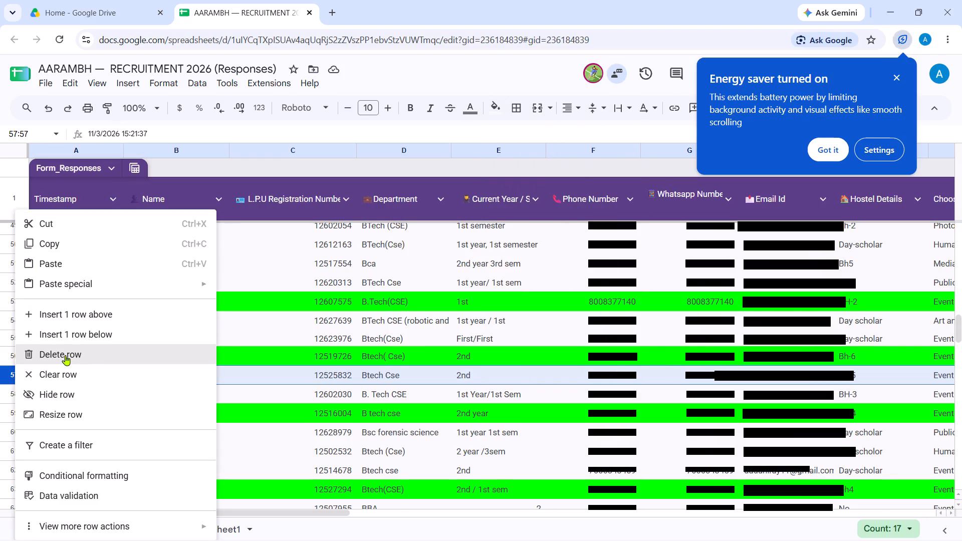
# Read across row 52 cell by cell, from the Name column through to Column 3 and back to Timestamp.
pyautogui.scroll(1, 201, 410)
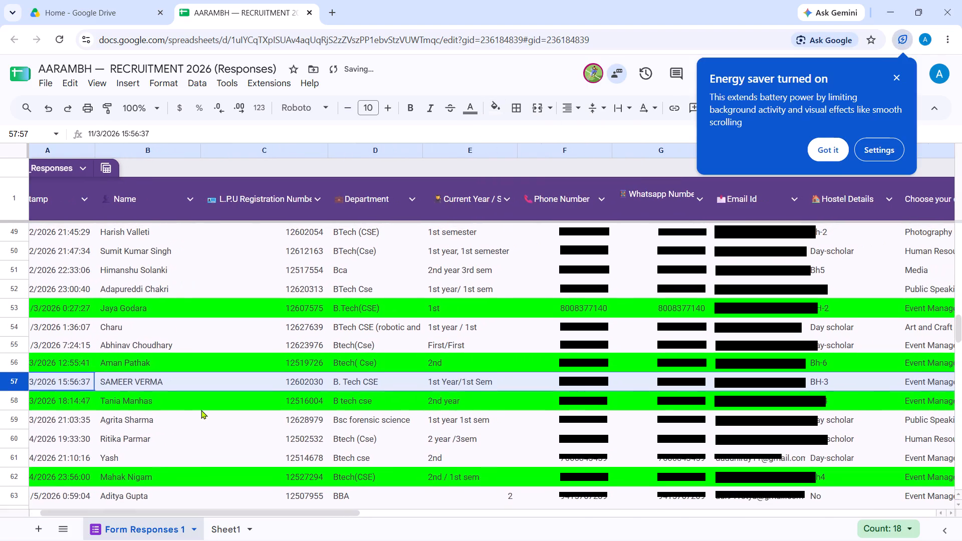
pyautogui.scroll(1, 201, 410)
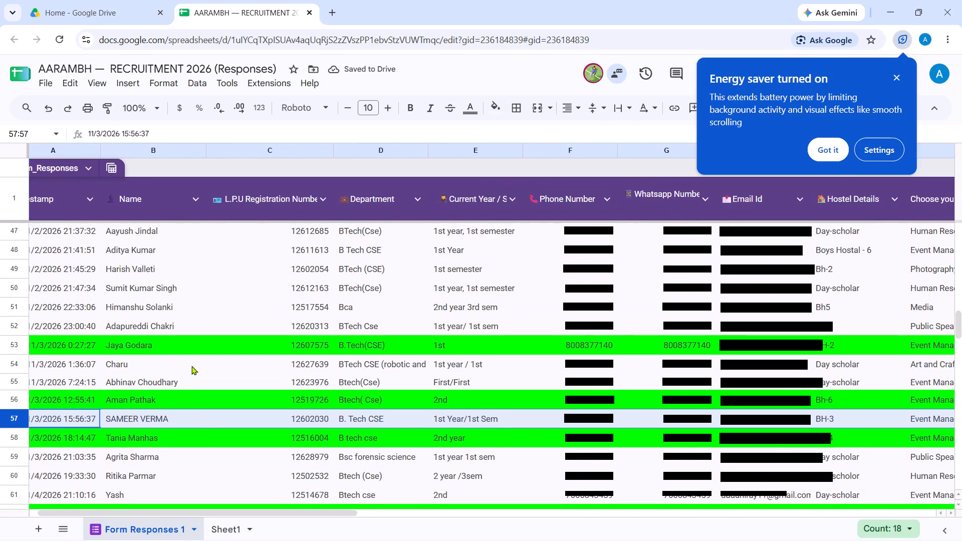
pyautogui.scroll(1, 192, 367)
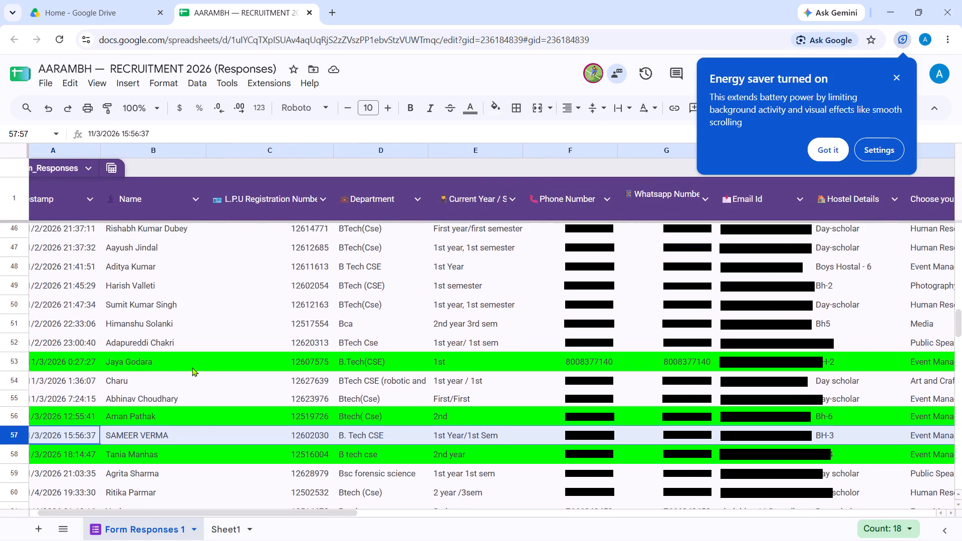
pyautogui.scroll(1, 192, 367)
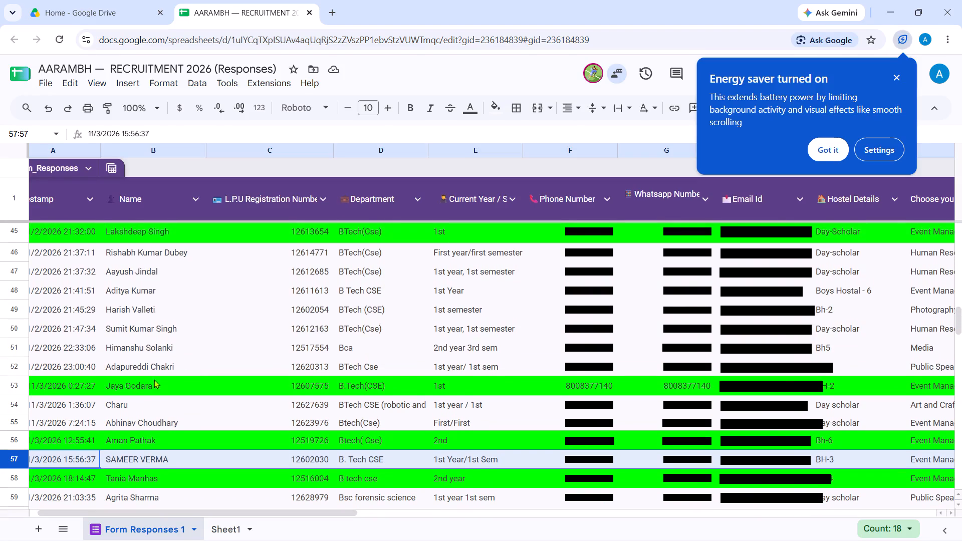
pyautogui.click(153, 374)
pyautogui.press('Right')
pyautogui.press('Right')
pyautogui.press('Right')
pyautogui.press('Right')
pyautogui.press('Right')
pyautogui.press('Right')
pyautogui.press('Right')
pyautogui.press('Right')
pyautogui.press('Right')
pyautogui.press('Right')
pyautogui.press('Right')
pyautogui.press('Right')
pyautogui.press('Right')
pyautogui.press('Right')
pyautogui.press('Right')
pyautogui.press('Right')
pyautogui.press('Right')
pyautogui.press('Right')
pyautogui.press('Right')
pyautogui.press('Right')
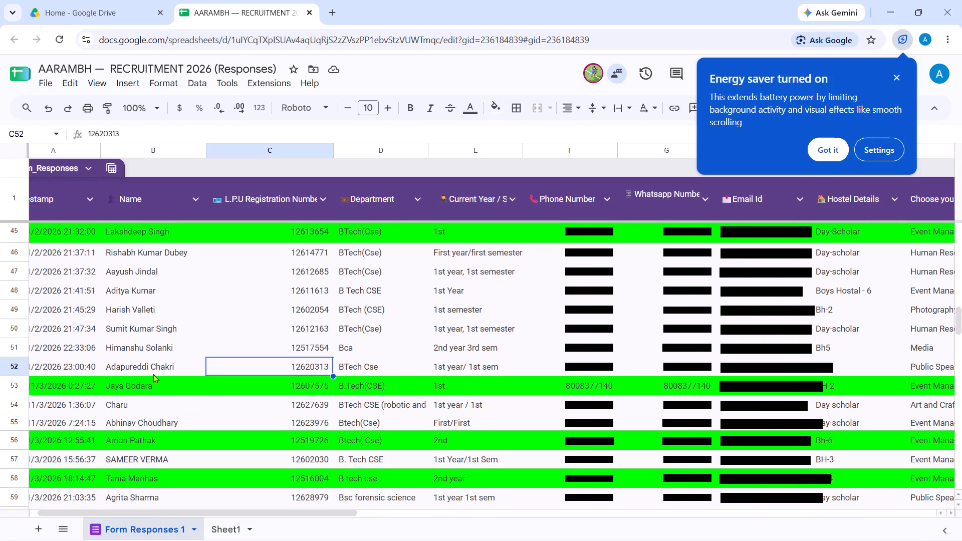
pyautogui.press('Right')
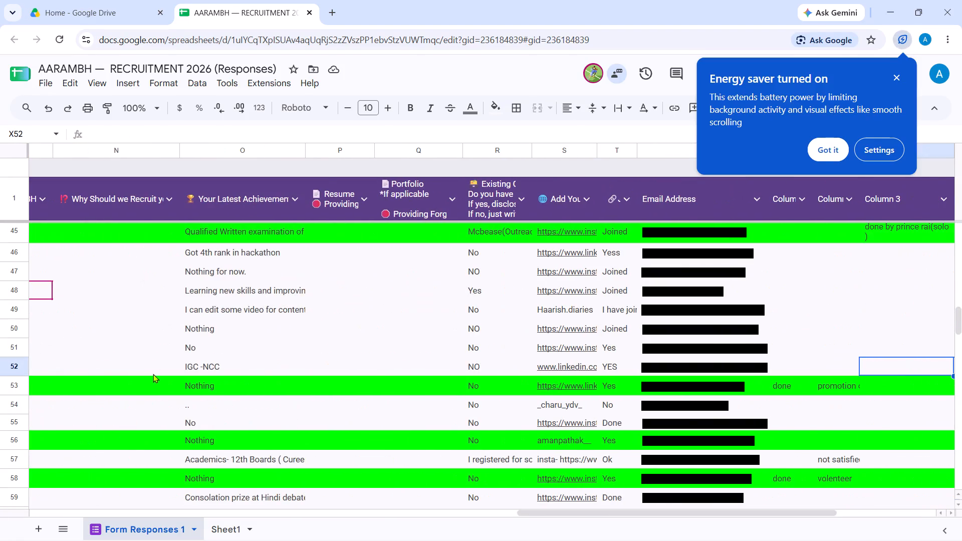
pyautogui.press('Left')
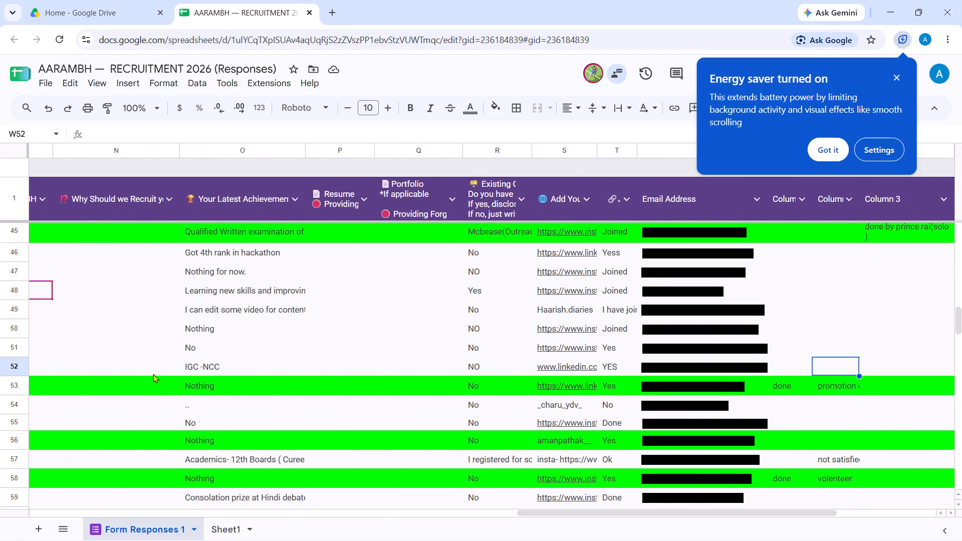
pyautogui.press('Left')
pyautogui.press('Left')
pyautogui.press('Left')
pyautogui.press('Left')
pyautogui.press('Left')
pyautogui.press('Left')
pyautogui.press('Left')
pyautogui.press('Left')
pyautogui.press('Left')
pyautogui.press('Left')
pyautogui.press('Left')
pyautogui.press('Left')
pyautogui.press('Left')
pyautogui.press('Left')
pyautogui.press('Left')
pyautogui.press('Left')
pyautogui.press('Left')
pyautogui.press('Left')
pyautogui.press('Left')
pyautogui.press('Left')
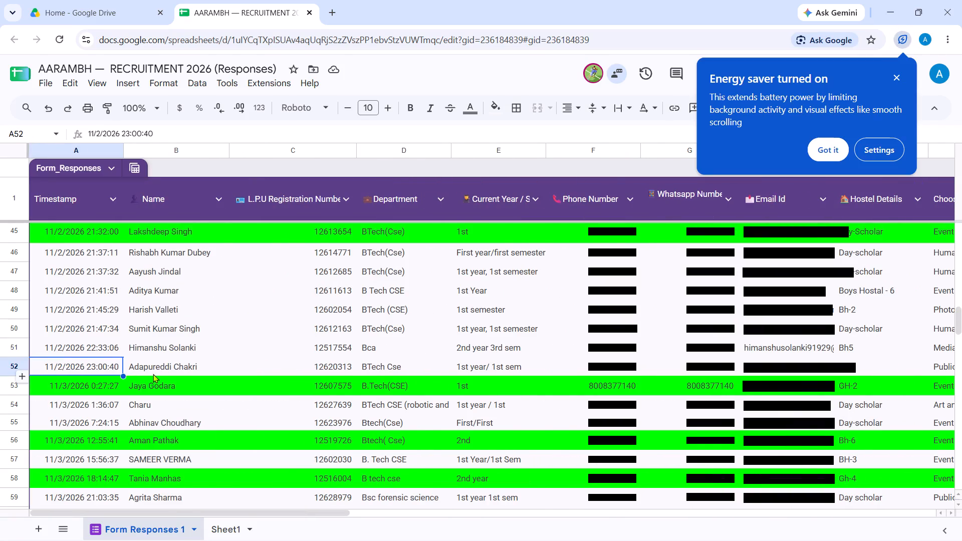
pyautogui.press('Left')
# Review the entries upward from row 51 to the "Complted ^" marker in row 37, ending on the name in row 40.
pyautogui.press('Up')
pyautogui.press('Up')
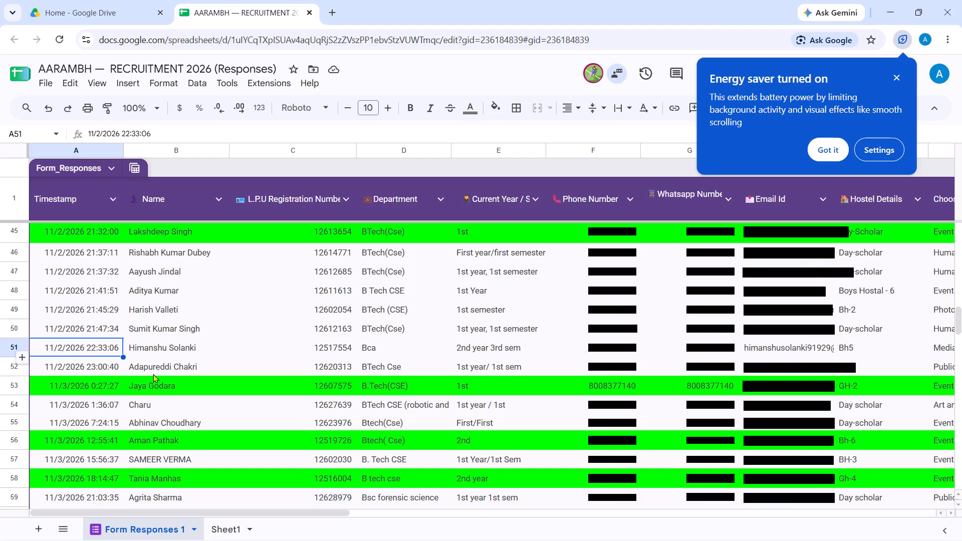
pyautogui.press('Up')
pyautogui.press('Up')
pyautogui.press('Up')
pyautogui.press('Up')
pyautogui.press('Up')
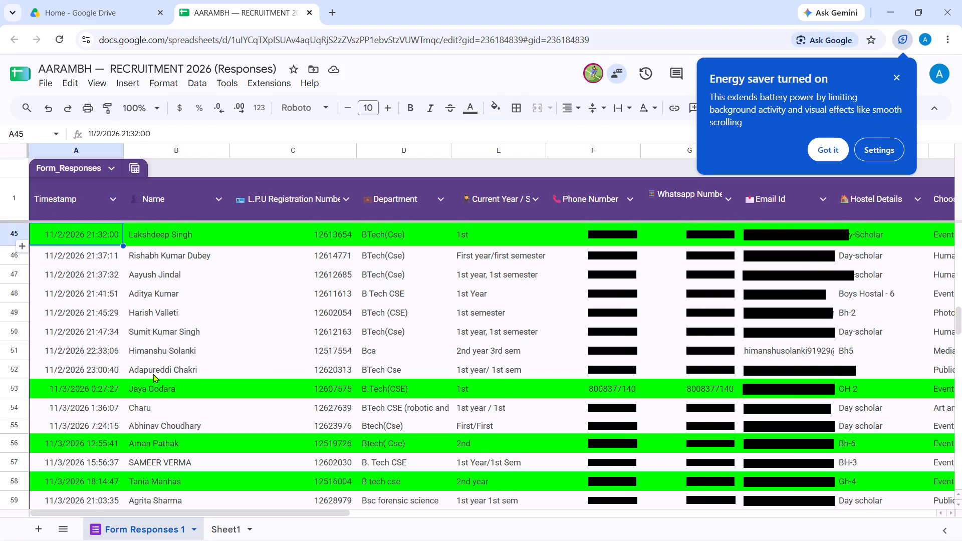
pyautogui.press('Up')
pyautogui.press('Up')
pyautogui.press('Up')
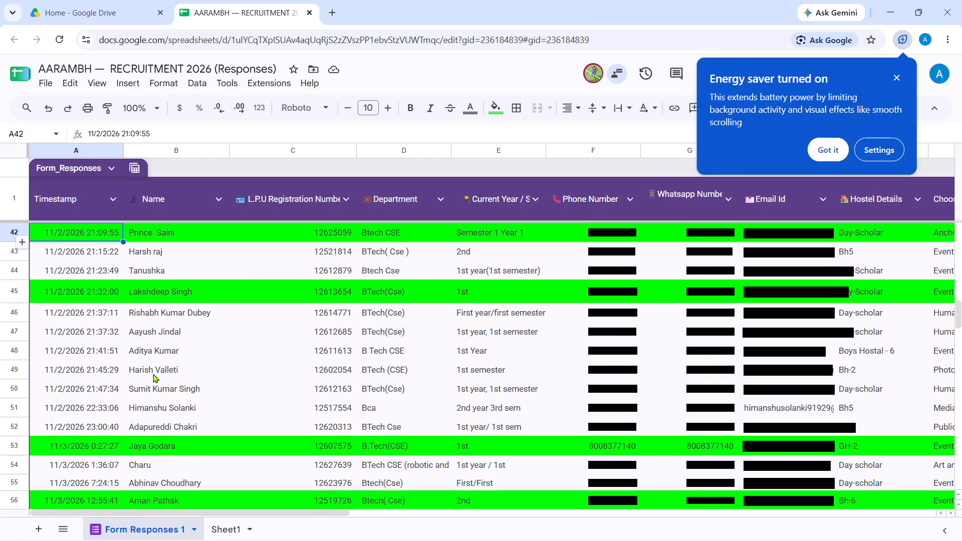
pyautogui.press('Up')
pyautogui.press('Up')
pyautogui.press('Up')
pyautogui.press('Up')
pyautogui.press('Up')
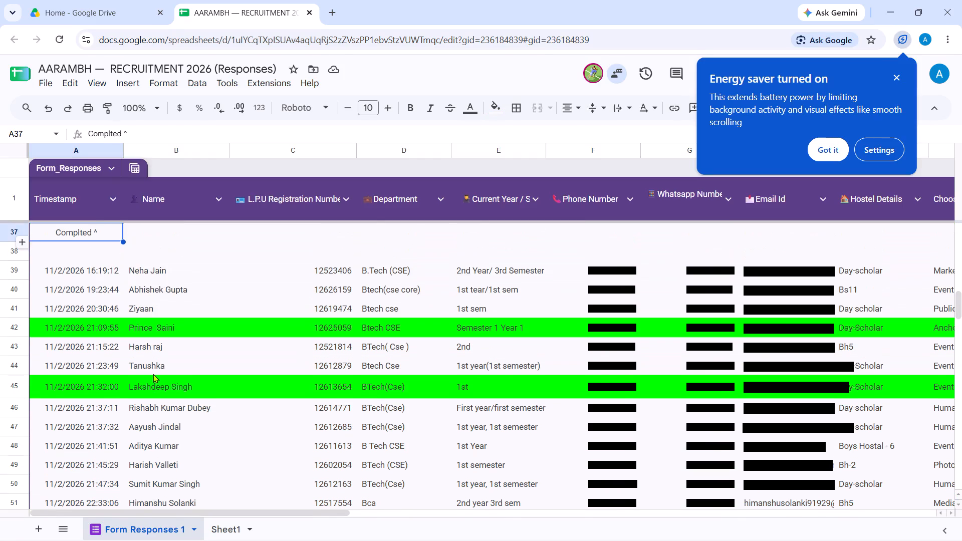
pyautogui.press('Down')
pyautogui.press('Down')
pyautogui.press('Down')
pyautogui.press('Down')
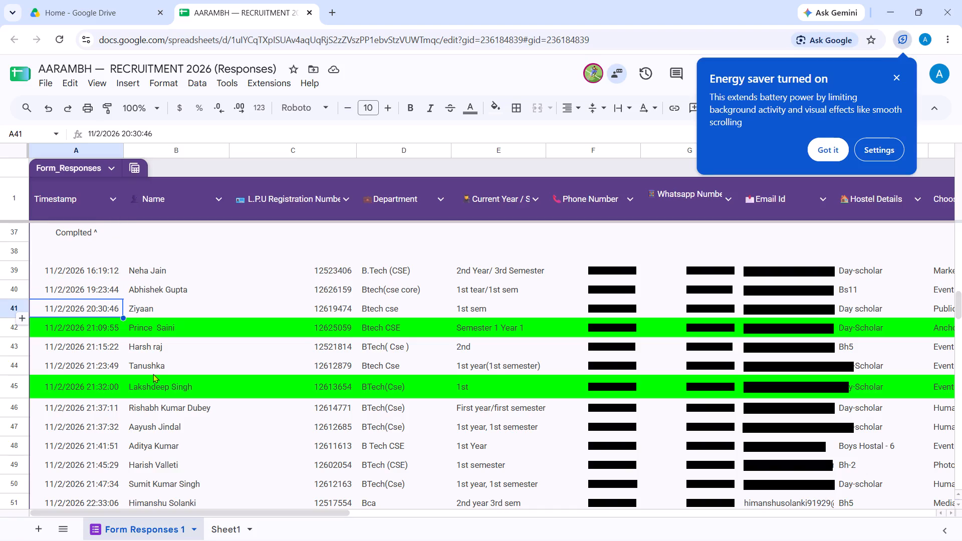
pyautogui.press('Up')
pyautogui.press('Right')
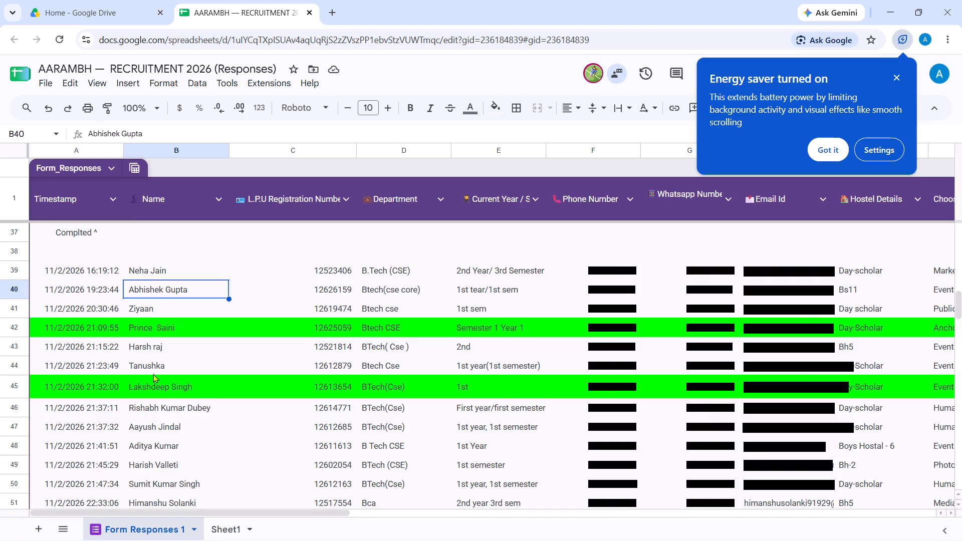
# Read across the green row 67 cell by cell, from the Name column through to the first status column after Email Address.
pyautogui.scroll(-3, 130, 439)
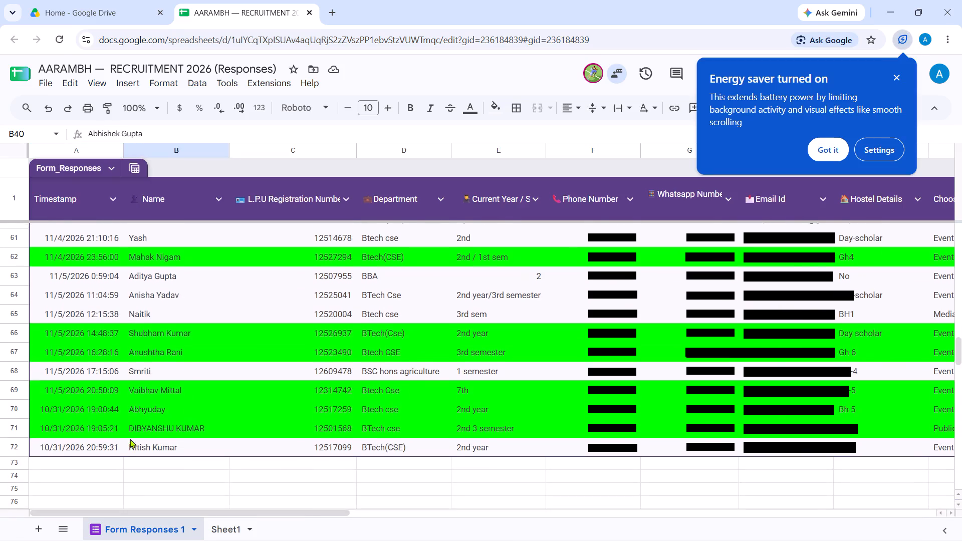
pyautogui.scroll(-2, 130, 439)
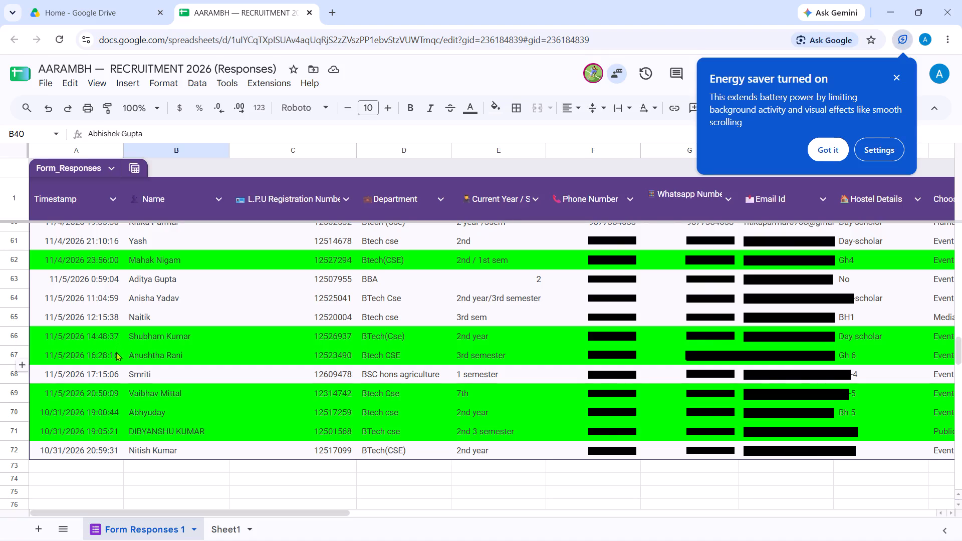
pyautogui.click(146, 352)
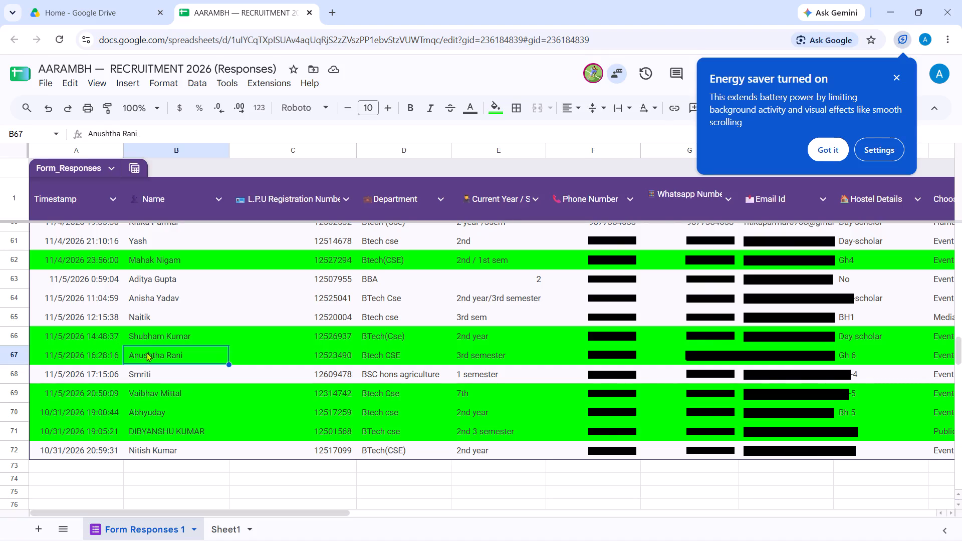
pyautogui.press('Right')
pyautogui.press('Right')
pyautogui.press('Right')
pyautogui.press('Right')
pyautogui.press('Right')
pyautogui.press('Right')
pyautogui.press('Right')
pyautogui.press('Right')
pyautogui.press('Right')
pyautogui.press('Right')
pyautogui.press('Right')
pyautogui.press('Right')
pyautogui.press('Right')
pyautogui.press('Right')
pyautogui.press('Right')
pyautogui.press('Right')
pyautogui.press('Right')
pyautogui.press('Right')
pyautogui.press('Right')
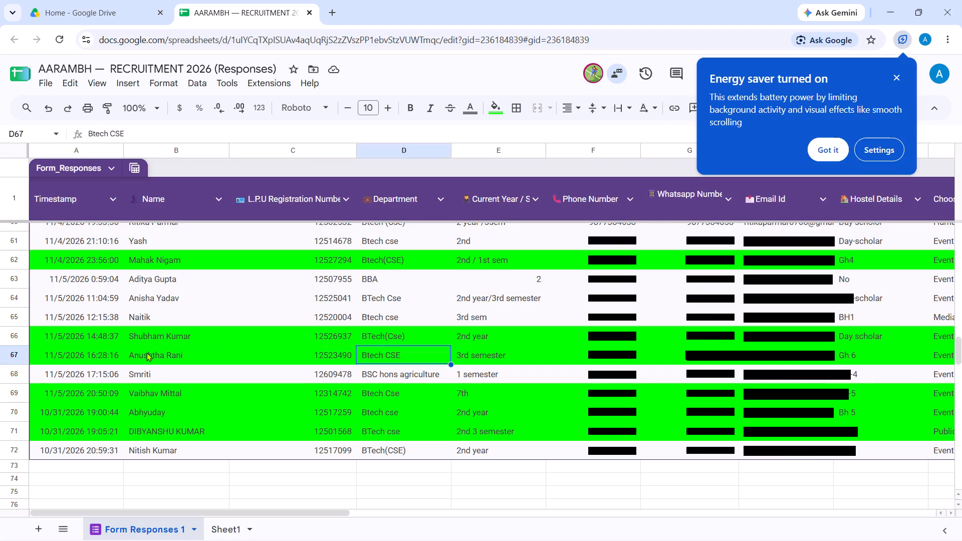
pyautogui.press('Right')
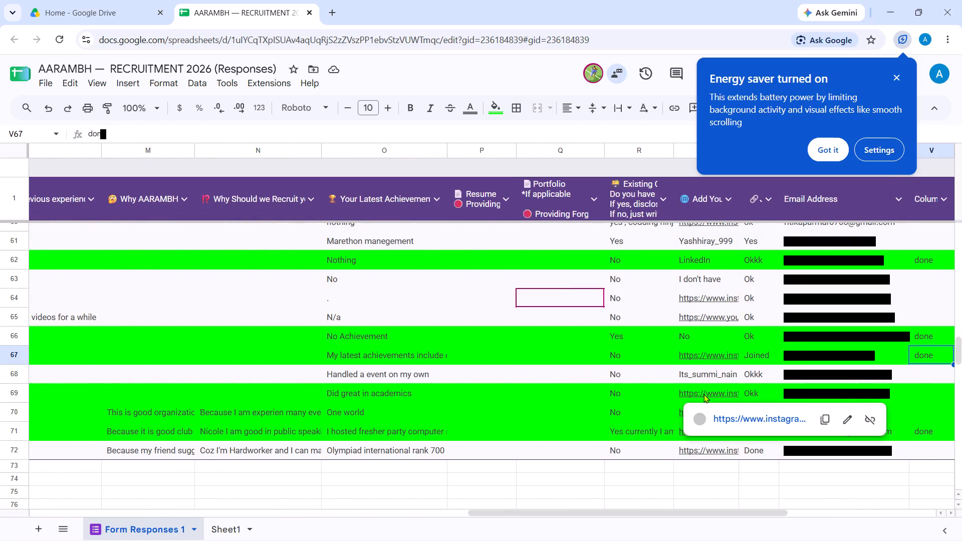
# Look over the entries and row fills from about row 50 to the last response in row 72.
pyautogui.hscroll(4, 658, 395)
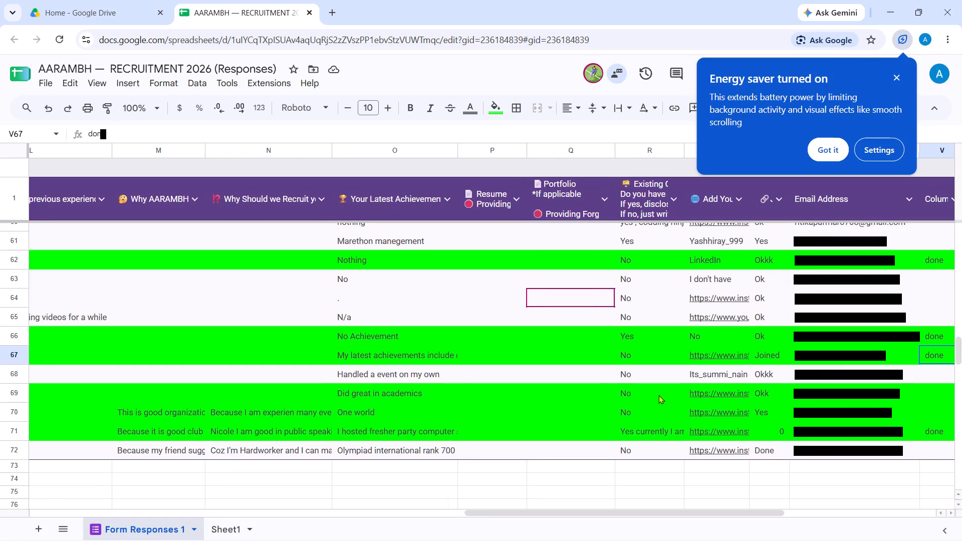
pyautogui.hscroll(12, 658, 395)
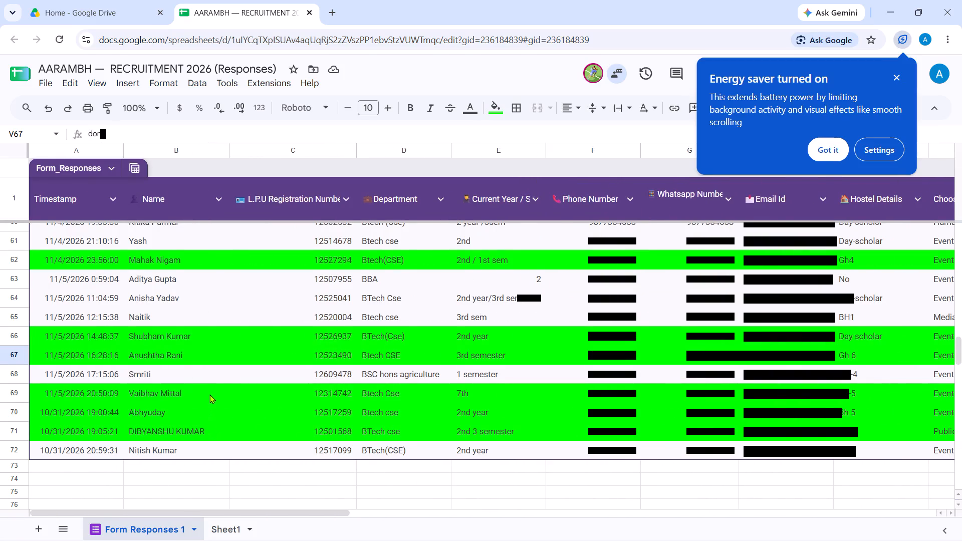
pyautogui.scroll(5, 209, 394)
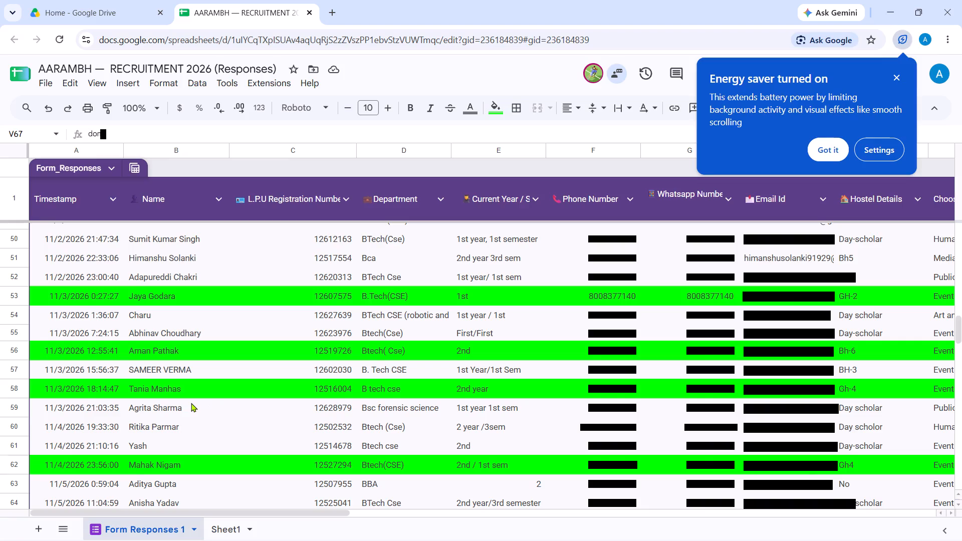
pyautogui.hscroll(7, 191, 403)
pyautogui.scroll(-2, 191, 403)
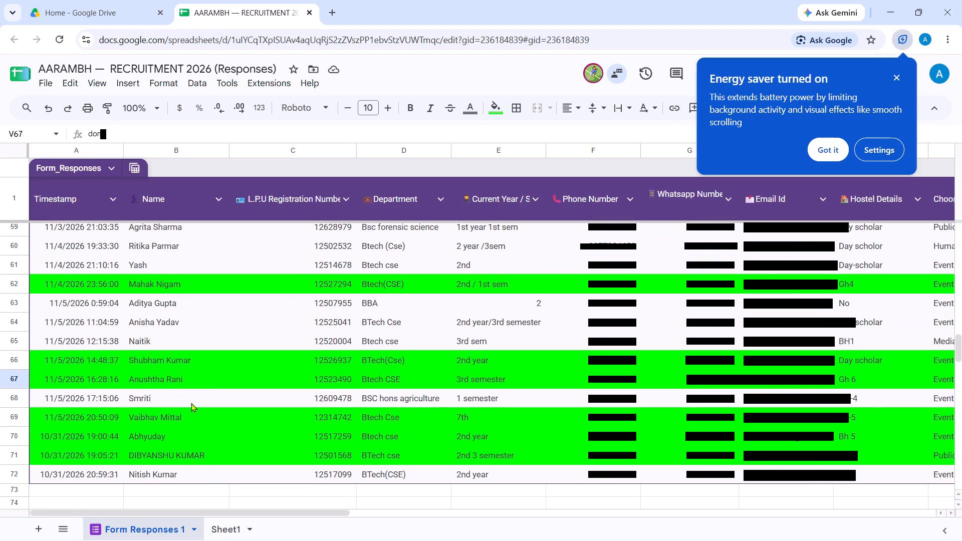
pyautogui.scroll(-1, 191, 403)
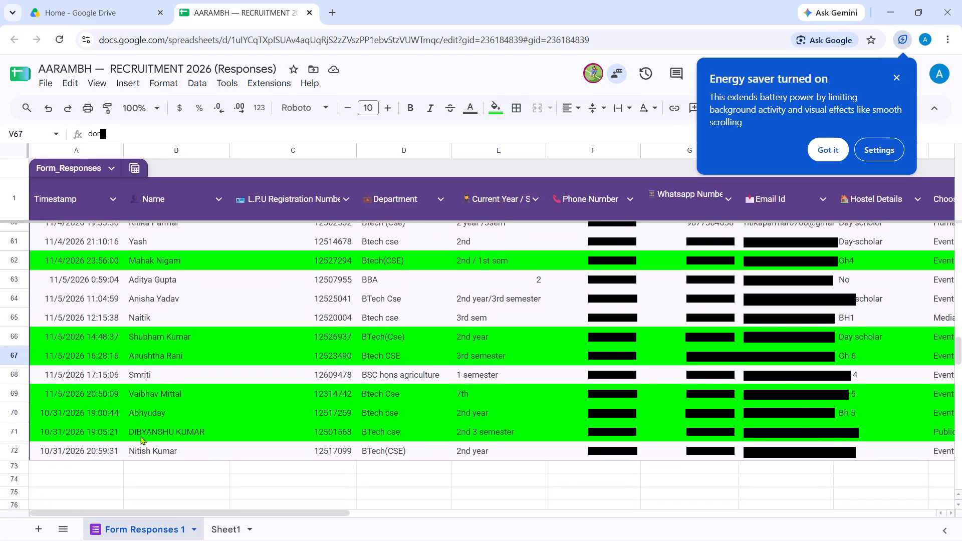
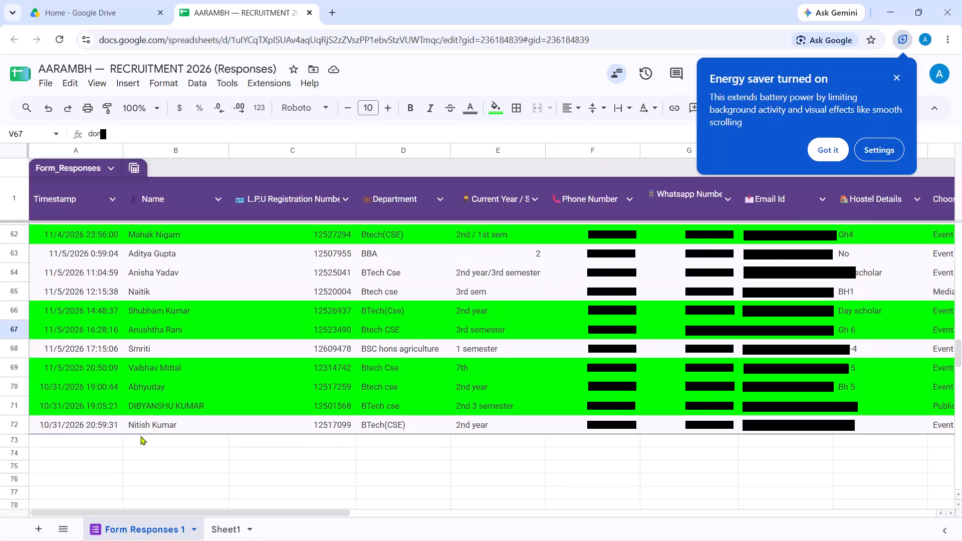
# Look over the entries and row fills from the last responses up to the first response in row 2.
pyautogui.scroll(1, 140, 436)
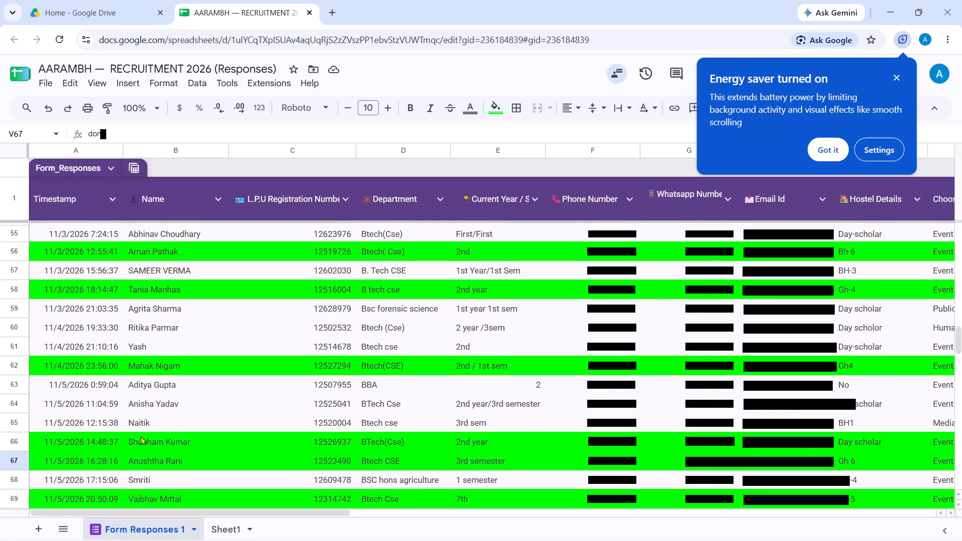
pyautogui.scroll(1, 140, 436)
pyautogui.scroll(-1, 84, 399)
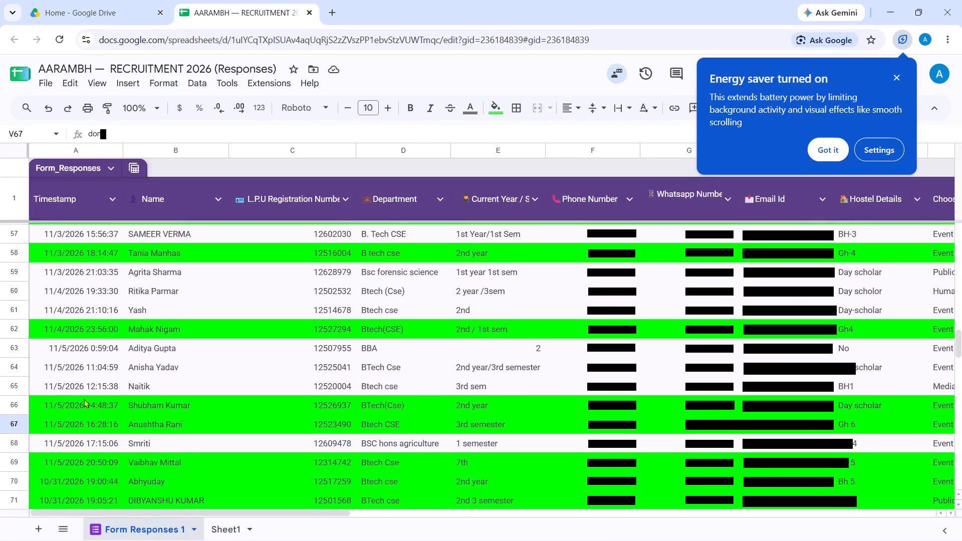
pyautogui.scroll(-2, 84, 399)
pyautogui.scroll(1, 84, 399)
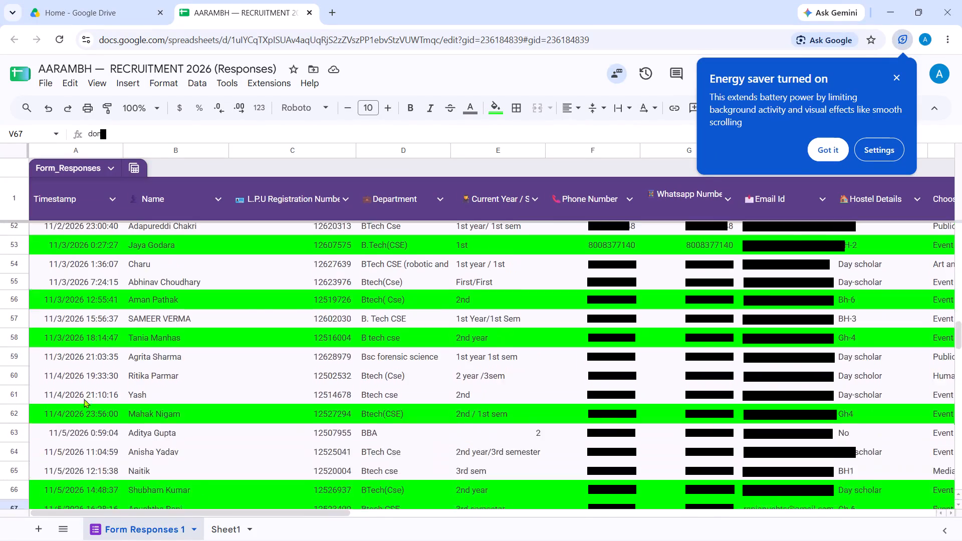
pyautogui.scroll(3, 84, 399)
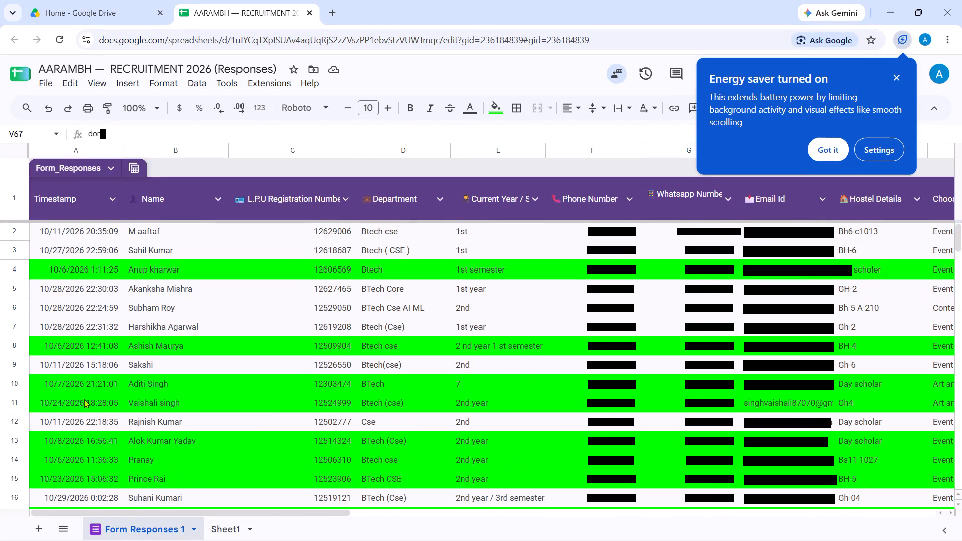
pyautogui.scroll(3, 84, 399)
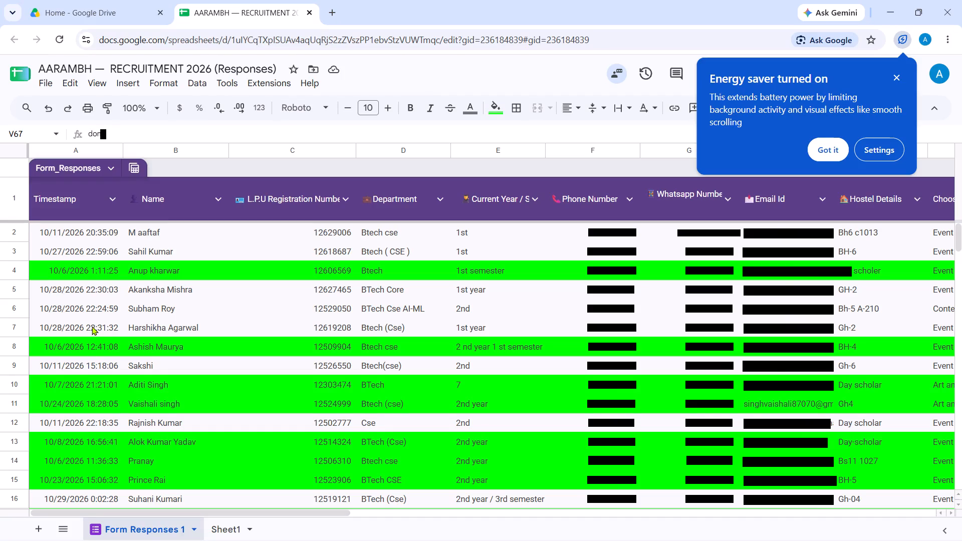
pyautogui.scroll(7, 92, 326)
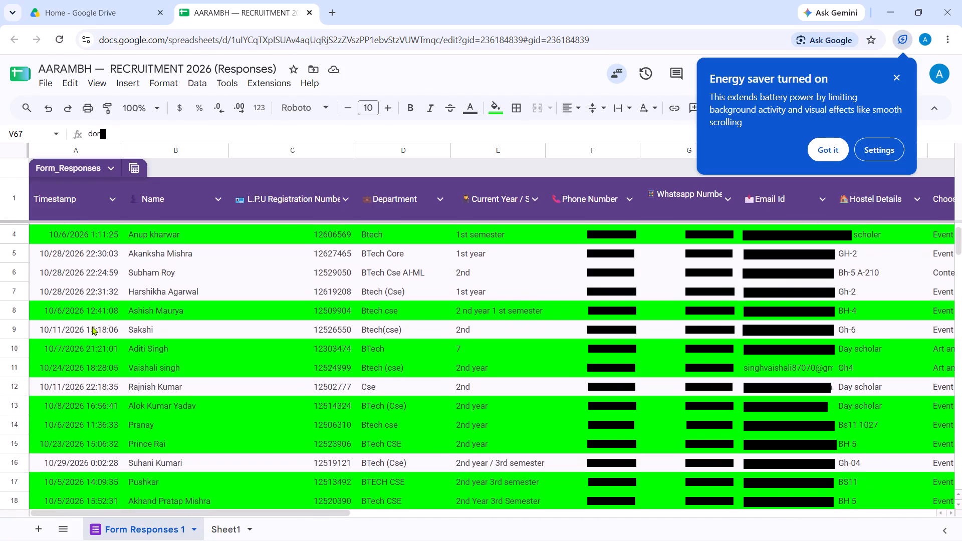
pyautogui.scroll(2, 92, 326)
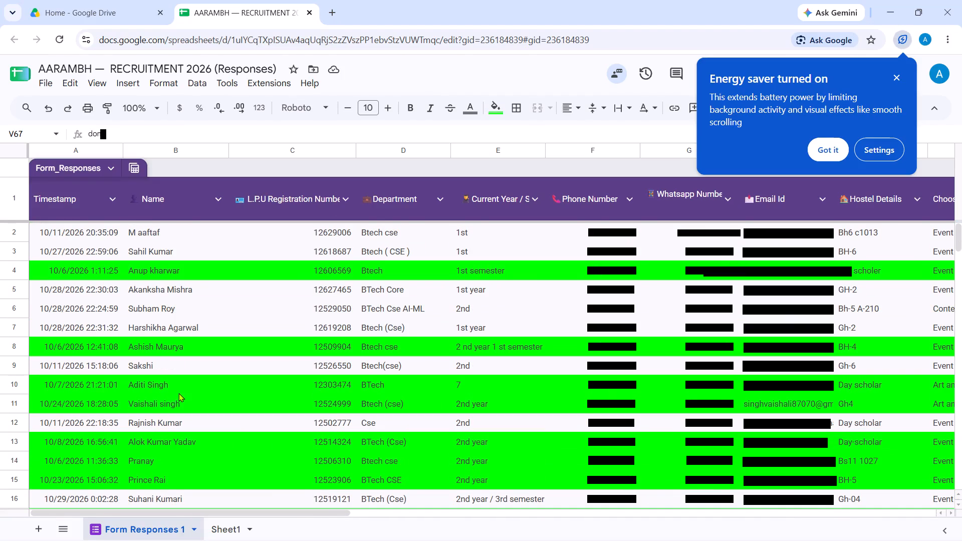
pyautogui.scroll(4, 178, 393)
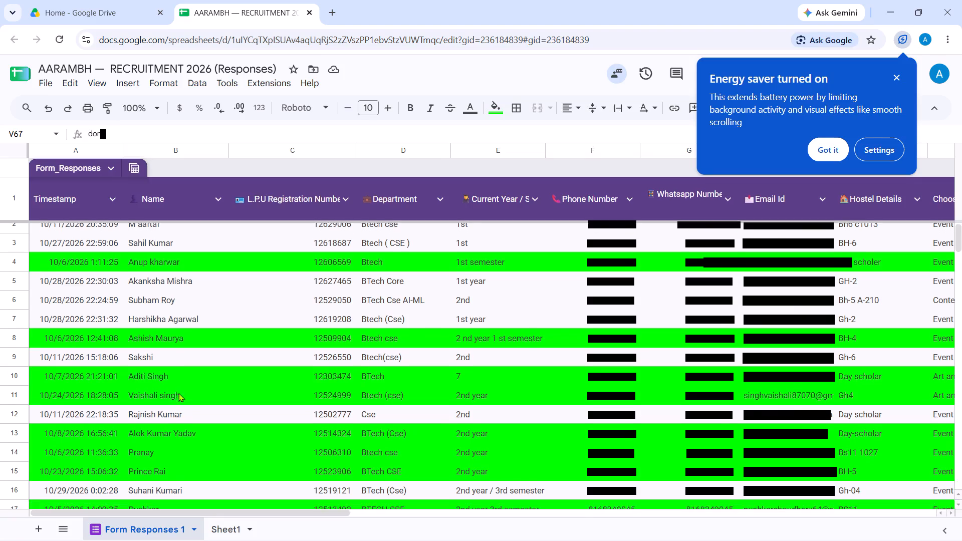
pyautogui.scroll(1, 178, 393)
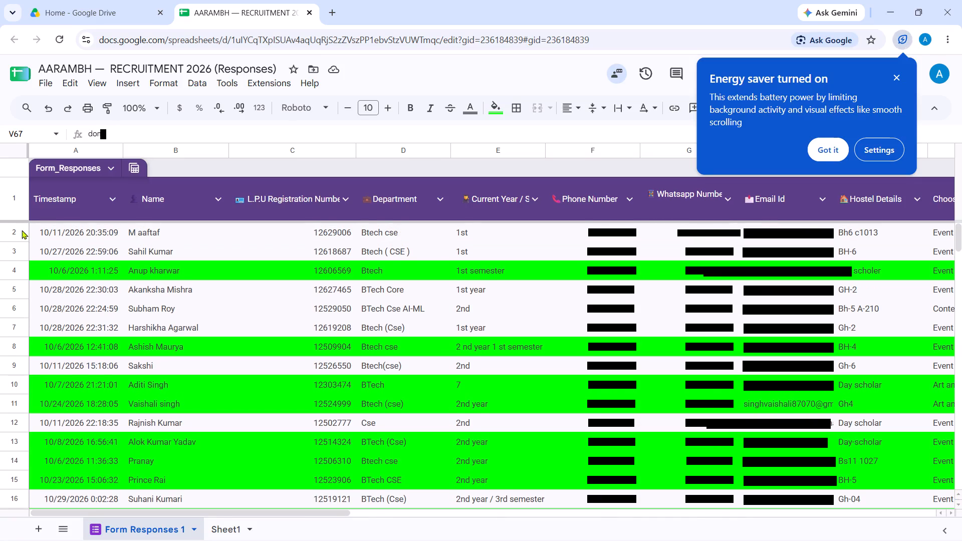
# Delete row 2, the unfilled first response directly below the header.
pyautogui.click(7, 234)
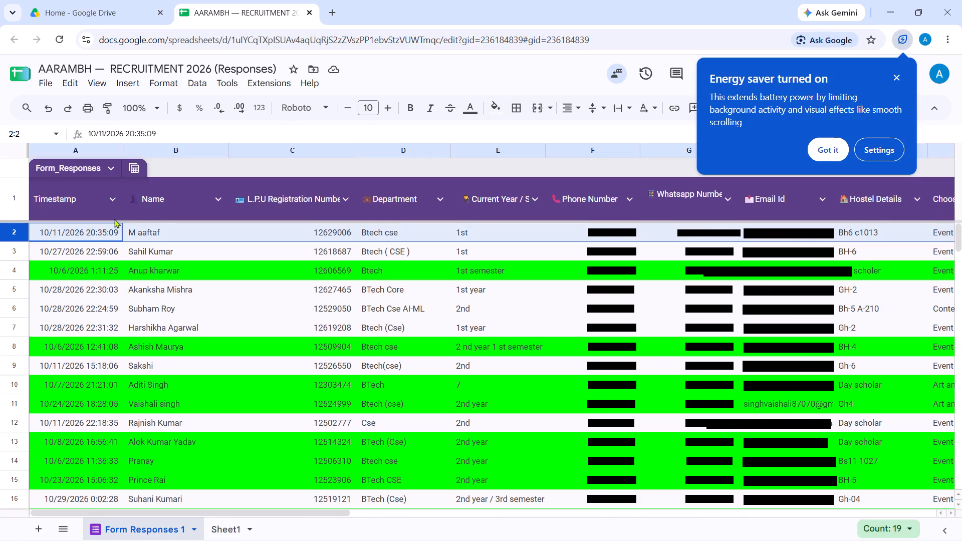
pyautogui.hscroll(-1, 493, 250)
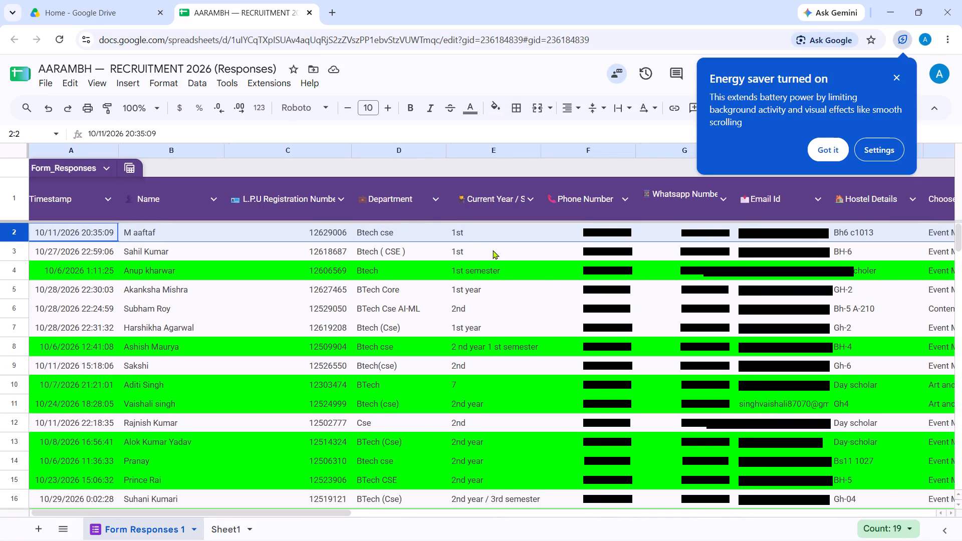
pyautogui.hscroll(-1, 493, 250)
pyautogui.click(499, 110)
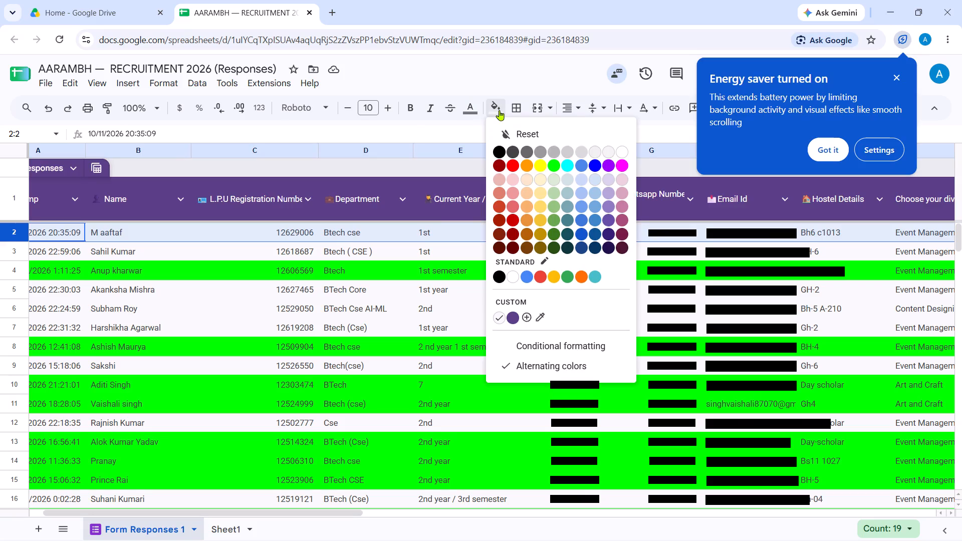
pyautogui.rightClick(6, 236)
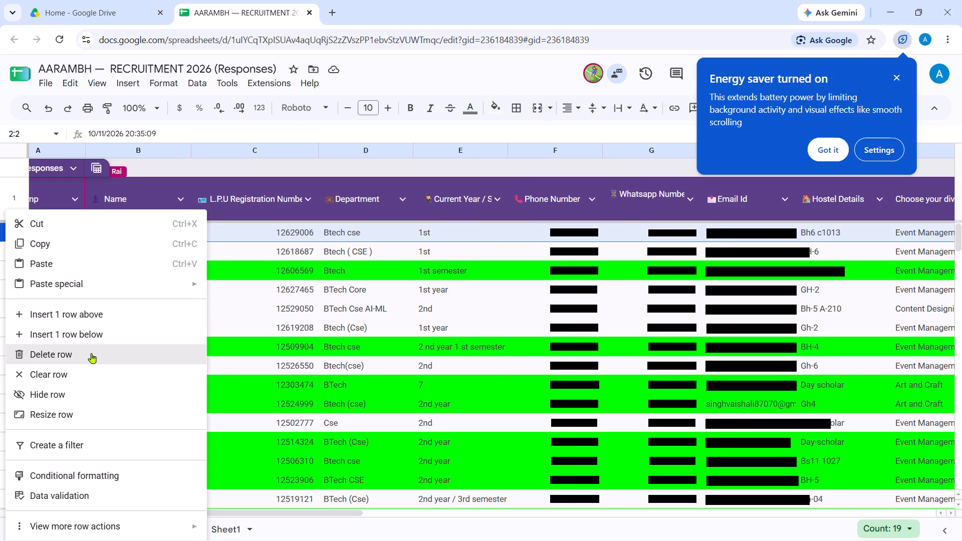
pyautogui.click(91, 353)
# Change the fill of the black row 26 to light grey across the whole row.
pyautogui.scroll(-1, 189, 359)
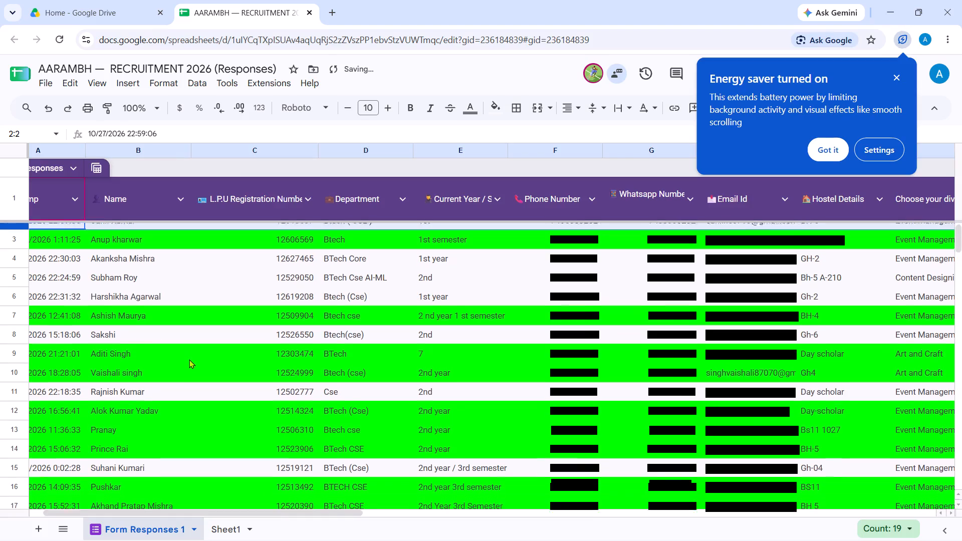
pyautogui.scroll(-4, 189, 359)
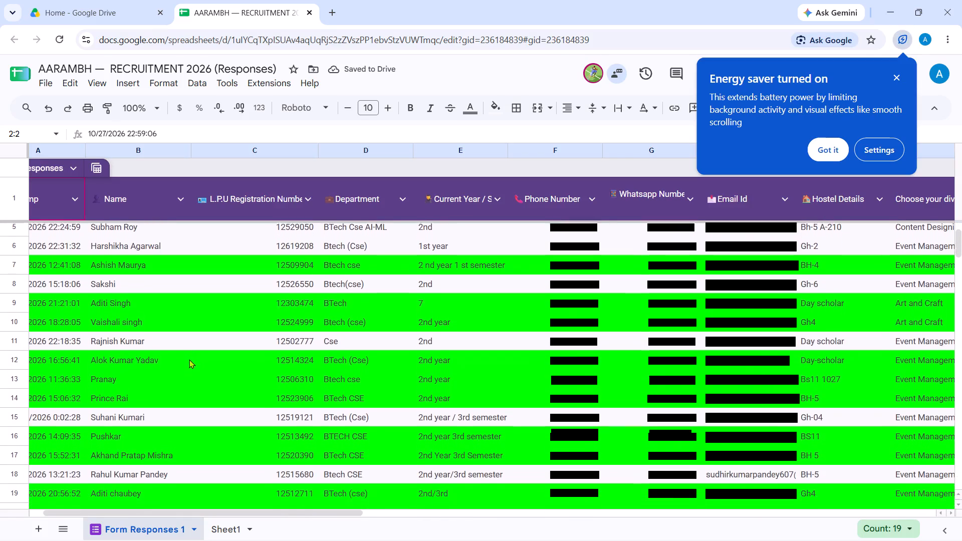
pyautogui.scroll(-4, 189, 359)
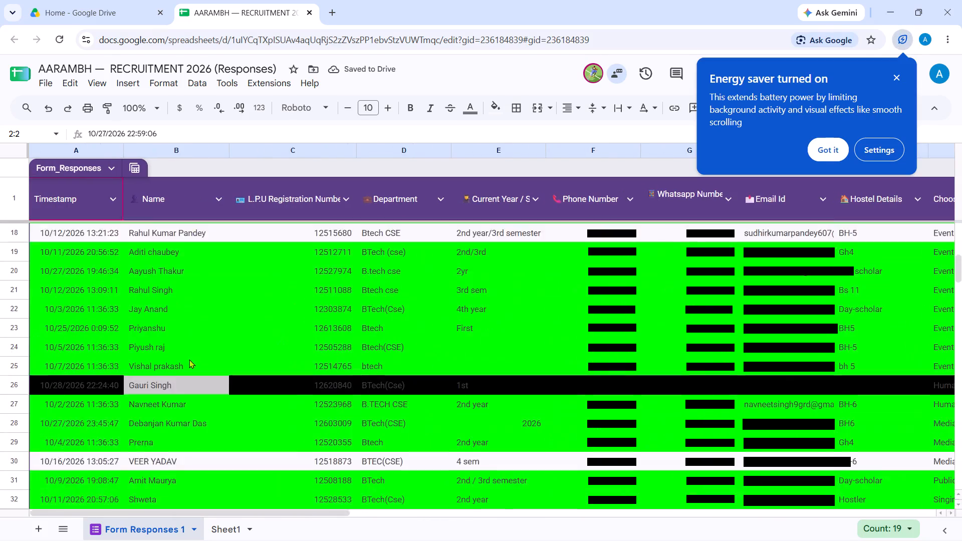
pyautogui.scroll(-2, 189, 359)
pyautogui.scroll(6, 189, 359)
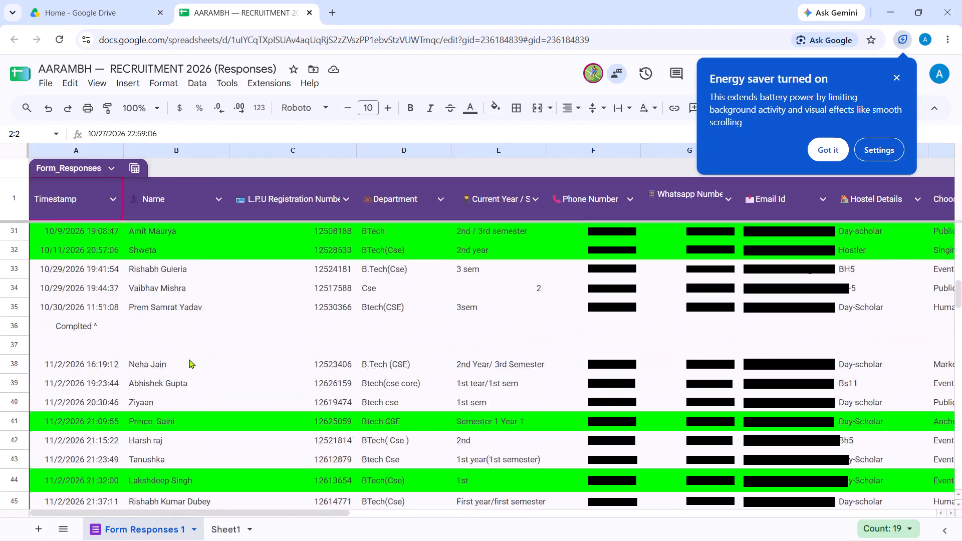
pyautogui.scroll(3, 189, 359)
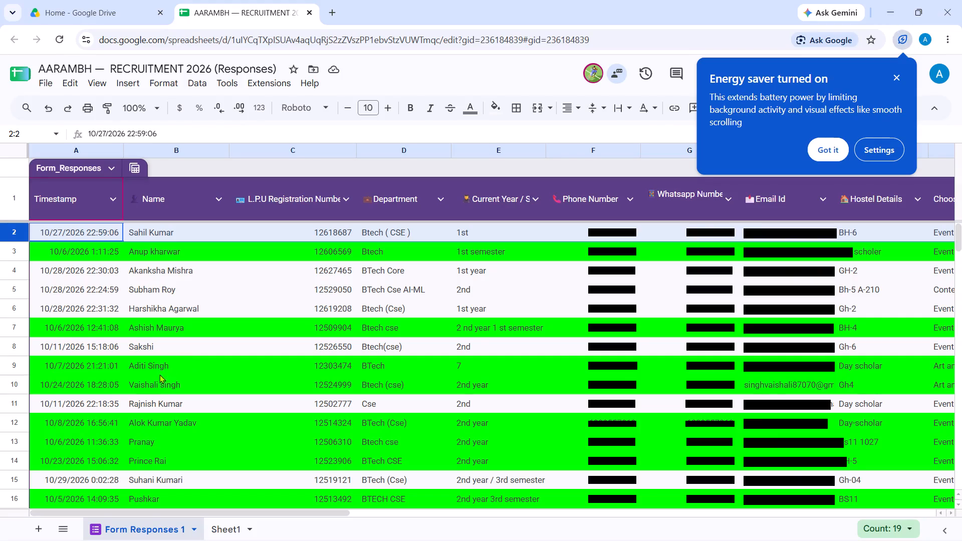
pyautogui.scroll(-3, 162, 390)
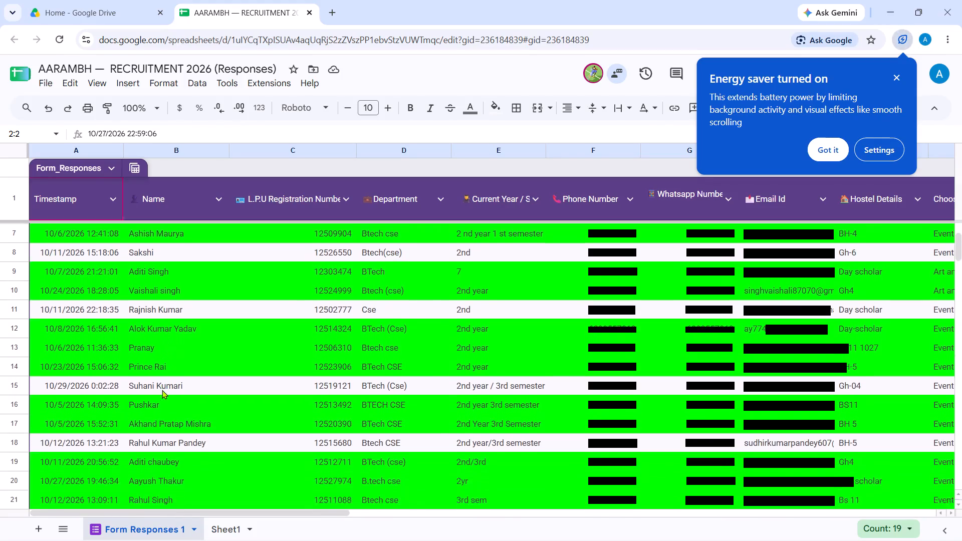
pyautogui.scroll(-2, 162, 390)
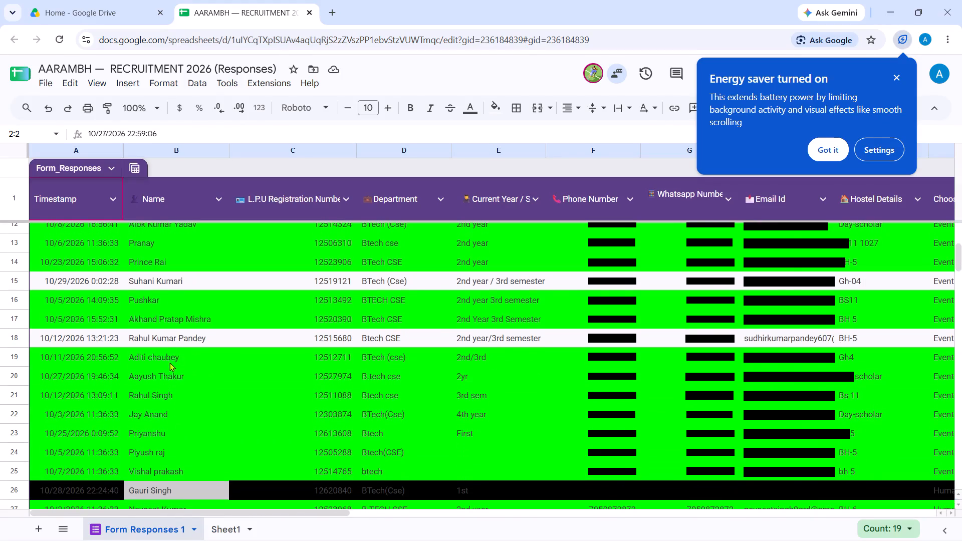
pyautogui.scroll(-1, 157, 456)
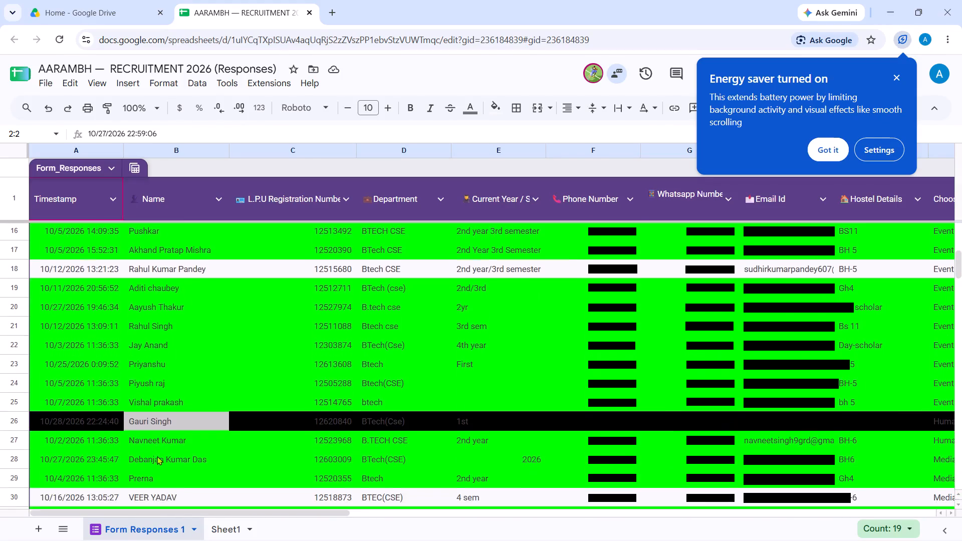
pyautogui.scroll(-1, 157, 456)
pyautogui.click(18, 406)
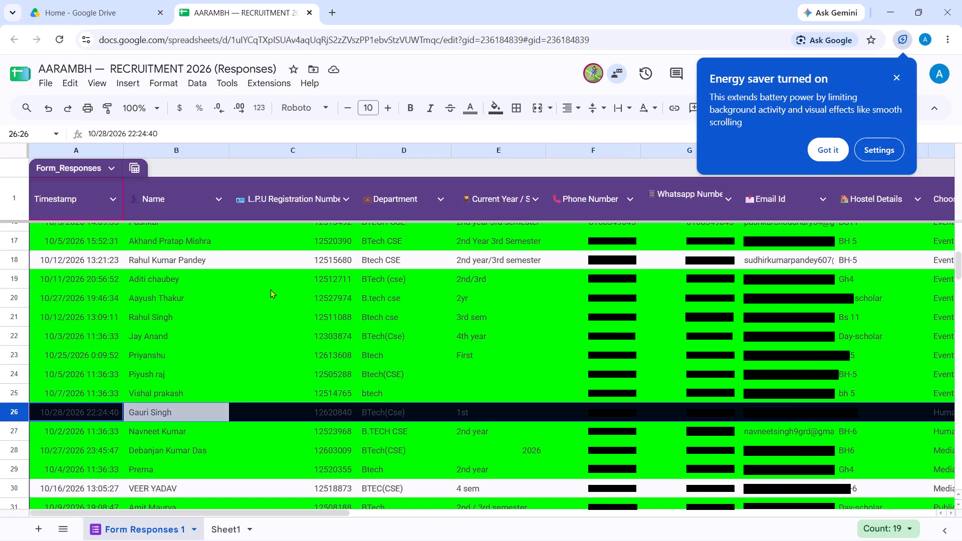
pyautogui.click(493, 113)
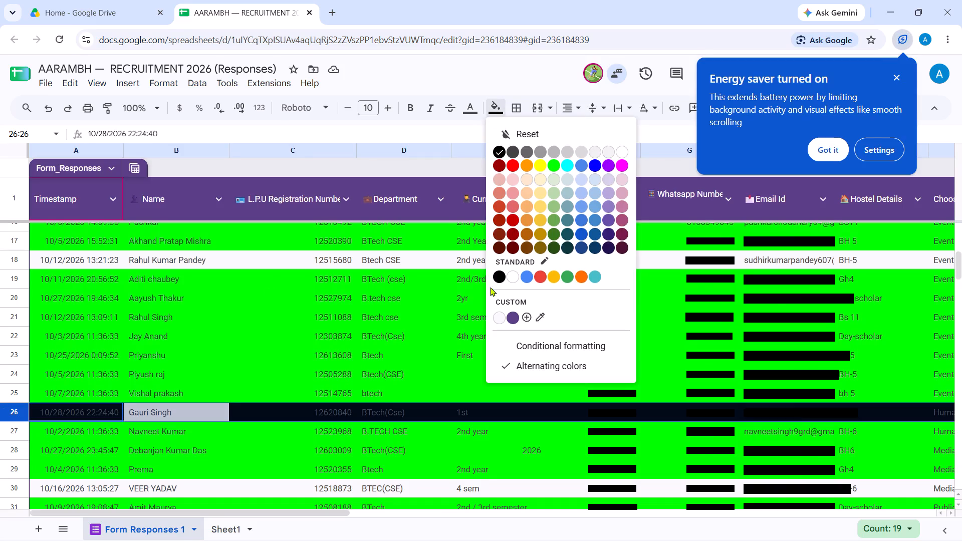
pyautogui.click(583, 151)
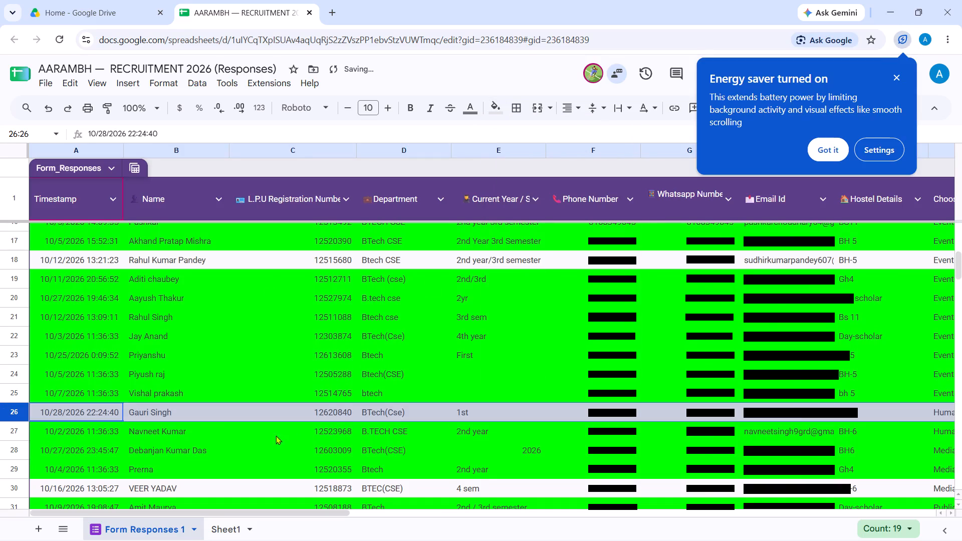
# Look over the entries and row fills from row 26 down to the last response in row 71.
pyautogui.scroll(-1, 222, 430)
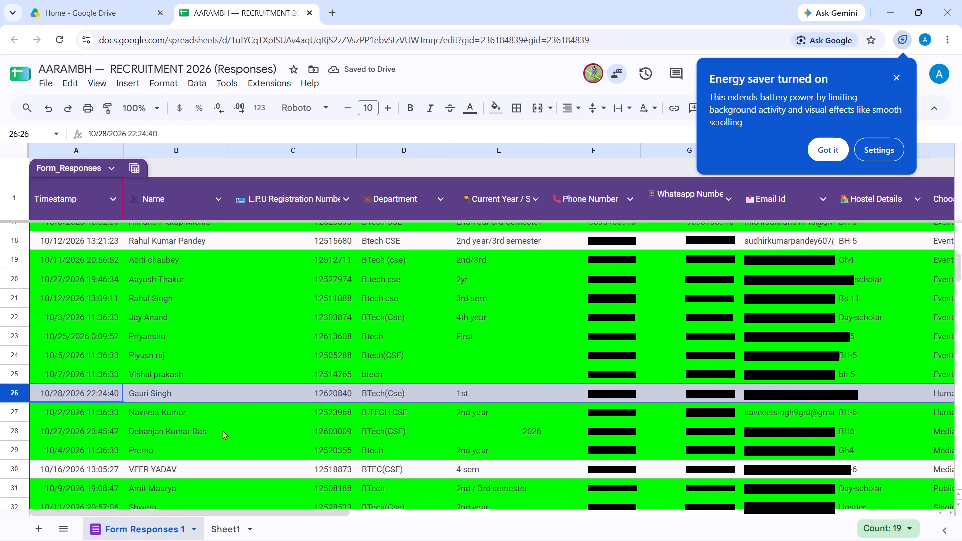
pyautogui.scroll(-1, 222, 430)
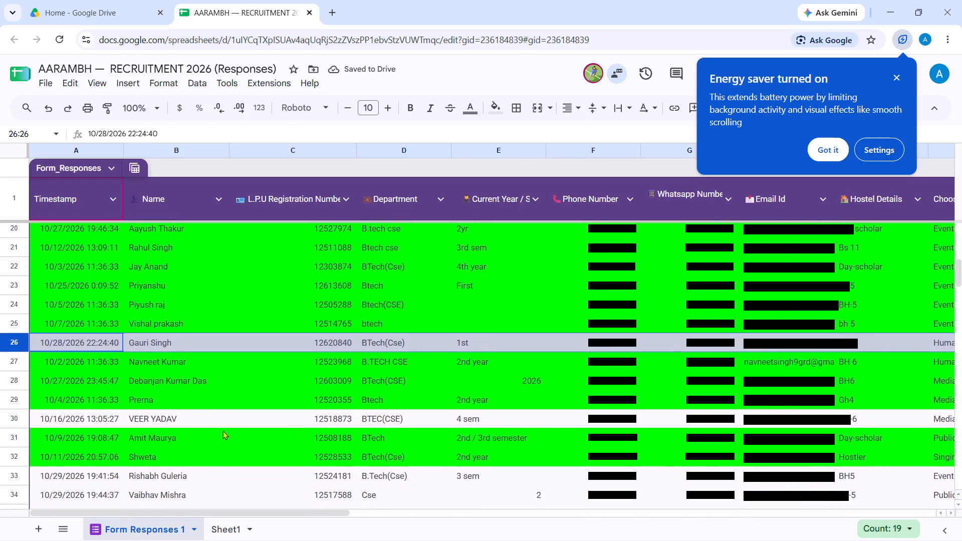
pyautogui.scroll(-5, 222, 430)
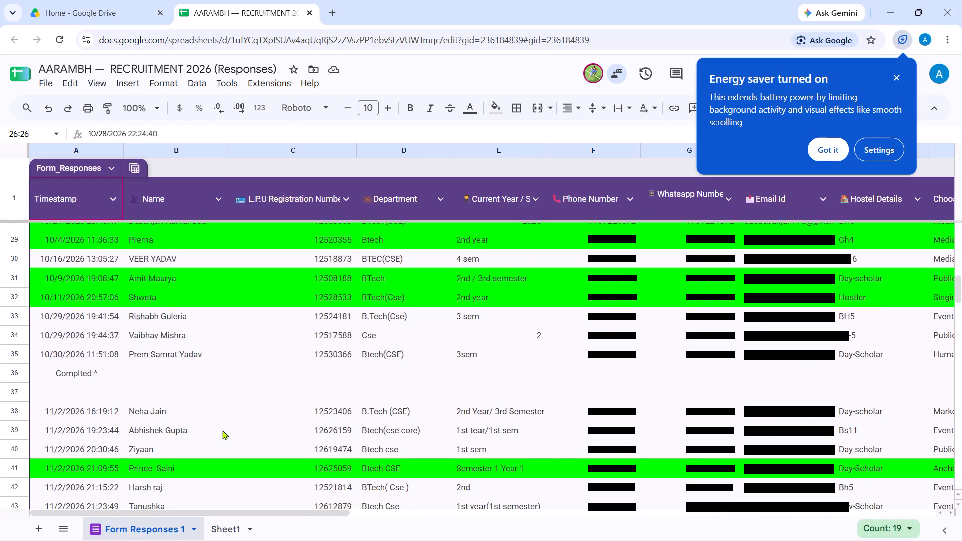
pyautogui.scroll(-5, 222, 430)
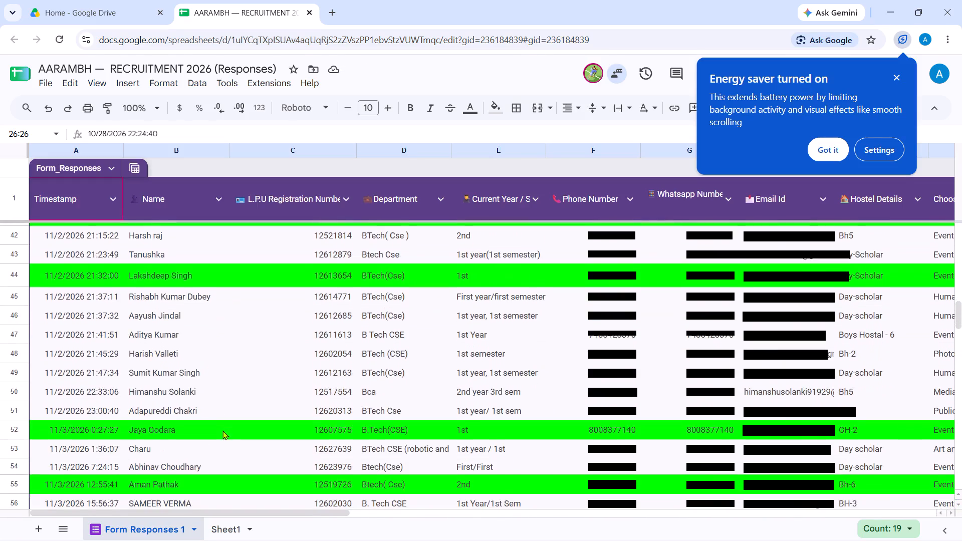
pyautogui.scroll(-3, 222, 430)
pyautogui.scroll(3, 222, 430)
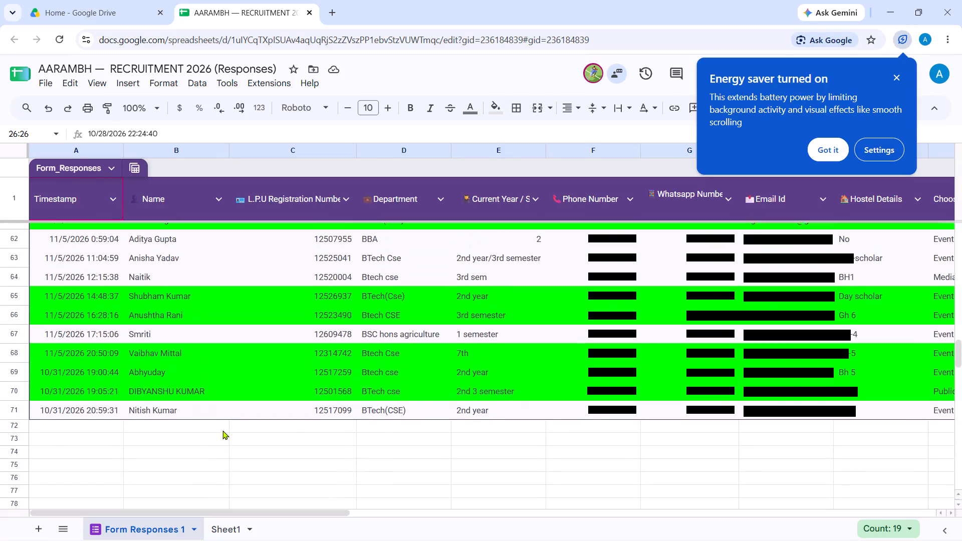
pyautogui.scroll(1, 222, 430)
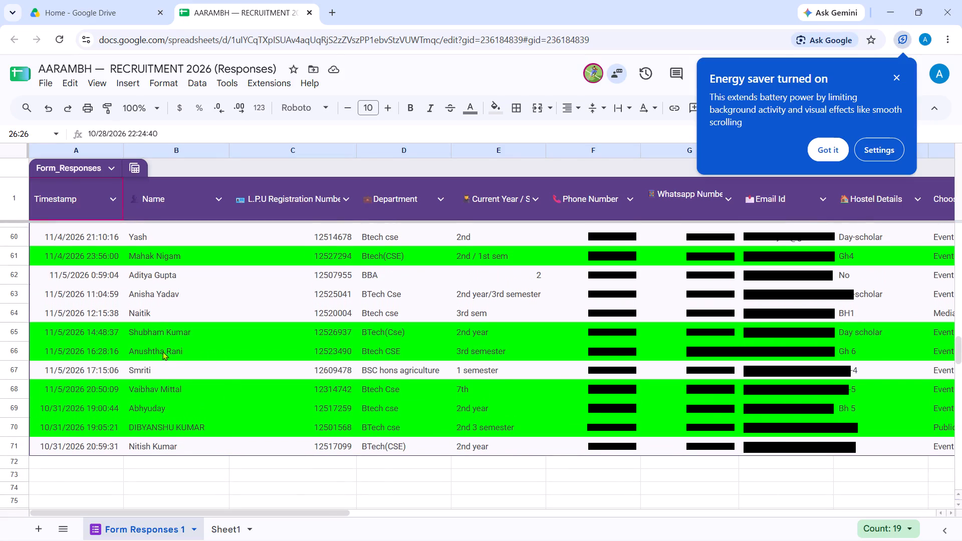
# Look over the responses between rows 71 and 45, including the answer, social link, status and division columns.
pyautogui.scroll(2, 179, 304)
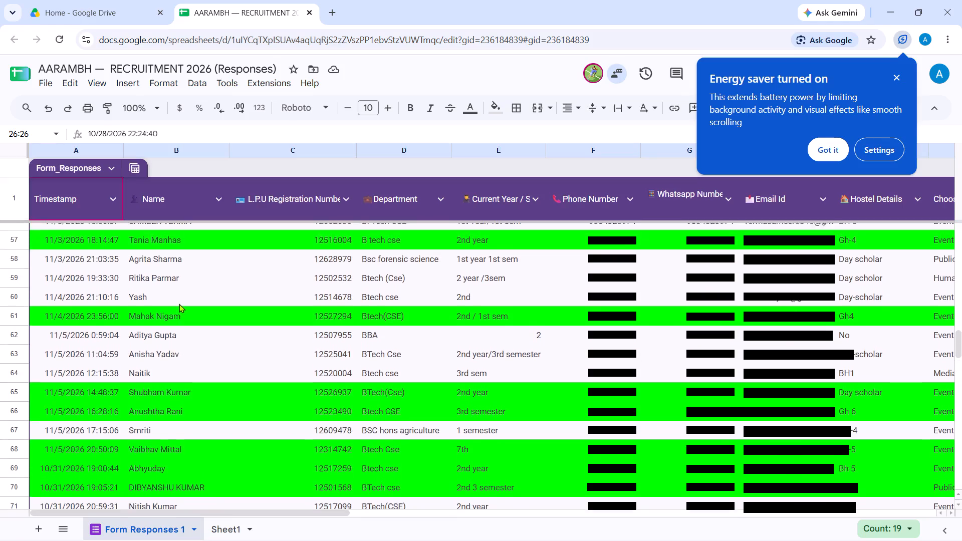
pyautogui.scroll(2, 179, 304)
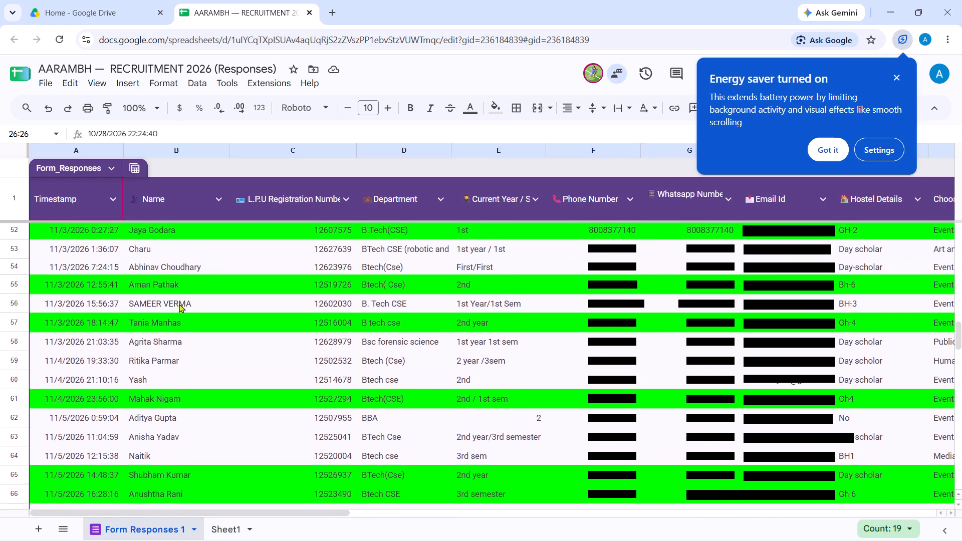
pyautogui.scroll(1, 179, 304)
pyautogui.scroll(-1, 179, 304)
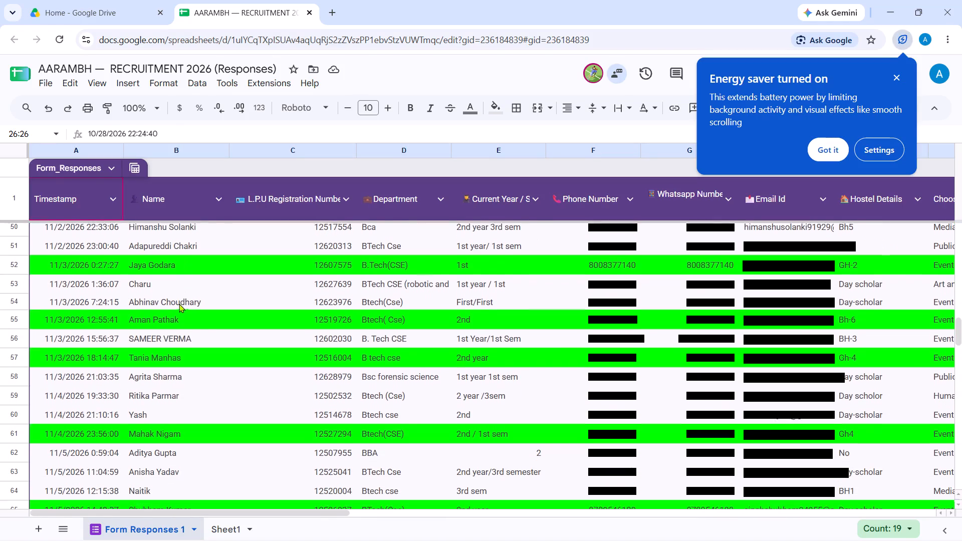
pyautogui.hscroll(-5, 248, 343)
pyautogui.scroll(-4, 248, 343)
pyautogui.hscroll(-5, 248, 343)
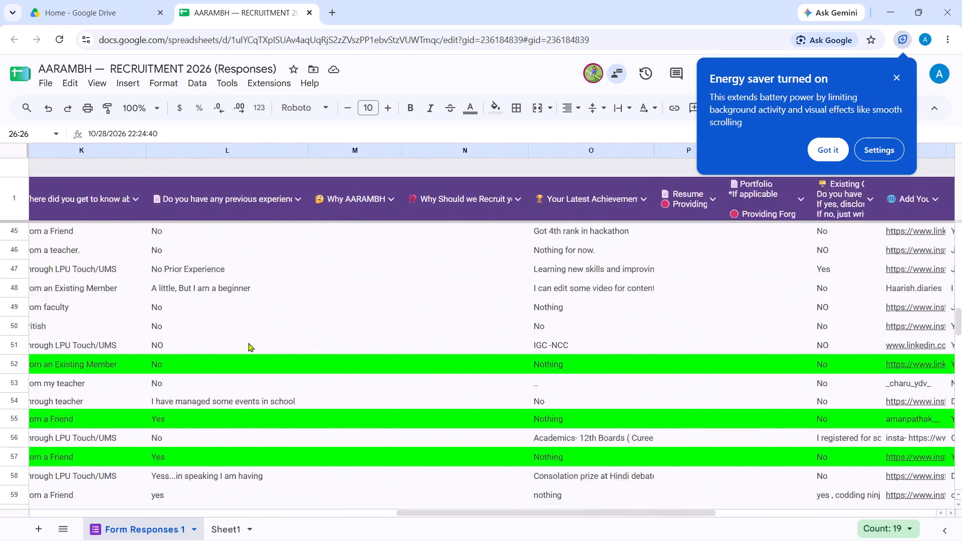
pyautogui.hscroll(-5, 248, 343)
pyautogui.scroll(-3, 248, 343)
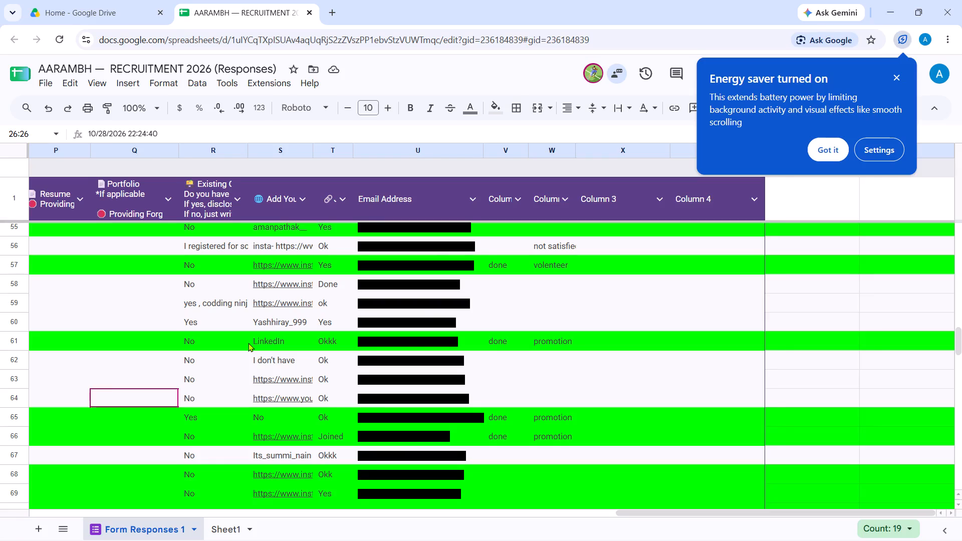
# Open the Instagram link of the row 66 applicant and return to the responses sheet.
pyautogui.hscroll(1, 248, 343)
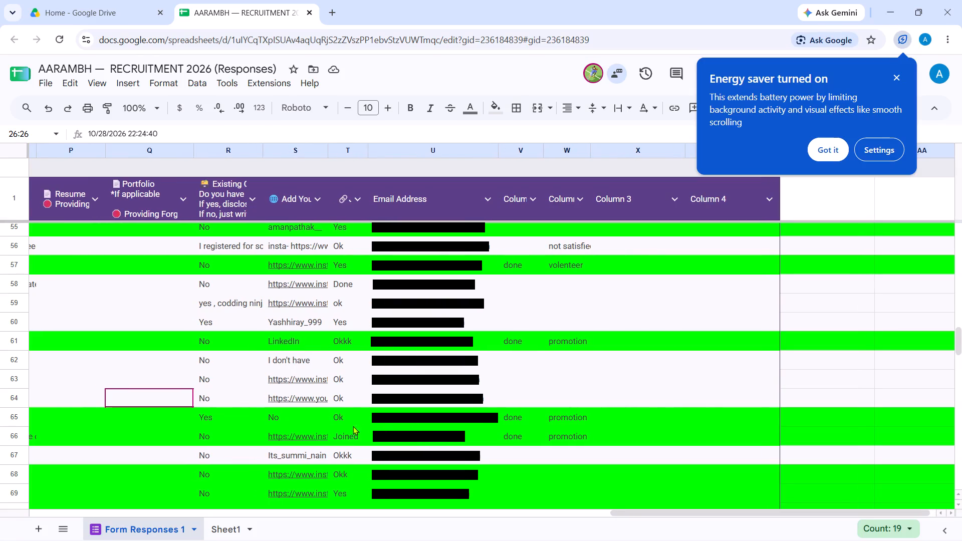
pyautogui.click(310, 437)
pyautogui.hscroll(1, 367, 388)
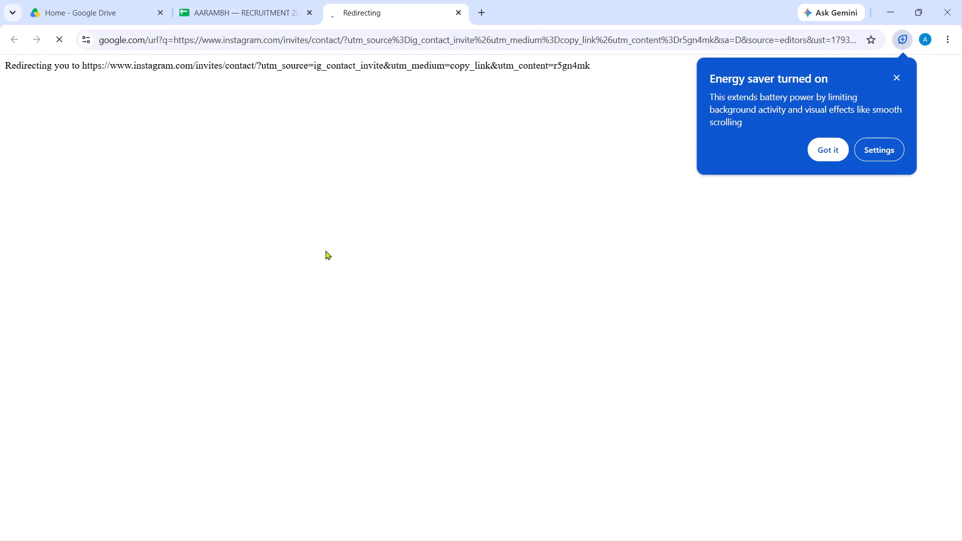
pyautogui.click(289, 16)
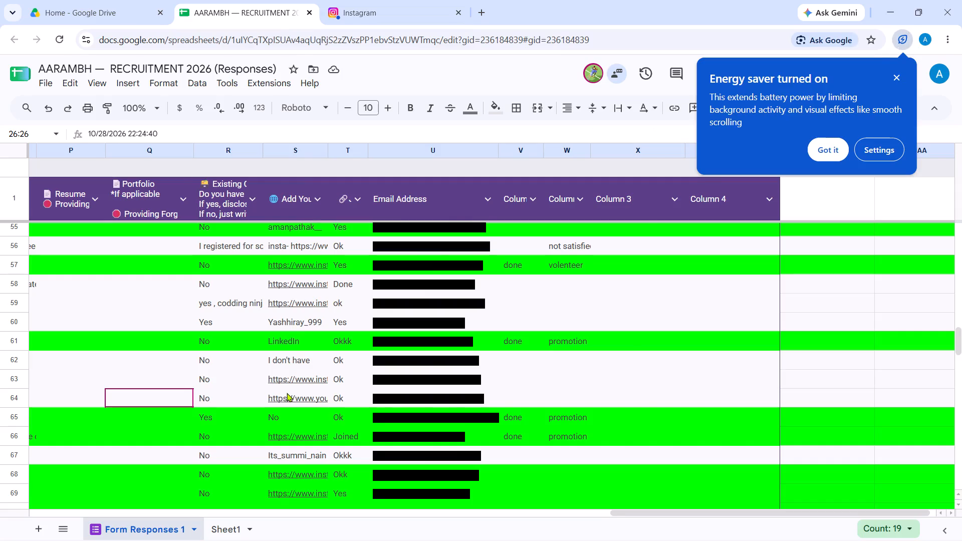
# Examine the row 67 response from the registration number across to the answers and social link columns.
pyautogui.hscroll(8, 287, 393)
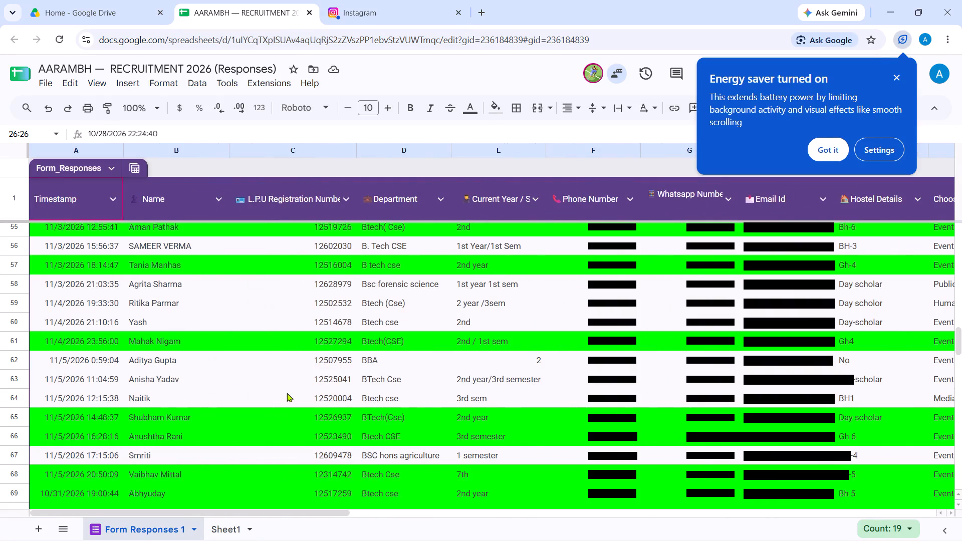
pyautogui.click(245, 449)
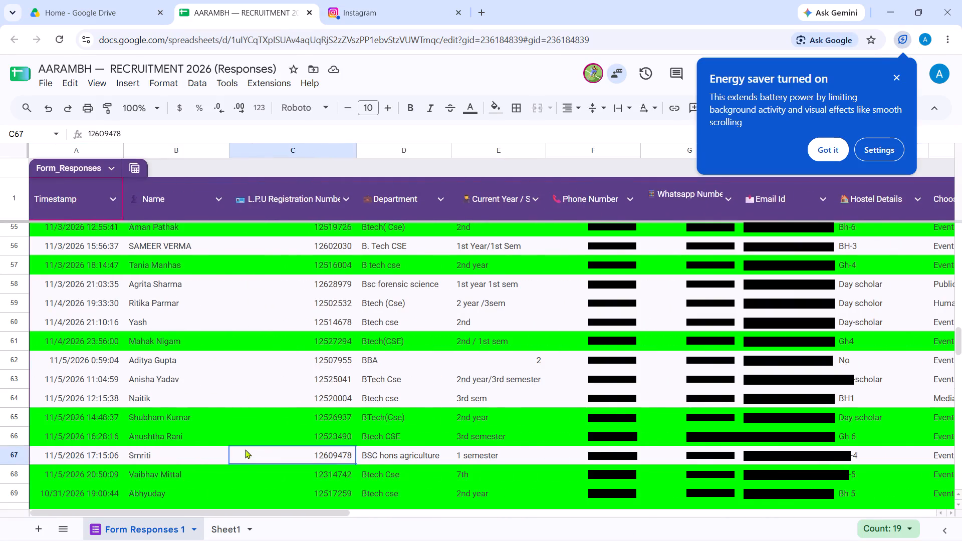
pyautogui.press('Right')
pyautogui.press('Right')
pyautogui.press('Right')
pyautogui.press('Right')
pyautogui.press('Right')
pyautogui.press('Right')
pyautogui.press('Right')
pyautogui.press('Right')
pyautogui.press('Right')
pyautogui.press('Right')
pyautogui.press('Right')
pyautogui.press('Right')
pyautogui.press('Right')
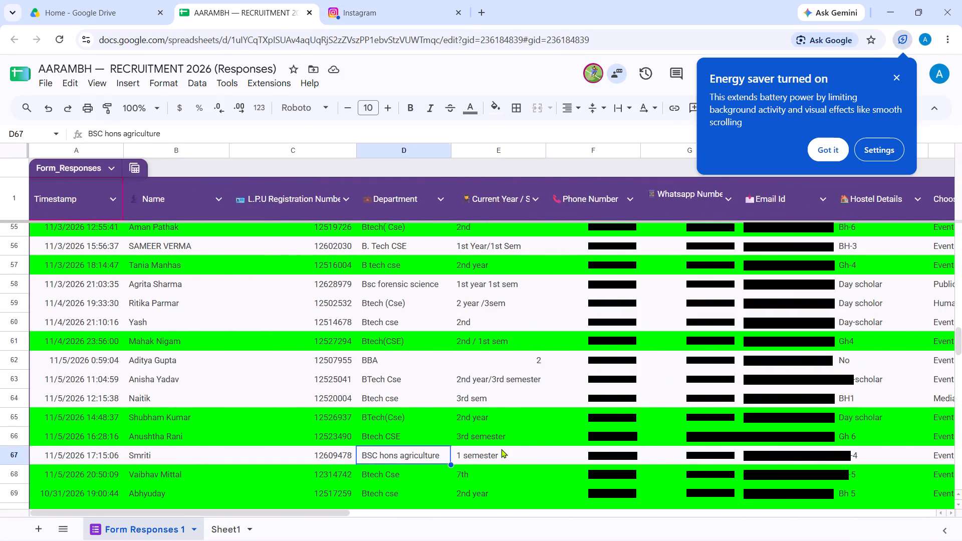
pyautogui.press('Right')
pyautogui.press('Right')
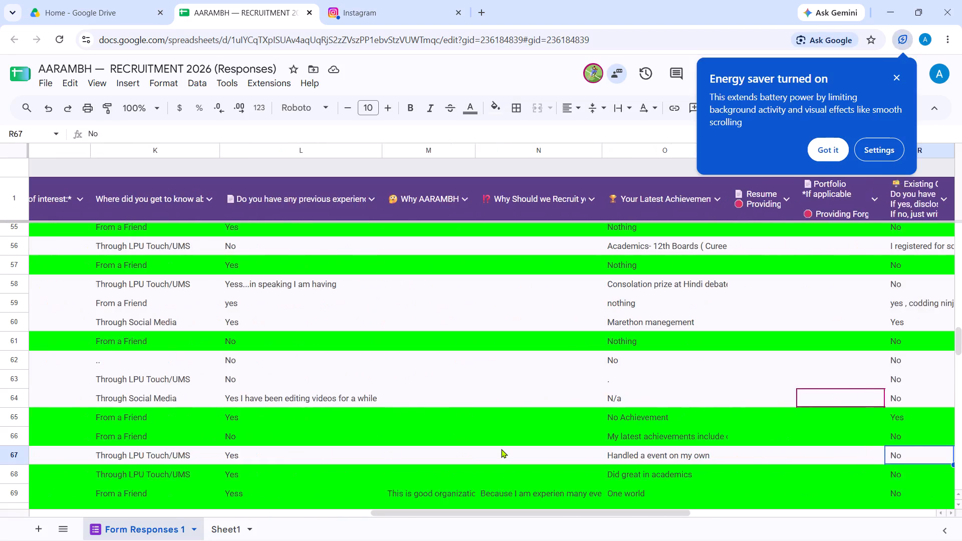
pyautogui.press('Right')
pyautogui.press('Right')
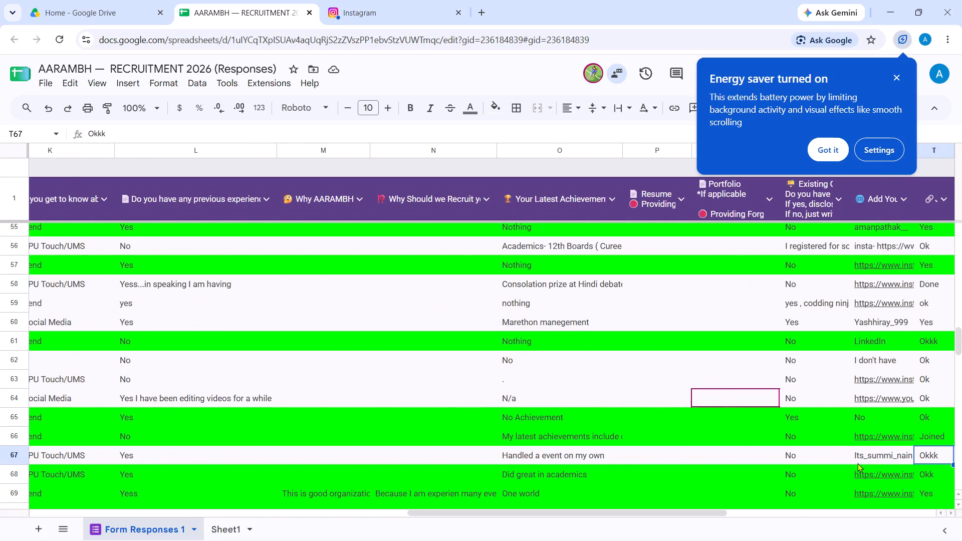
# Read across the unfilled row 67 cell by cell, from the Email Id column through to the Resume column.
pyautogui.hscroll(8, 648, 500)
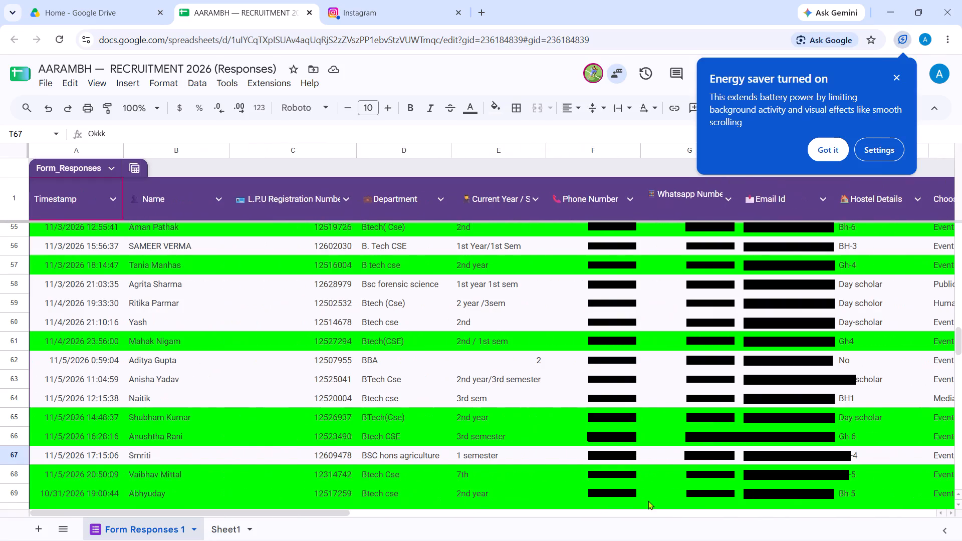
pyautogui.click(760, 449)
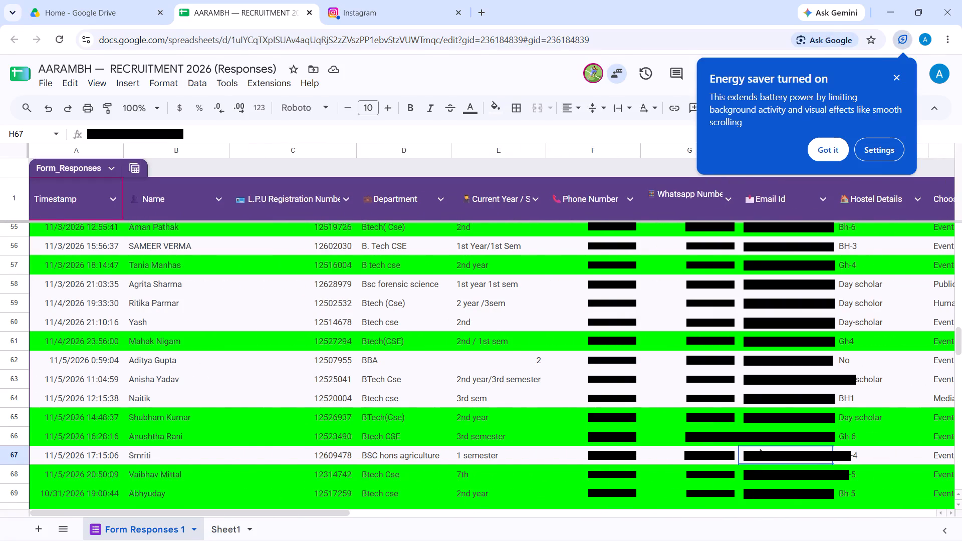
pyautogui.press('Right')
pyautogui.press('Right')
pyautogui.press('Right')
pyautogui.press('Right')
pyautogui.press('Right')
pyautogui.press('Right')
pyautogui.press('Right')
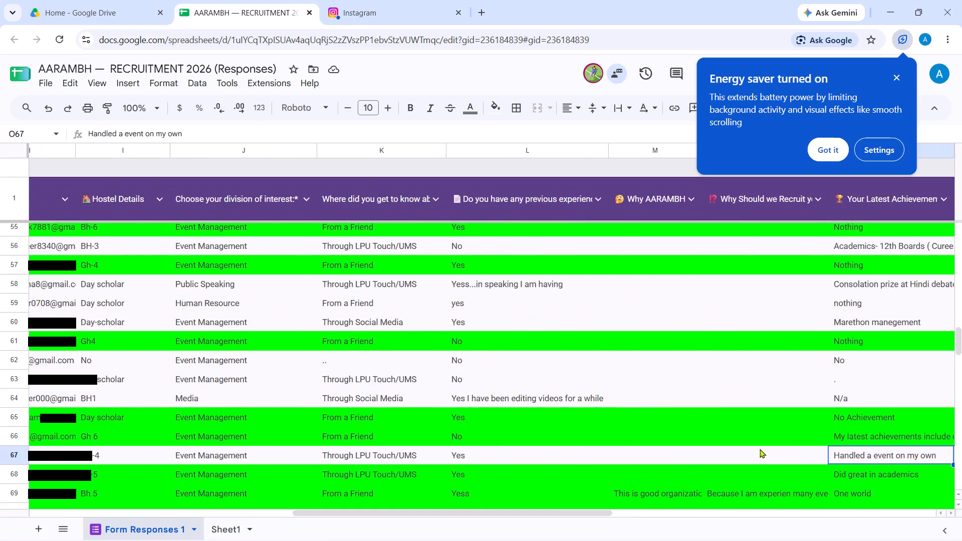
pyautogui.press('Right')
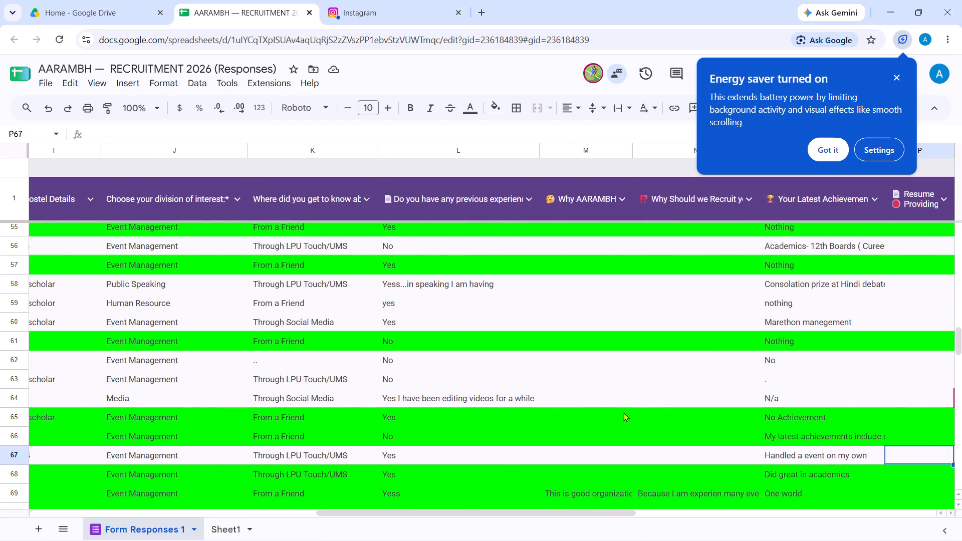
pyautogui.hscroll(2, 575, 442)
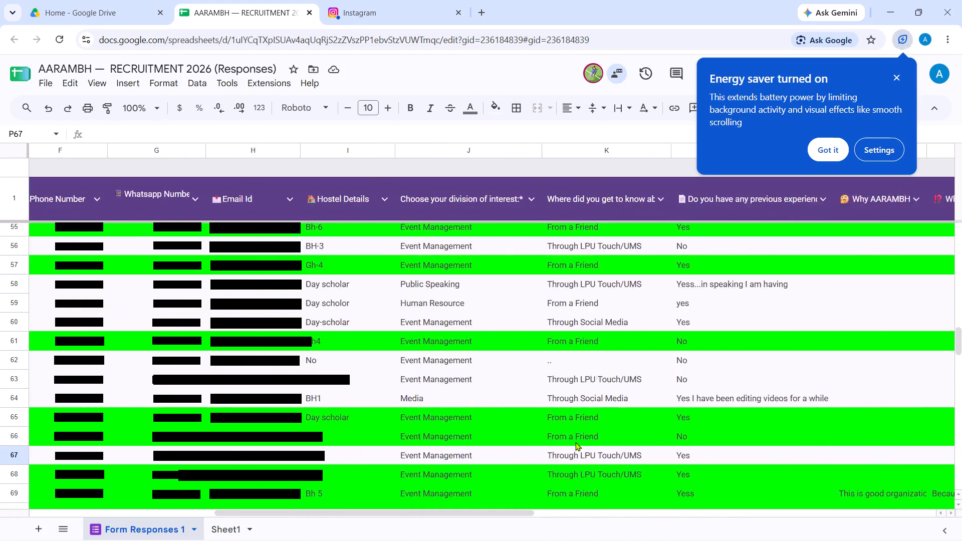
# Close the browser window holding the AARAMBH recruitment responses sheet after a last look at its final rows.
pyautogui.hscroll(4, 575, 442)
pyautogui.scroll(-1, 575, 442)
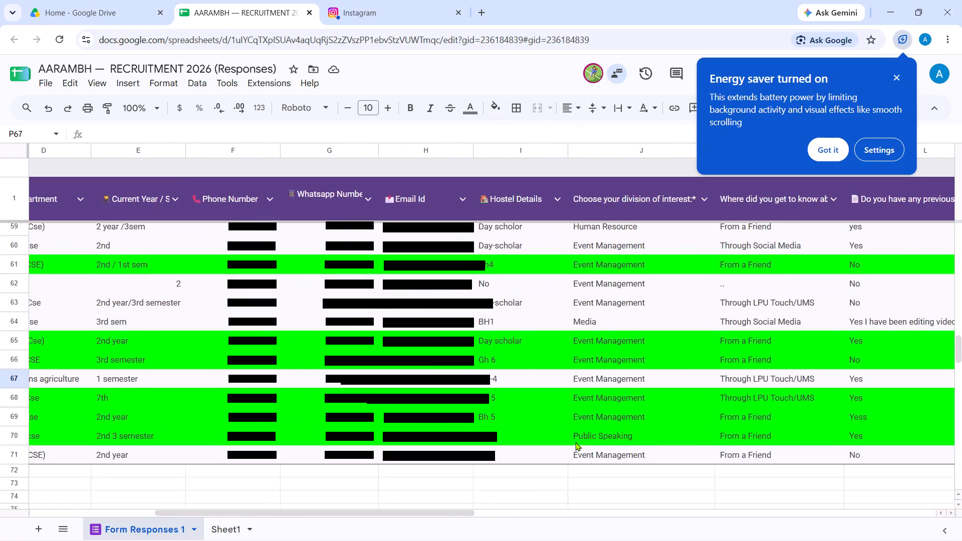
pyautogui.scroll(-1, 575, 442)
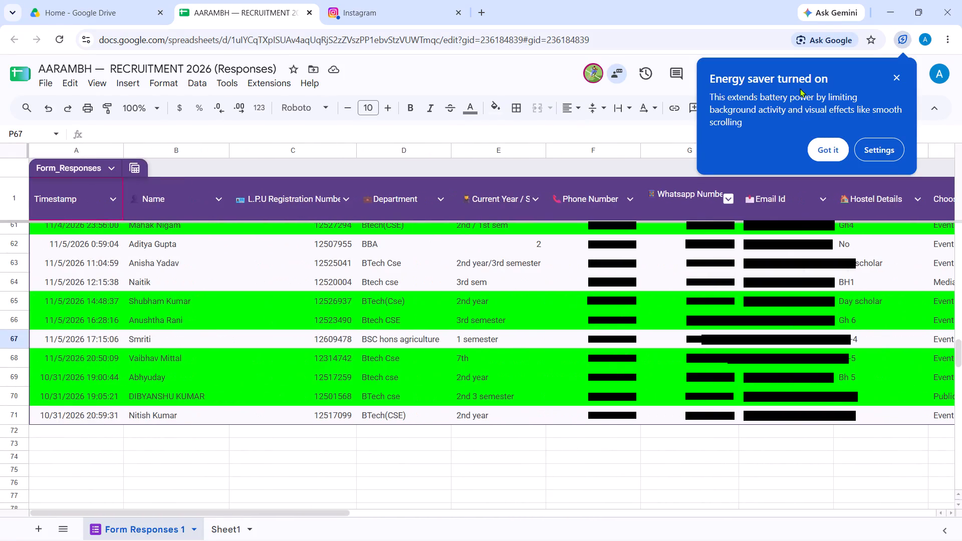
pyautogui.click(961, 0)
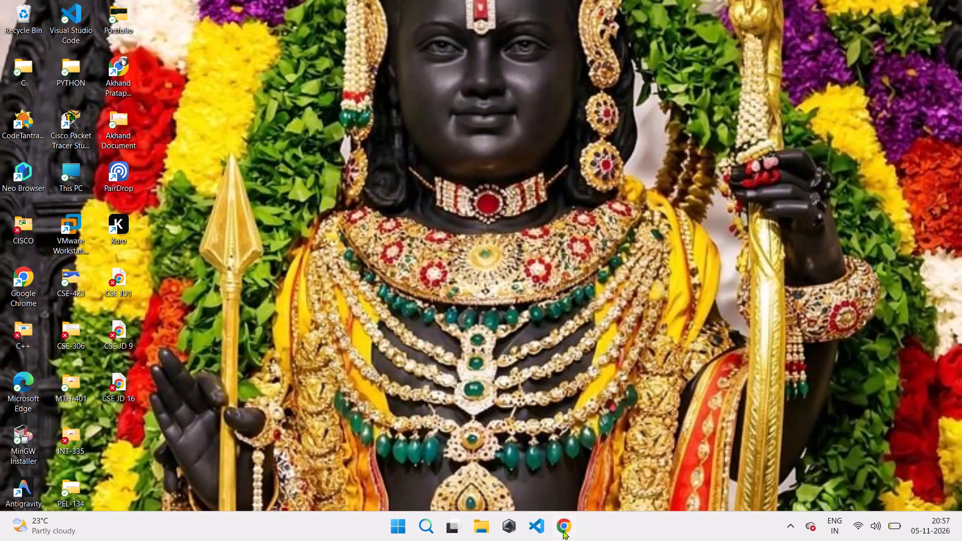
# Relaunch Chrome from the desktop and open it with the Aarambh profile.
pyautogui.click(563, 530)
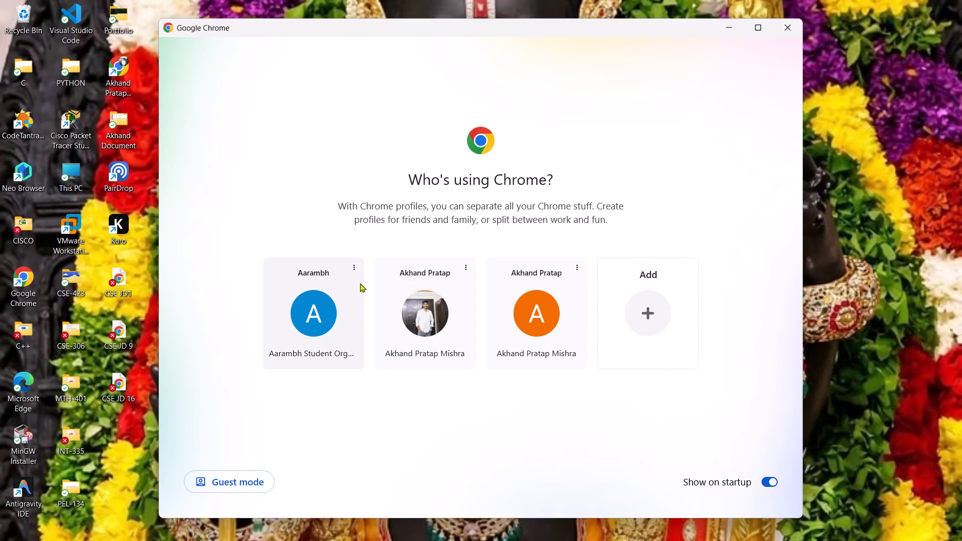
pyautogui.click(338, 289)
pyautogui.click(315, 310)
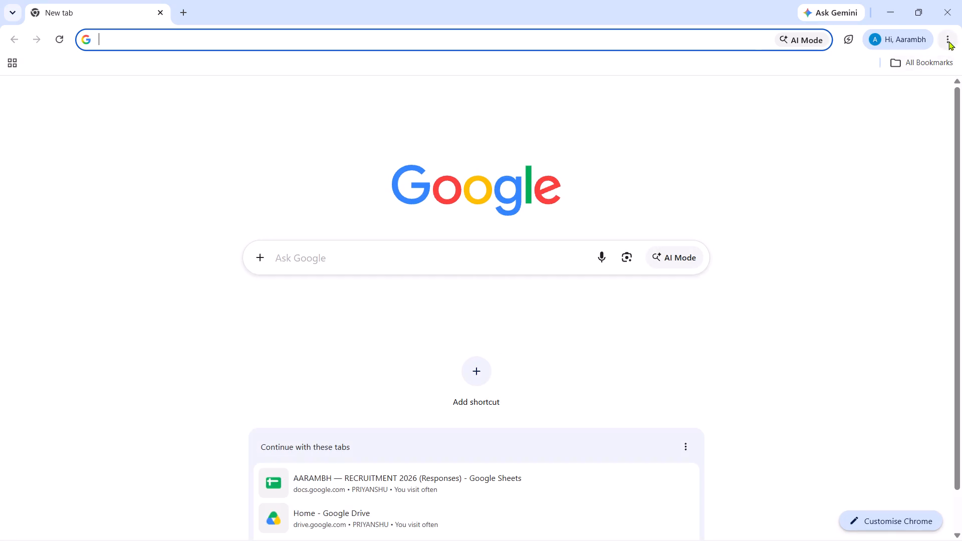
pyautogui.click(948, 41)
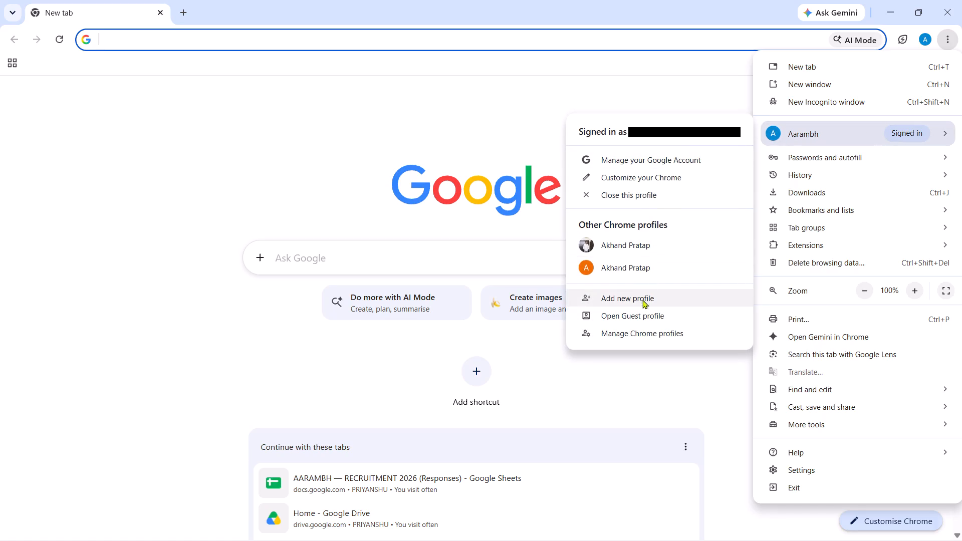
pyautogui.click(641, 332)
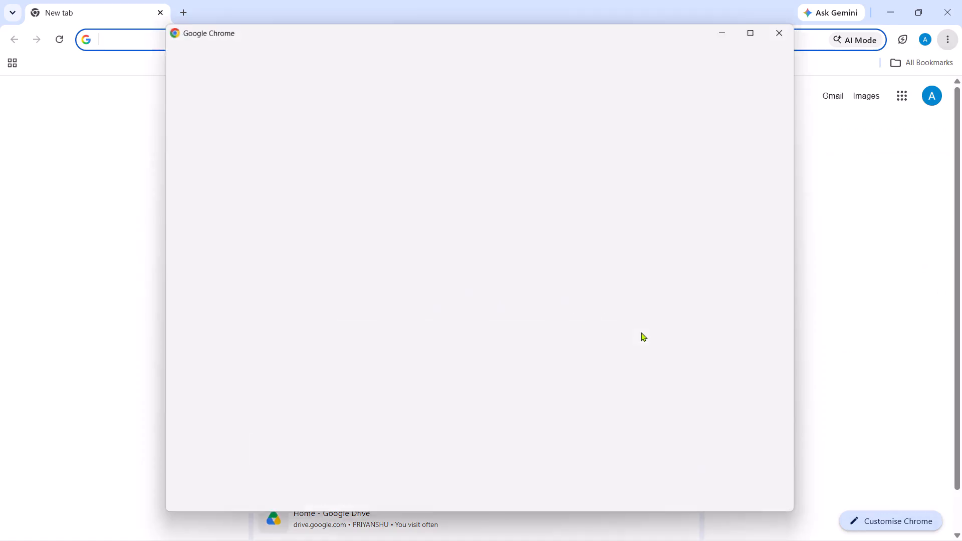
pyautogui.click(352, 263)
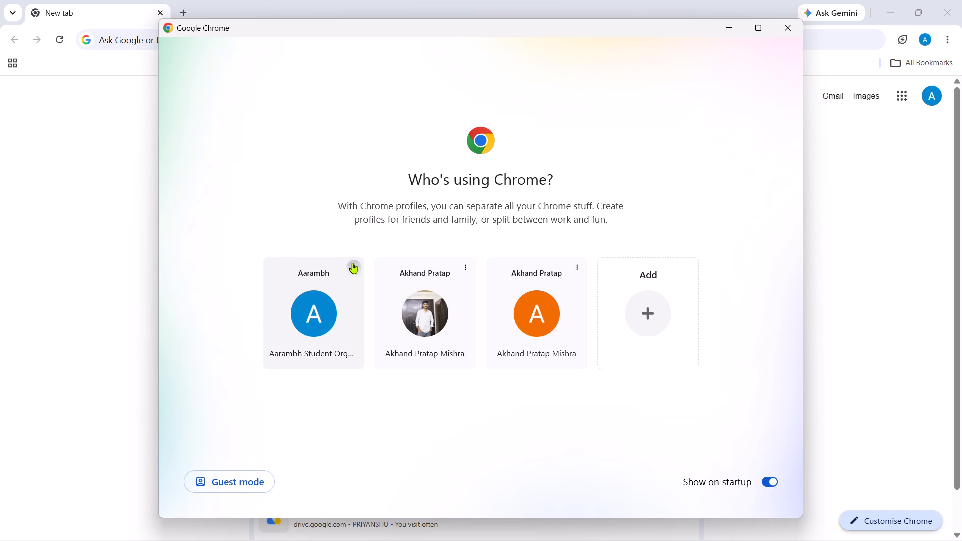
pyautogui.click(339, 296)
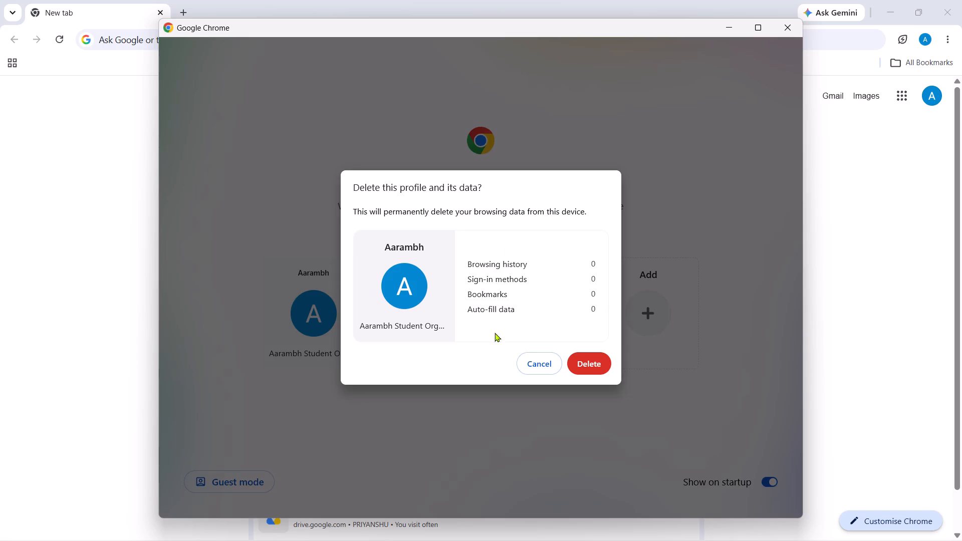
pyautogui.click(599, 363)
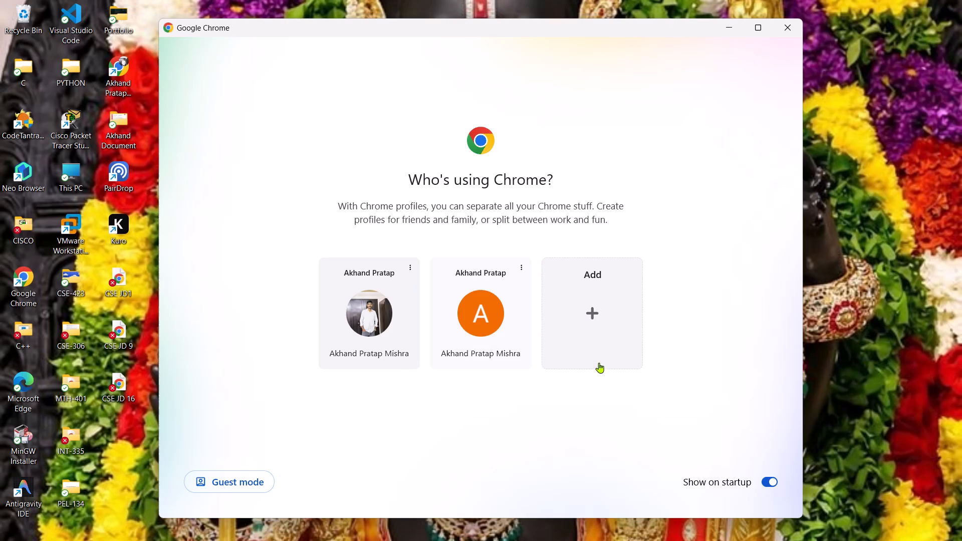
pyautogui.click(778, 30)
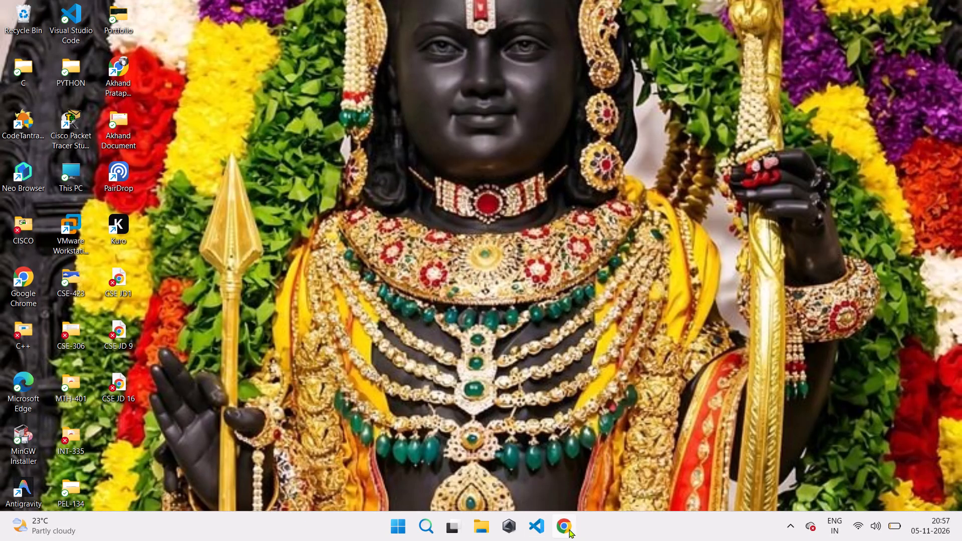
# Launch Chrome again to check which profiles the chooser offers, and close it.
pyautogui.click(569, 529)
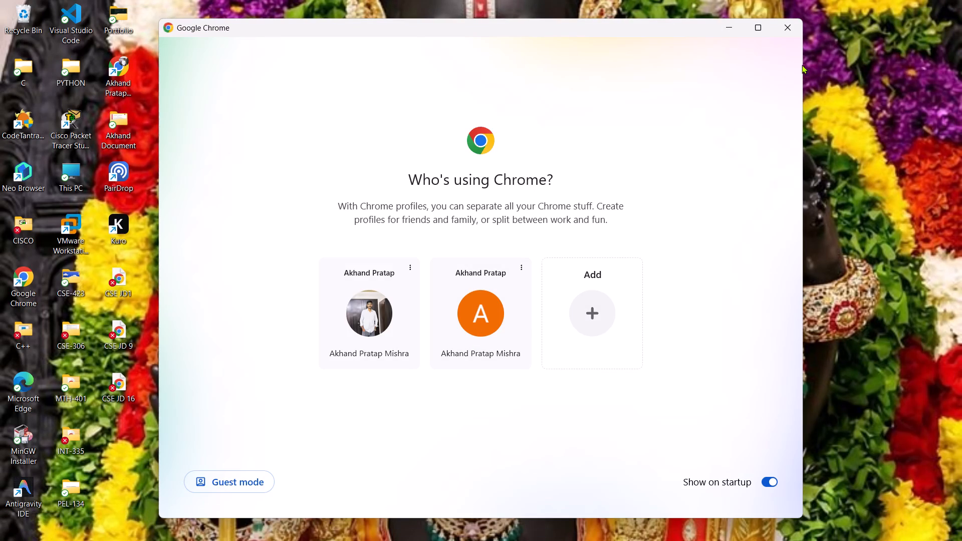
pyautogui.click(791, 23)
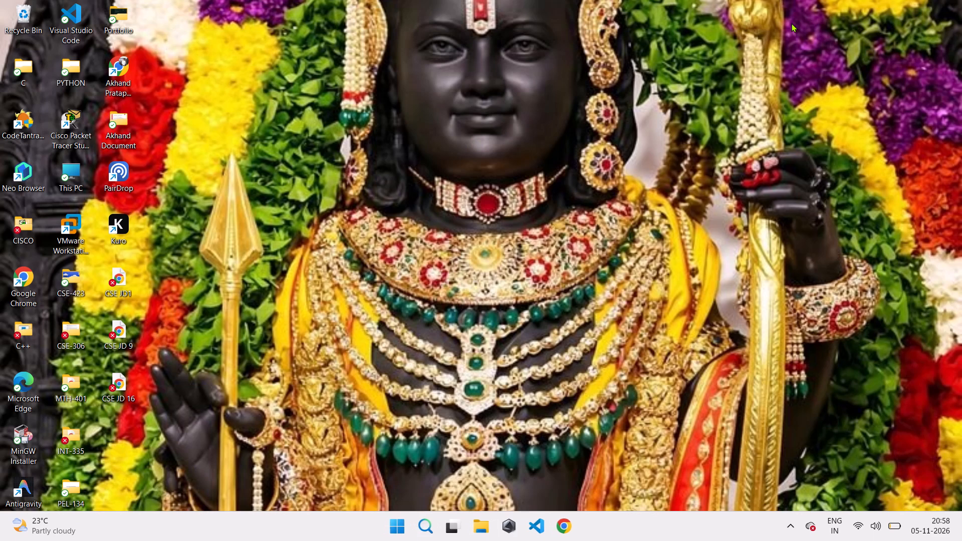